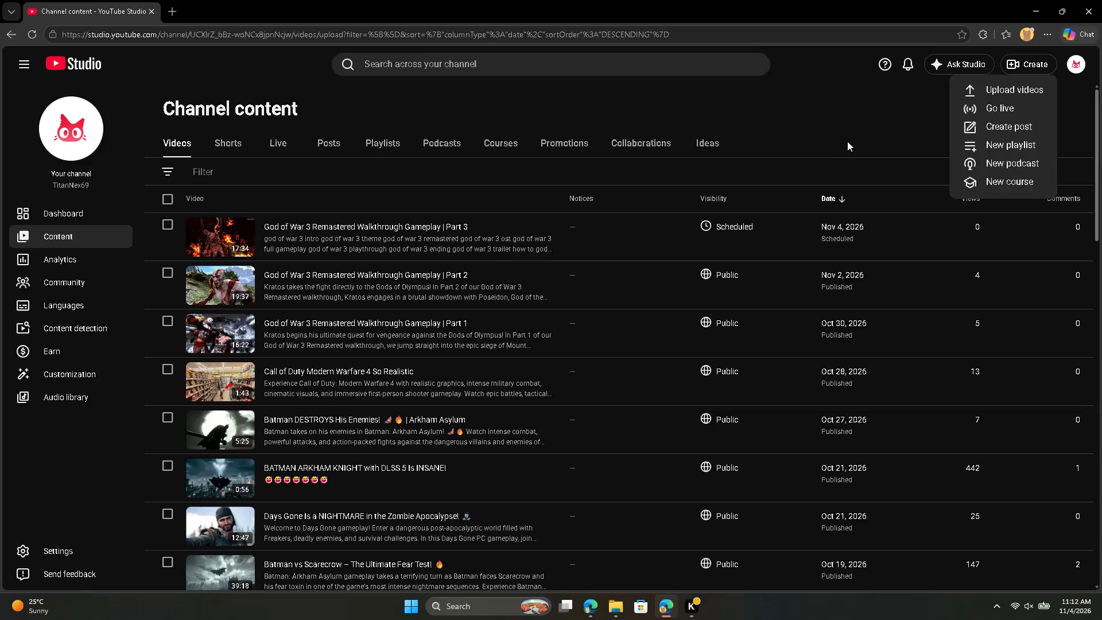
Open the Upload videos dialog from the channel content page.
click(851, 136)
scroll(394, 293, down, 4)
scroll(398, 292, up, 2)
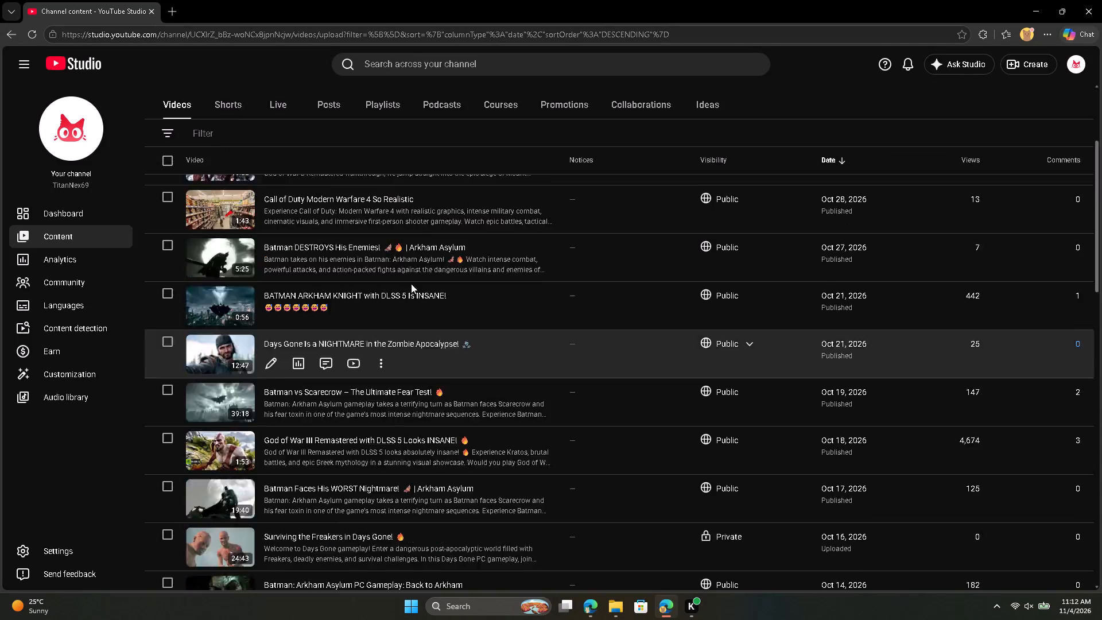
scroll(411, 284, up, 3)
click(1030, 67)
click(1008, 94)
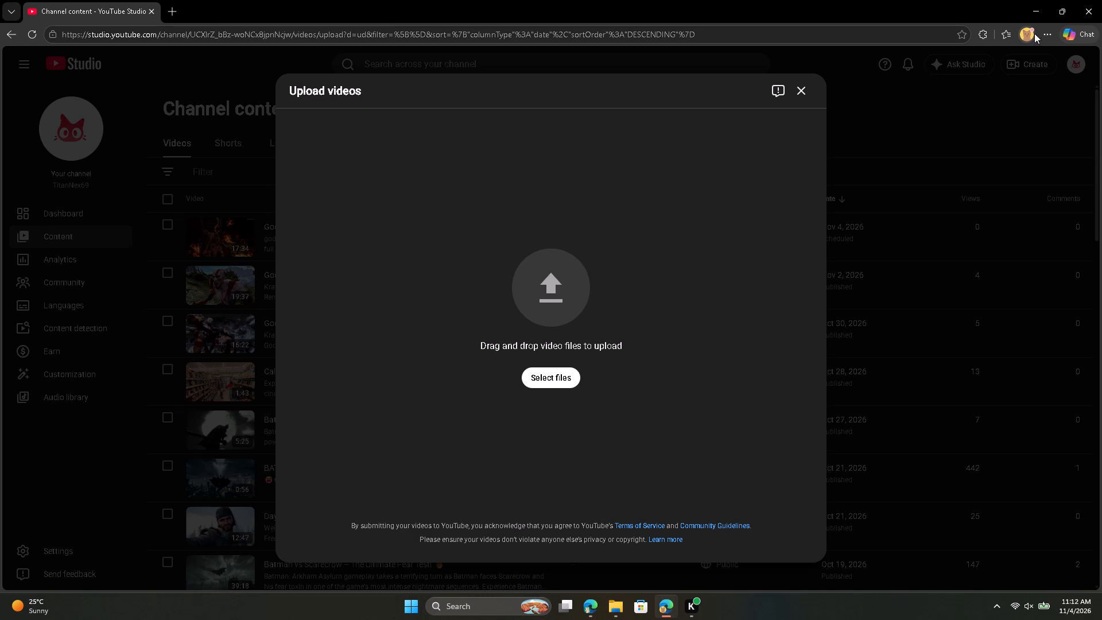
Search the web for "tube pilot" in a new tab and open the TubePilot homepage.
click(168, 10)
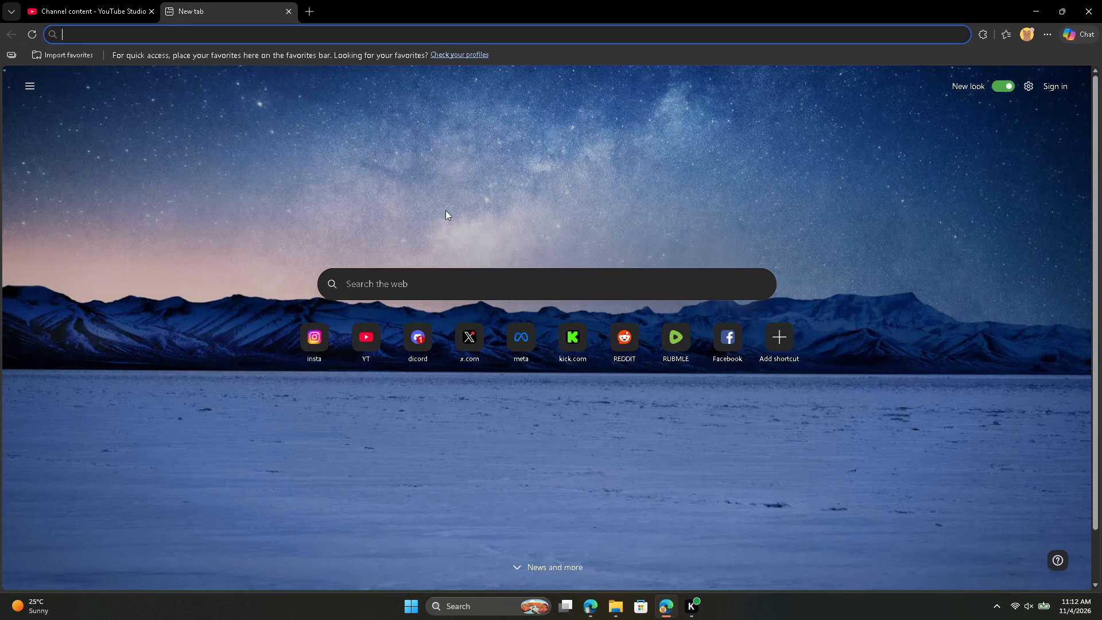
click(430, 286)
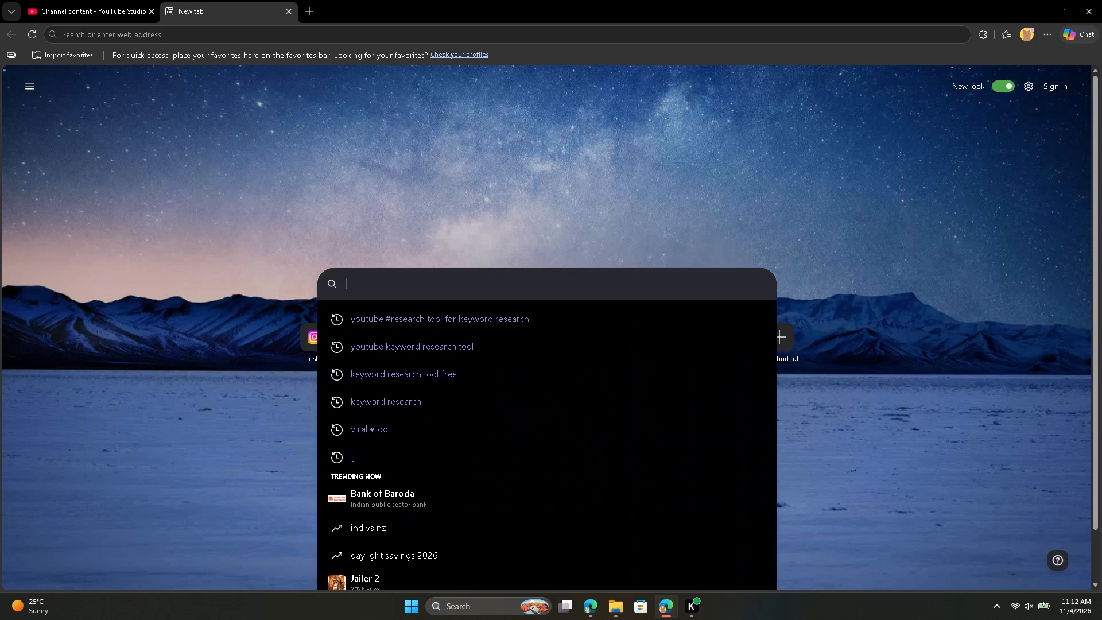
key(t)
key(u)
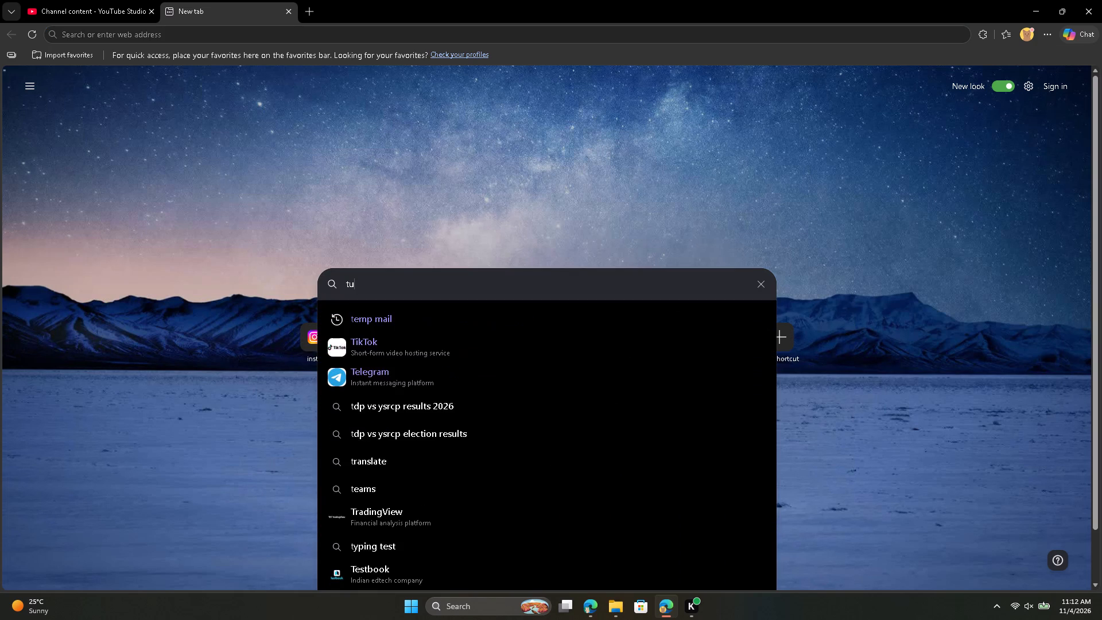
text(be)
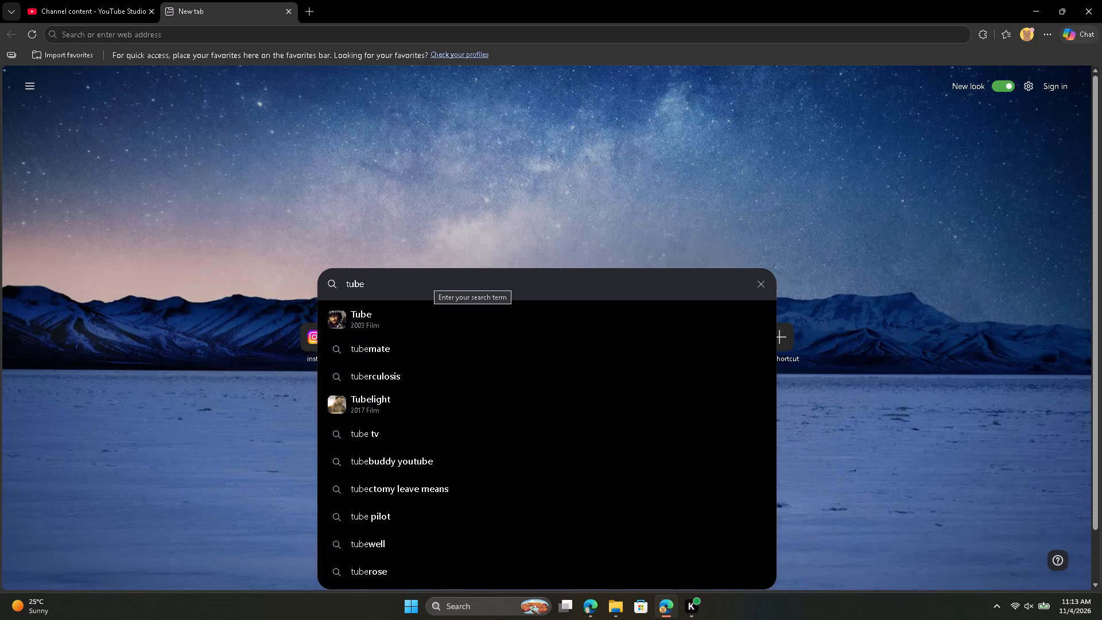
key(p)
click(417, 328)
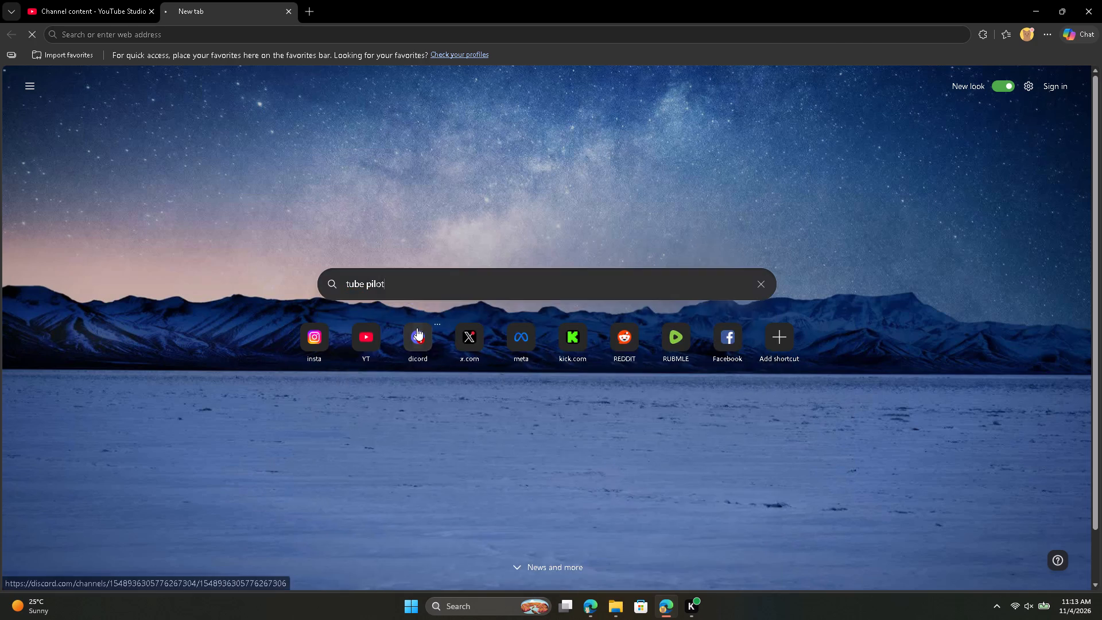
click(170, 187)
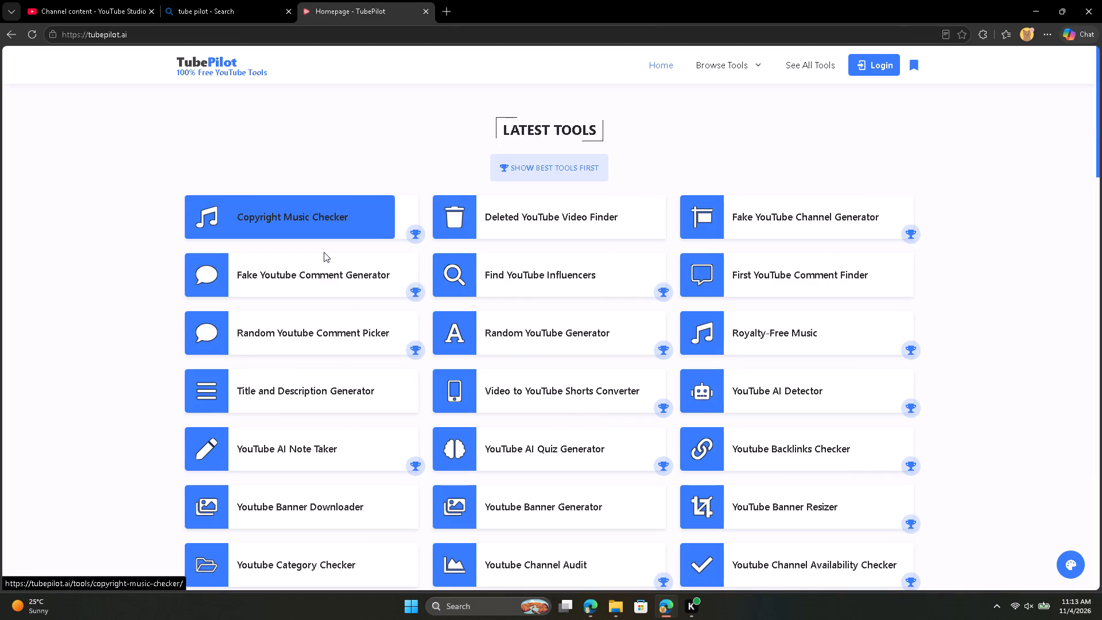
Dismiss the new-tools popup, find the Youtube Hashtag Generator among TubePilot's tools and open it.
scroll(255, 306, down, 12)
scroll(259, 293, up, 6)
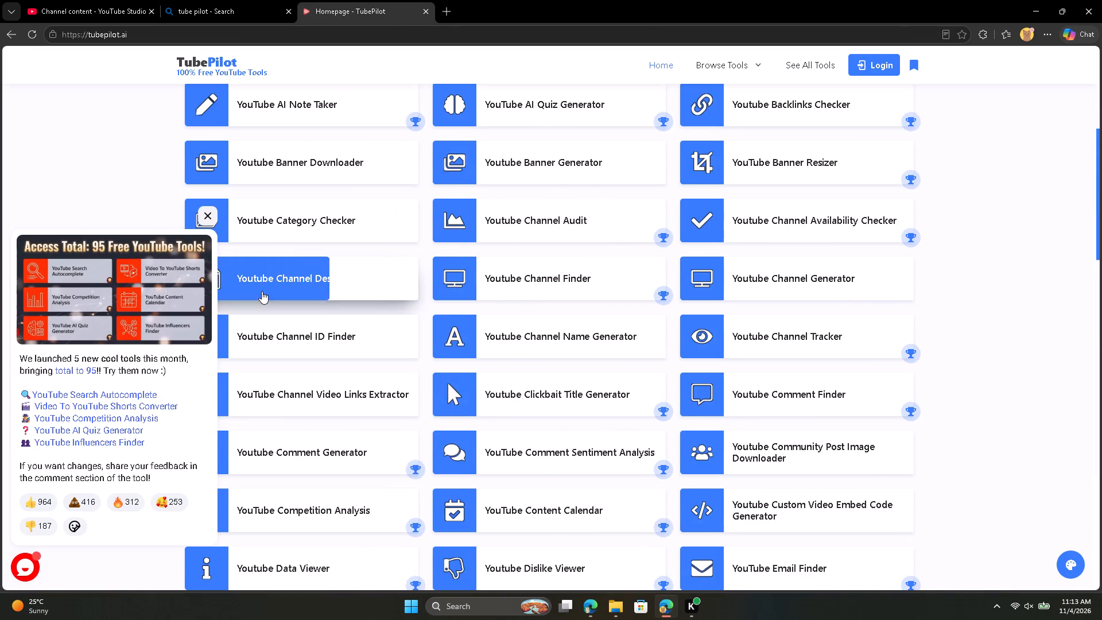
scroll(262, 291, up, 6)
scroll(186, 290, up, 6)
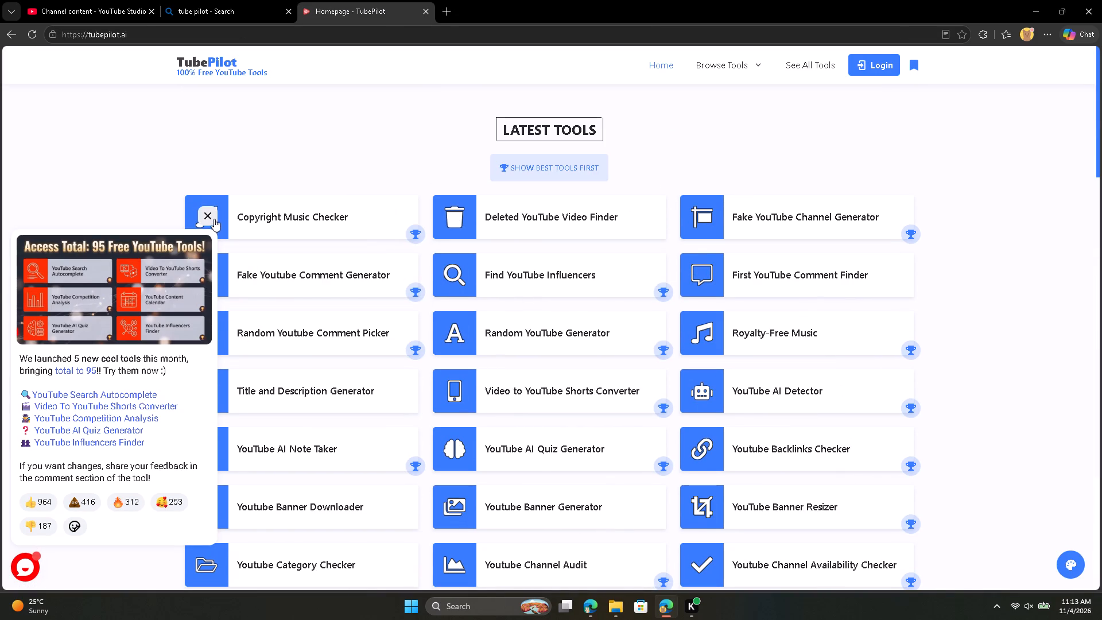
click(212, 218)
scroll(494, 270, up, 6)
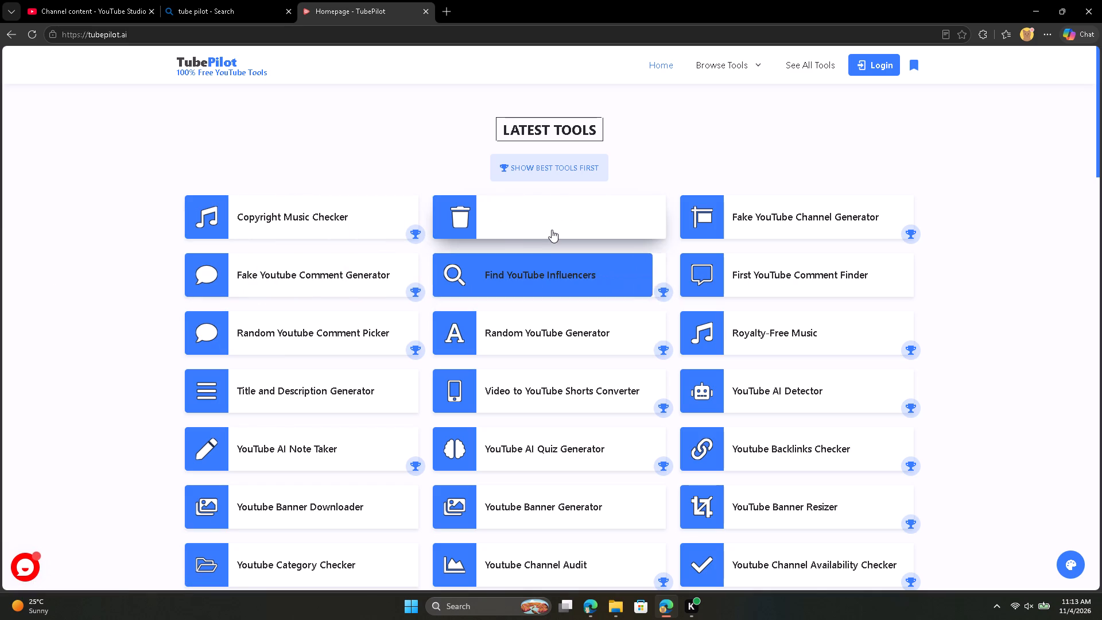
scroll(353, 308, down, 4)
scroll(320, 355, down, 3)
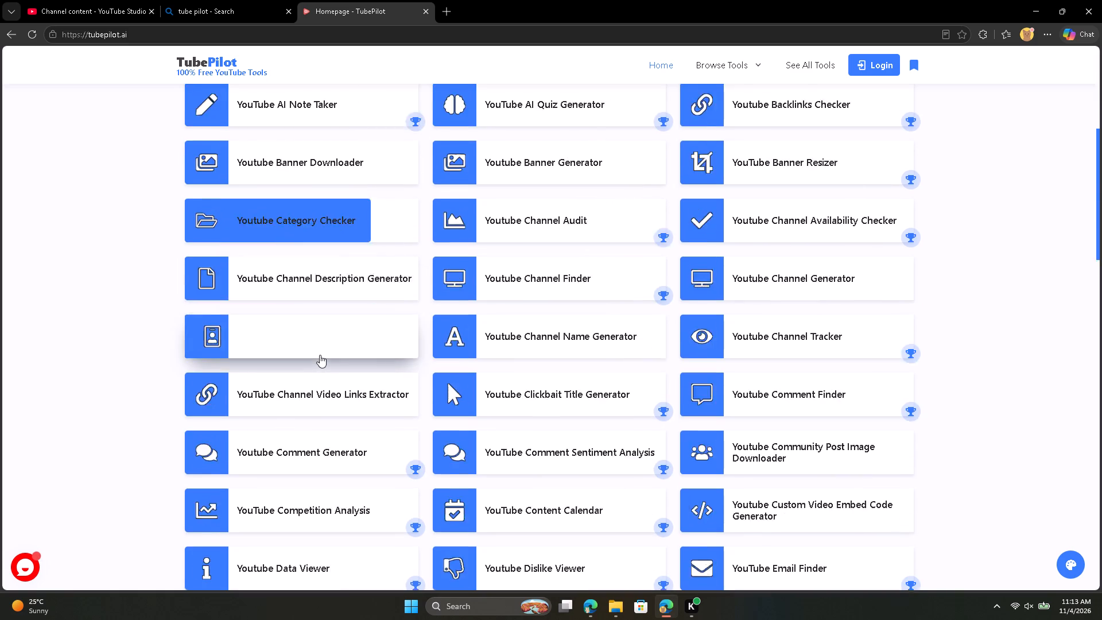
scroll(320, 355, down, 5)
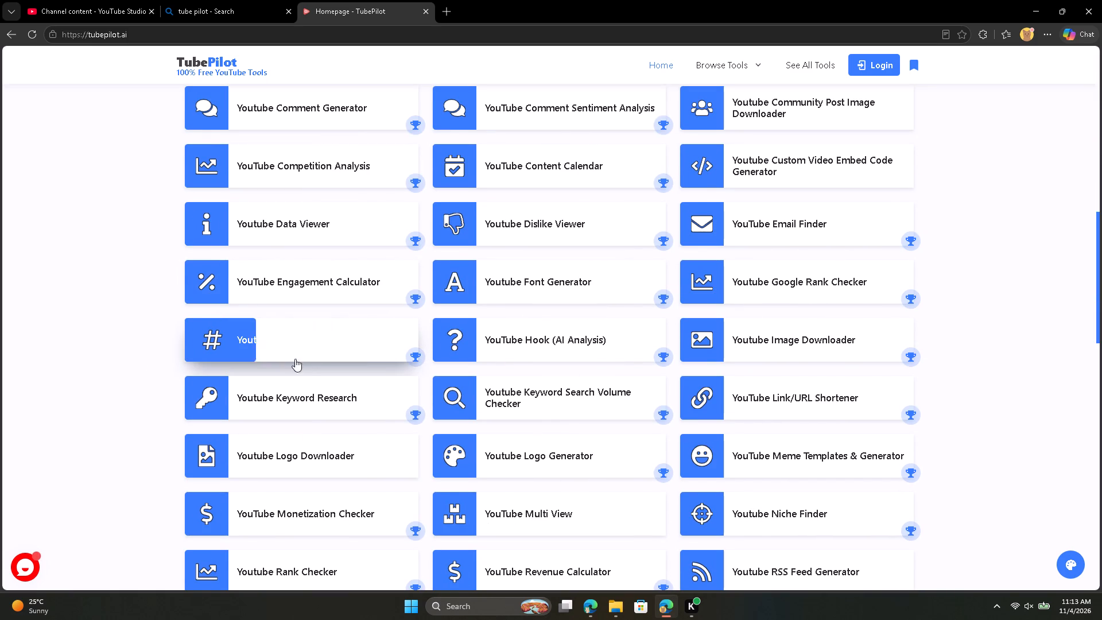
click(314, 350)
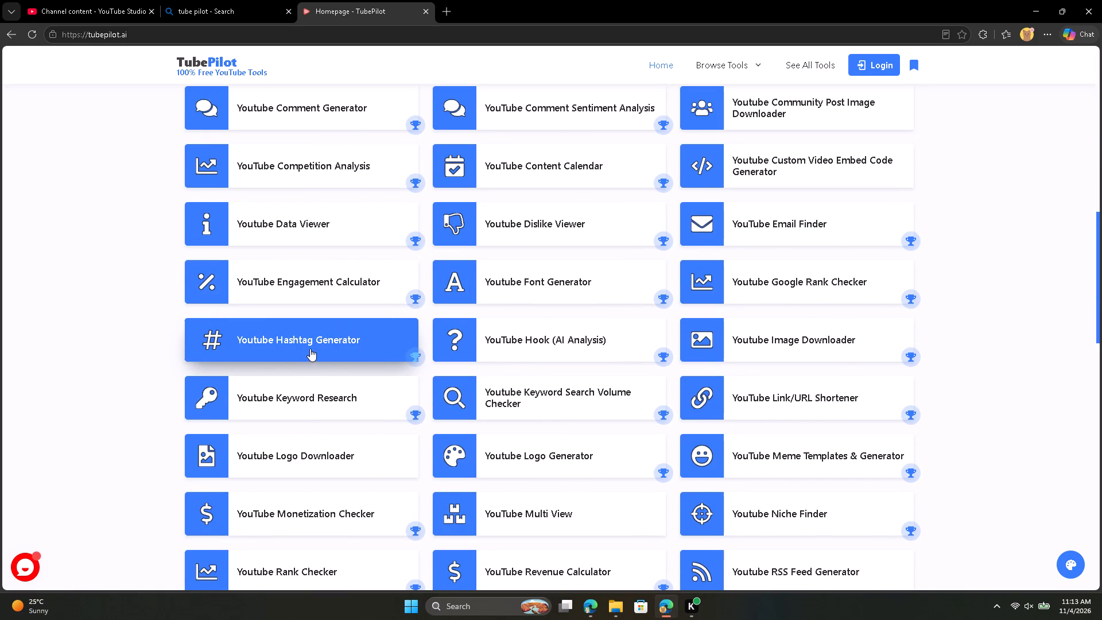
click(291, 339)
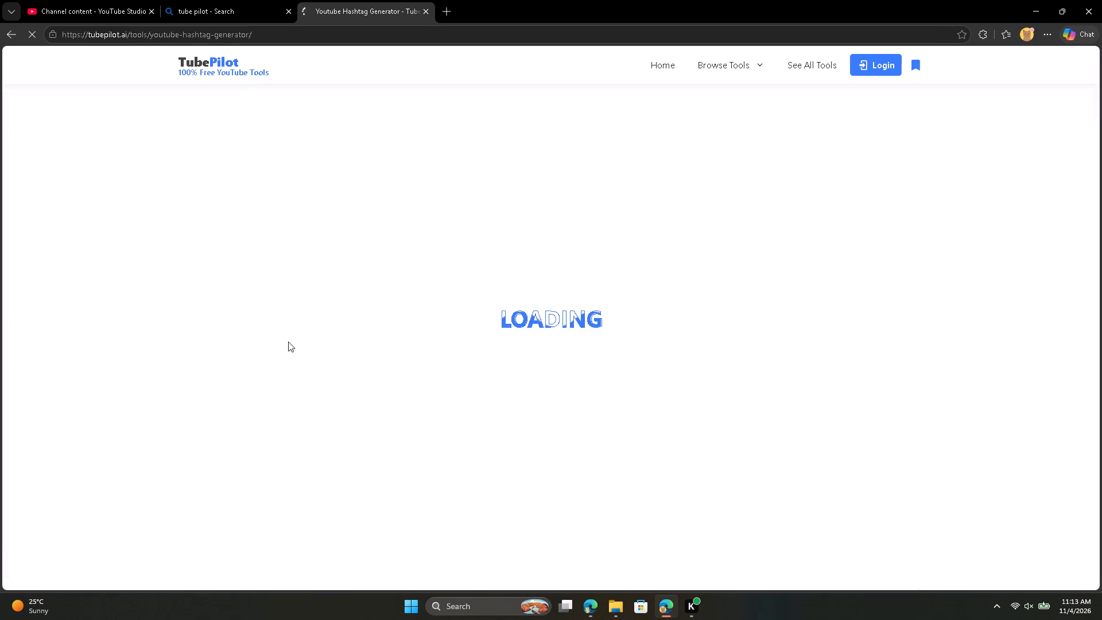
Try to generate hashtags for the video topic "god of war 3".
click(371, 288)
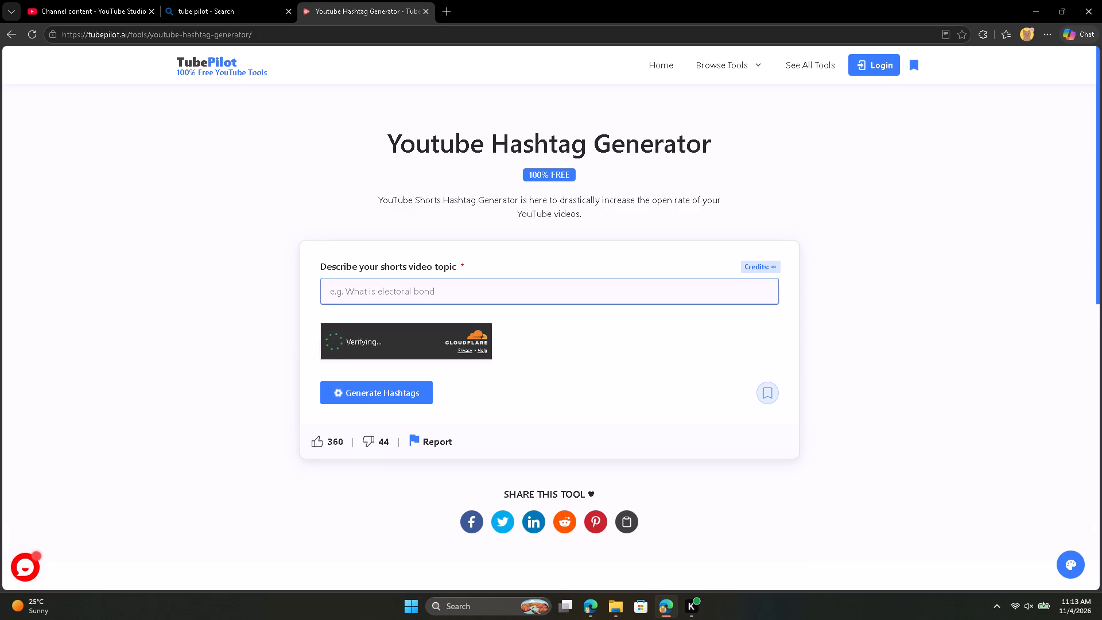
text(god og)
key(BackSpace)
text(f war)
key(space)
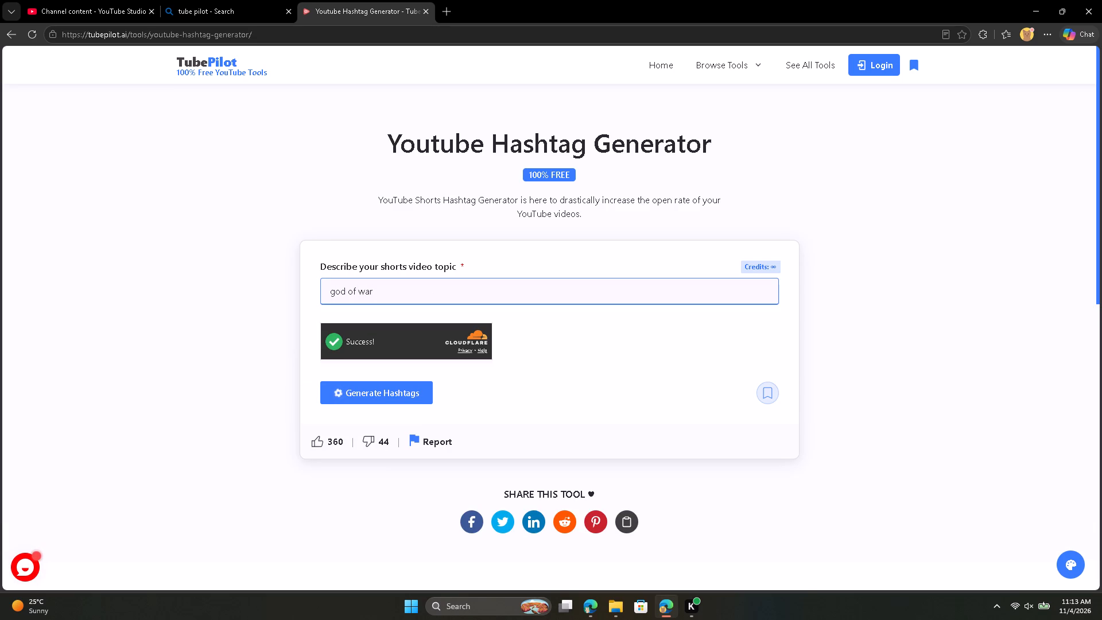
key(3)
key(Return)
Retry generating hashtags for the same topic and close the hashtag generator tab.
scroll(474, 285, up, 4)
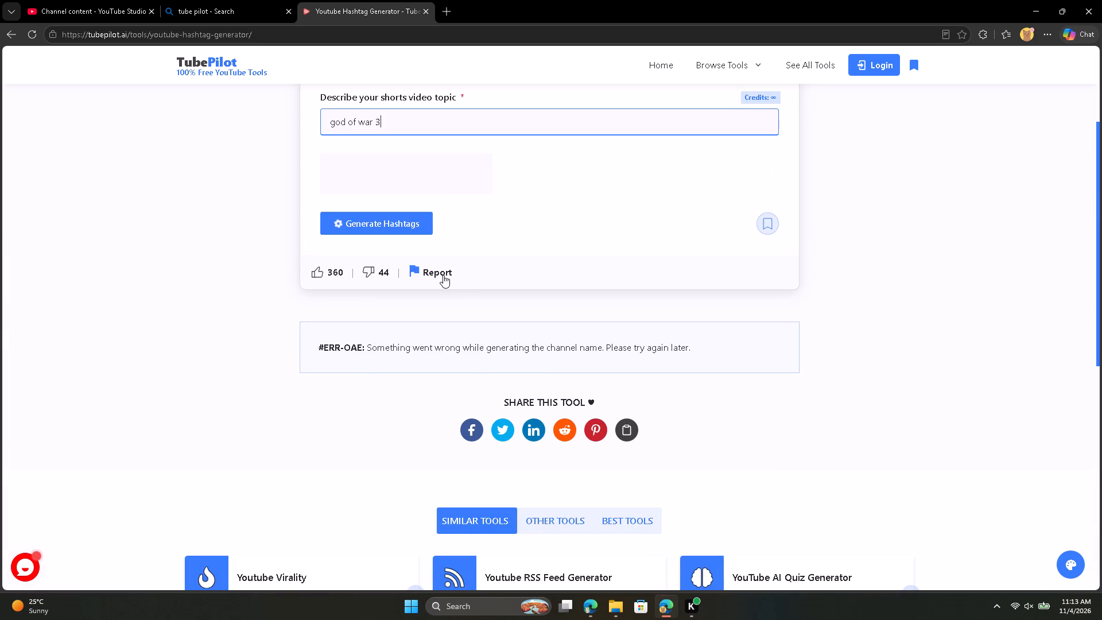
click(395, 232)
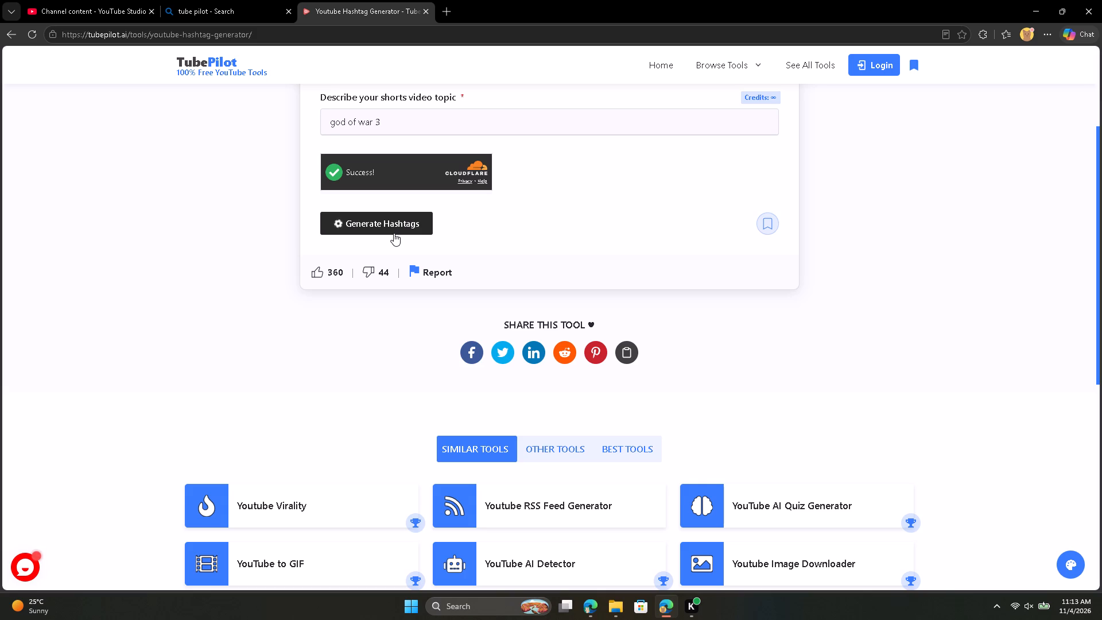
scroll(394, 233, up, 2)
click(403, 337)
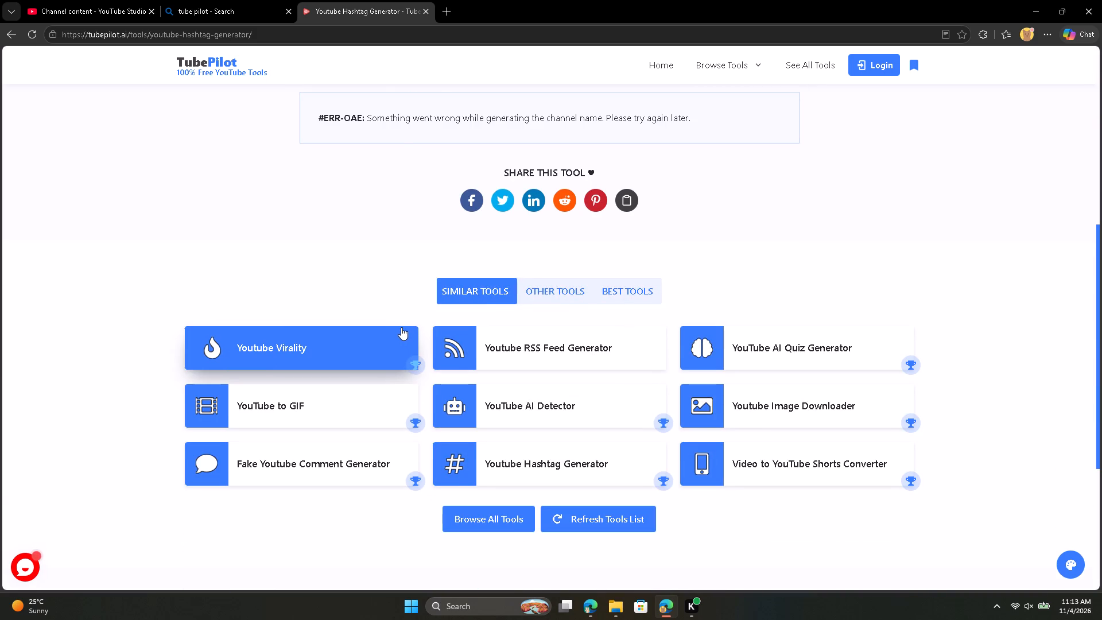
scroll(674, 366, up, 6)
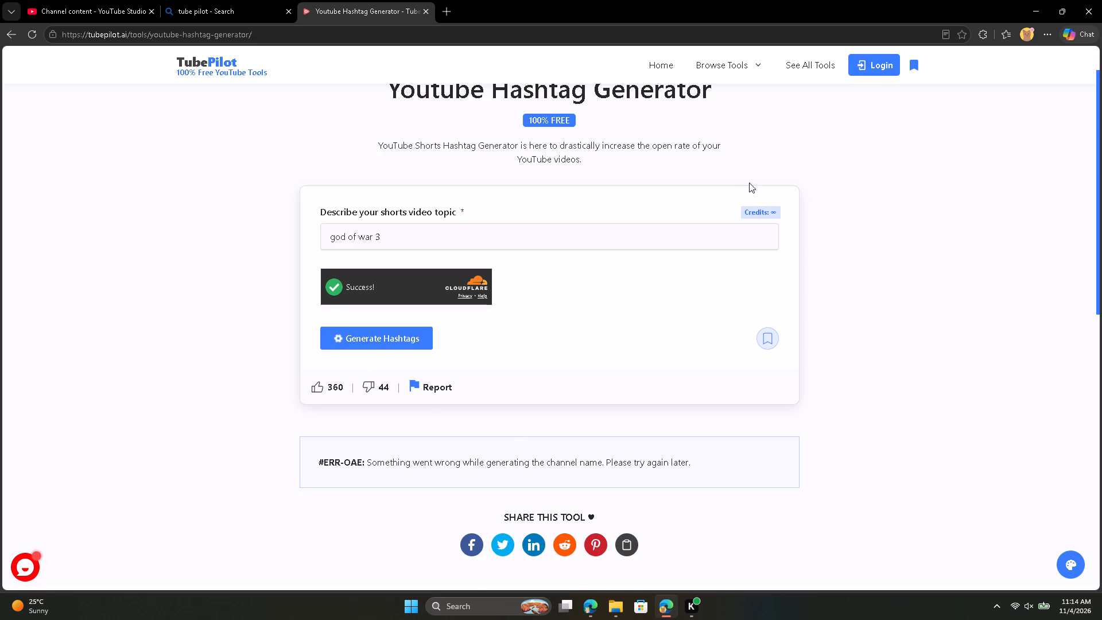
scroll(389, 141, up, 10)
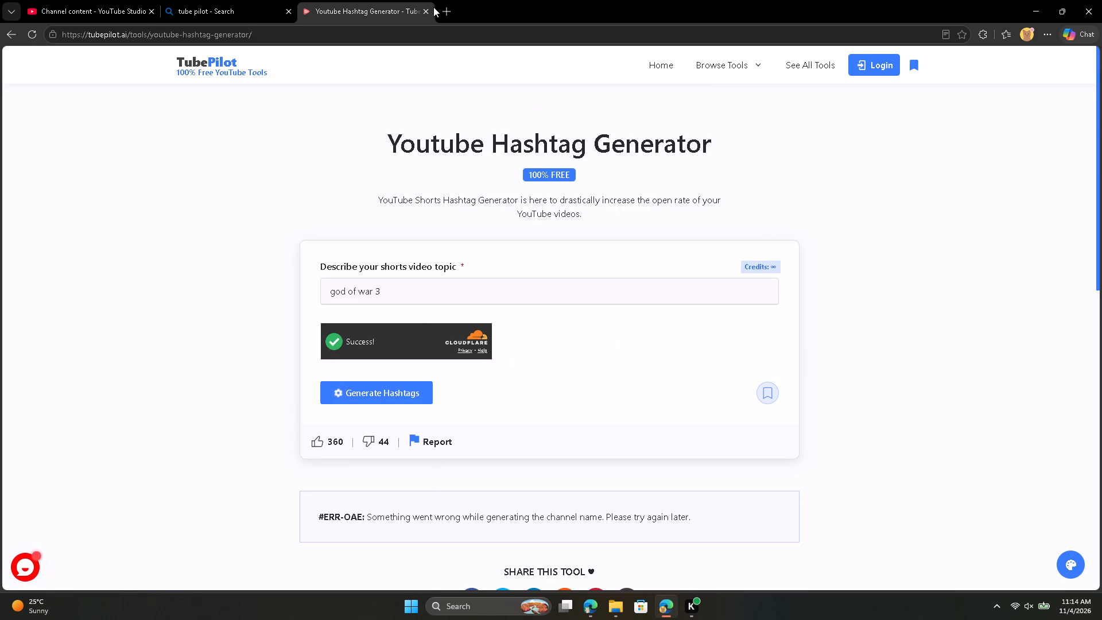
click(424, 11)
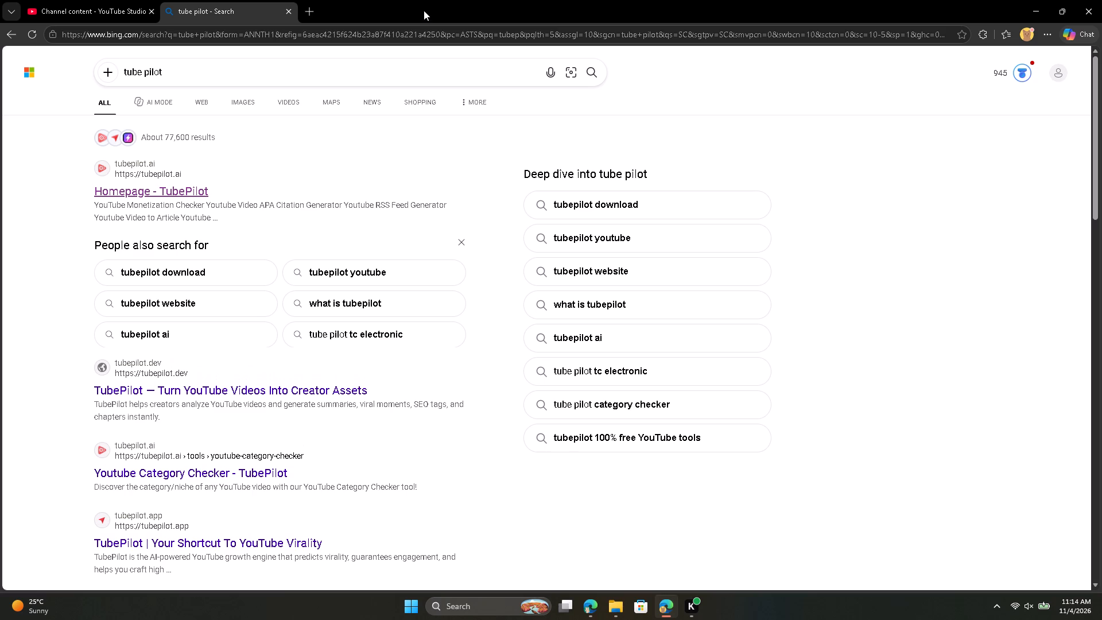
Return to the YouTube Studio tab and upload the video "gmaeplay 4" from the premiar pro folder.
click(106, 0)
click(527, 376)
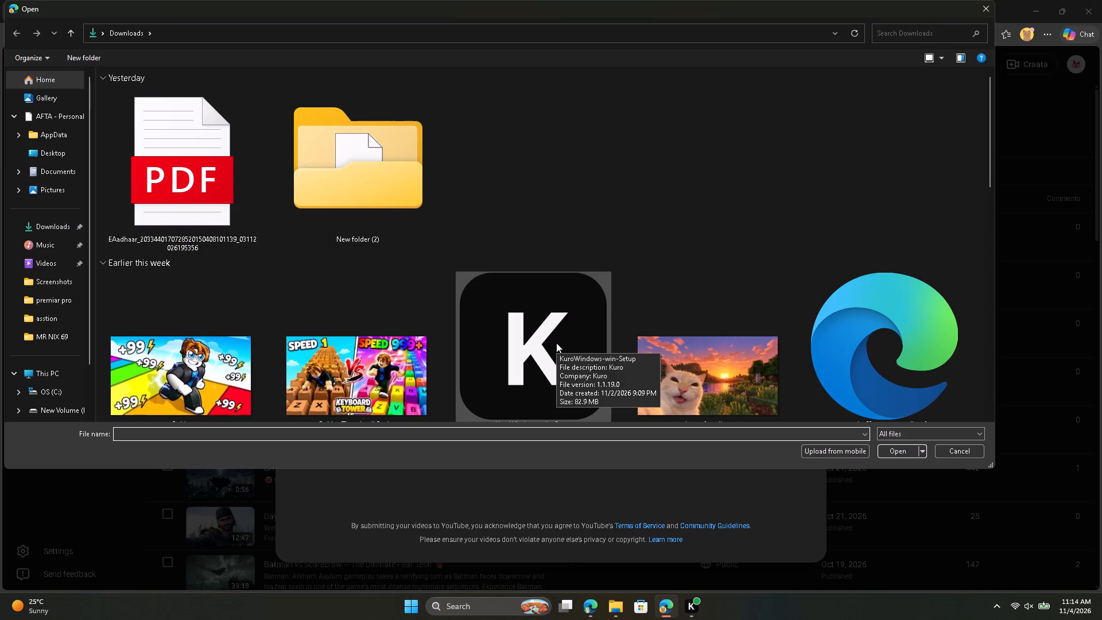
scroll(506, 378, down, 3)
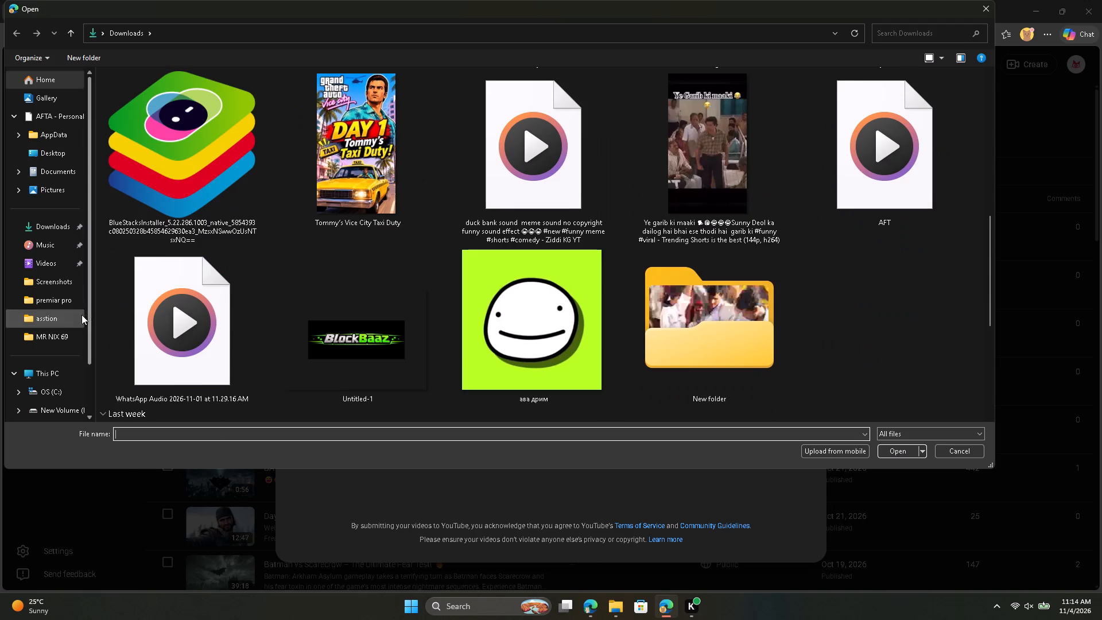
click(51, 295)
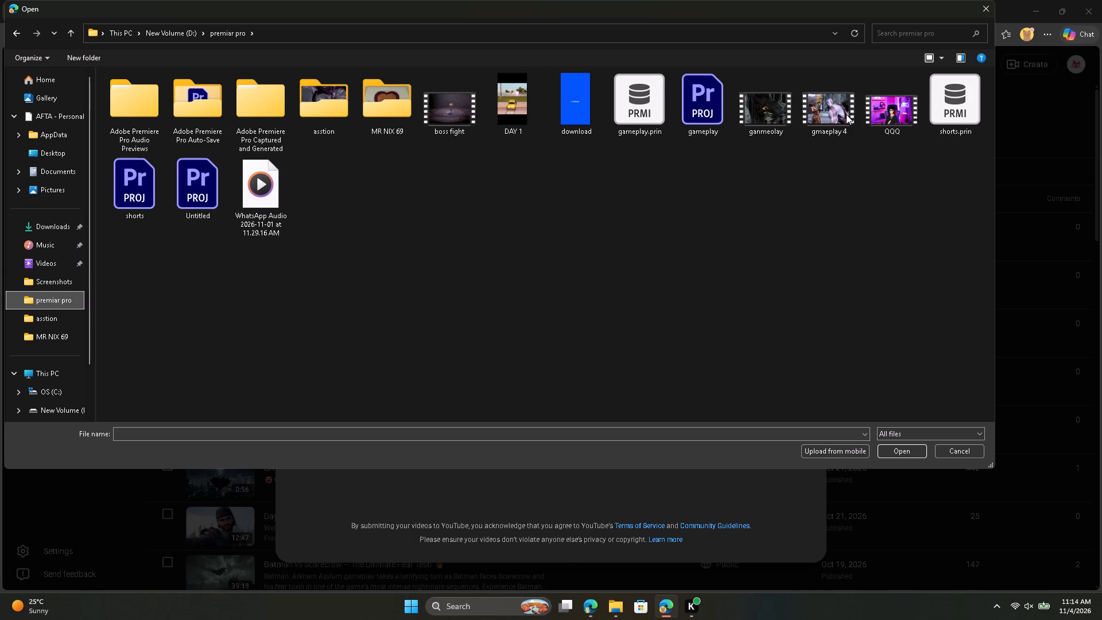
click(825, 111)
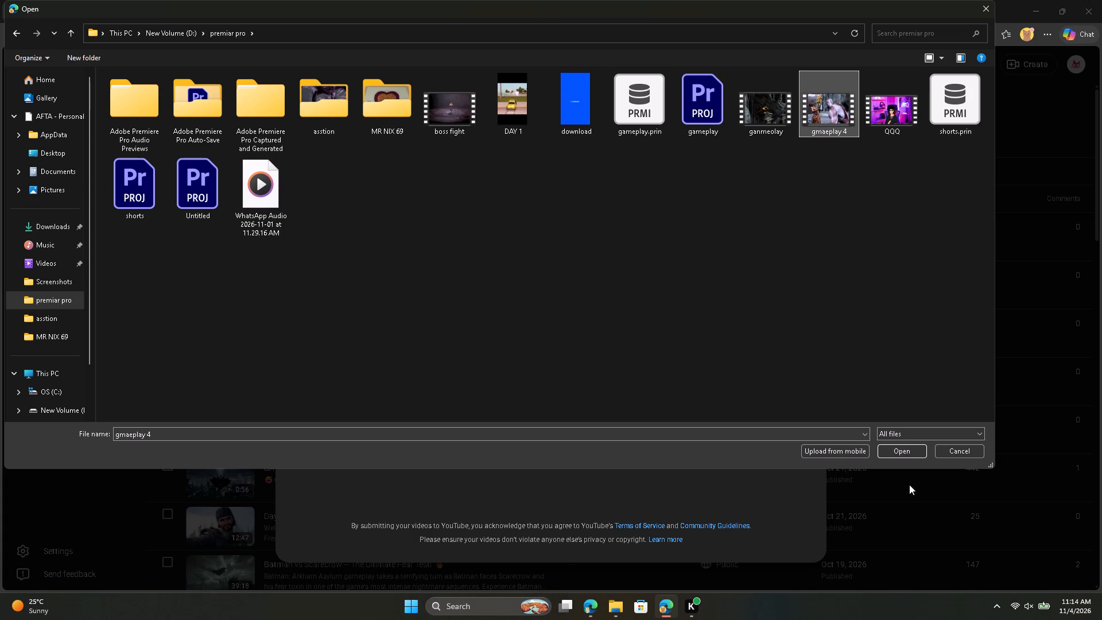
click(905, 447)
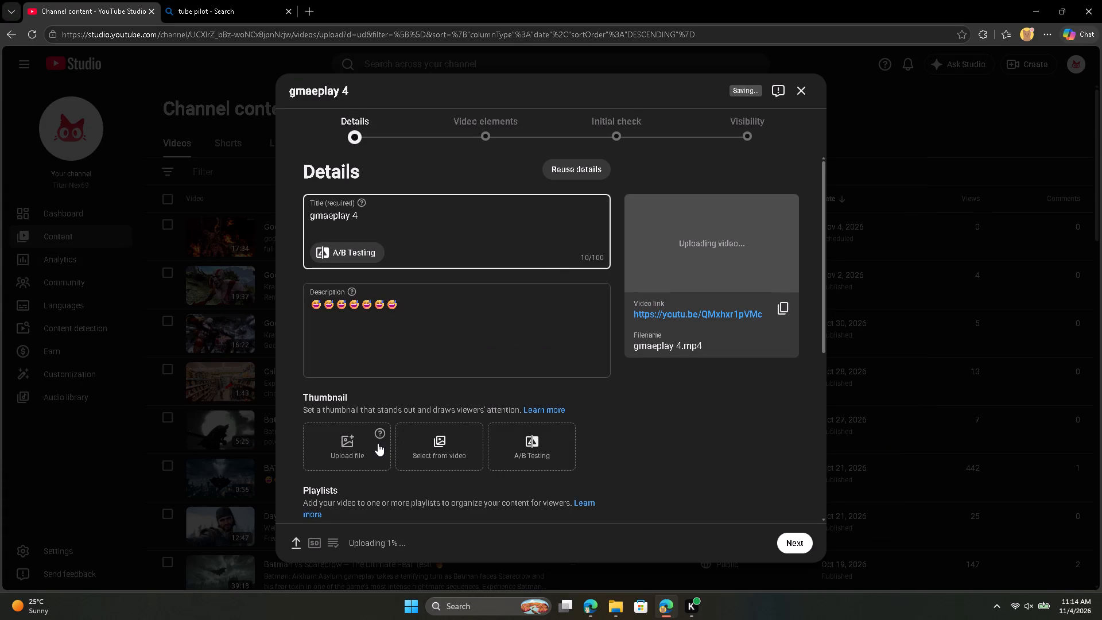
Switch to Adobe Premiere Pro and open the recent project "gameplay", cancelling the relinking of missing media.
click(493, 610)
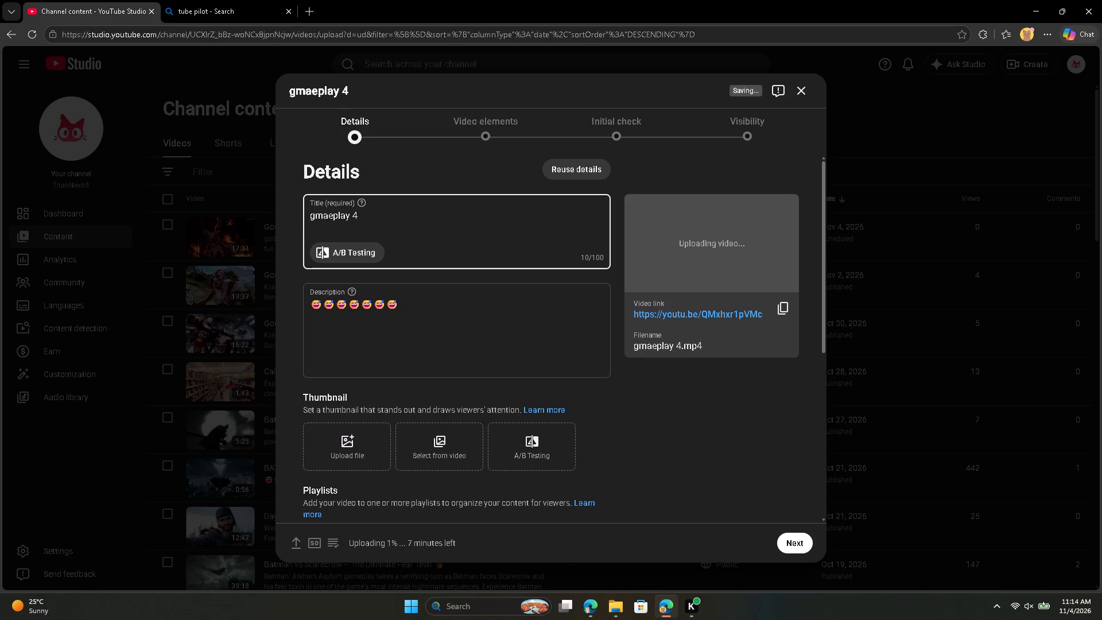
click(482, 266)
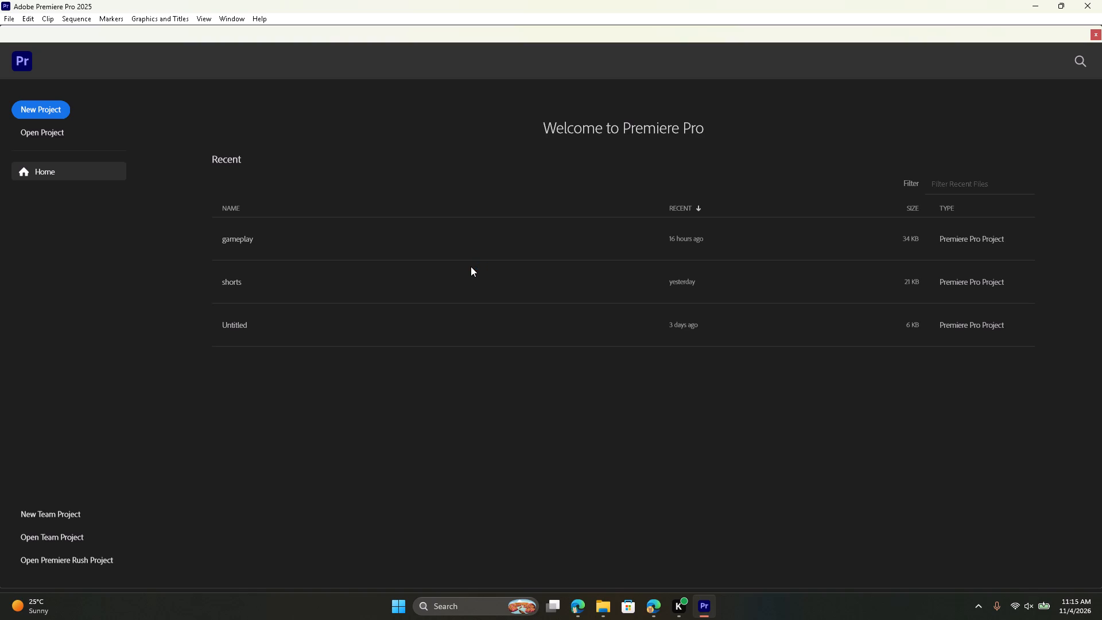
click(250, 243)
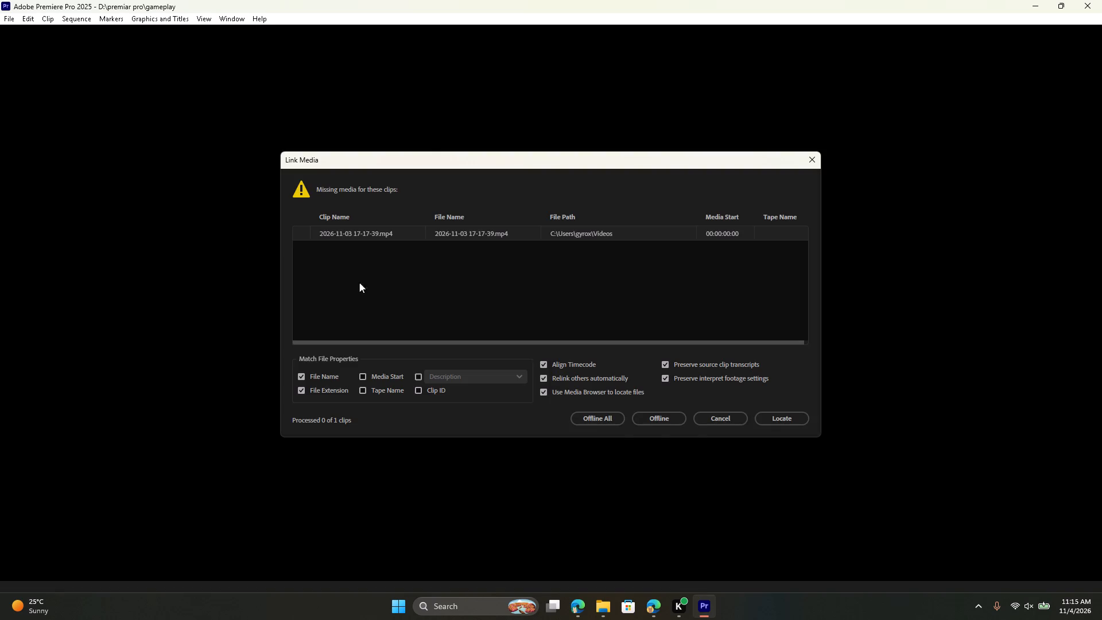
click(714, 419)
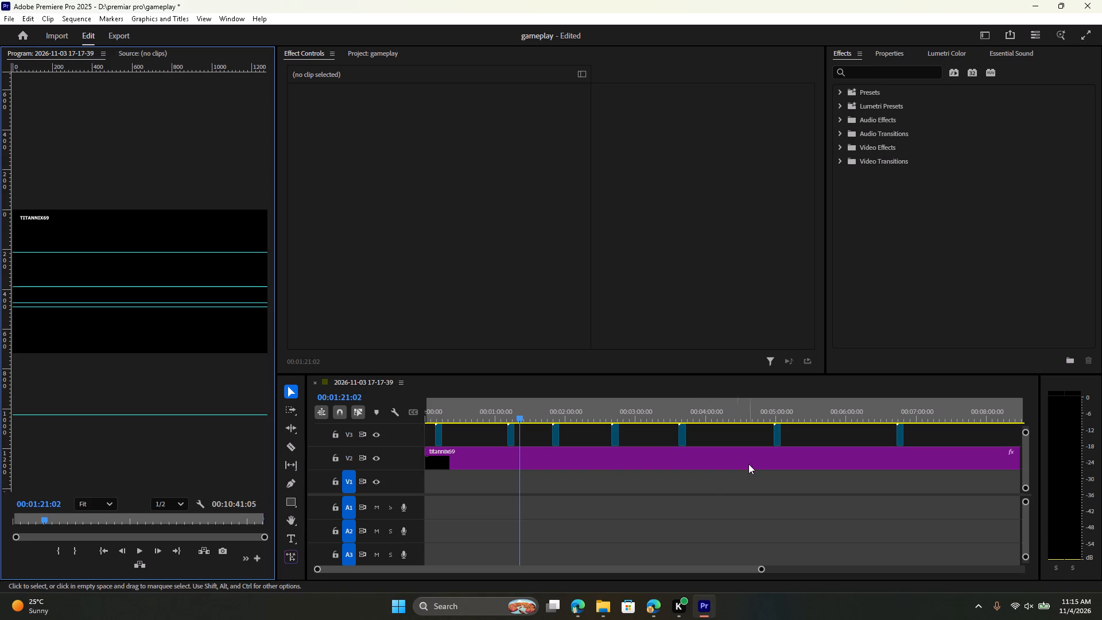
Import "gmaeplay 4" from the premiar pro folder and place it at the start of tracks V1 and A1.
click(592, 462)
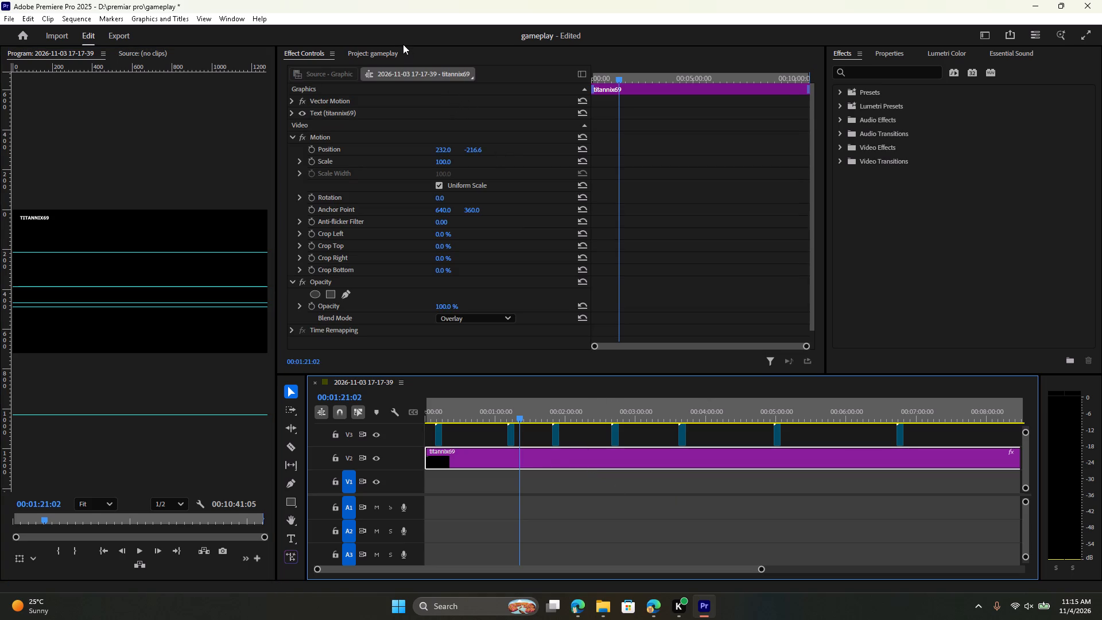
click(390, 51)
double_click(507, 256)
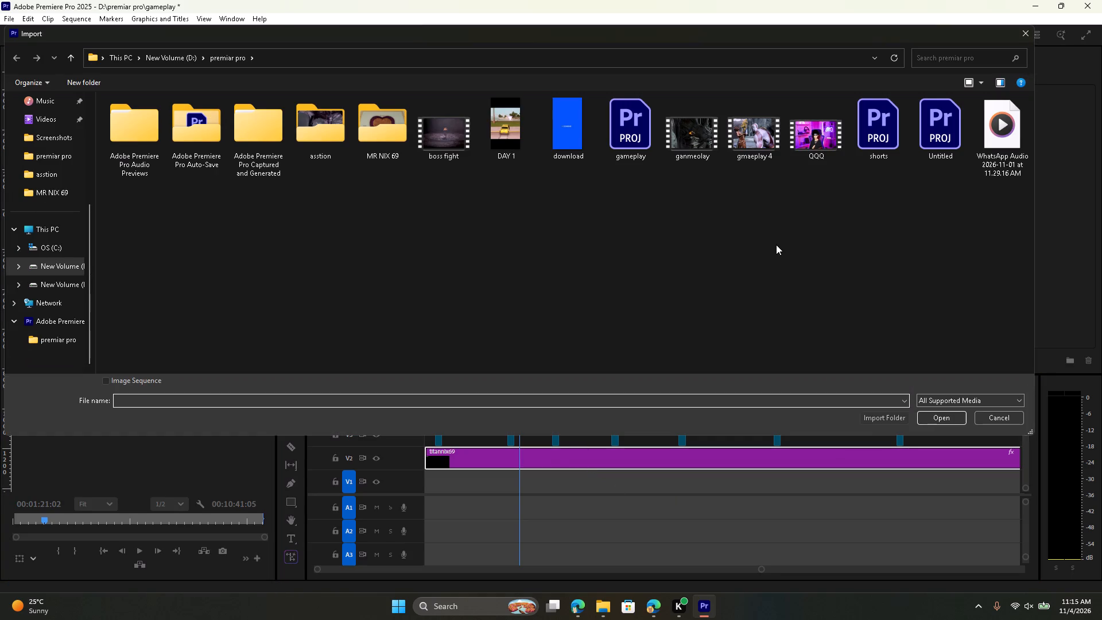
click(750, 141)
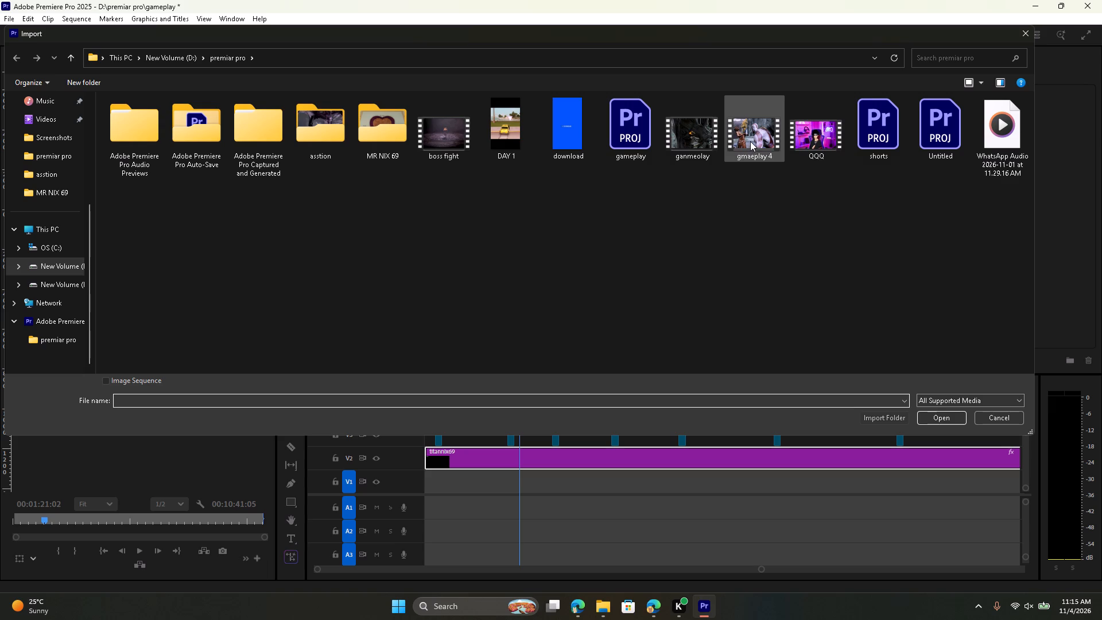
click(920, 417)
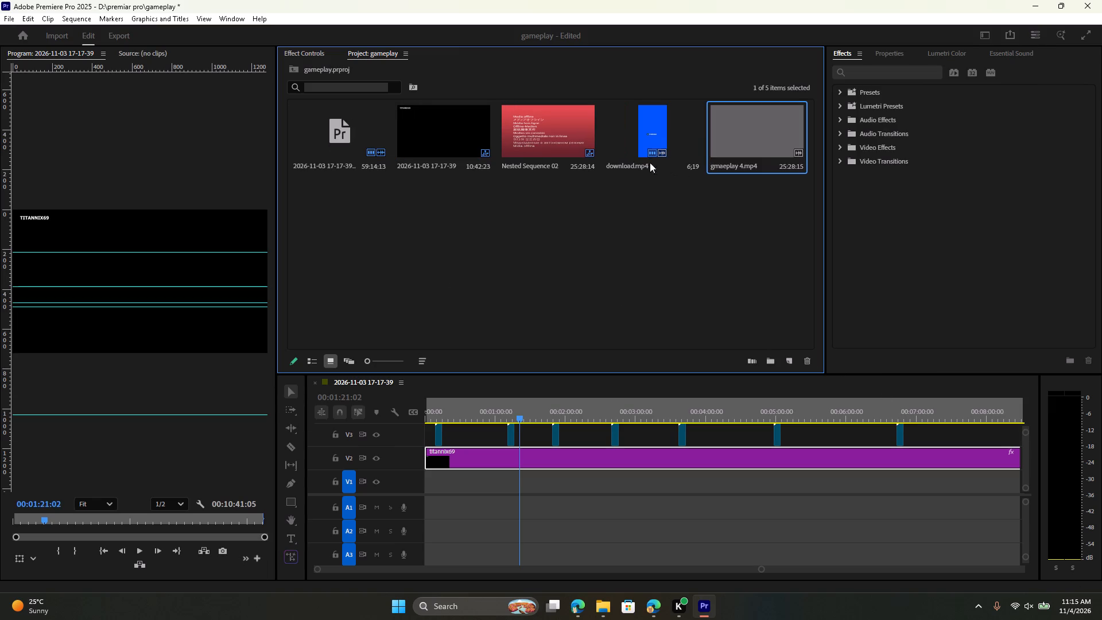
drag(762, 137, 420, 511)
Scrub through the opening half-minute of the gameplay clip and park the playhead at 00:00:21:03, on Kratos facing the golden-armoured figure.
drag(520, 409, 395, 404)
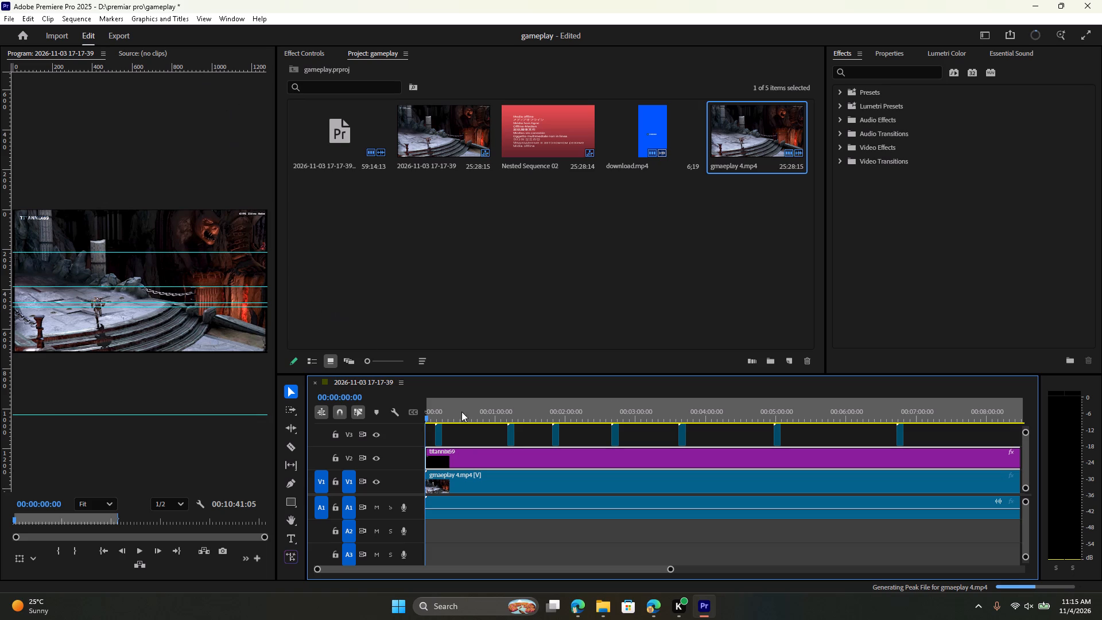
key(space)
drag(430, 416, 441, 418)
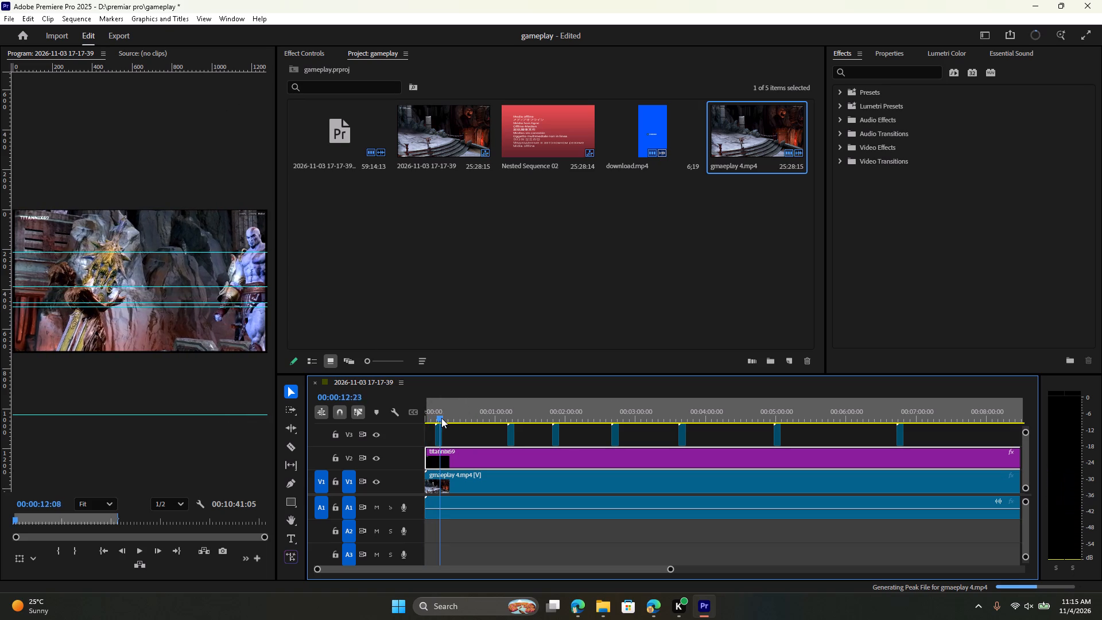
drag(441, 418, 445, 418)
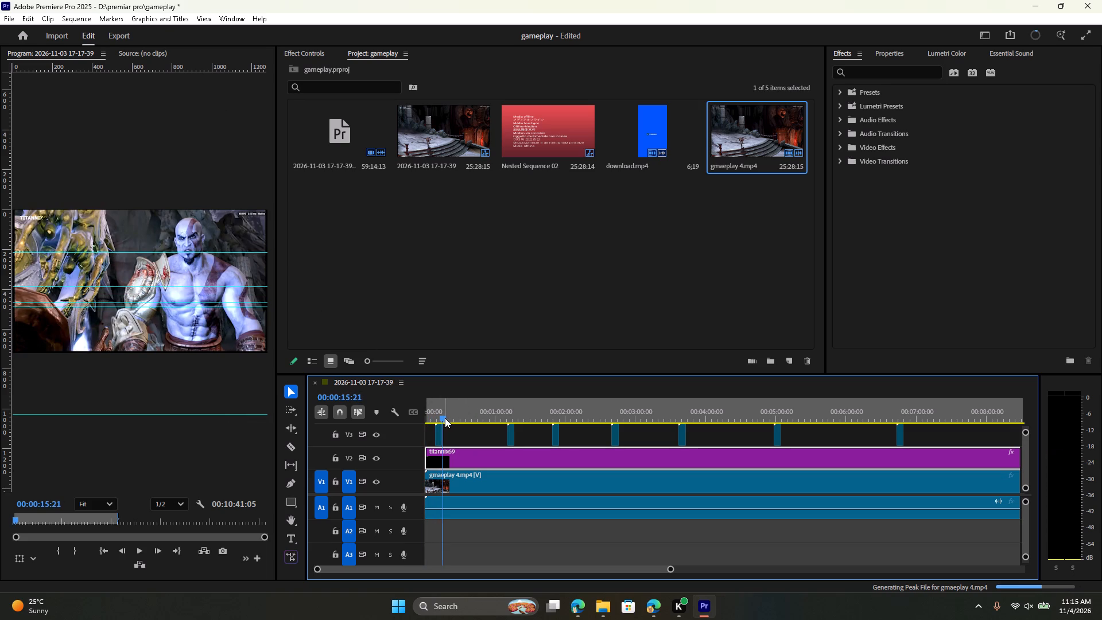
drag(440, 415, 445, 415)
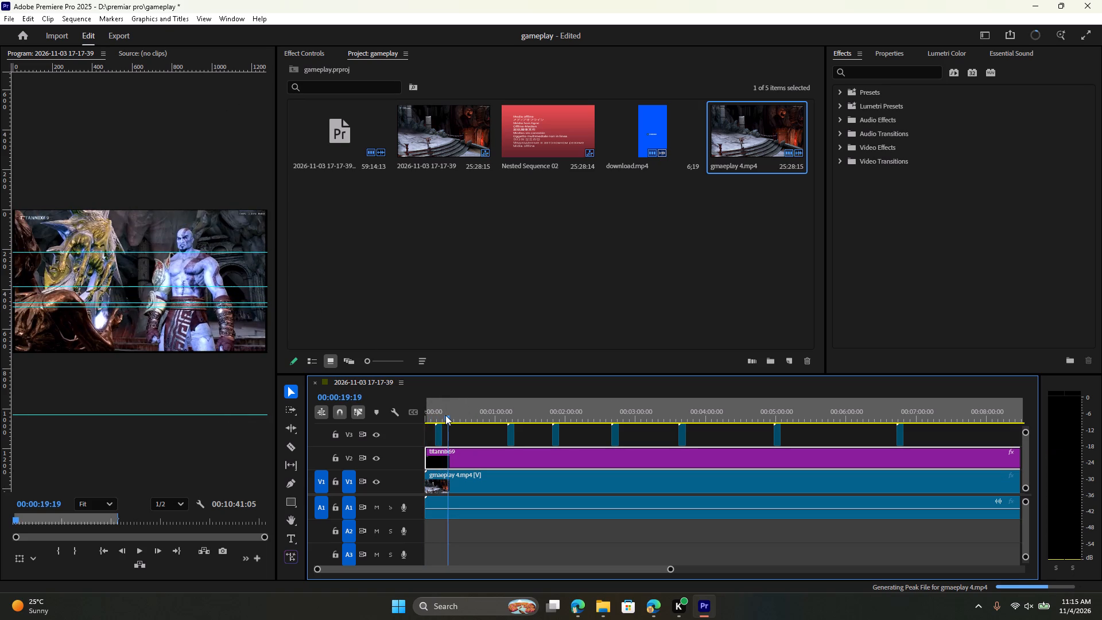
drag(445, 415, 453, 417)
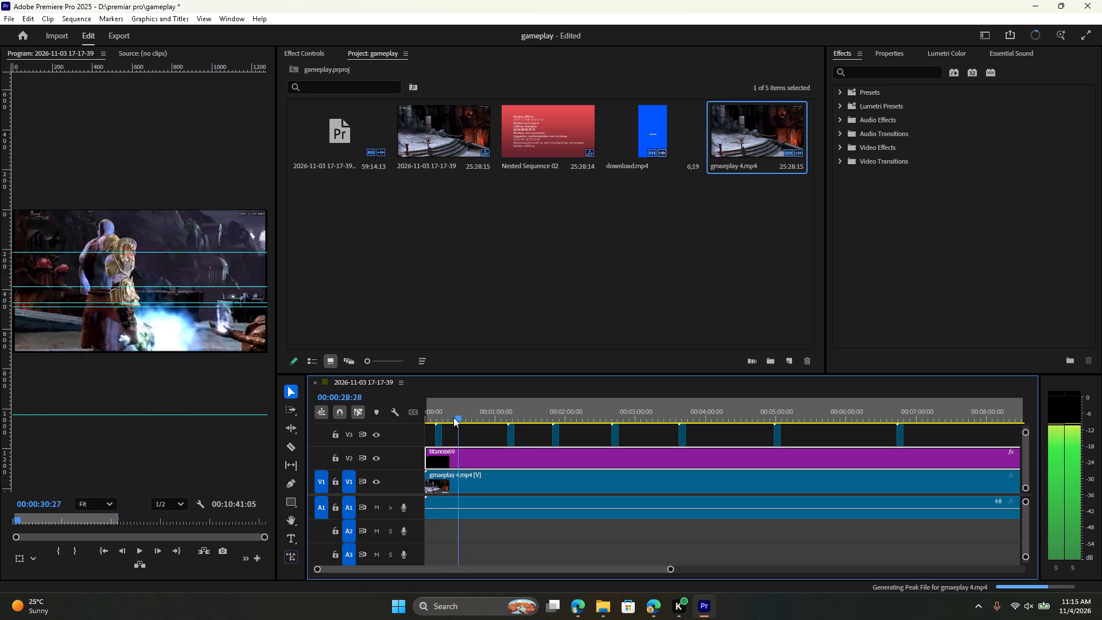
drag(453, 417, 455, 418)
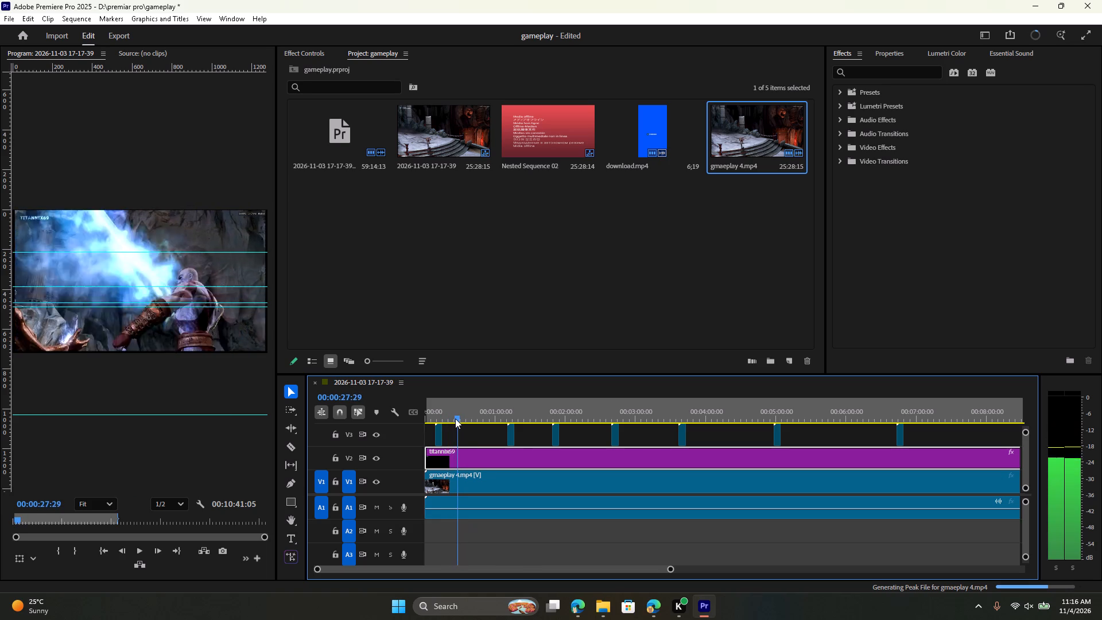
drag(455, 418, 462, 420)
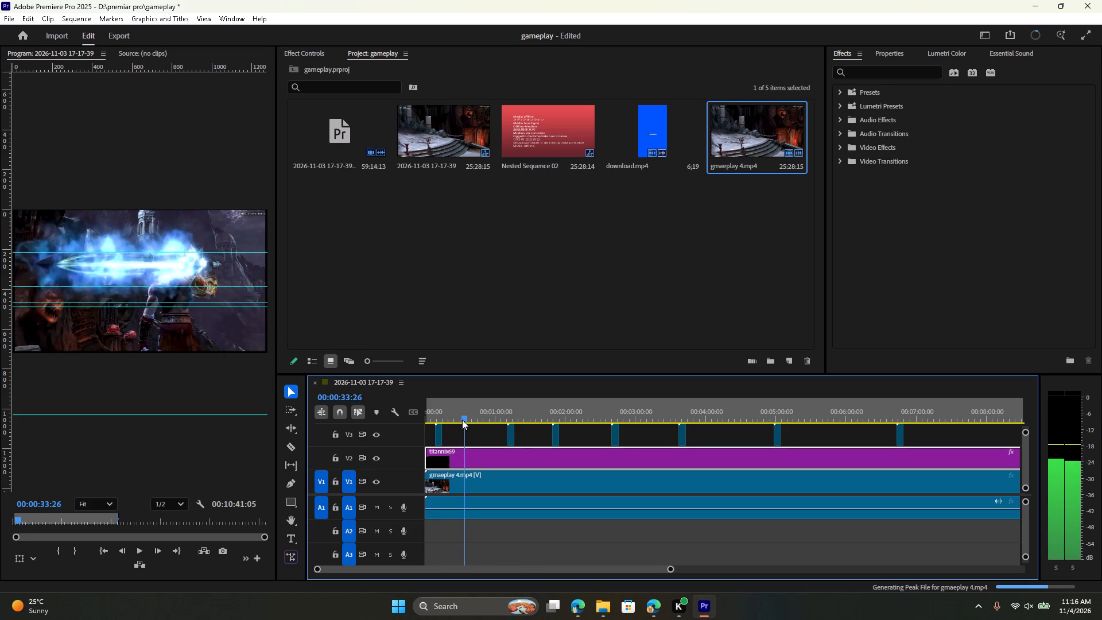
drag(462, 420, 473, 422)
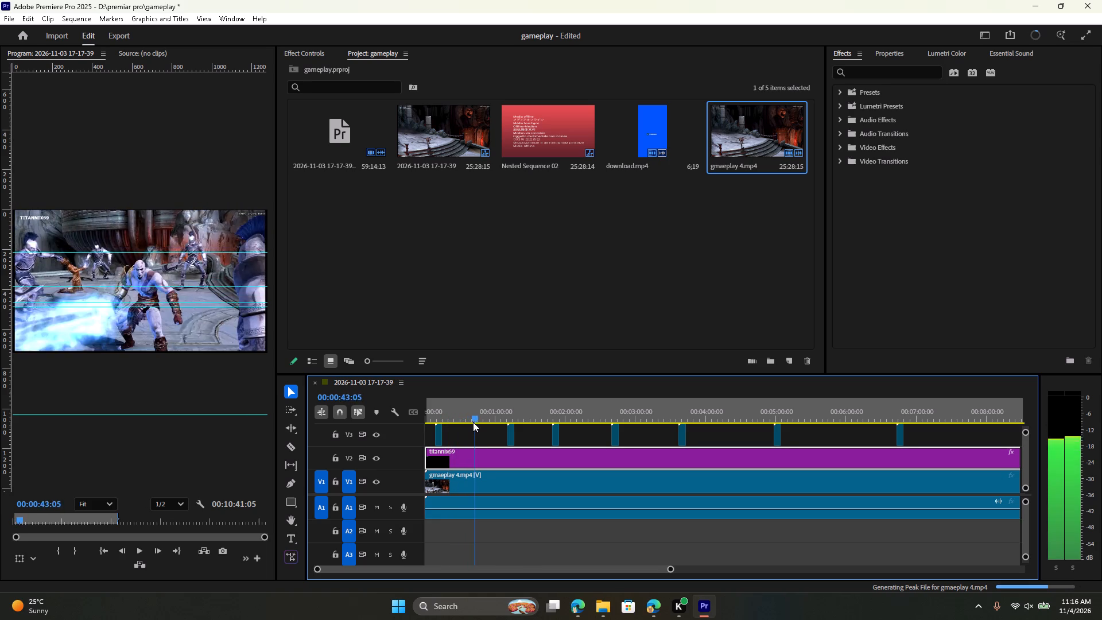
drag(473, 422, 430, 416)
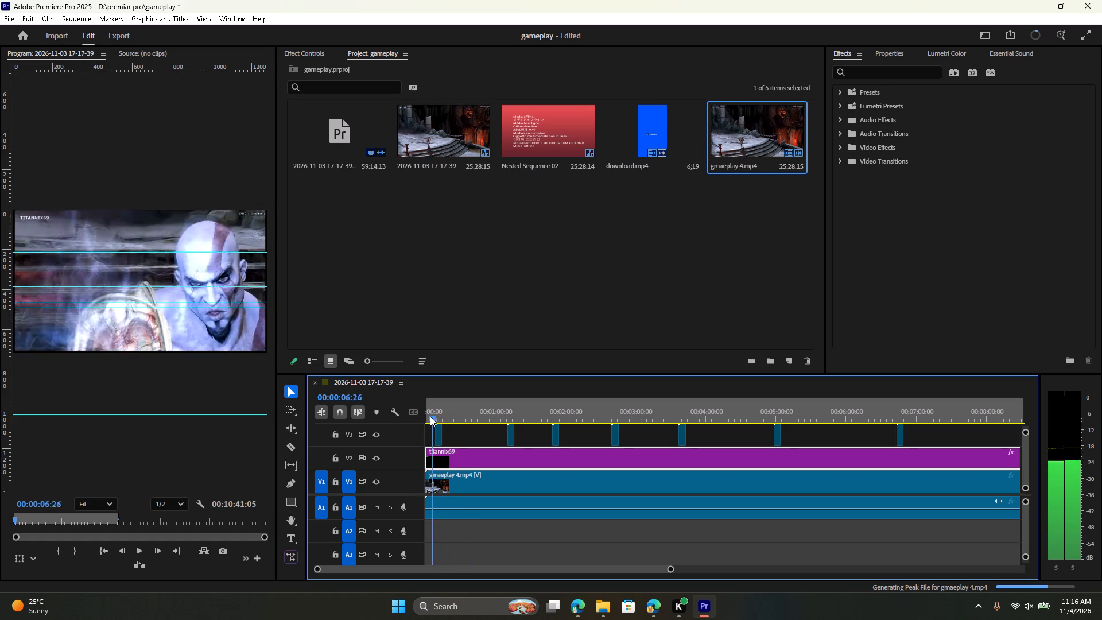
drag(430, 416, 437, 416)
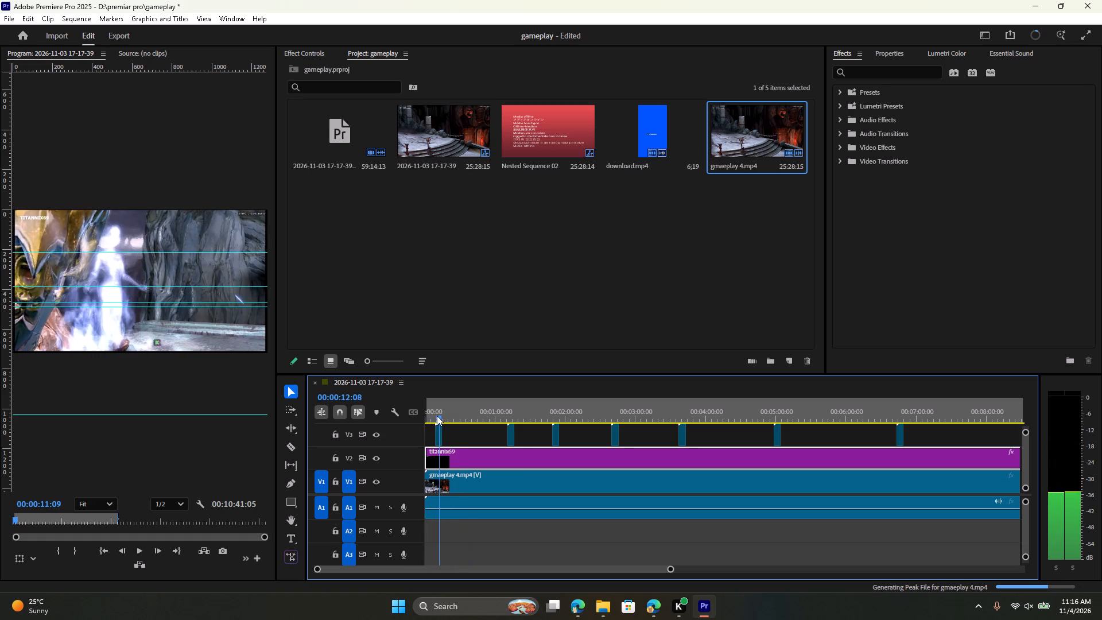
drag(437, 416, 448, 417)
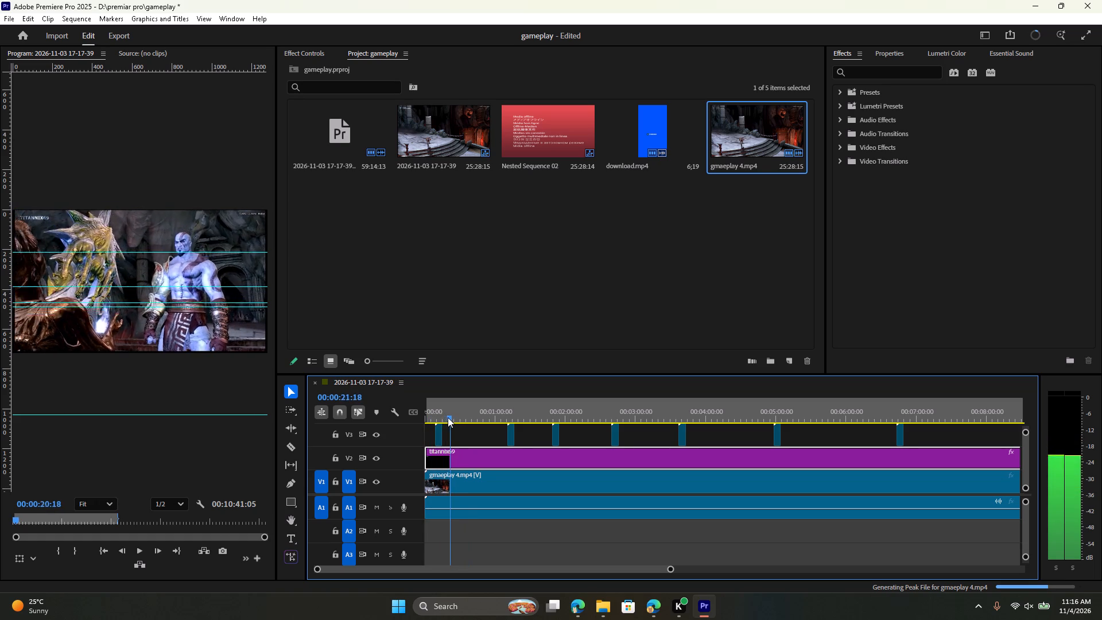
drag(448, 417, 428, 413)
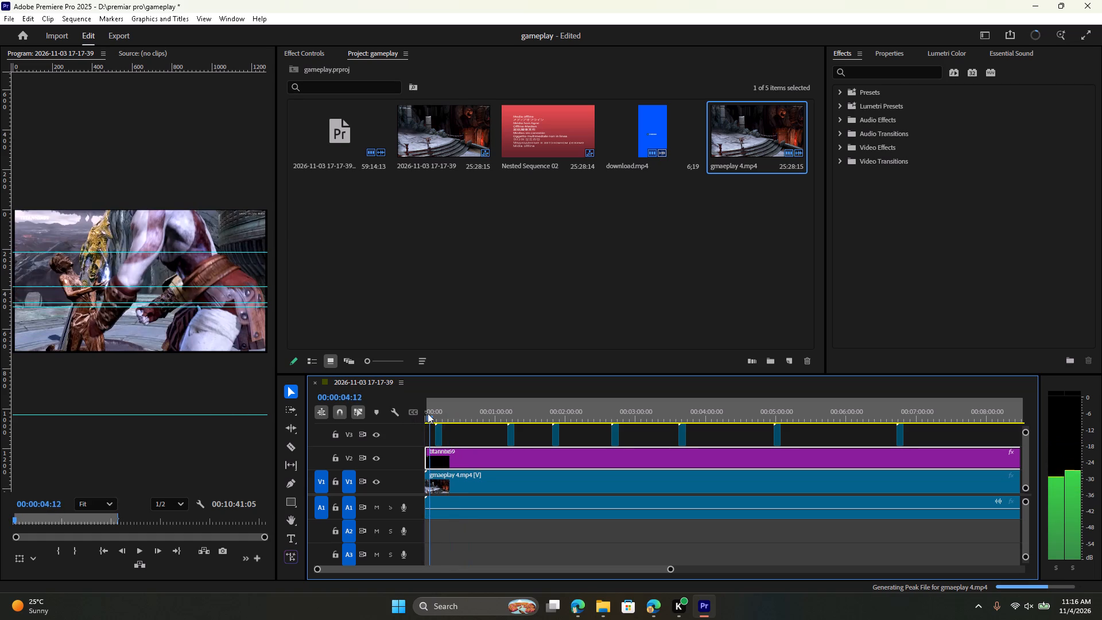
drag(428, 413, 431, 413)
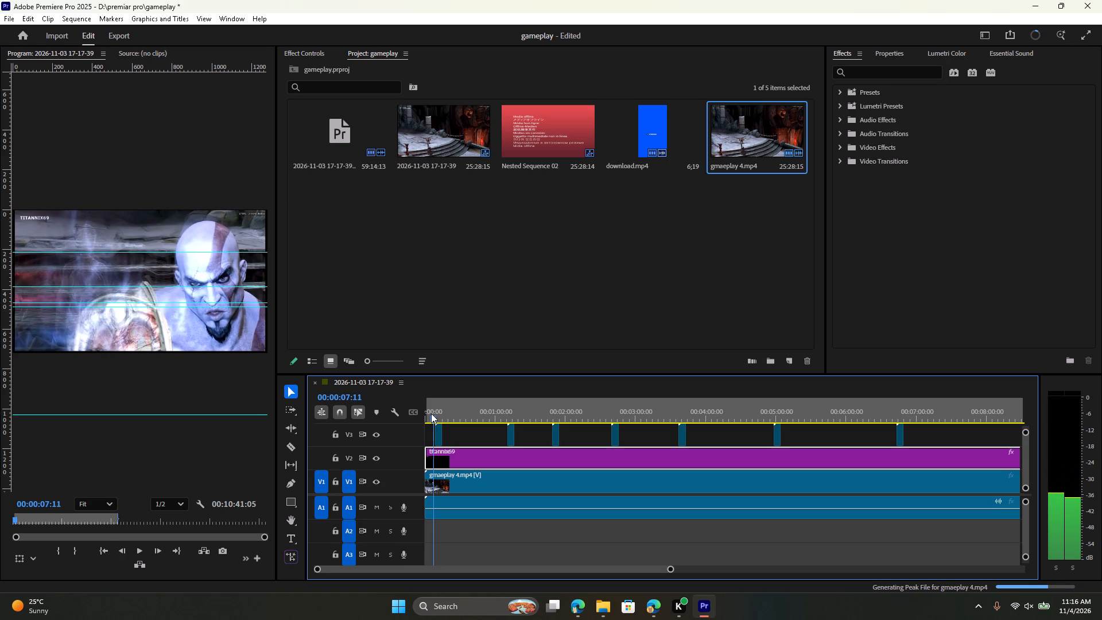
drag(431, 413, 441, 413)
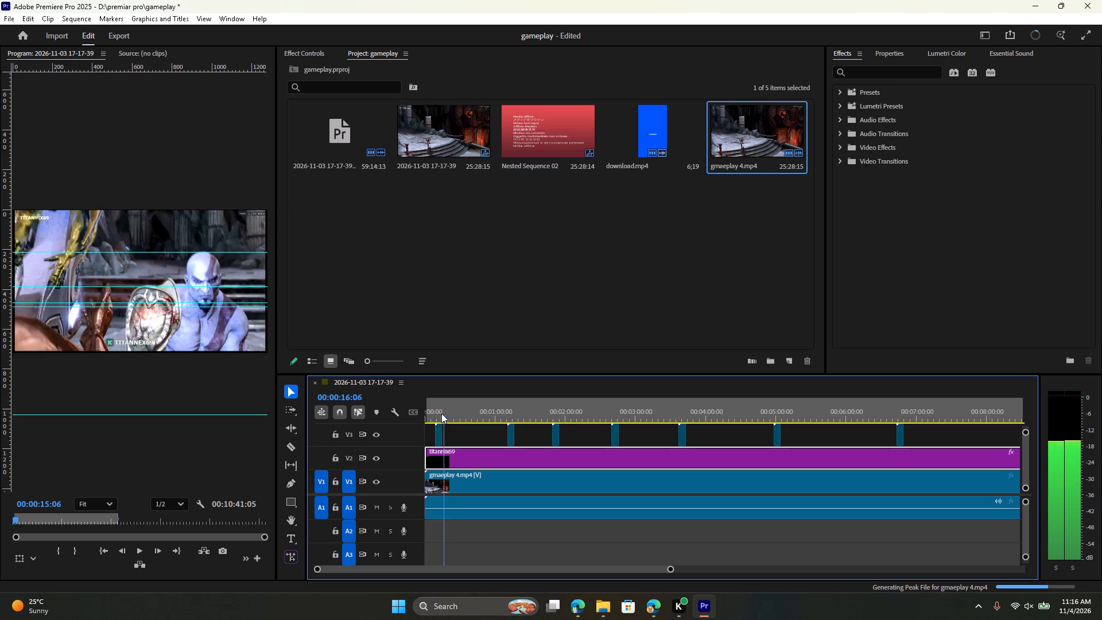
drag(441, 413, 451, 416)
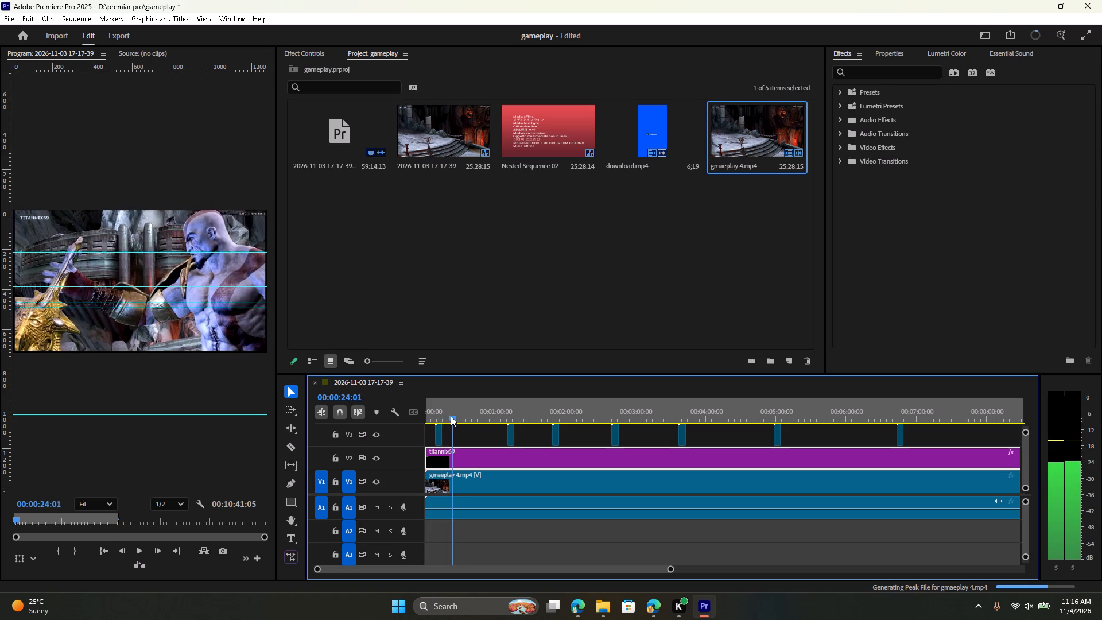
drag(451, 416, 452, 417)
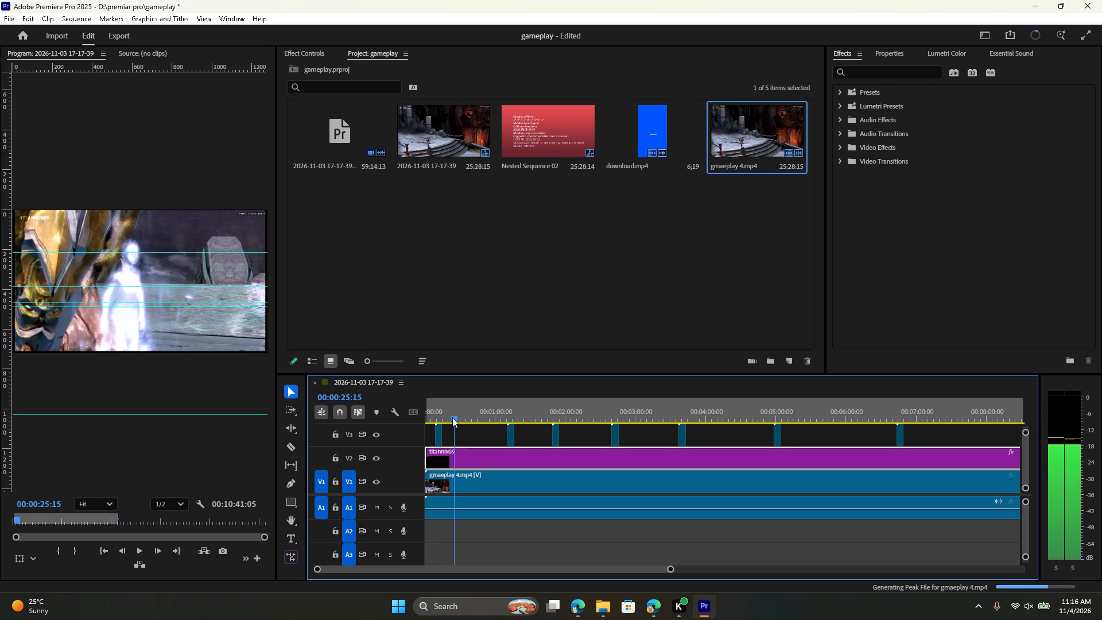
drag(452, 417, 447, 417)
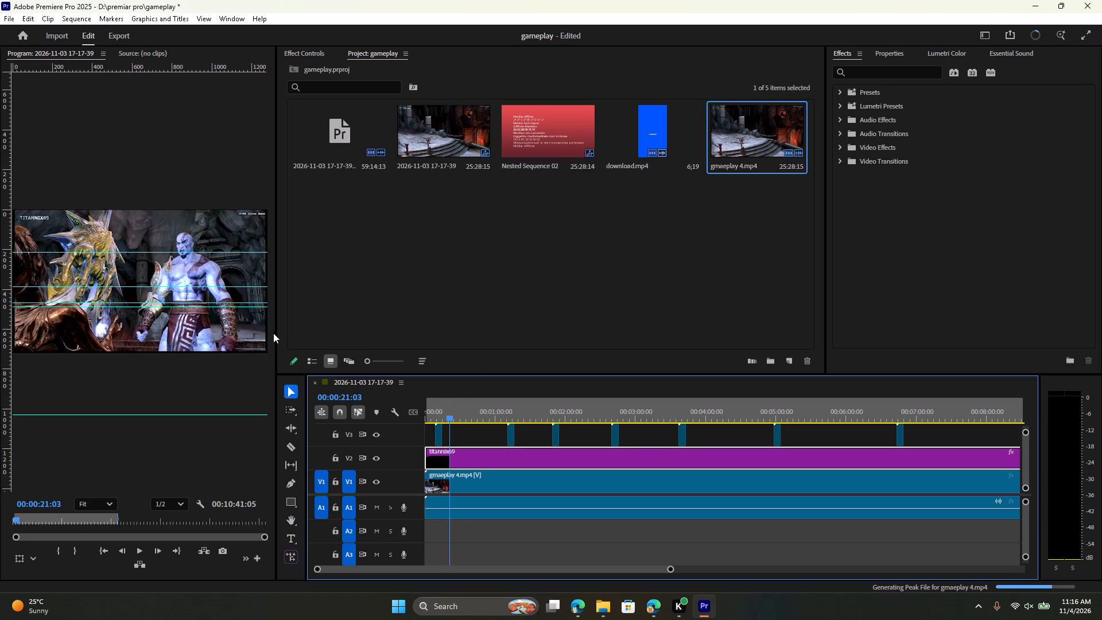
Hide video track V2 so the titannix69 text is left out of the frame.
scroll(125, 286, down, 2)
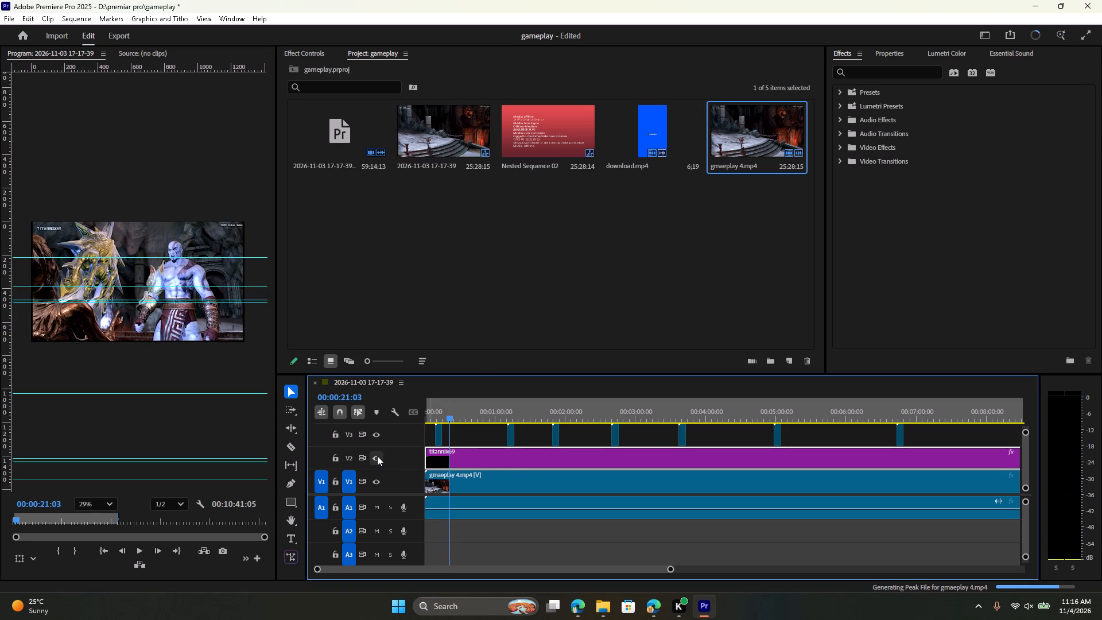
click(377, 456)
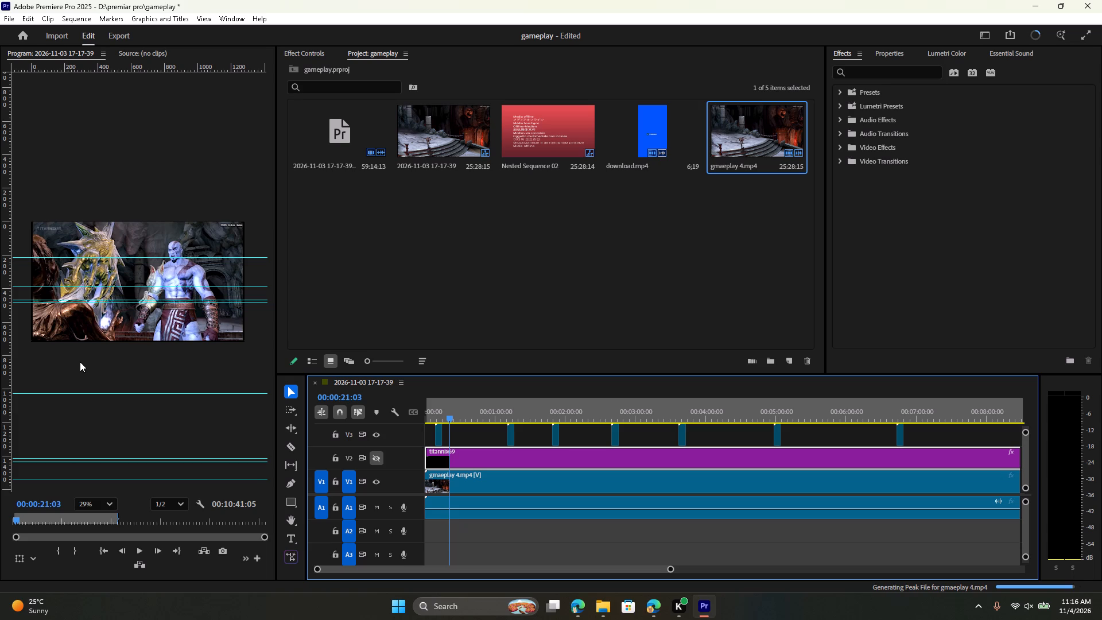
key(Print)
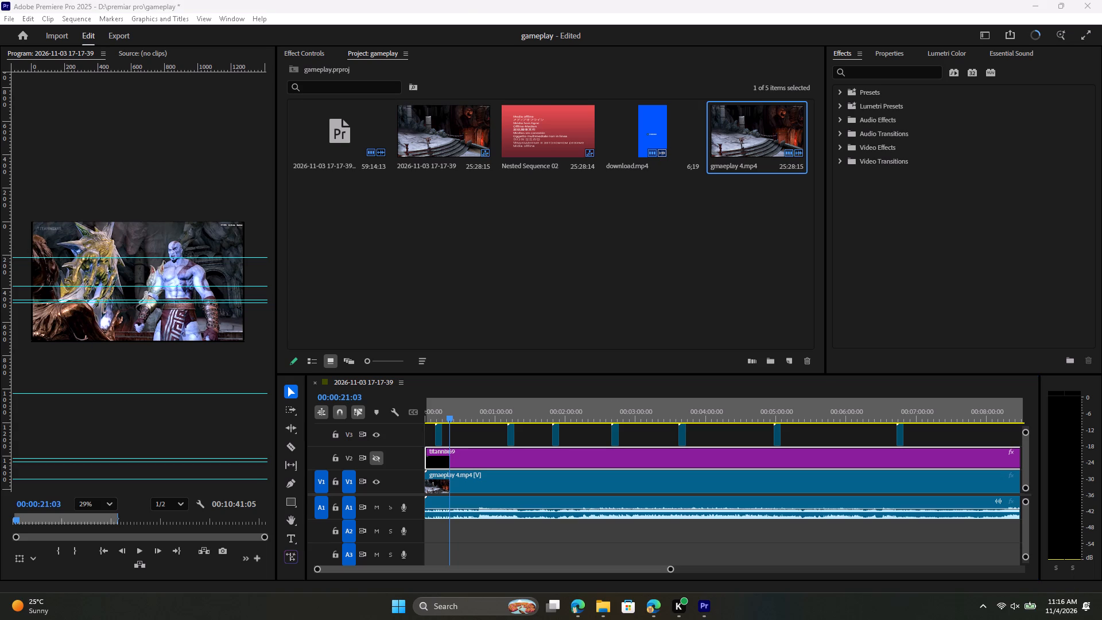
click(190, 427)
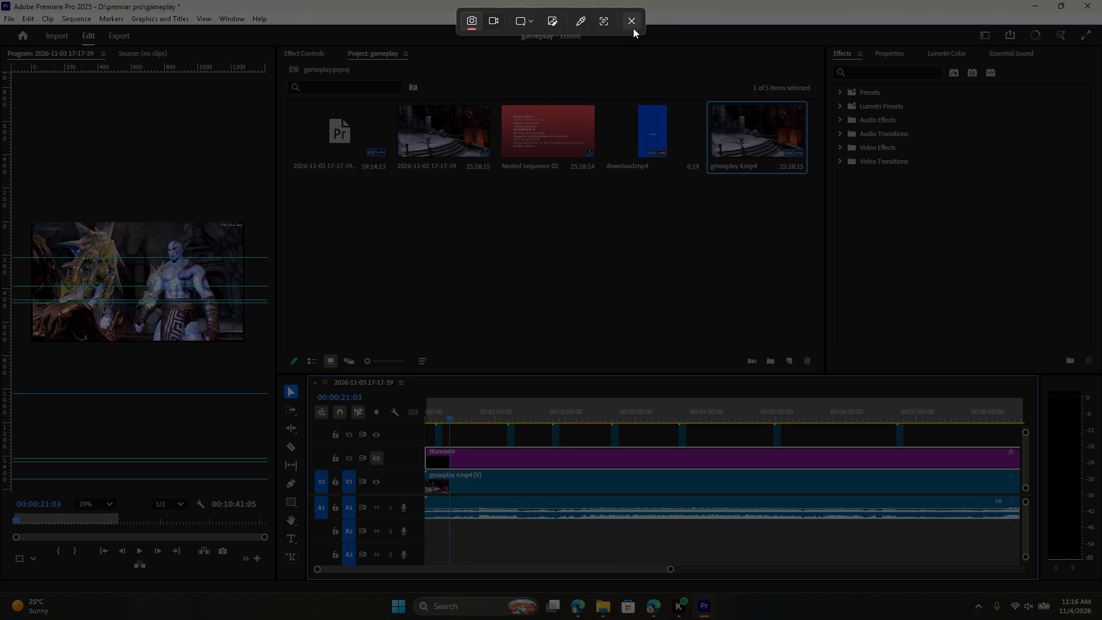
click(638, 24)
Export the current frame as a JPEG named "qw" to the Downloads folder.
click(225, 548)
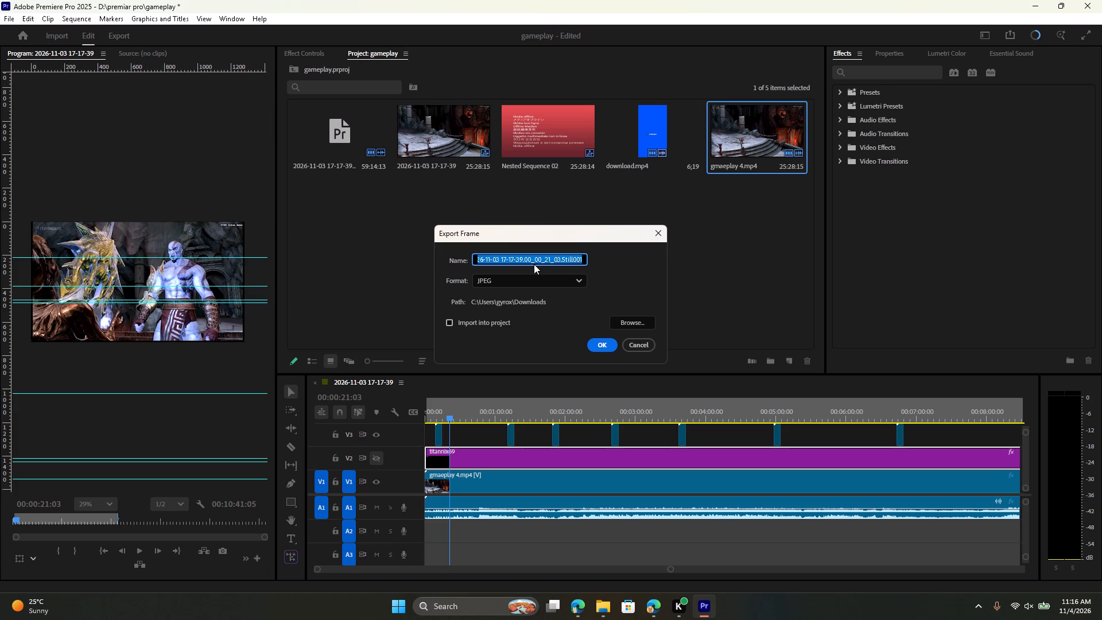
text(qw)
click(597, 346)
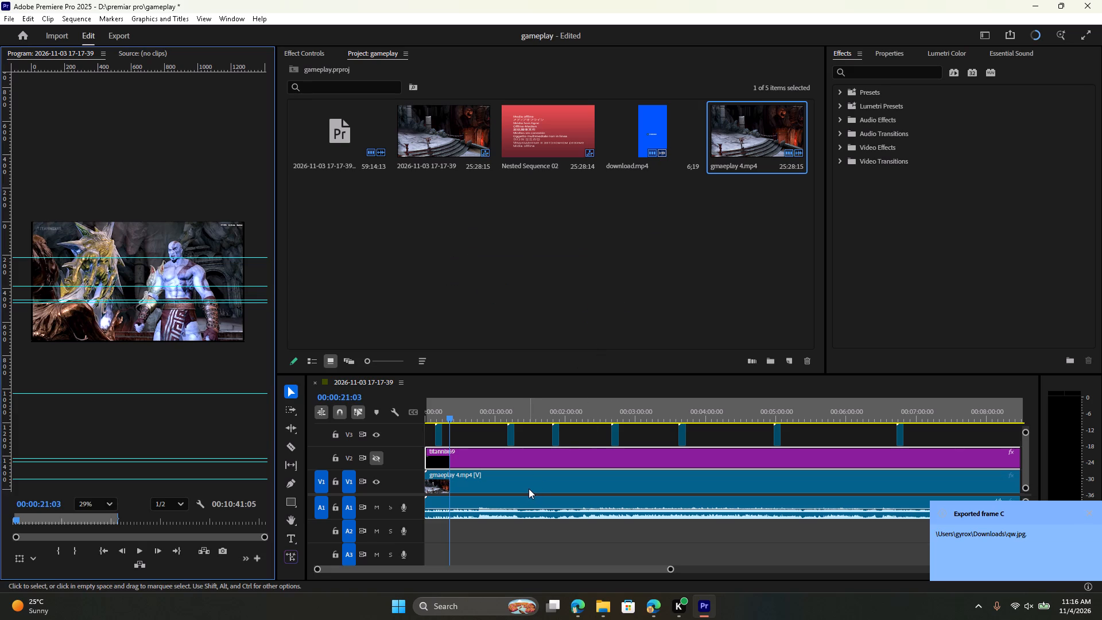
Move the playhead far along the gameplay clip to the Hades title shot at about 00:15:38.
scroll(529, 489, down, 11)
drag(437, 412, 521, 437)
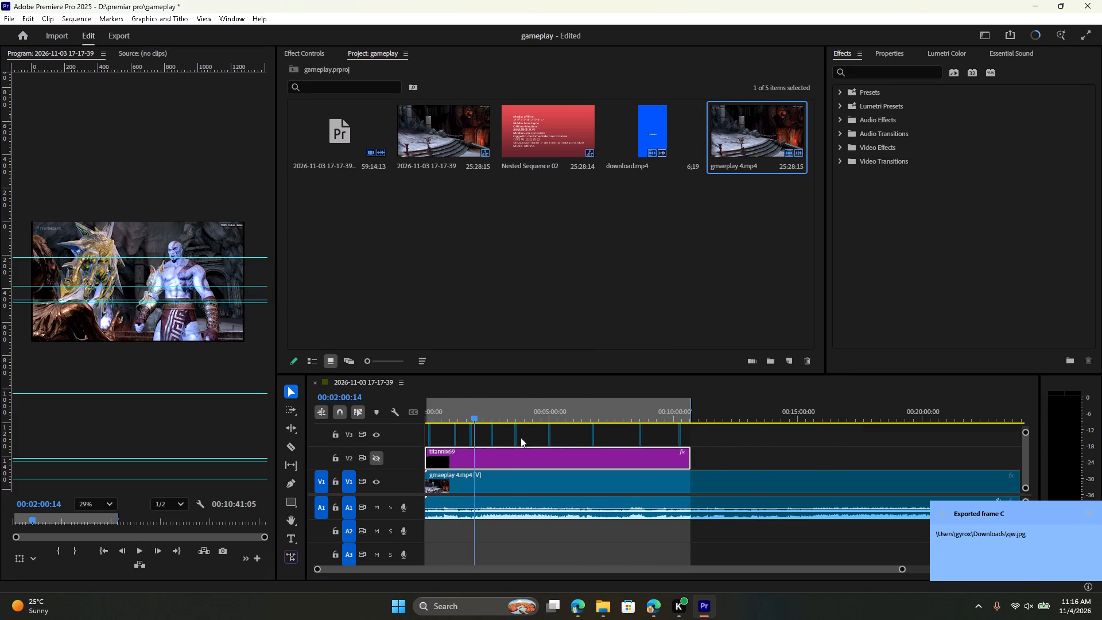
drag(521, 437, 733, 504)
scroll(717, 502, down, 6)
key(space)
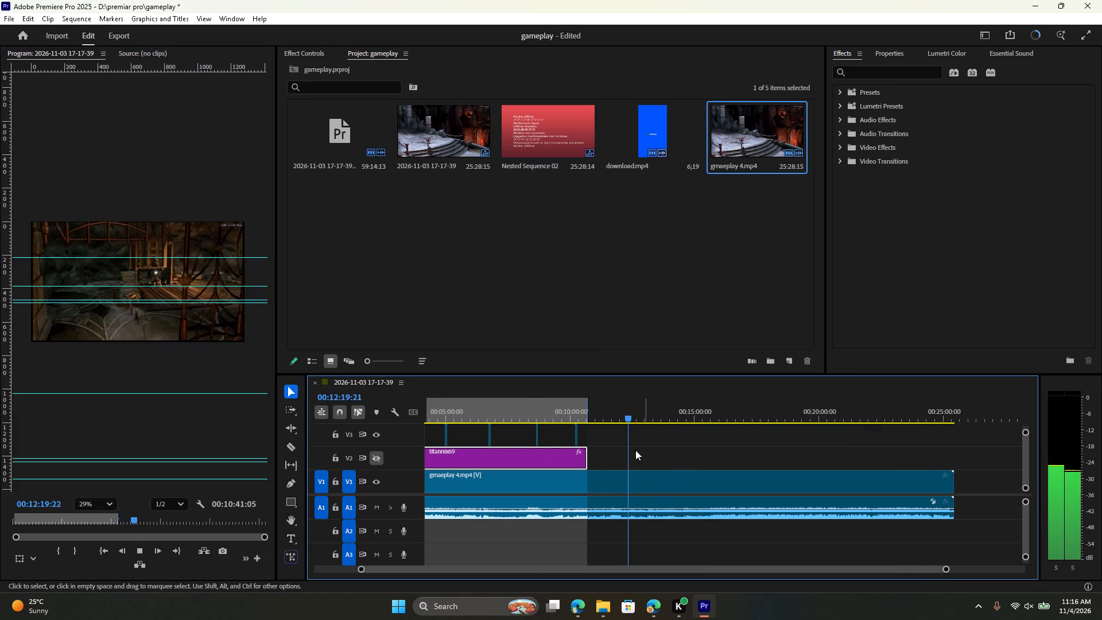
drag(629, 418, 724, 427)
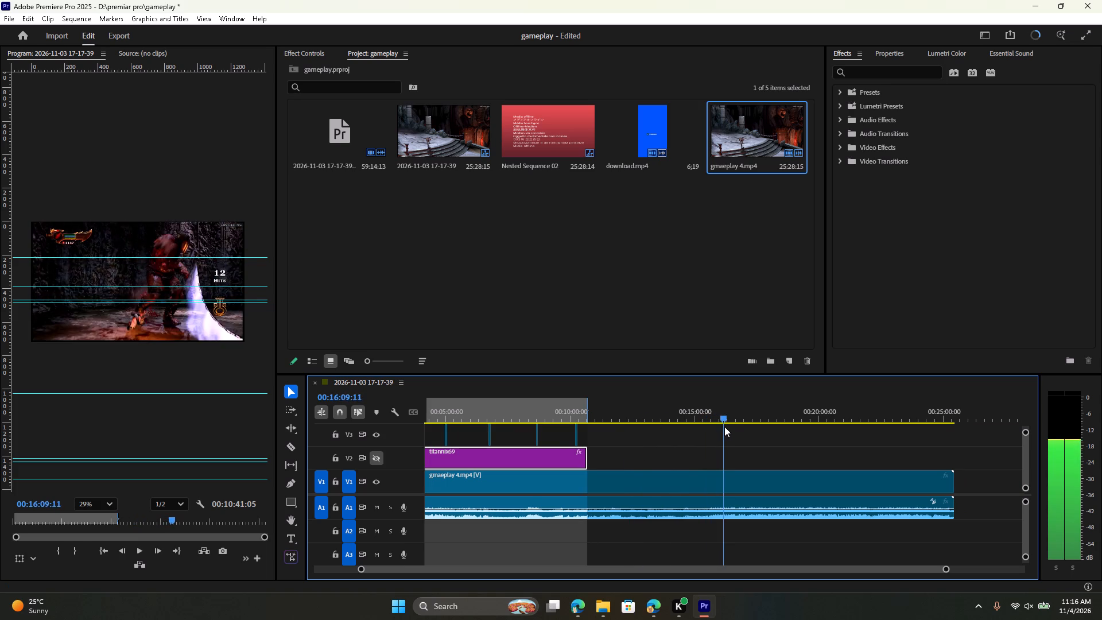
drag(724, 427, 712, 428)
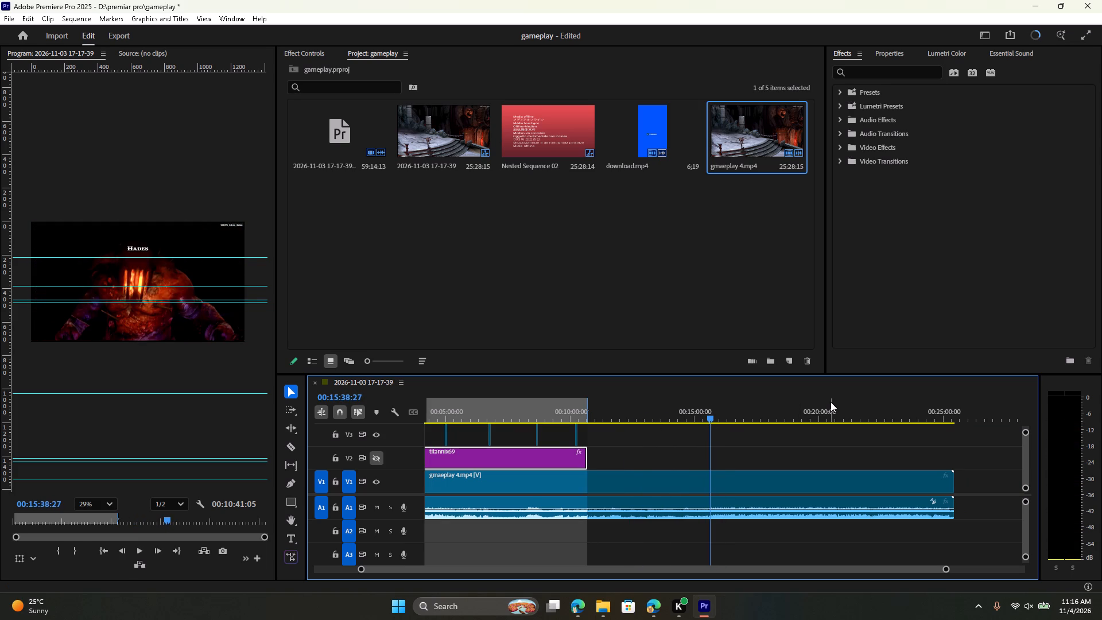
Step frame by frame around the Hades title shot and park the playhead at 00:15:39:00.
key(Left)
key(Left)
key(Left)
key(Left)
key(Left)
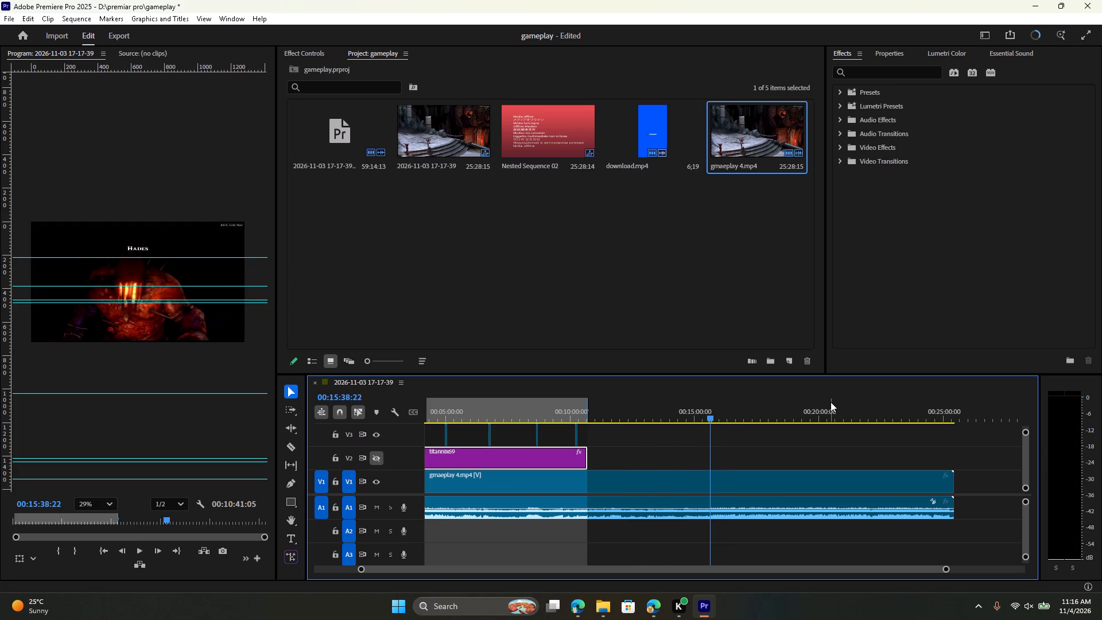
key(Right)
key(Right)
key(Right)
key(Right)
key(Right)
key(Right)
key(Right)
key(Right)
key(Right)
key(Right)
key(Right)
key(Right)
key(Right)
key(Right)
key(Right)
key(Right)
key(Right)
key(Right)
key(Right)
key(Right)
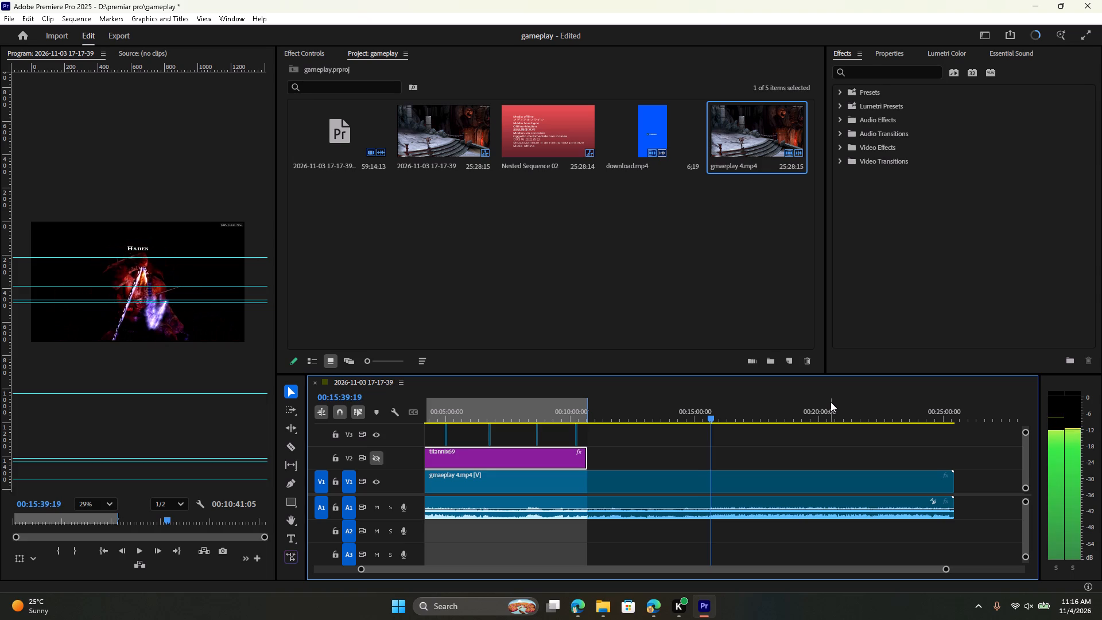
key(Left)
key(Left)
key(Left)
key(Left)
key(Left)
key(Left)
key(Left)
key(Left)
key(Left)
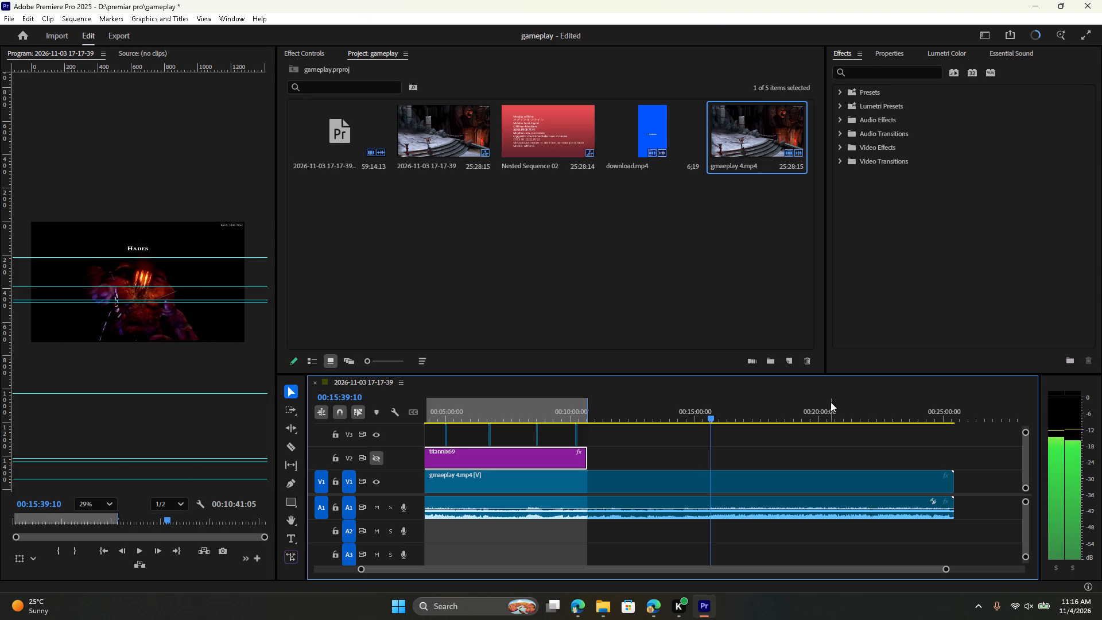
key(Left)
key(Left)
key(Left)
key(Left)
key(Left)
key(Left)
key(Left)
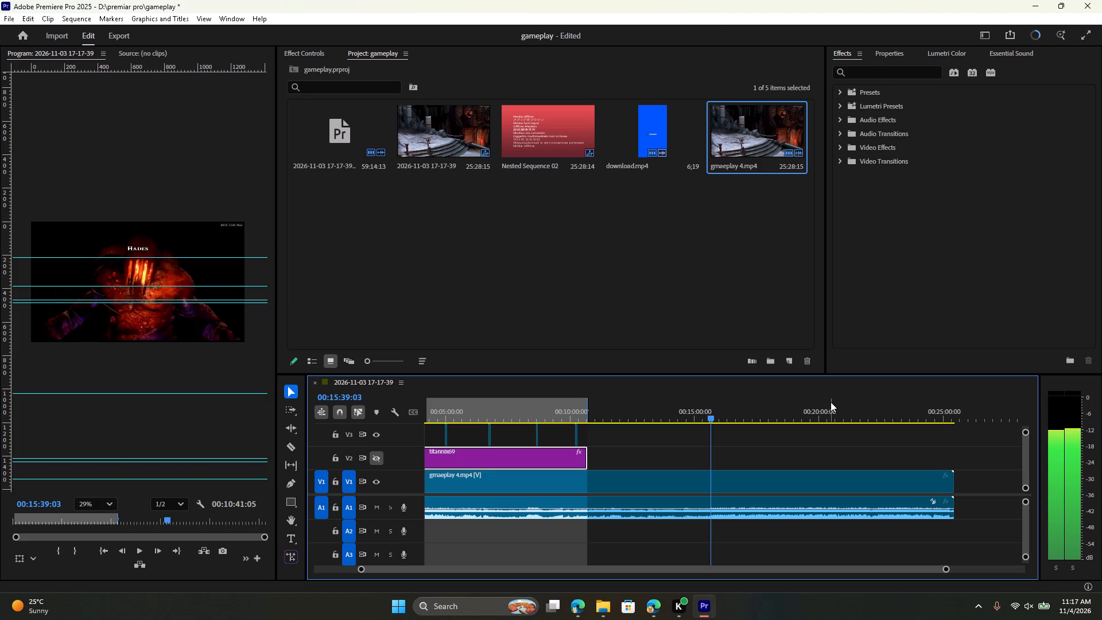
key(Left)
key(Left)
key(Left)
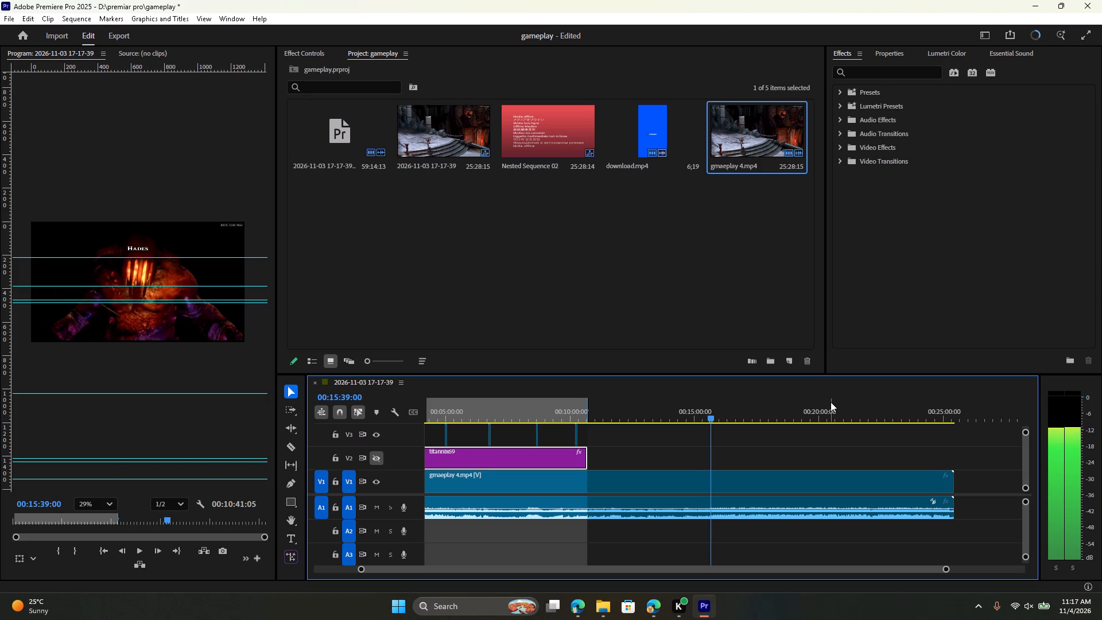
Export the current Hades frame as a JPEG named "e" to the Downloads folder.
click(227, 552)
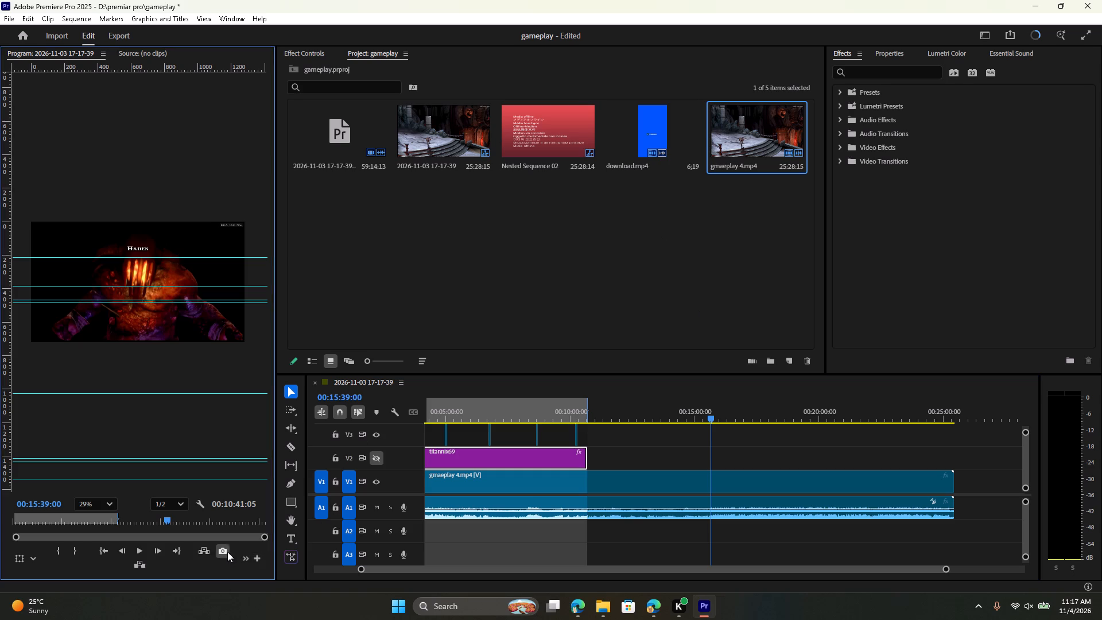
key(e)
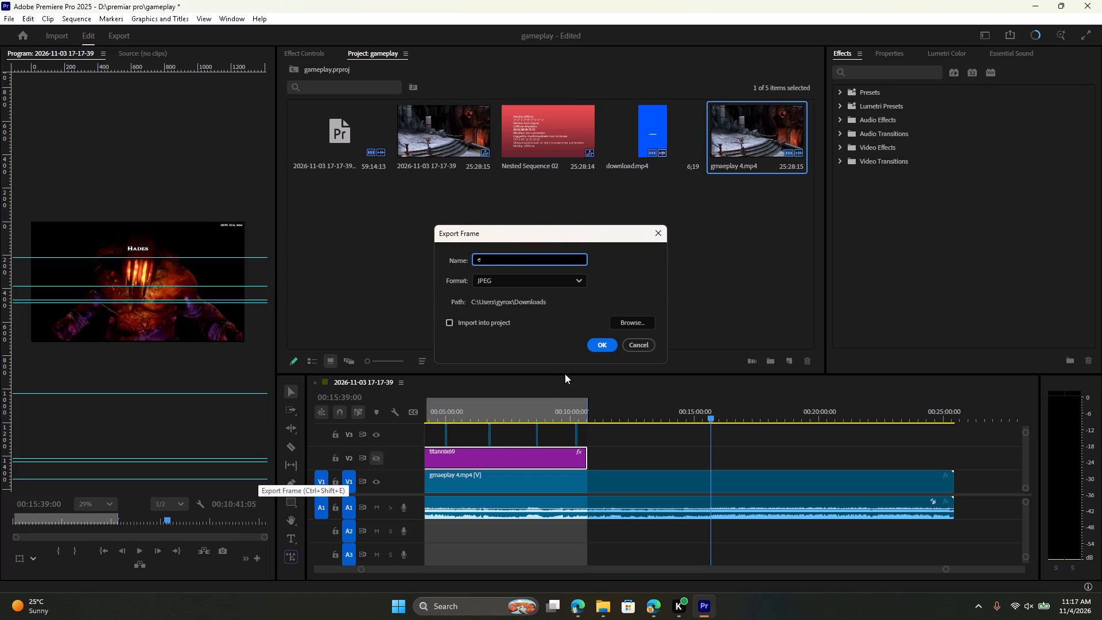
click(603, 343)
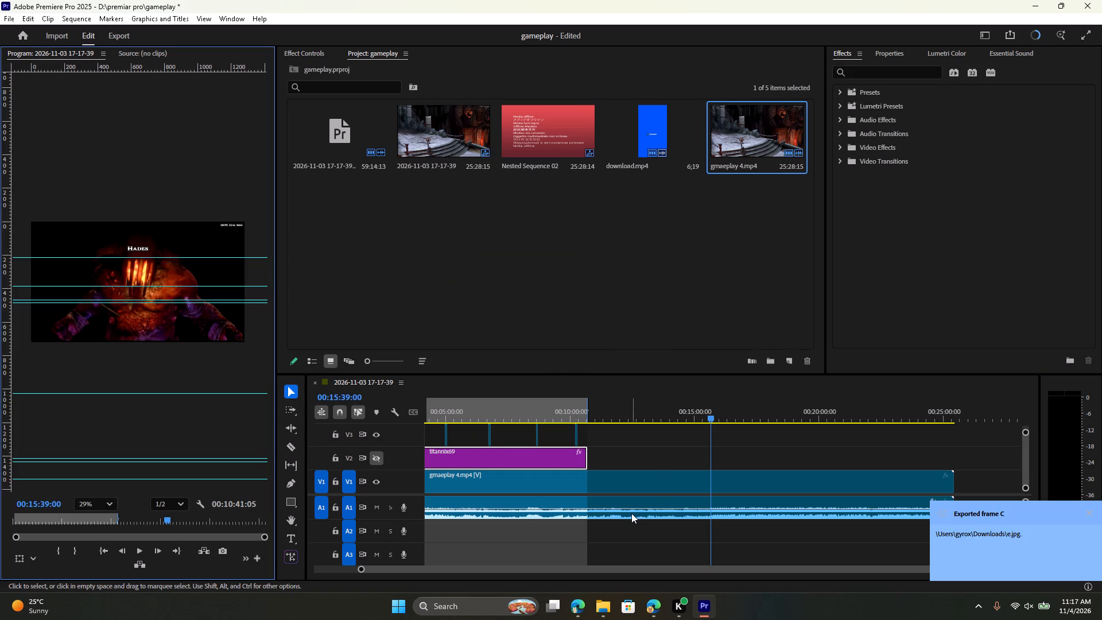
Switch to Microsoft Edge, open the PixelPanda photo enhancer from the new-tab shortcuts, and close the leftover blank tab.
click(572, 601)
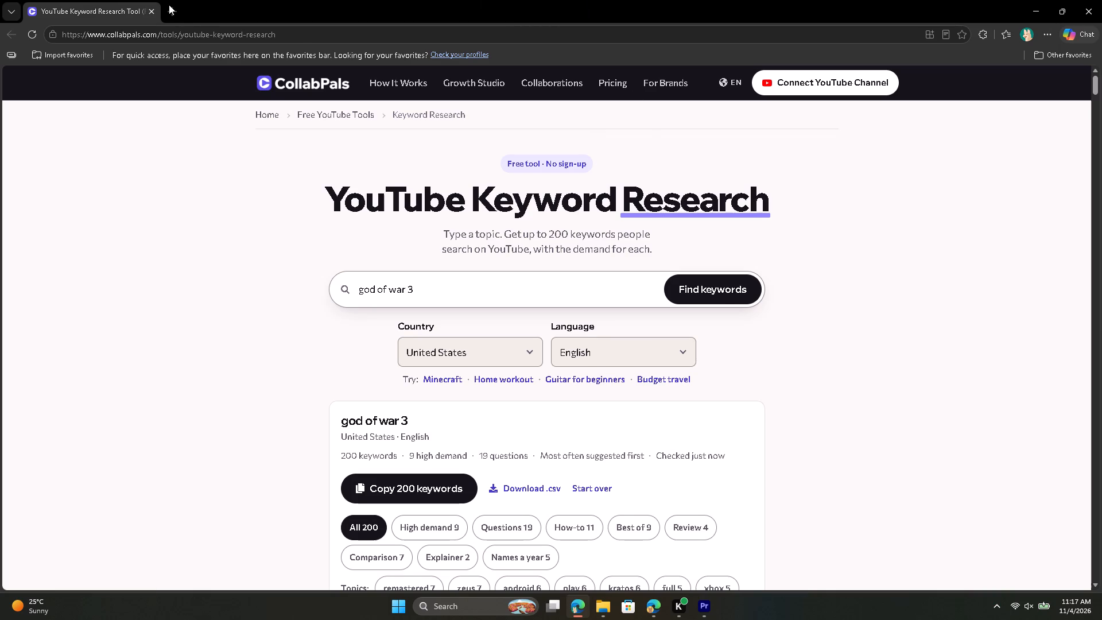
click(169, 5)
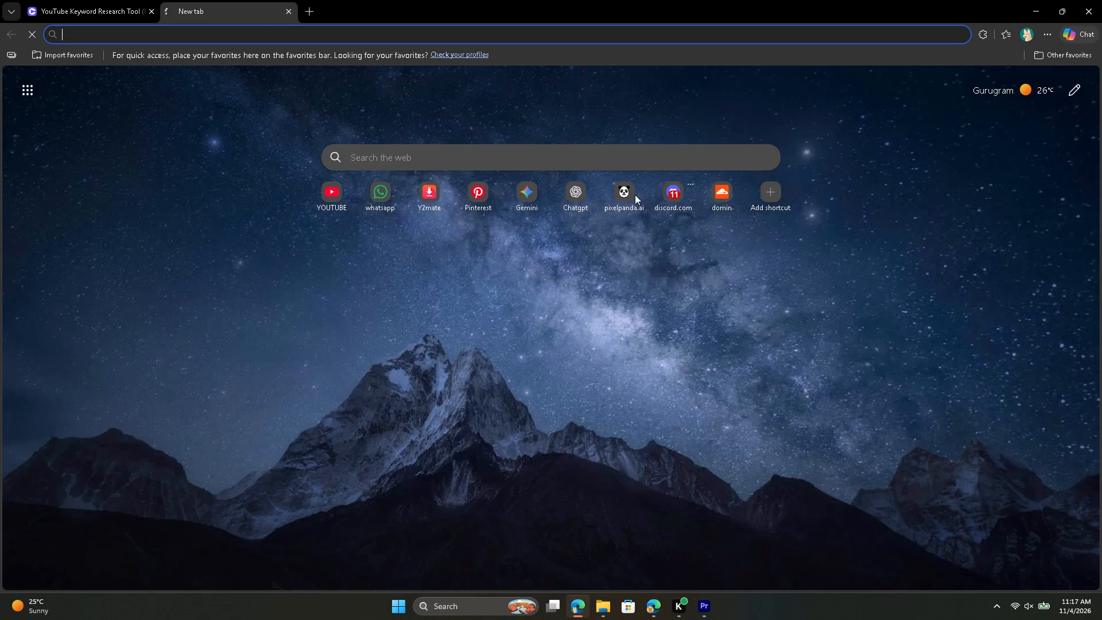
click(619, 199)
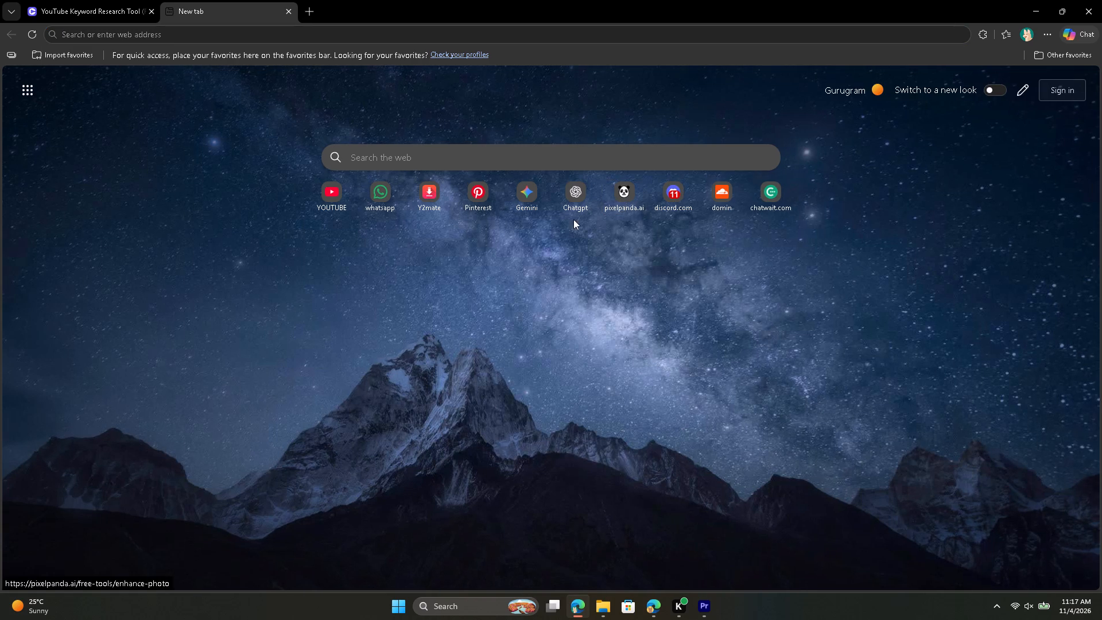
click(627, 193)
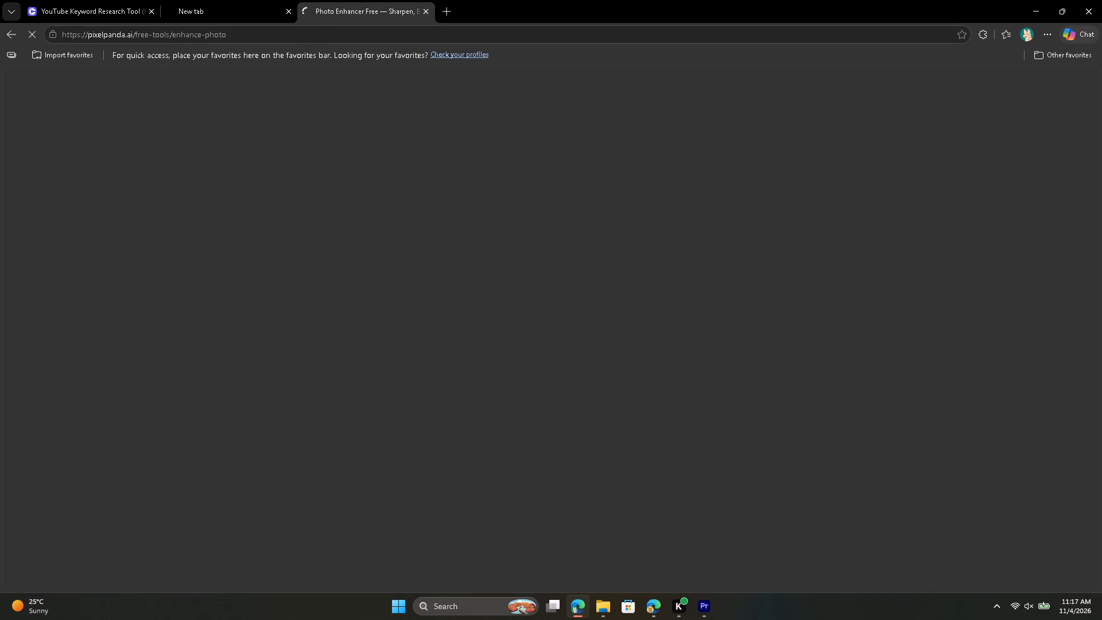
click(289, 10)
Load the Hades image "e" from the Downloads folder into the photo enhancer.
click(515, 293)
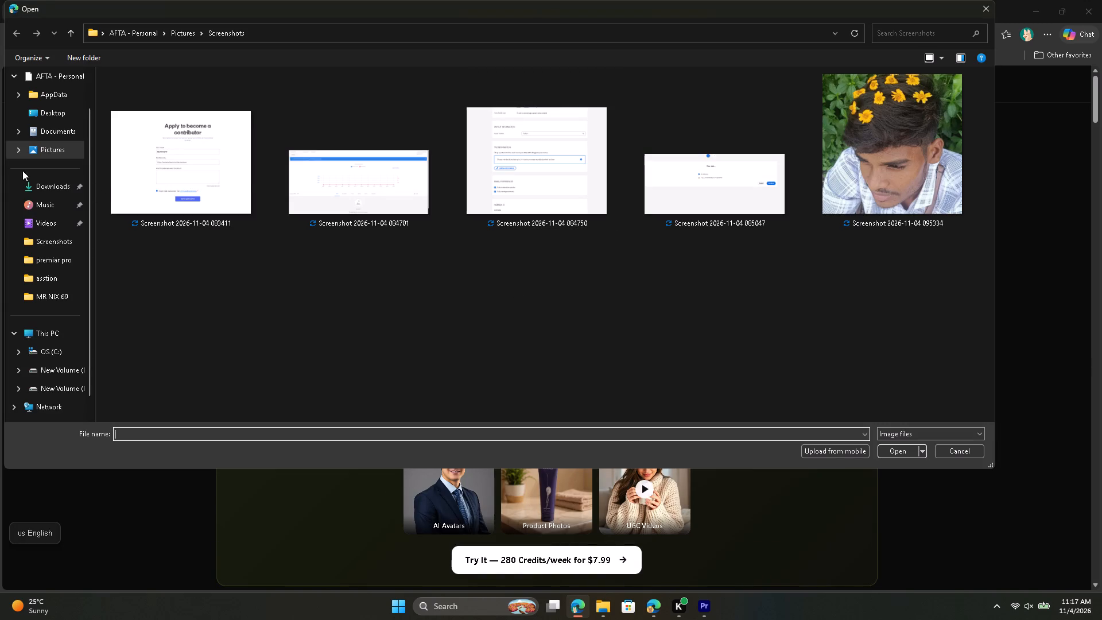
click(56, 191)
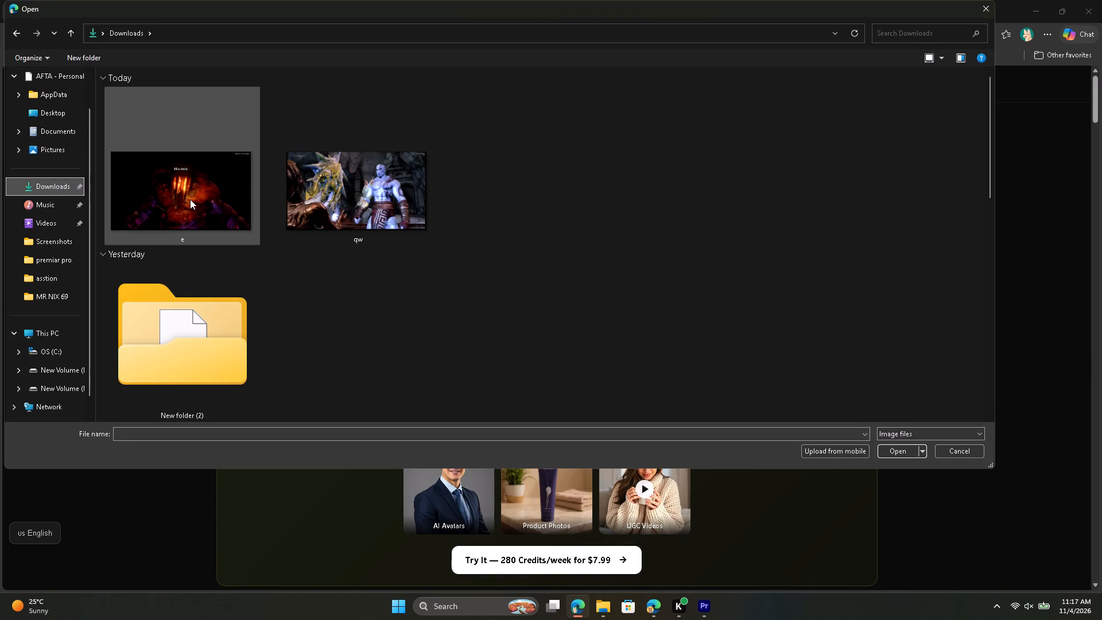
click(190, 199)
click(890, 456)
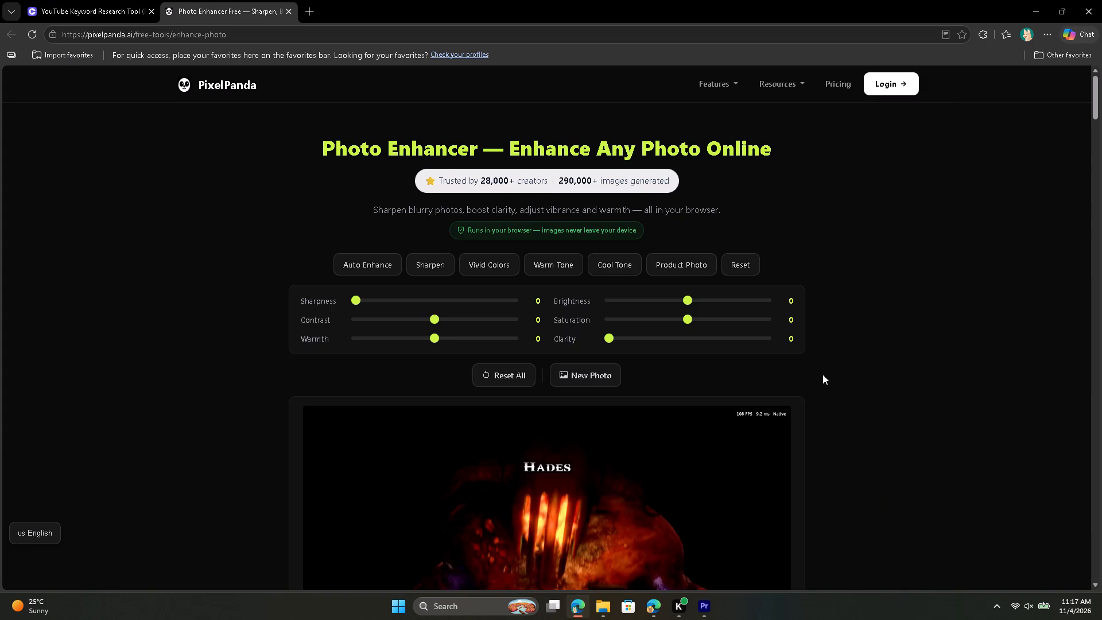
Set the Hades image's sharpness to 167 and its contrast to 18.
scroll(530, 238, down, 4)
scroll(502, 256, up, 1)
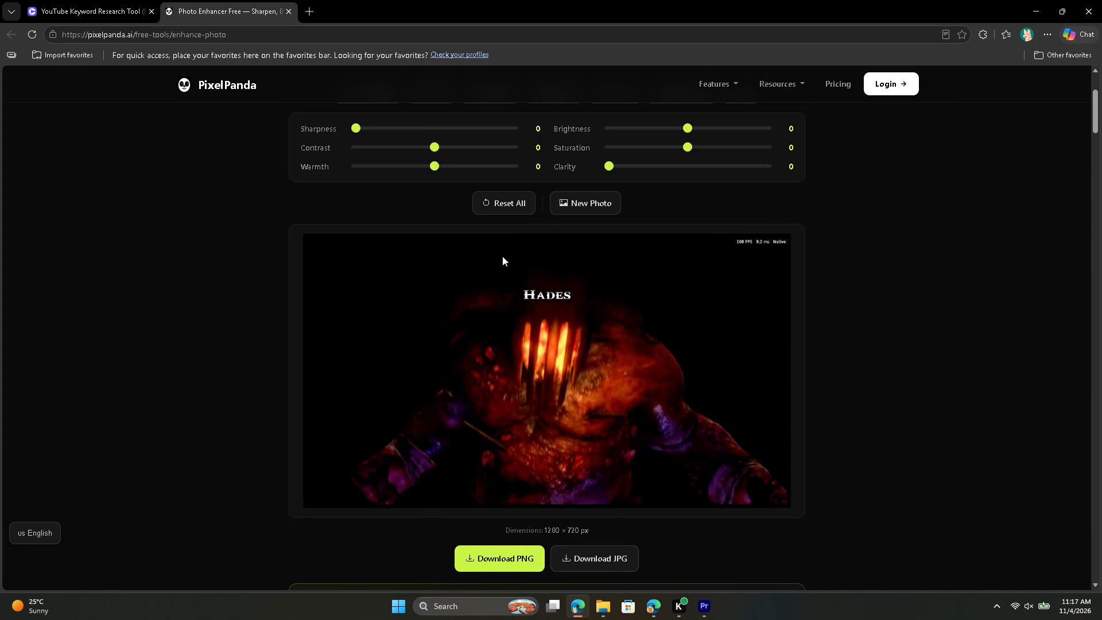
scroll(486, 244, up, 1)
drag(360, 184, 416, 184)
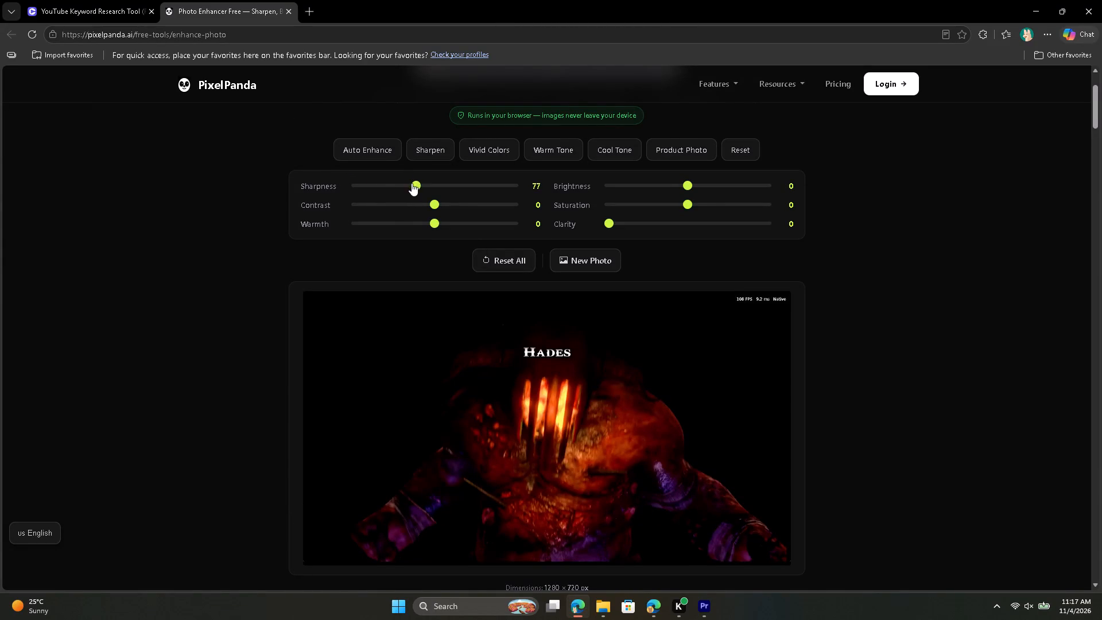
drag(413, 183, 487, 183)
drag(433, 206, 471, 209)
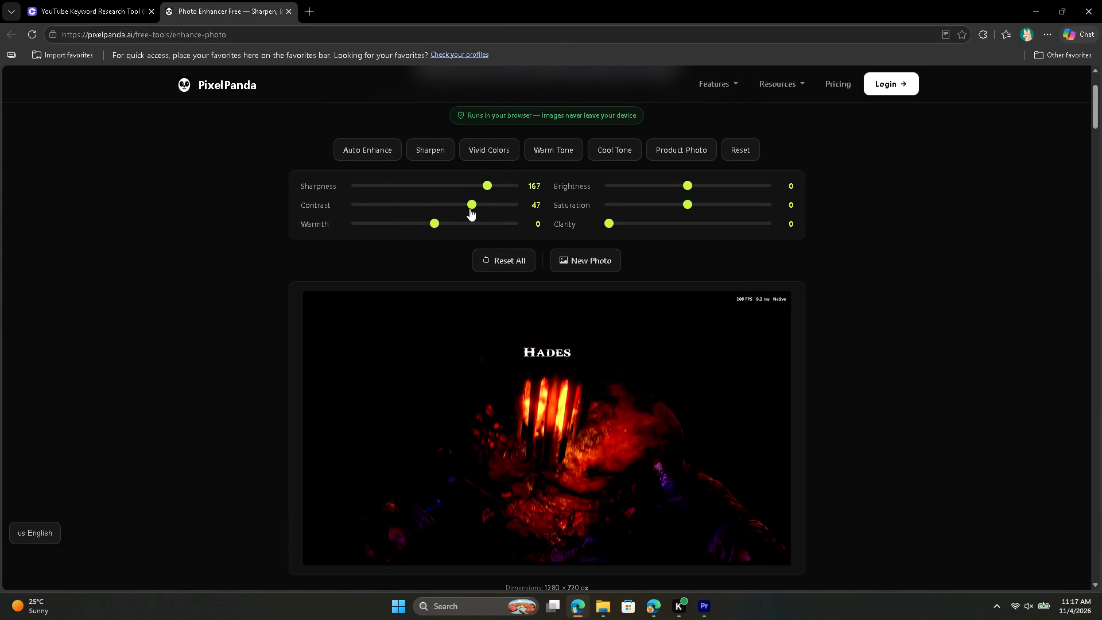
drag(469, 208, 432, 204)
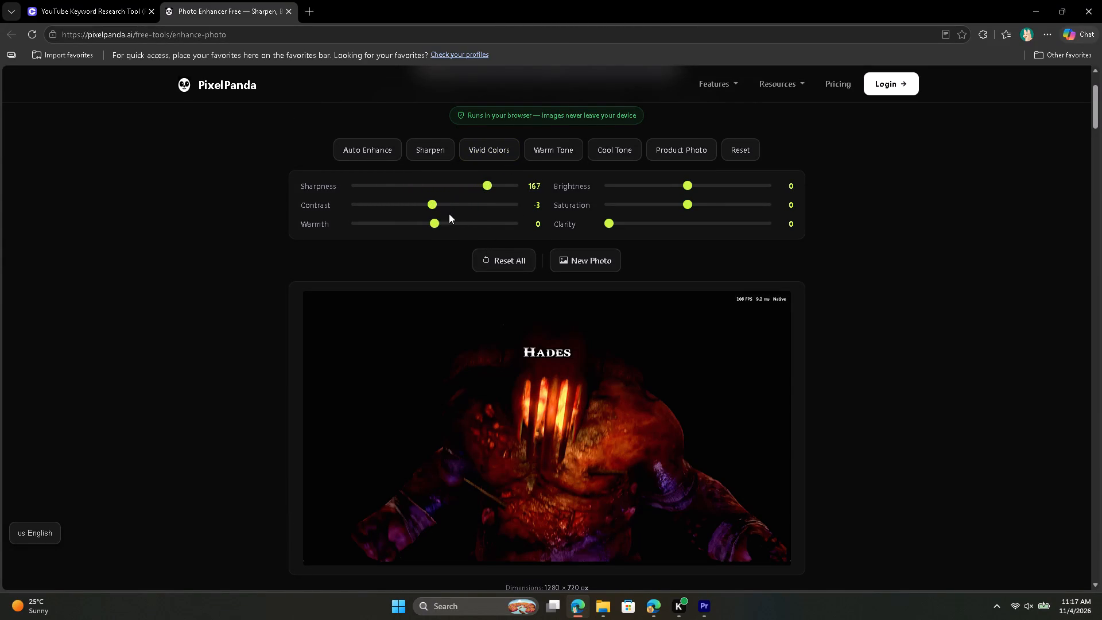
drag(434, 207, 441, 207)
drag(441, 207, 449, 207)
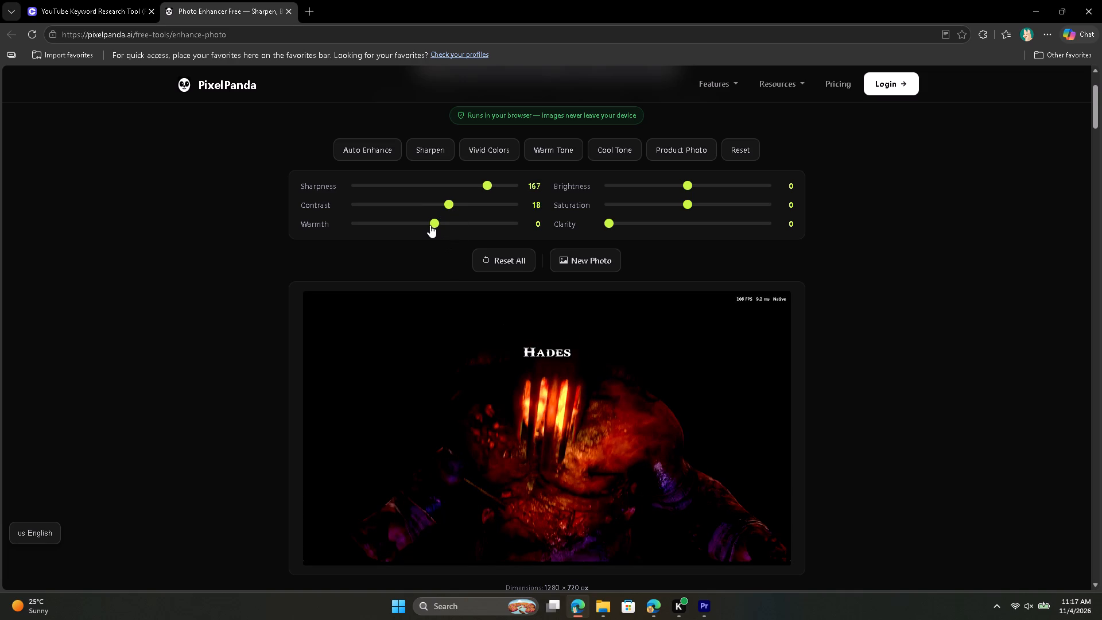
Set the Hades image's brightness to 32 and its saturation to 17.
drag(692, 182, 719, 183)
drag(713, 183, 700, 183)
drag(703, 183, 713, 183)
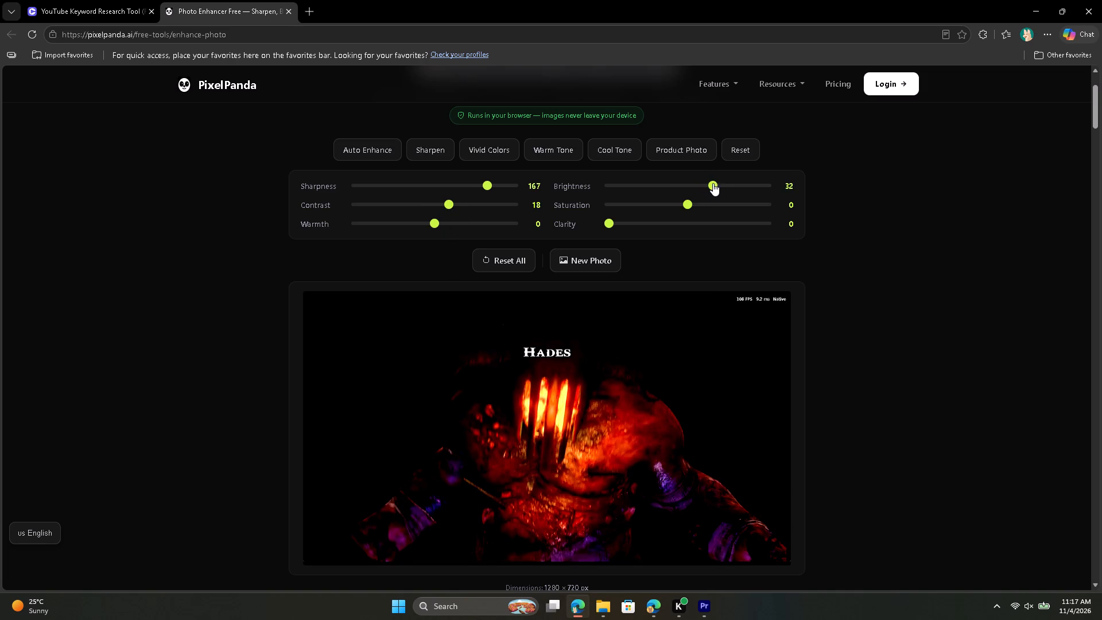
drag(685, 206, 725, 206)
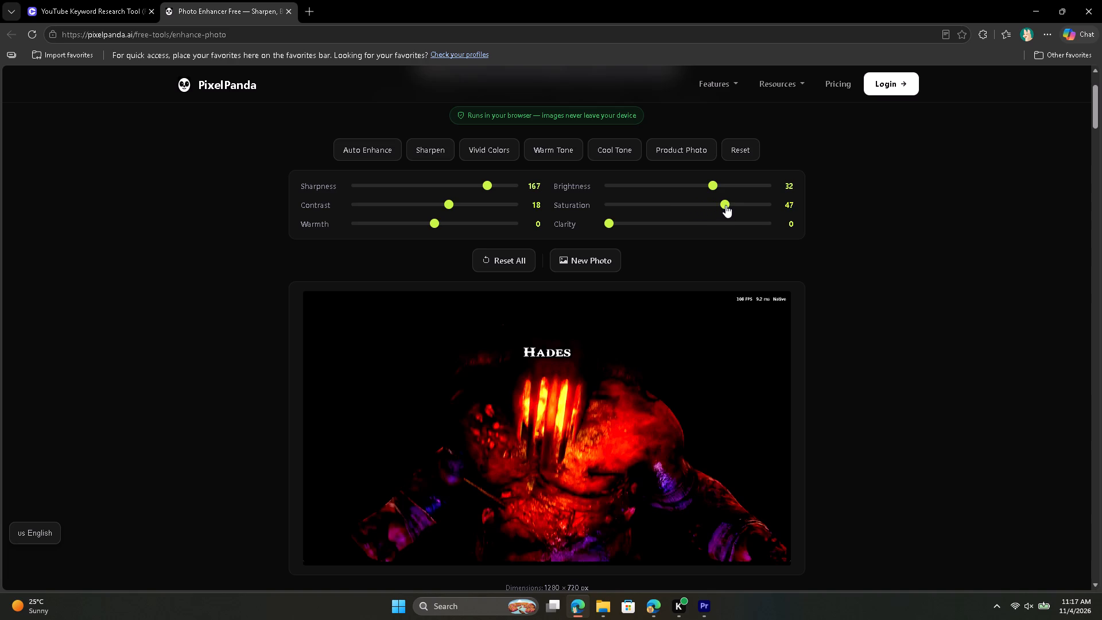
drag(725, 204, 701, 202)
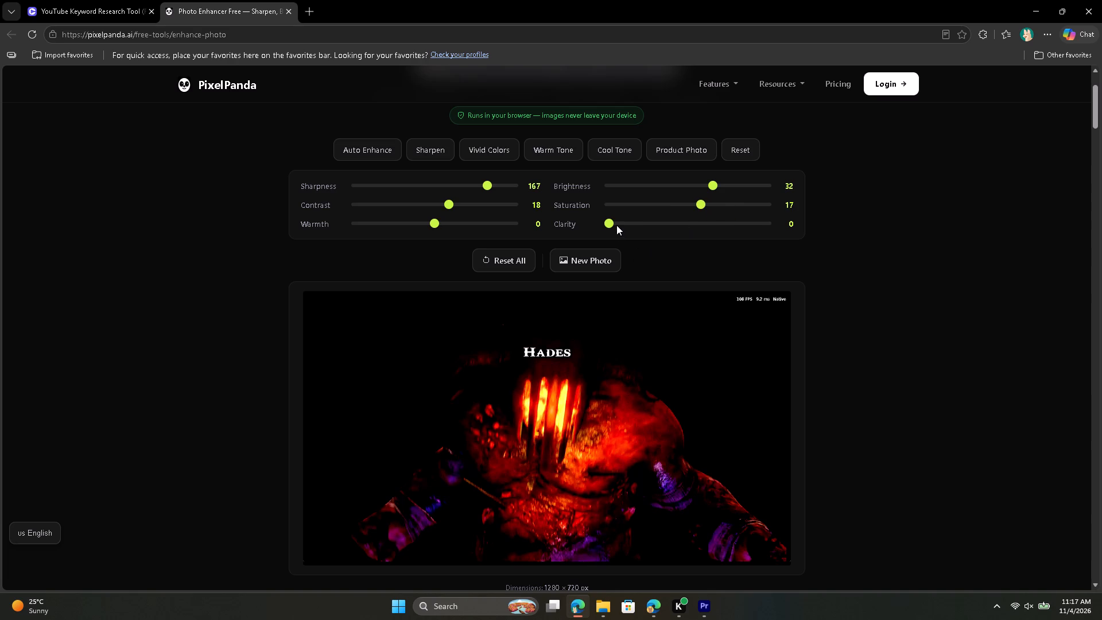
Set the Hades image's clarity to 53 and fine-tune its sharpness to 165.
drag(615, 224, 735, 224)
drag(732, 225, 711, 226)
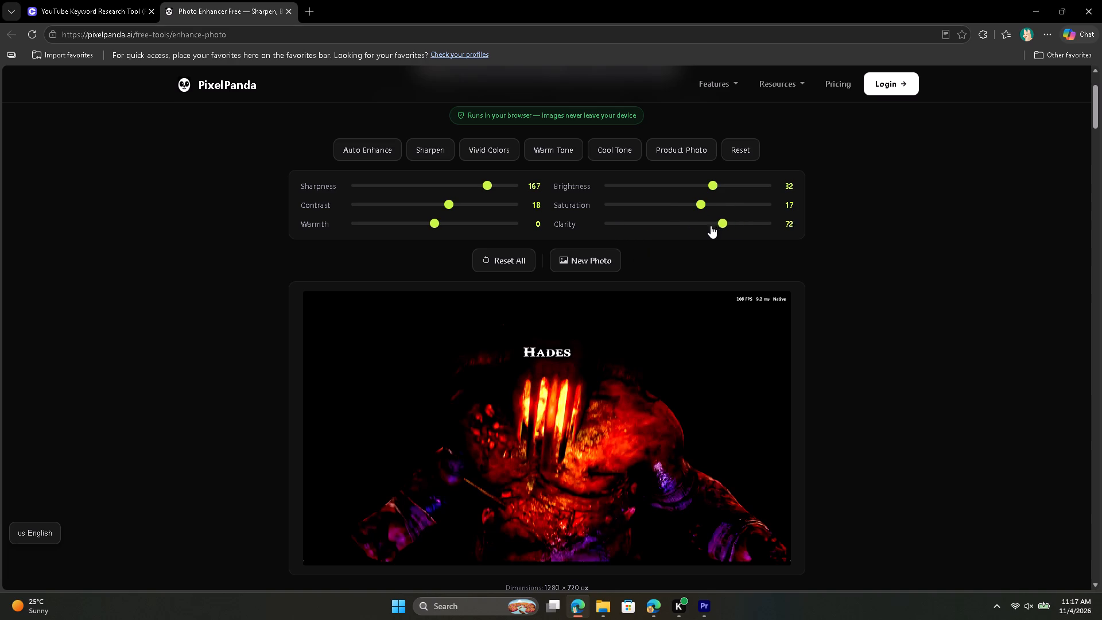
drag(711, 226, 692, 226)
scroll(672, 310, down, 6)
scroll(665, 309, up, 5)
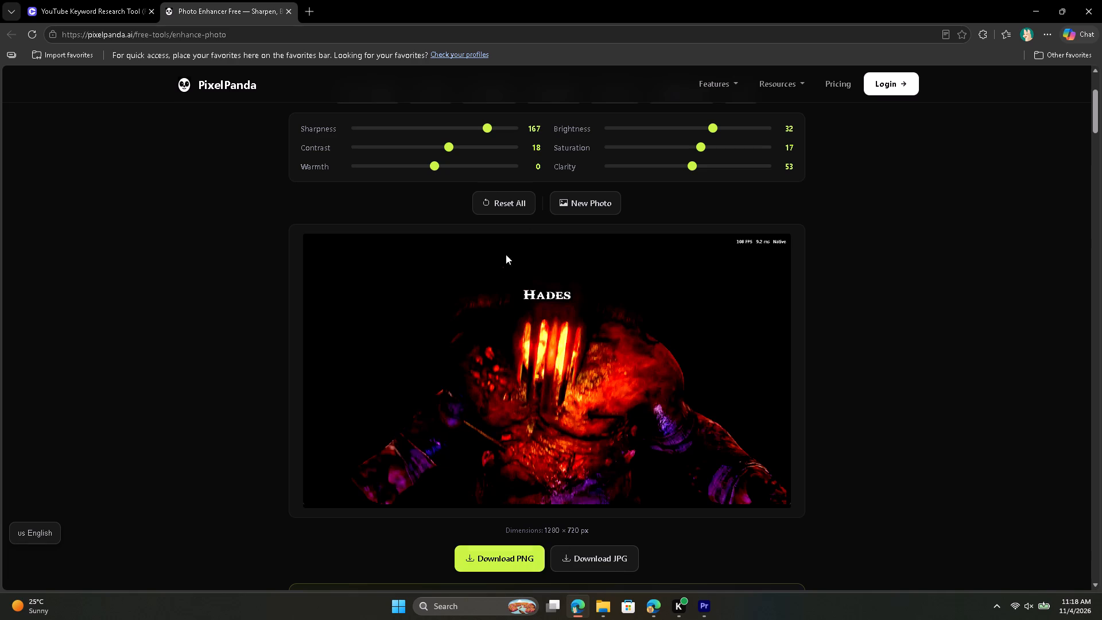
drag(487, 125, 471, 125)
drag(472, 125, 484, 125)
drag(484, 125, 486, 125)
Download the enhanced Hades image as a JPG.
click(577, 560)
Start a new photo in the enhancer and load the Kratos image "qw" from the Downloads folder.
scroll(697, 372, up, 4)
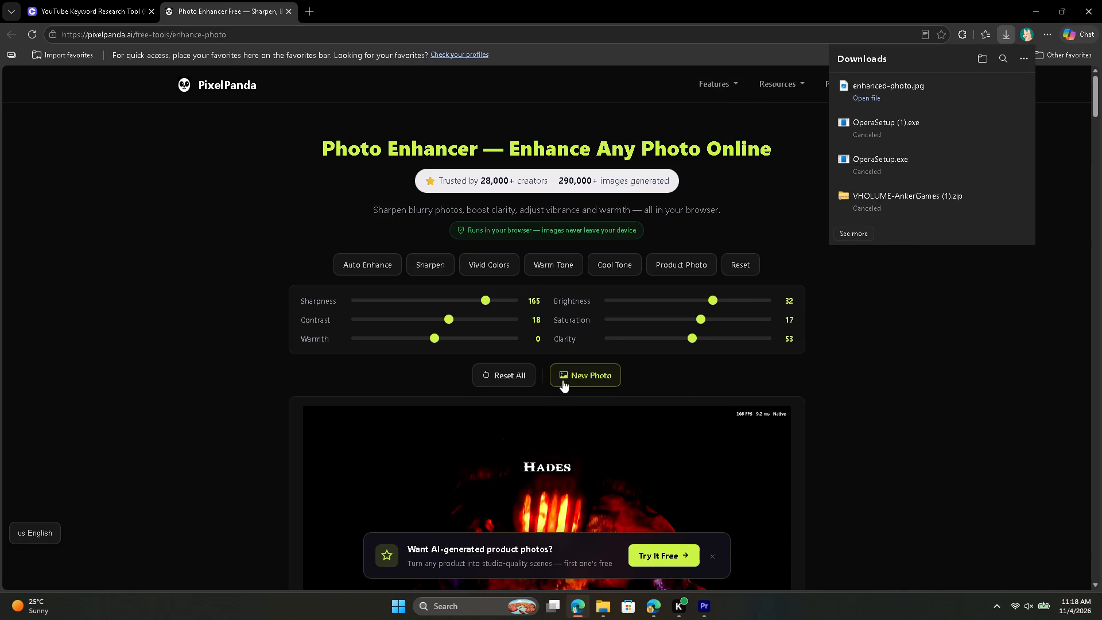
click(564, 379)
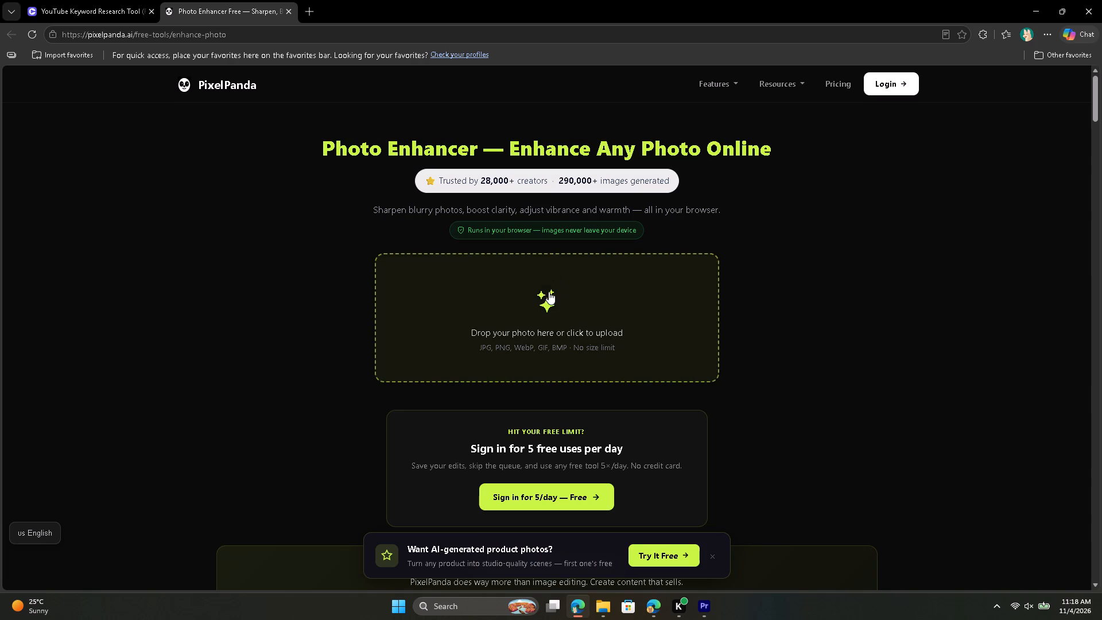
click(549, 292)
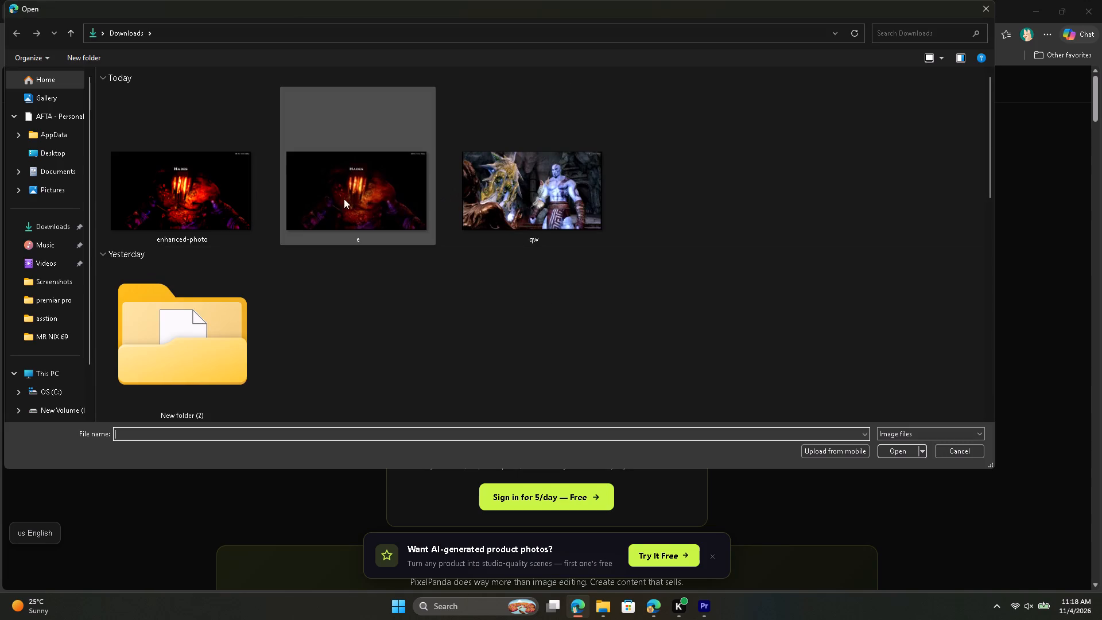
click(604, 193)
click(898, 444)
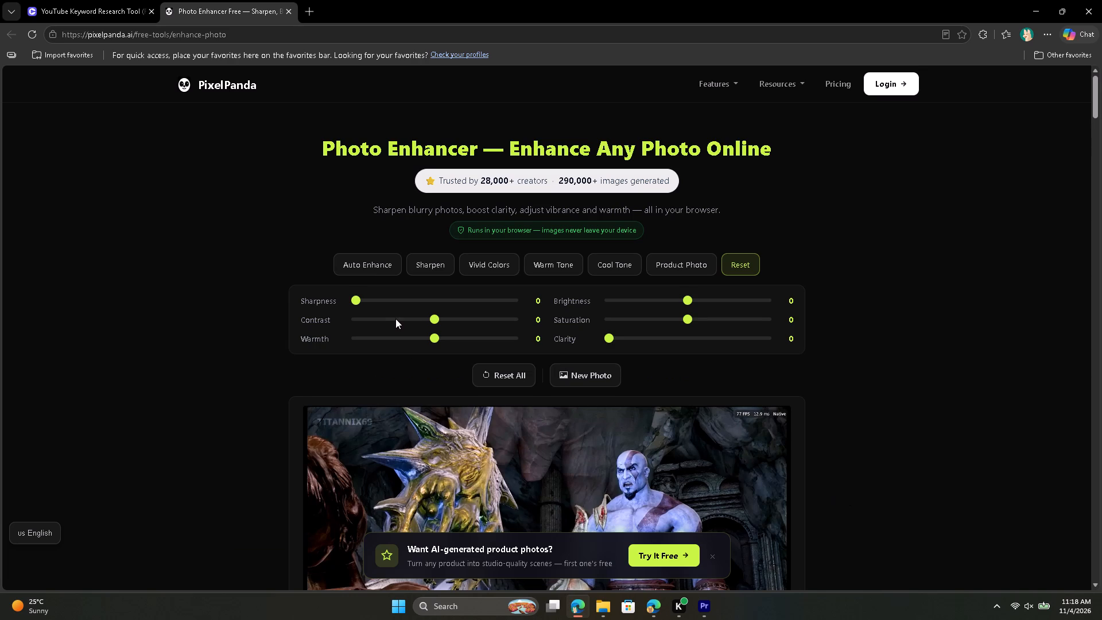
Dismiss the promotional pop-up and set the Kratos image's sharpness to 109.
scroll(395, 319, down, 3)
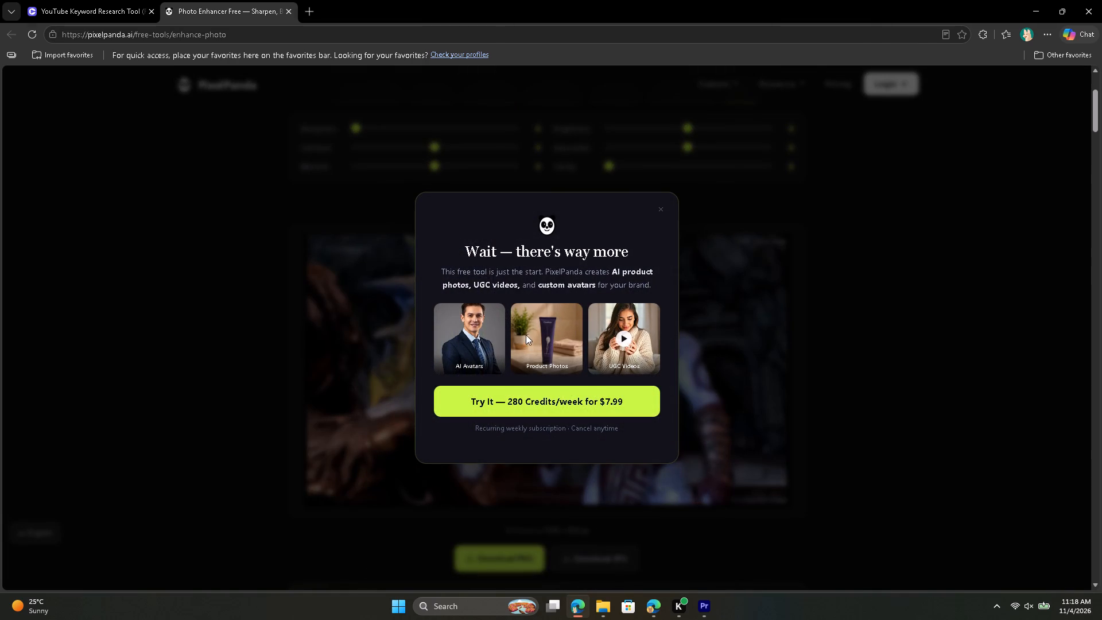
click(660, 209)
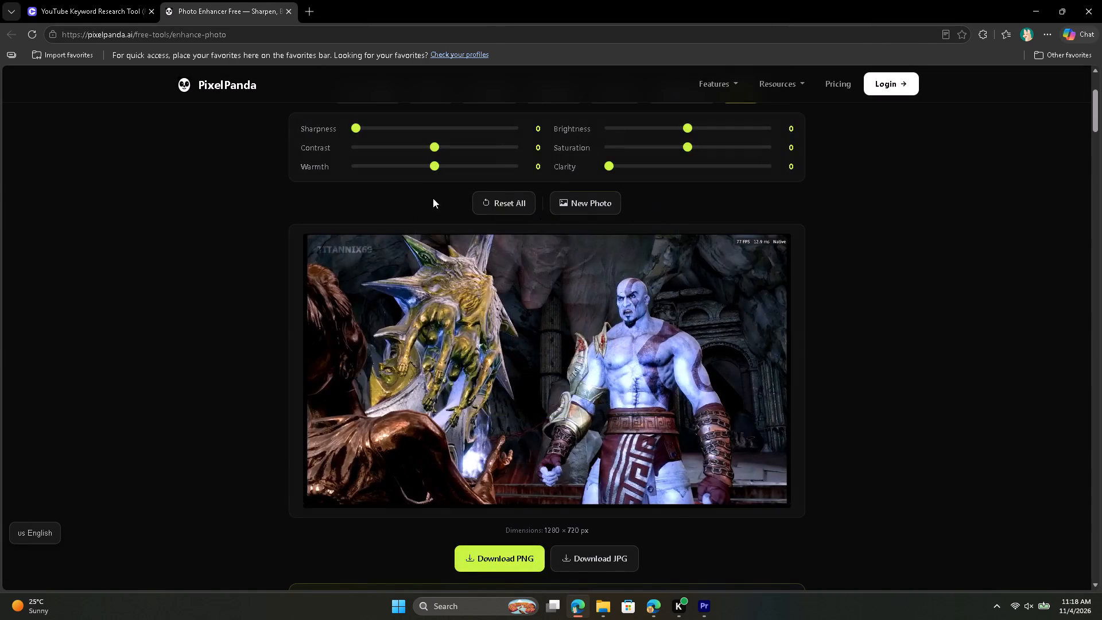
scroll(422, 186, up, 2)
drag(357, 240, 445, 239)
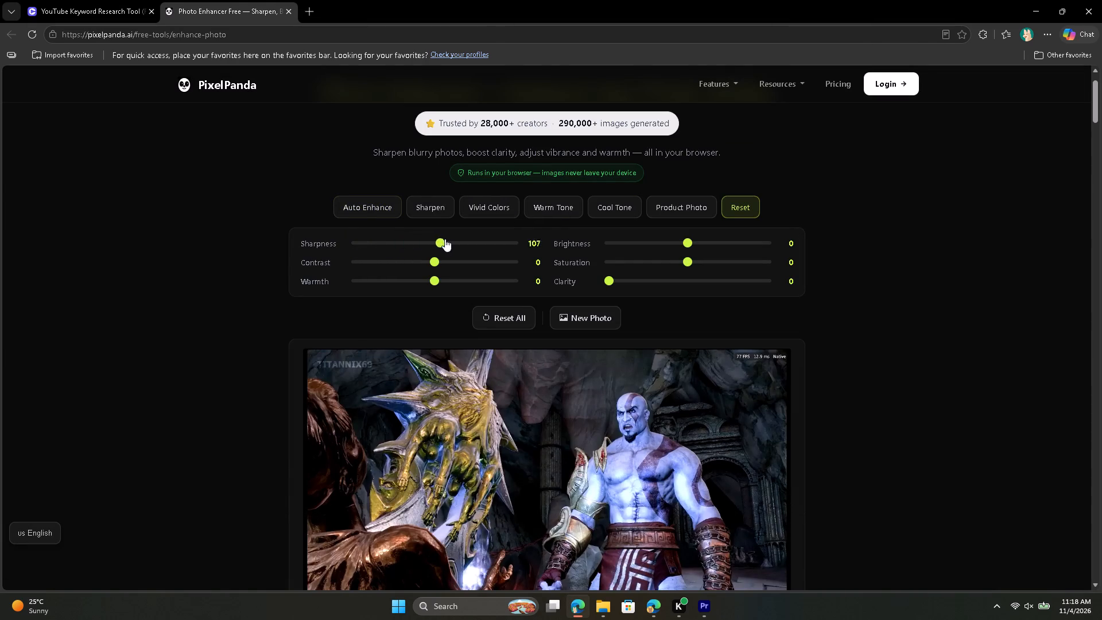
drag(445, 239, 478, 240)
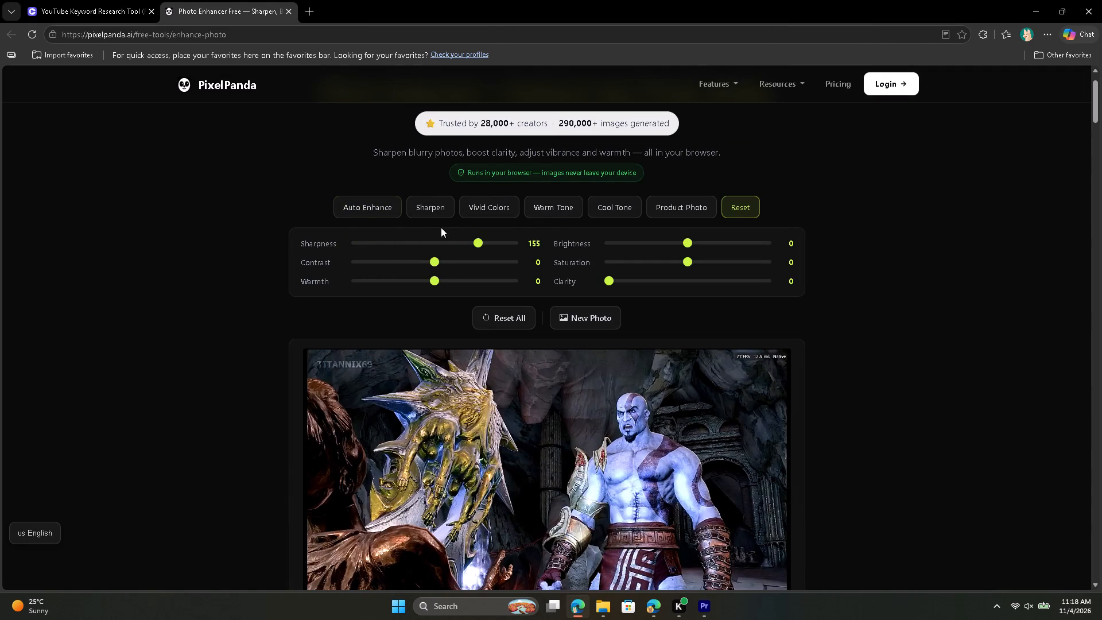
drag(472, 241, 448, 241)
drag(447, 243, 442, 243)
scroll(445, 373, down, 2)
scroll(454, 272, up, 1)
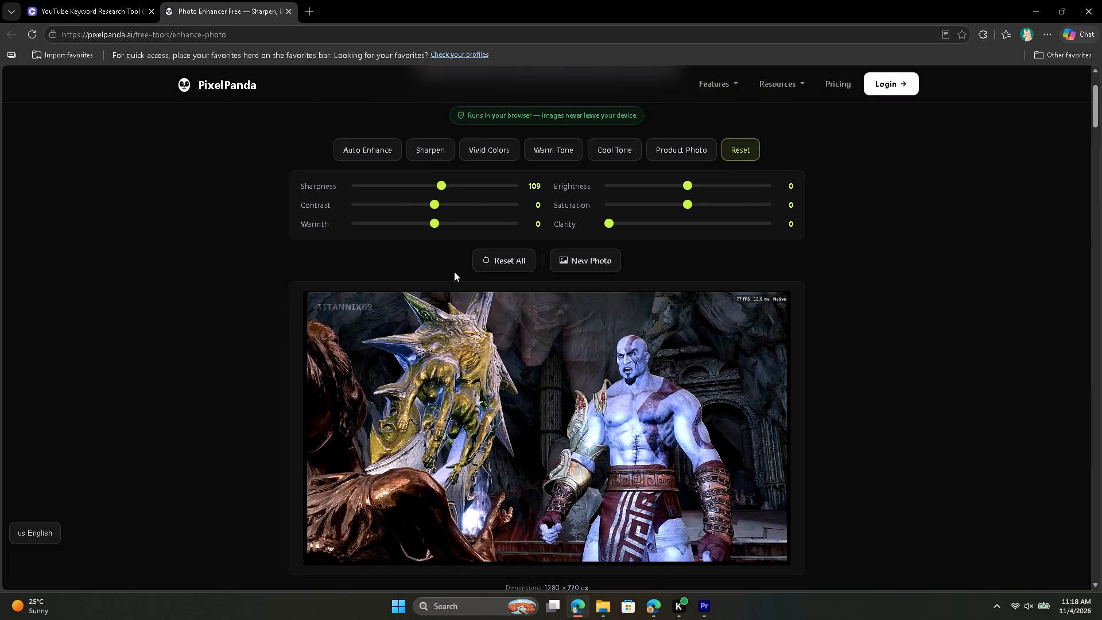
Set the Kratos image's contrast to 7 and its brightness to -2.
scroll(454, 272, up, 1)
drag(433, 263, 456, 263)
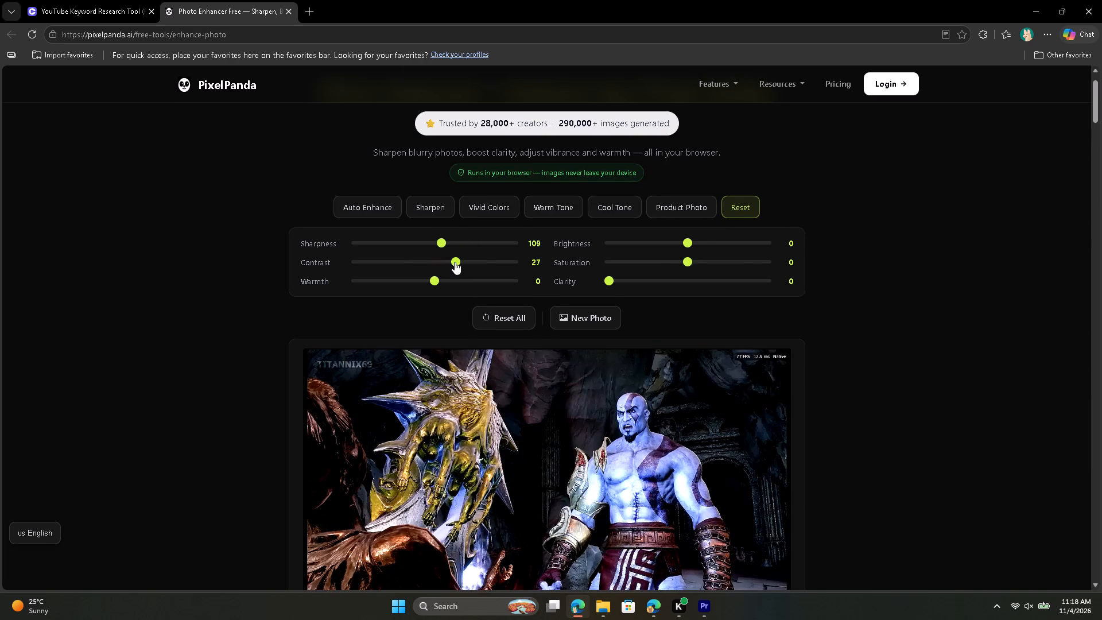
drag(453, 262, 443, 264)
click(443, 264)
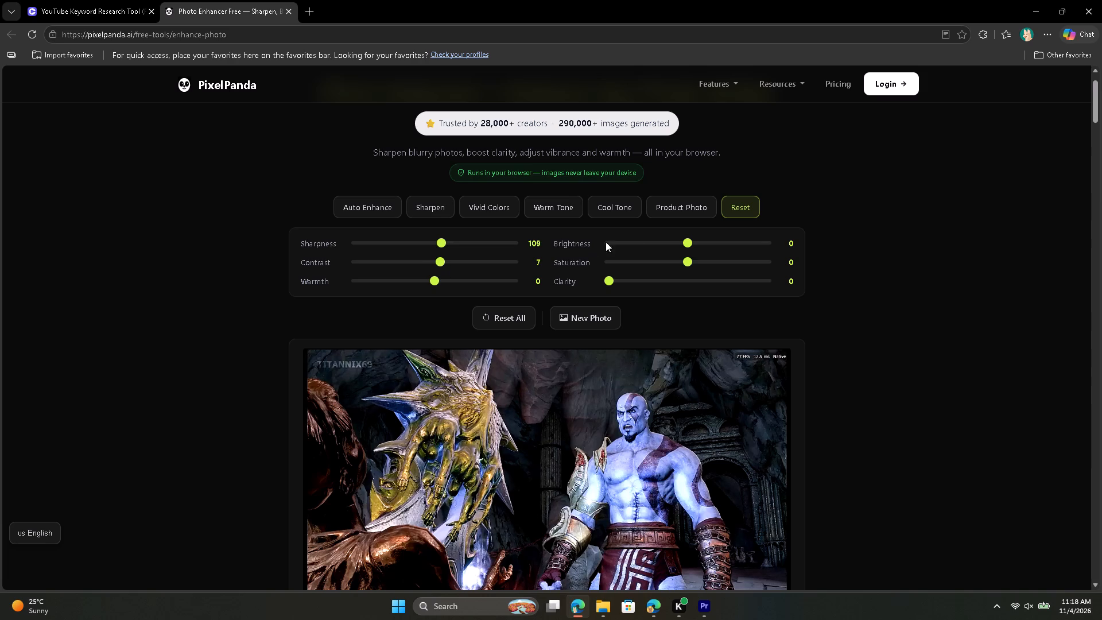
click(688, 240)
Set the Kratos image's clarity to 73 and fine-tune its saturation to 9.
drag(684, 260, 711, 260)
drag(711, 260, 701, 262)
scroll(645, 282, down, 5)
scroll(642, 285, up, 3)
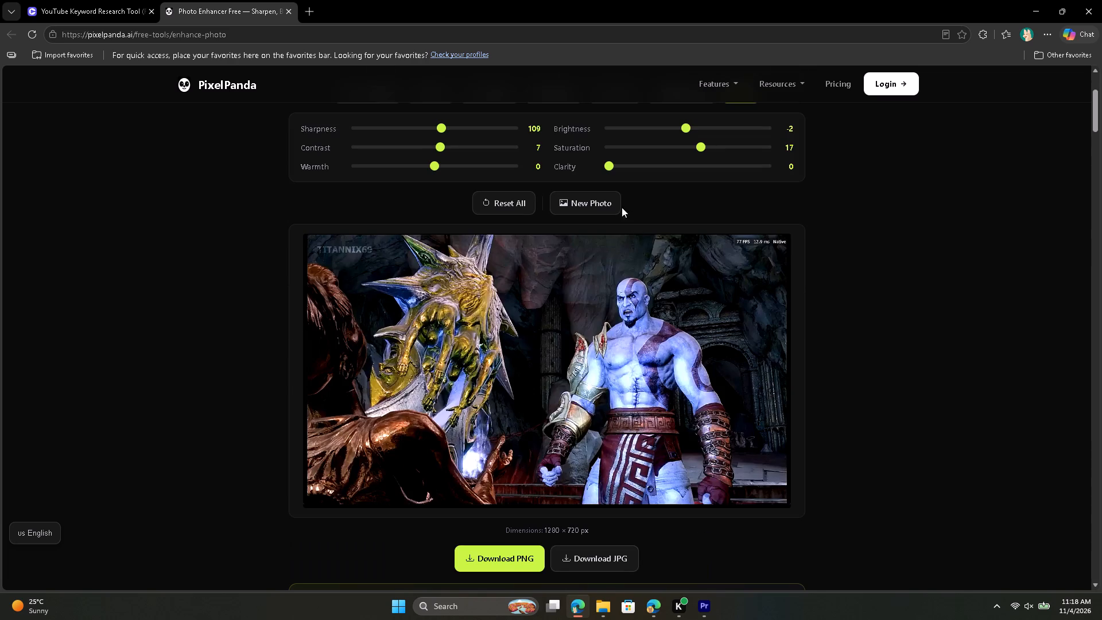
drag(607, 165, 750, 177)
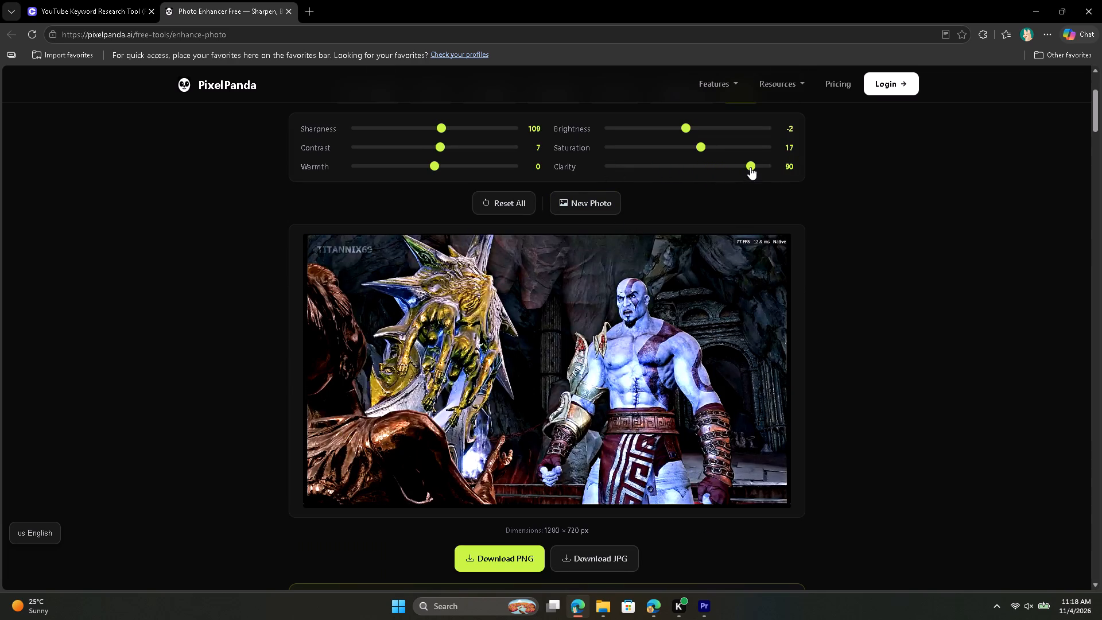
drag(750, 167, 724, 169)
drag(700, 146, 694, 149)
Set the Kratos image's warmth to 14.
drag(437, 166, 453, 166)
drag(451, 162, 476, 161)
drag(473, 161, 449, 166)
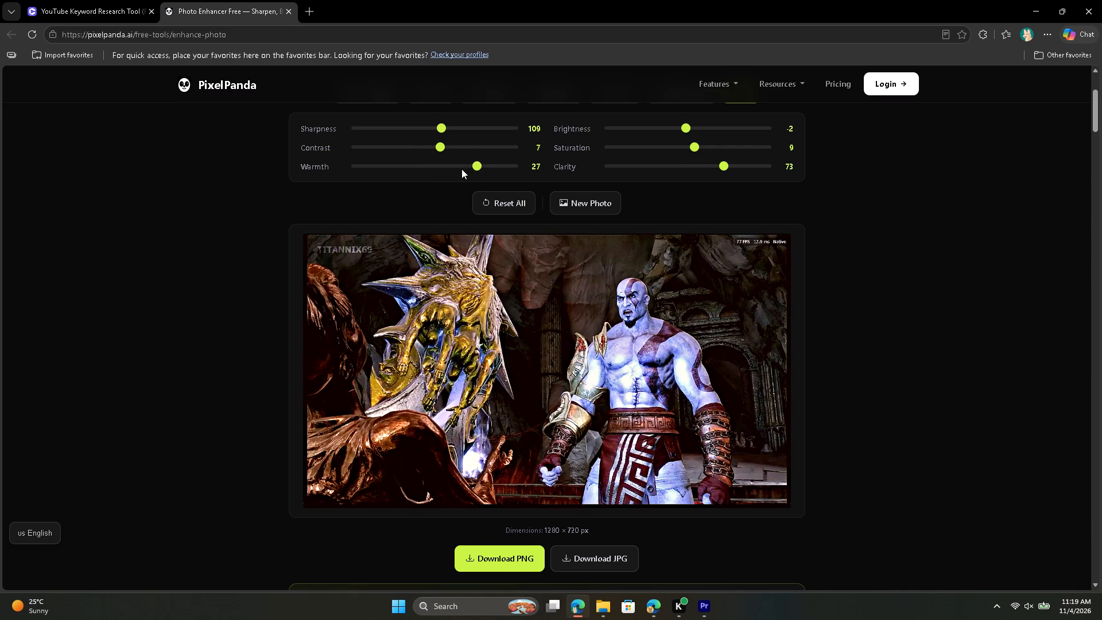
drag(474, 165, 456, 169)
Download the enhanced Kratos image as a JPG.
scroll(597, 390, up, 3)
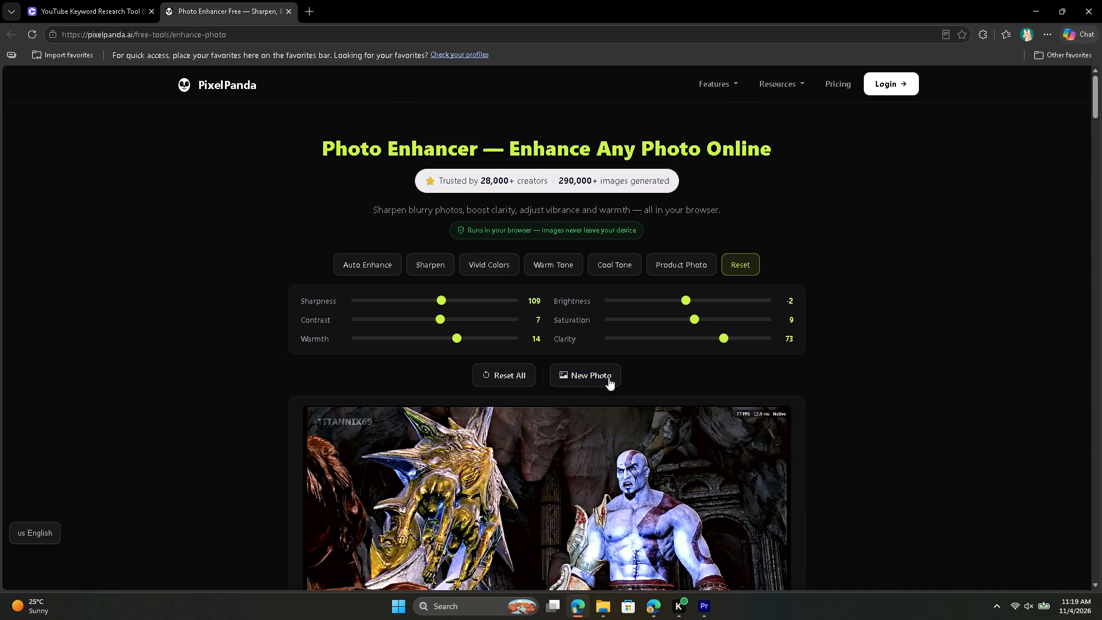
scroll(608, 378, up, 2)
scroll(610, 370, down, 4)
click(608, 498)
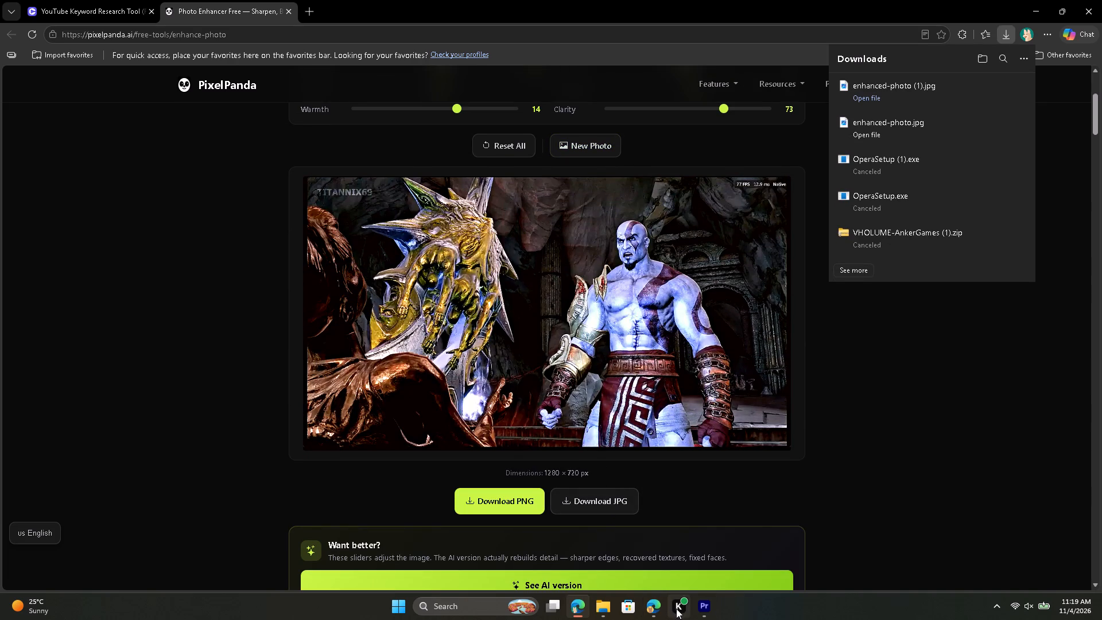
Switch to YouTube Studio and upload "enhanced-photo (1)" from the Downloads folder as the thumbnail for "gmaeplay 4".
click(653, 612)
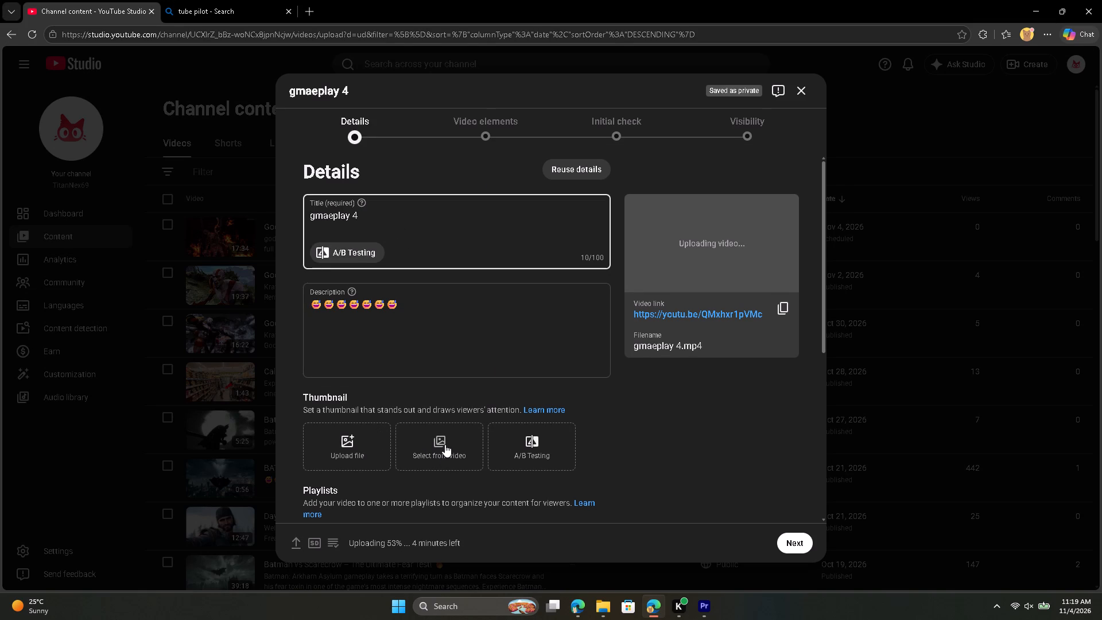
click(351, 449)
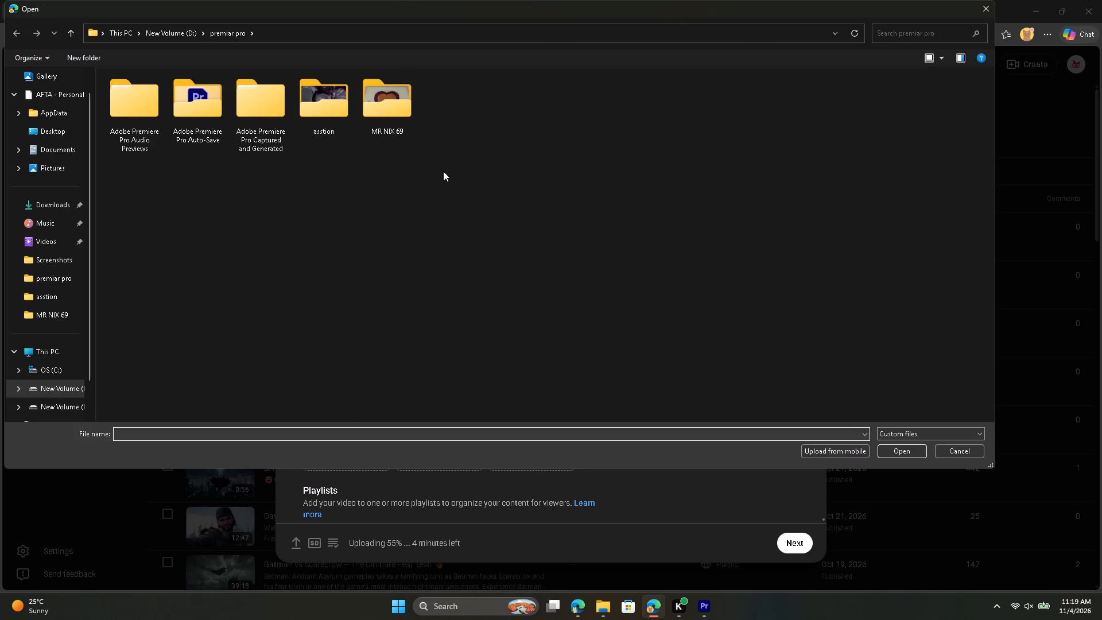
click(48, 210)
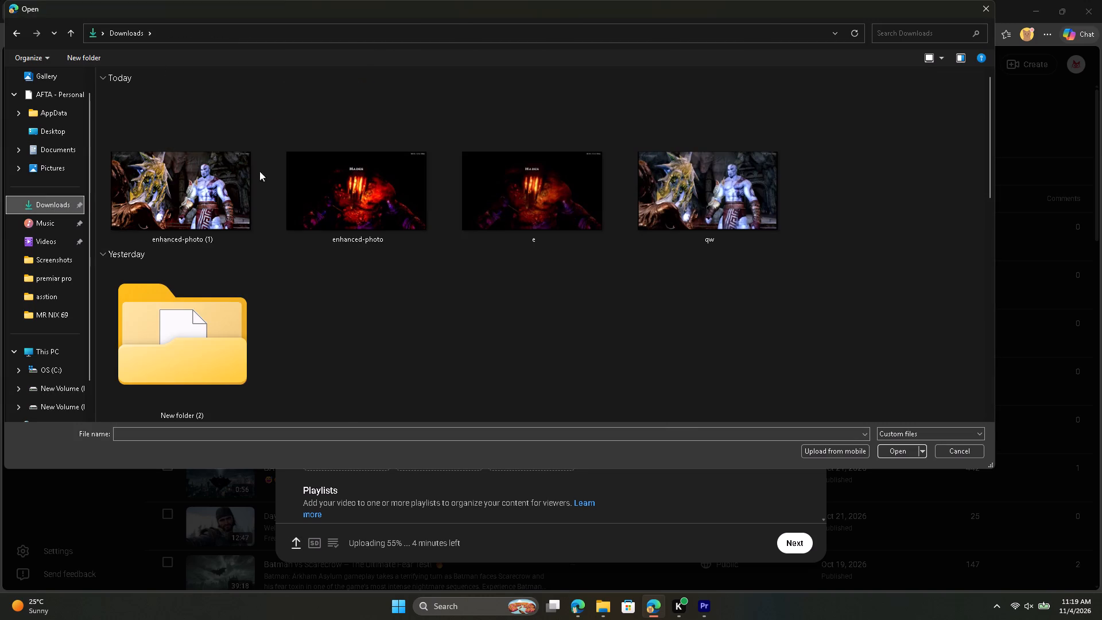
click(216, 184)
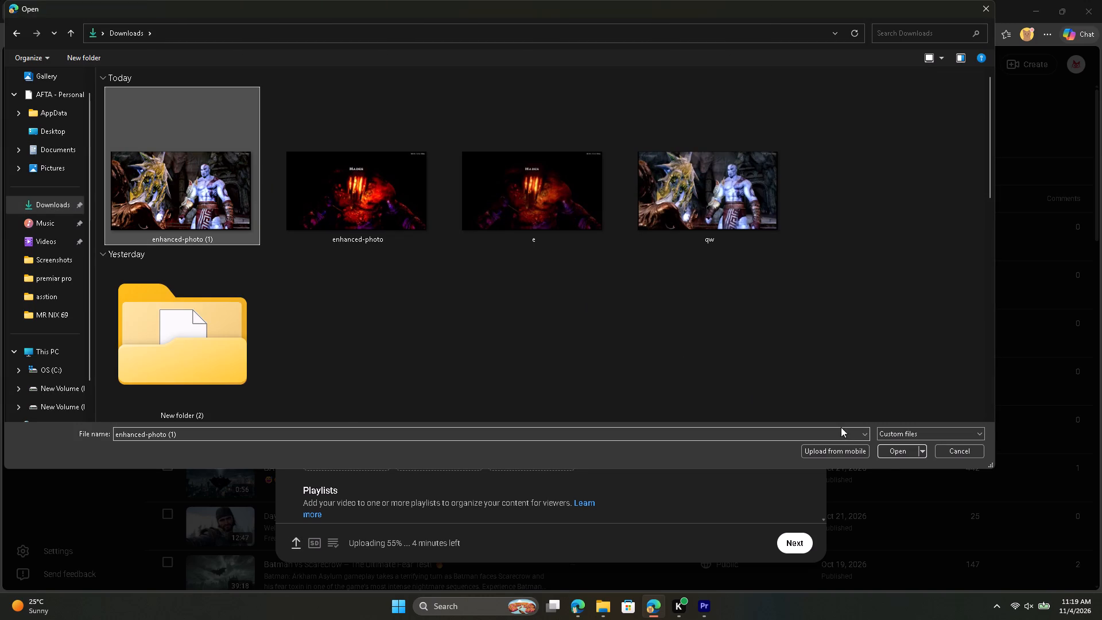
click(893, 456)
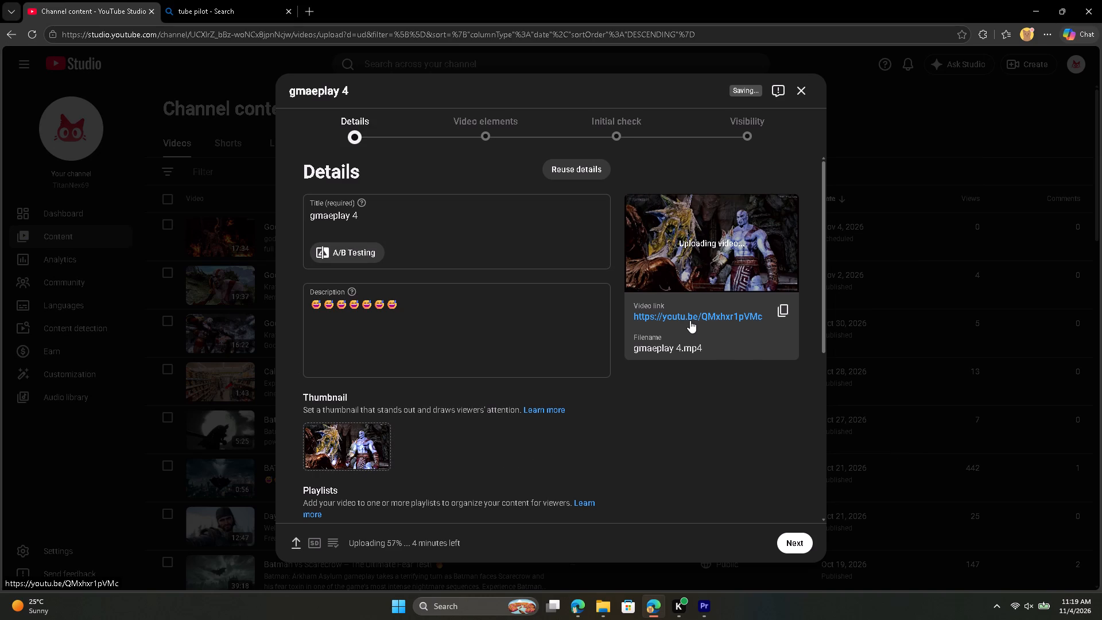
Advance the "gmaeplay 4" upload past its details, video elements and initial check to the Visibility stage.
scroll(447, 407, down, 6)
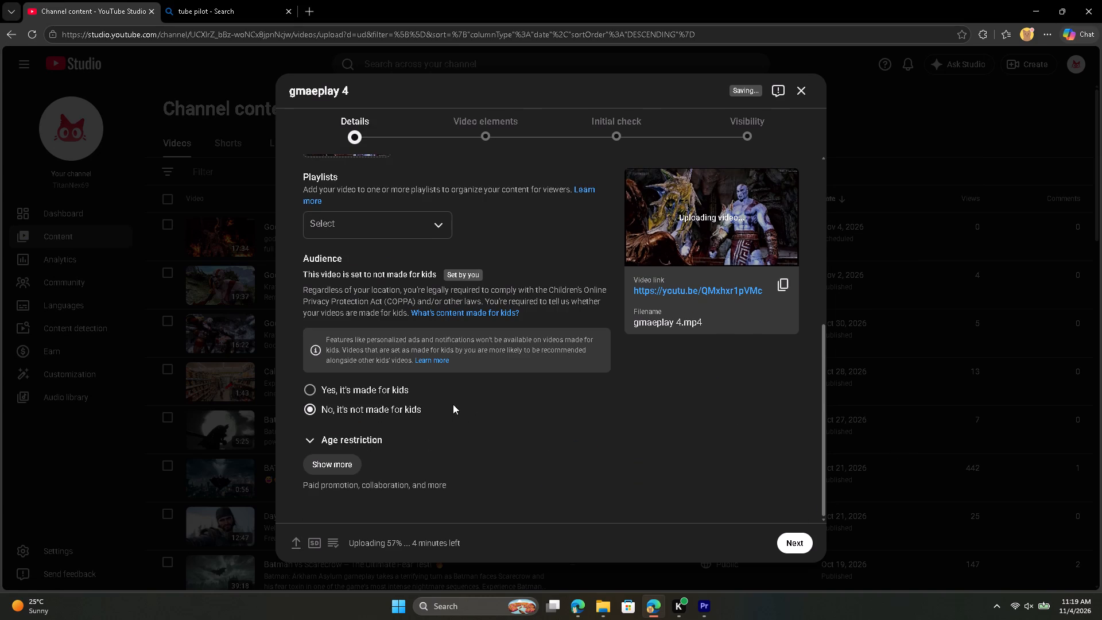
scroll(532, 435, down, 4)
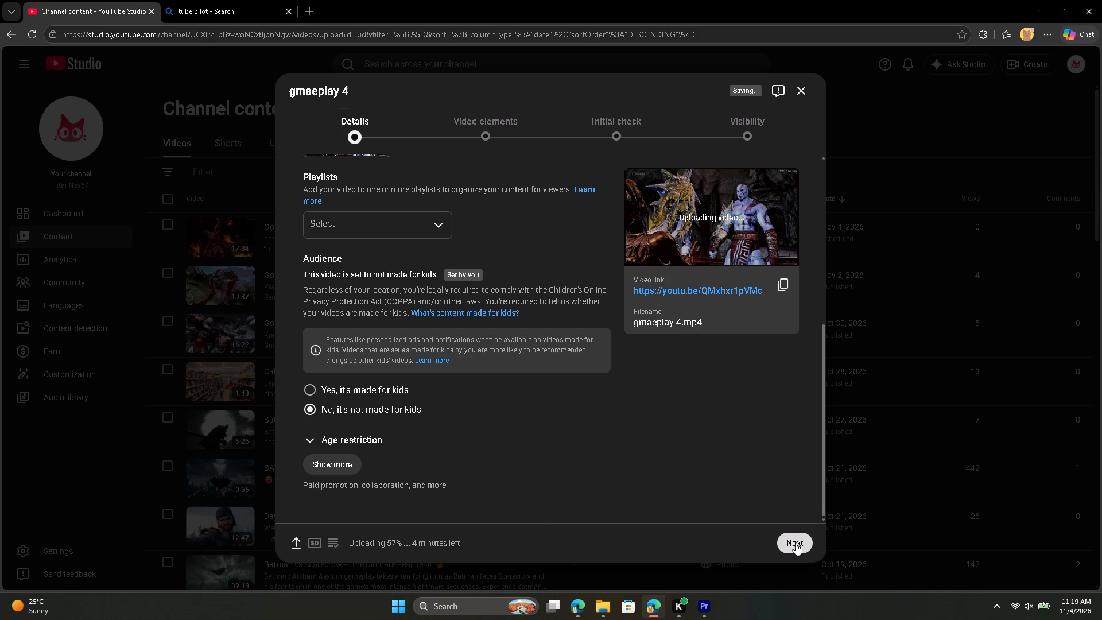
click(796, 542)
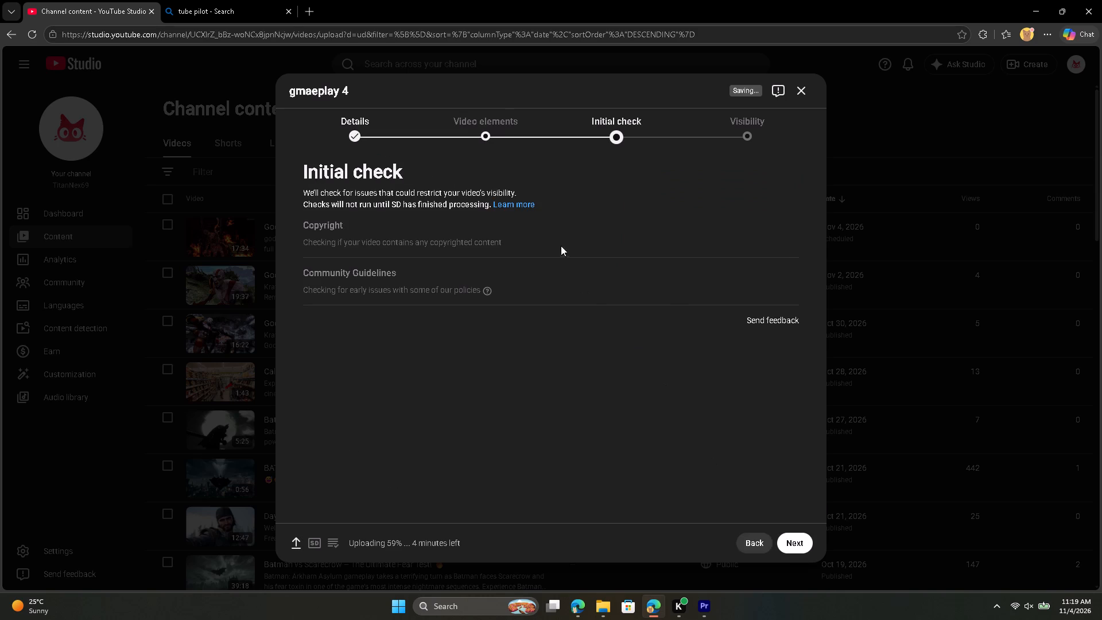
click(791, 548)
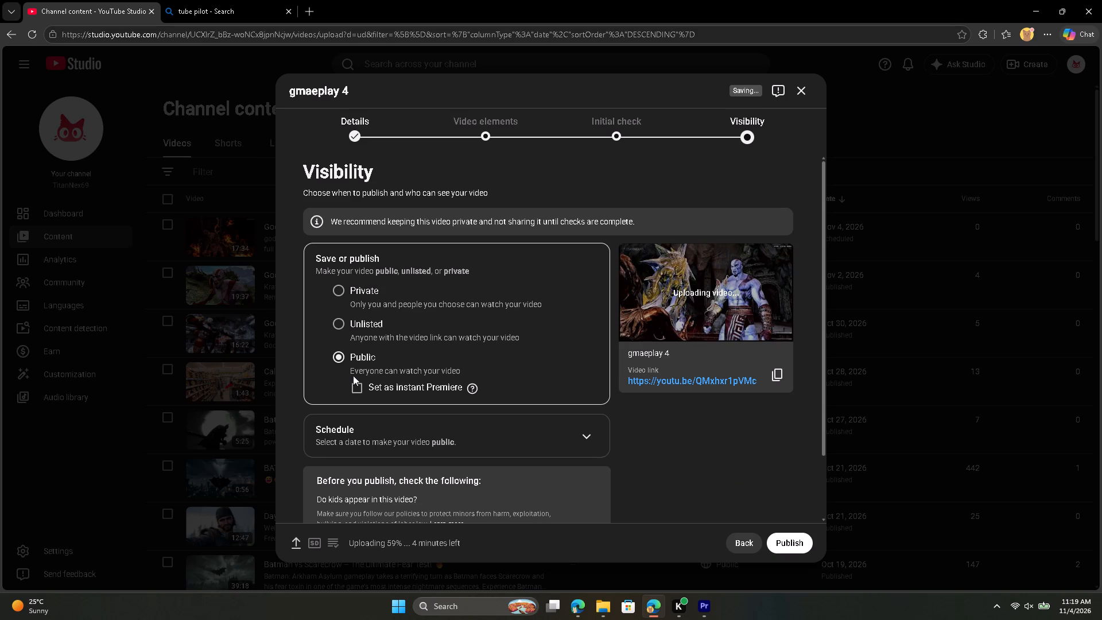
Schedule "gmaeplay 4" to go public on Nov 6, 2026 at 5:00 PM and close the upload notices.
click(417, 436)
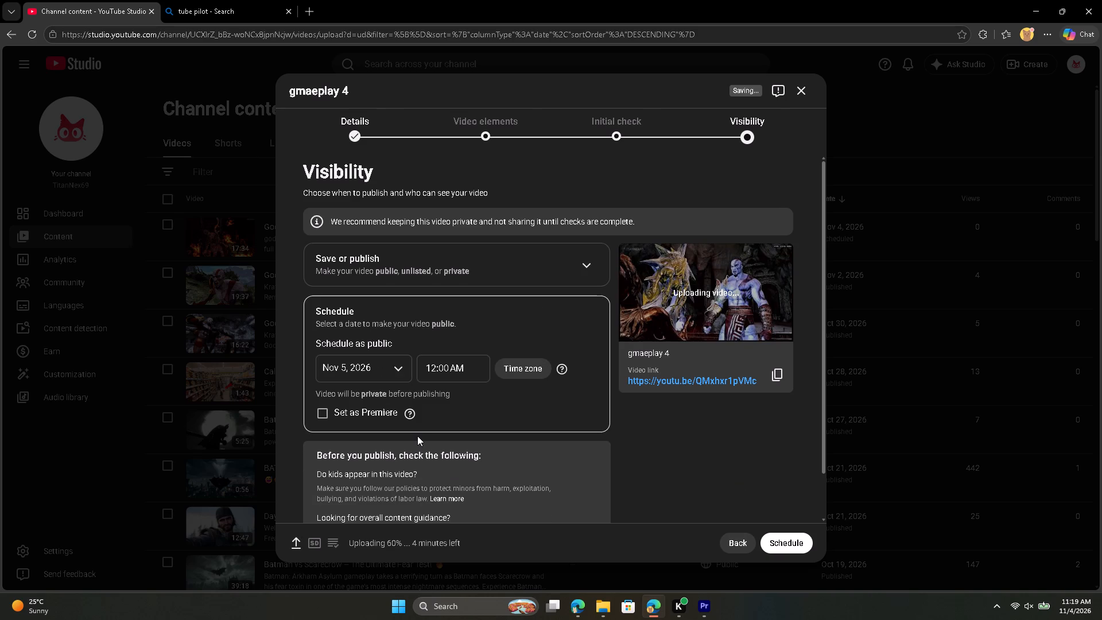
click(408, 366)
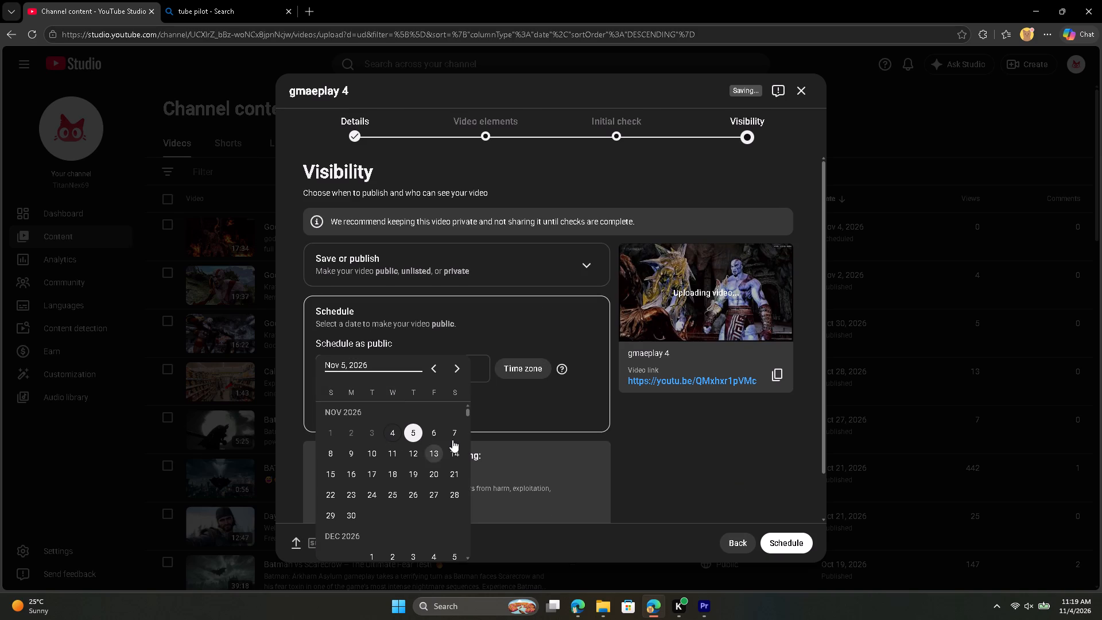
click(436, 433)
click(445, 369)
scroll(444, 443, down, 17)
scroll(444, 451, down, 4)
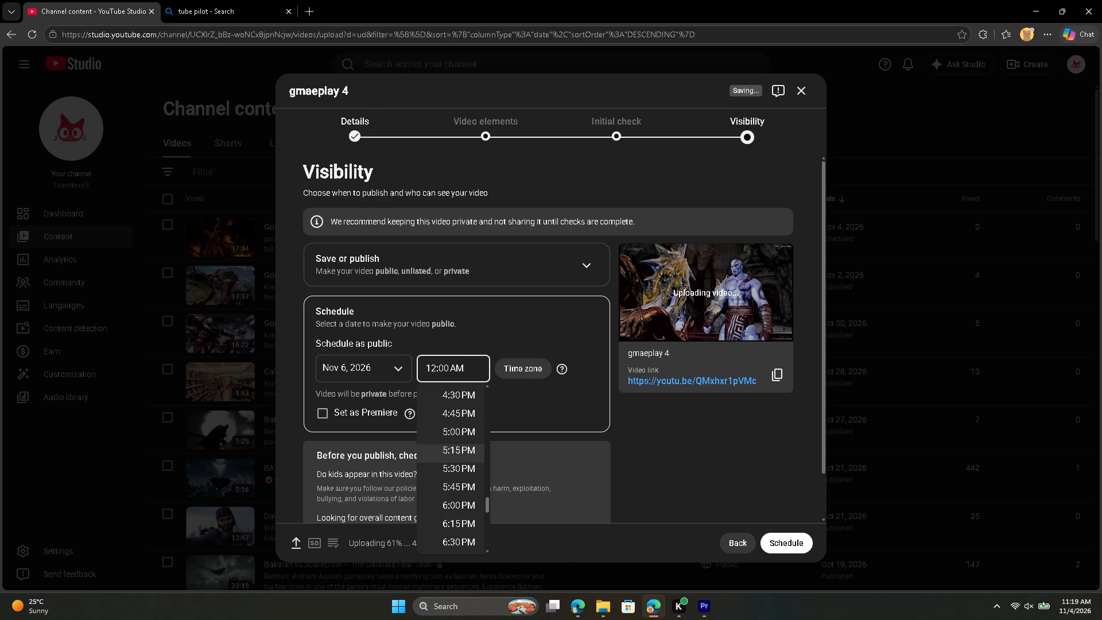
click(446, 432)
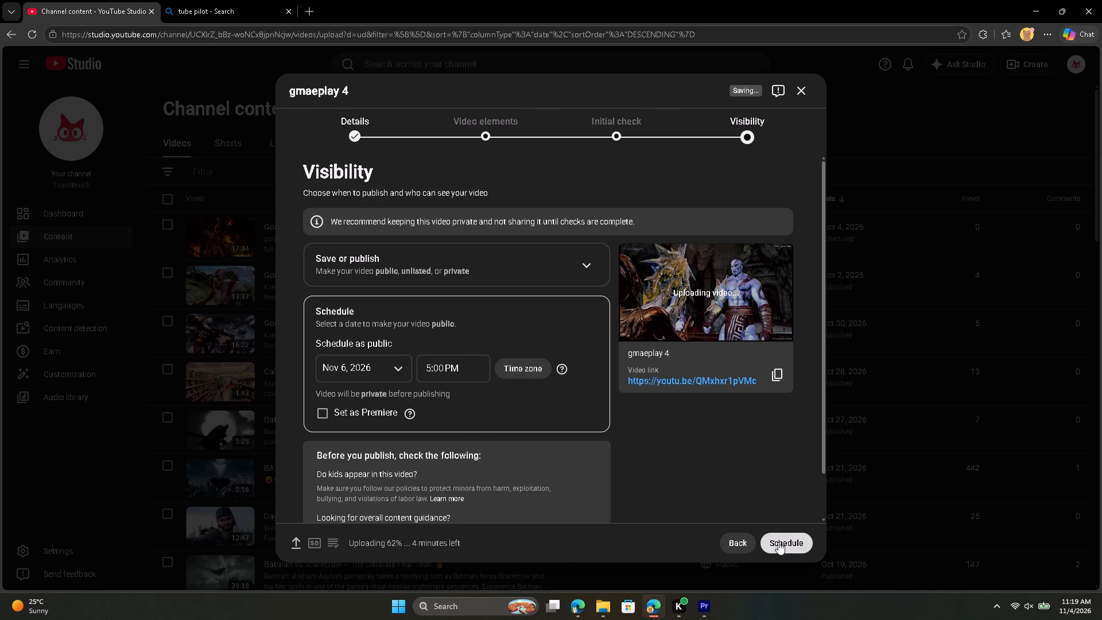
click(778, 542)
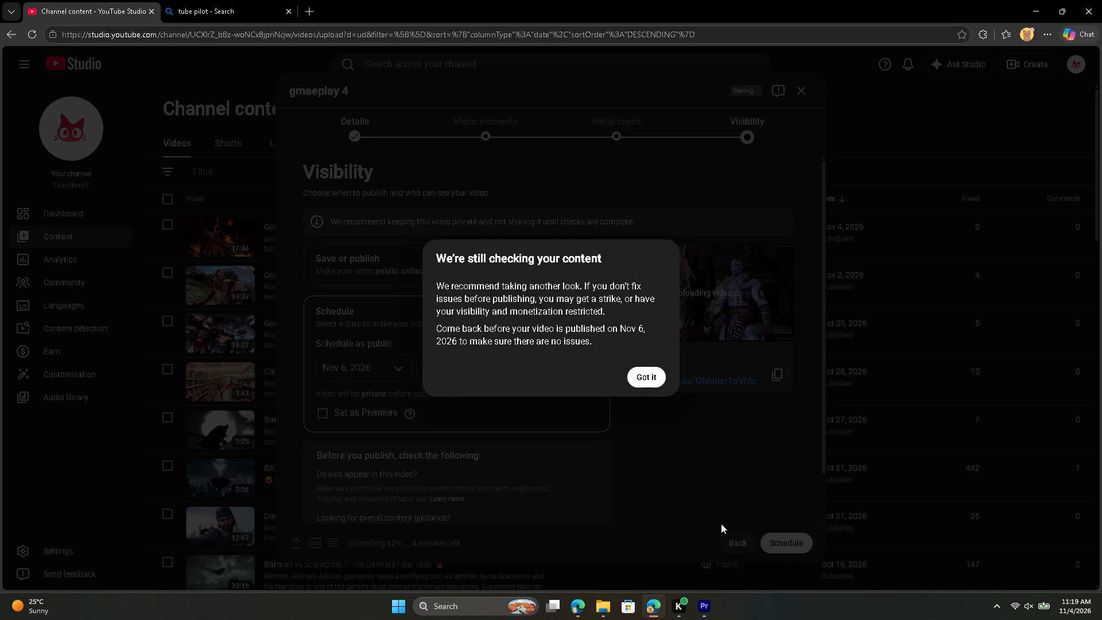
click(657, 378)
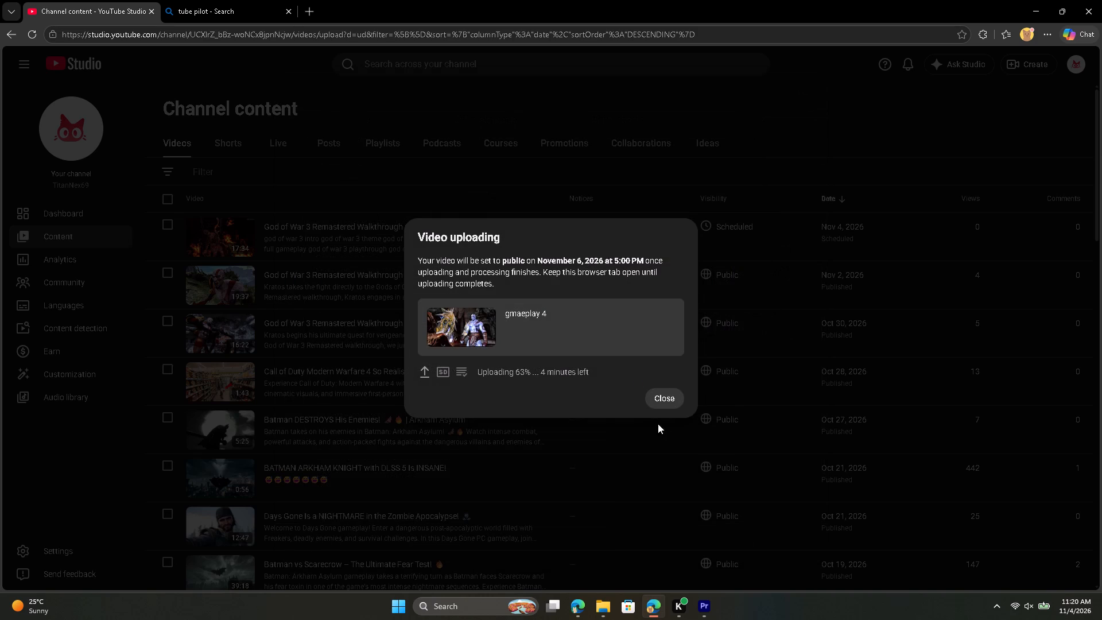
click(669, 398)
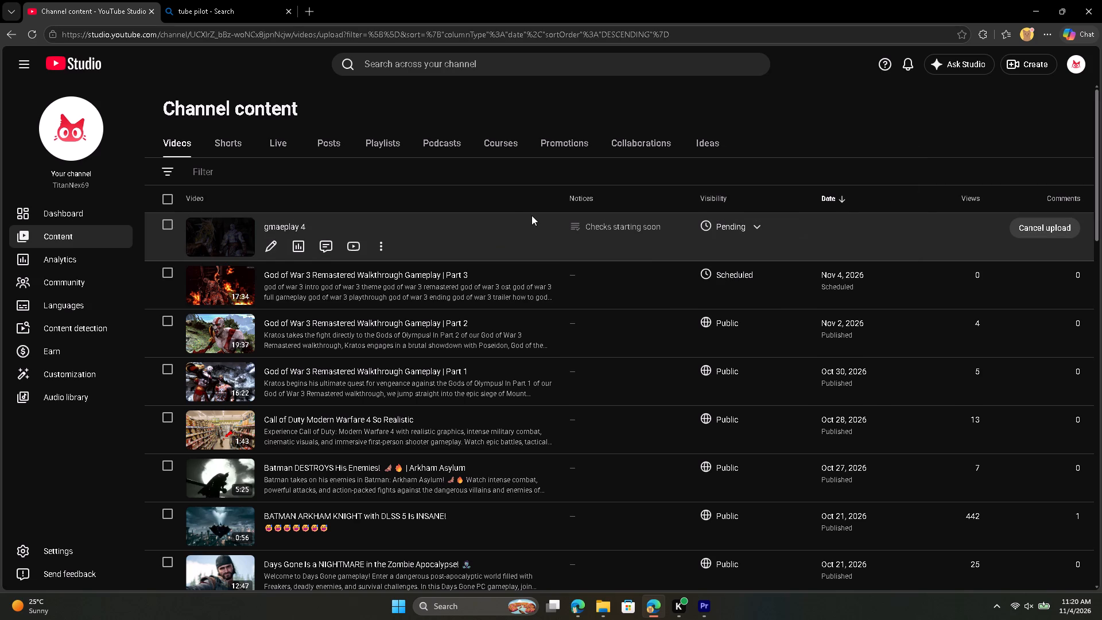
Start a new video upload using the "boss fight" file from the "premiar pro" folder on drive D.
click(1019, 59)
click(994, 92)
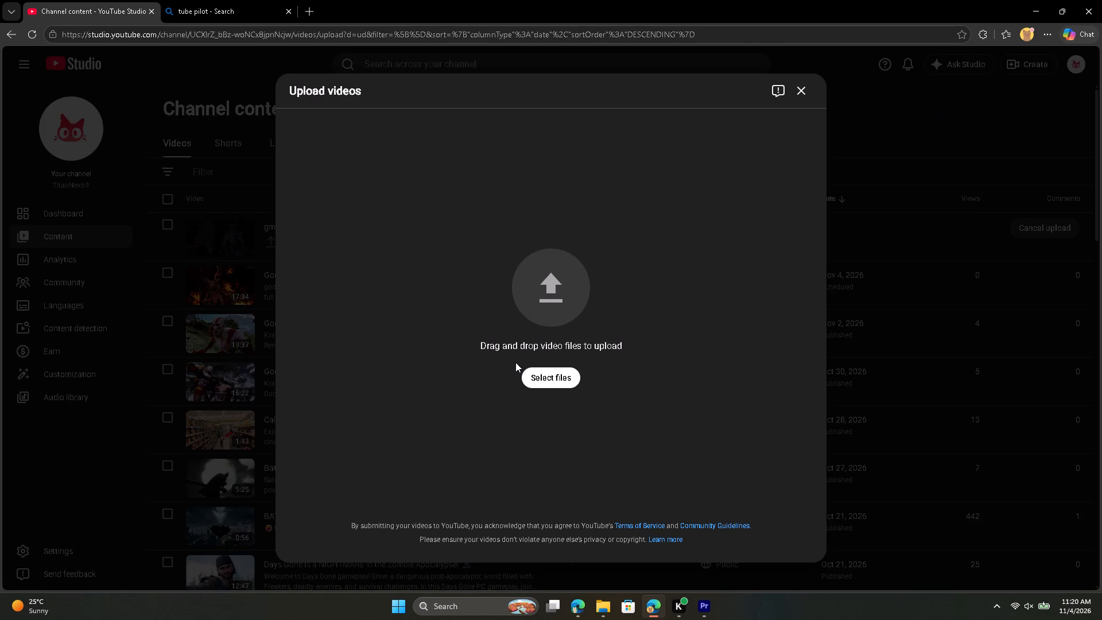
click(549, 374)
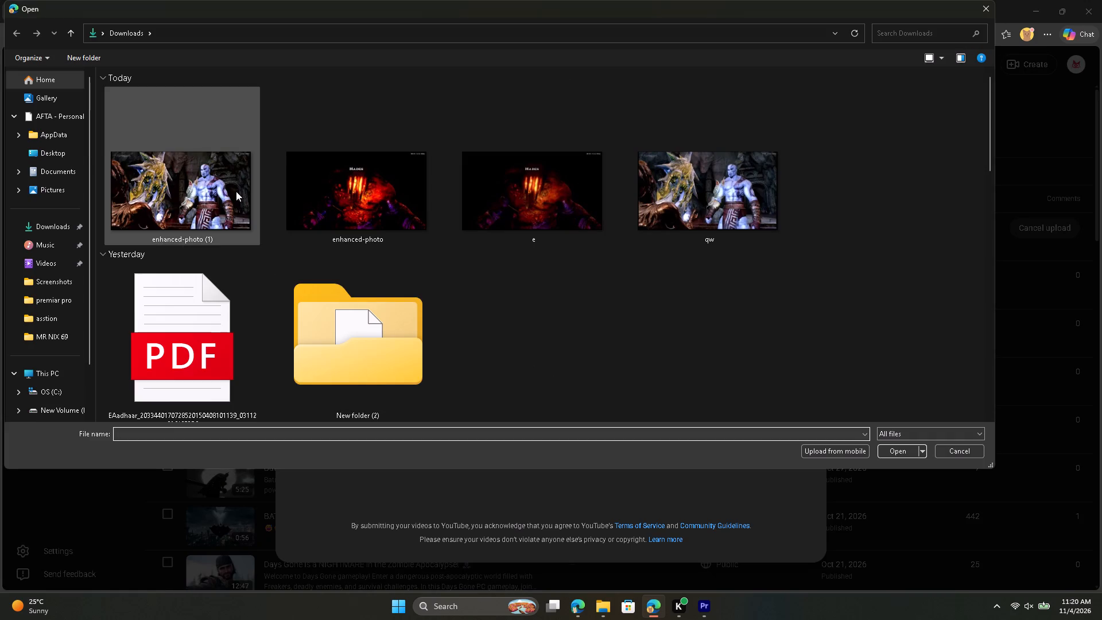
click(49, 300)
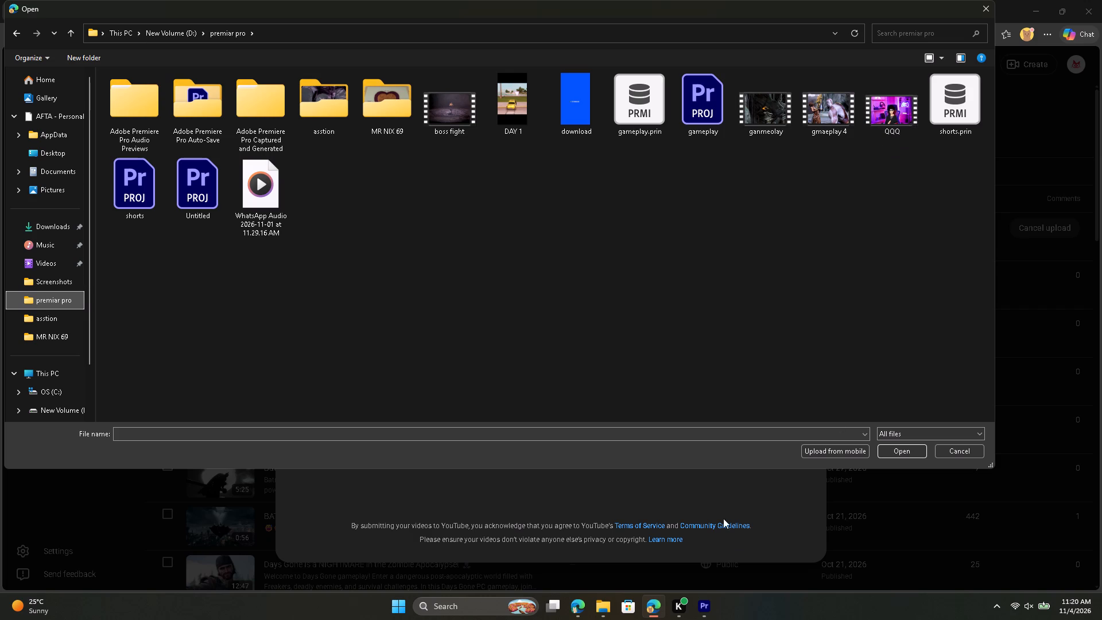
click(437, 116)
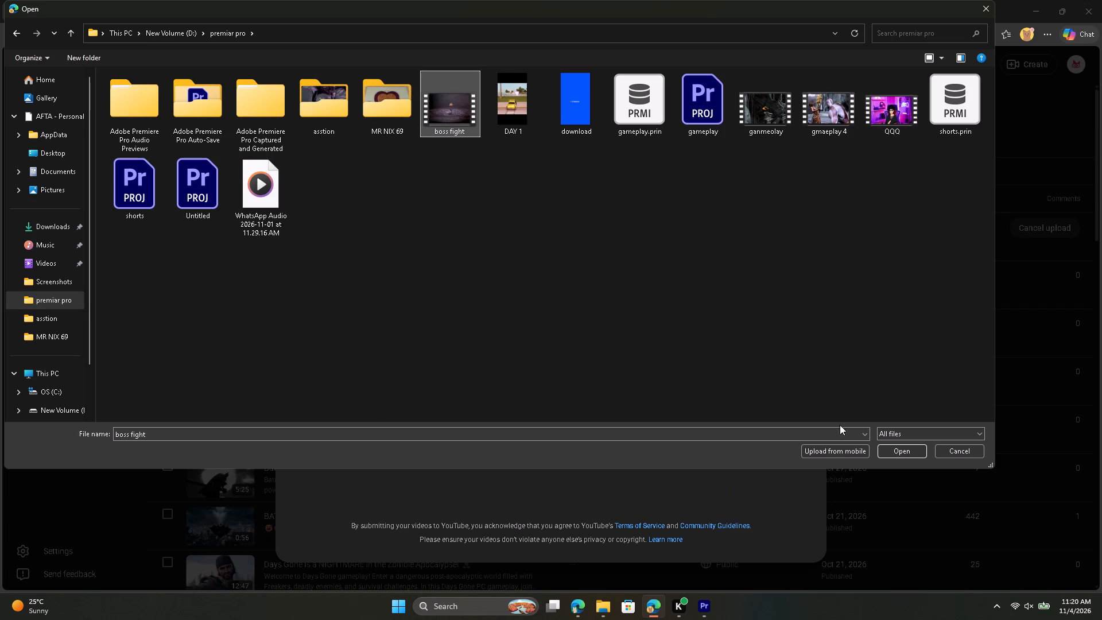
click(901, 450)
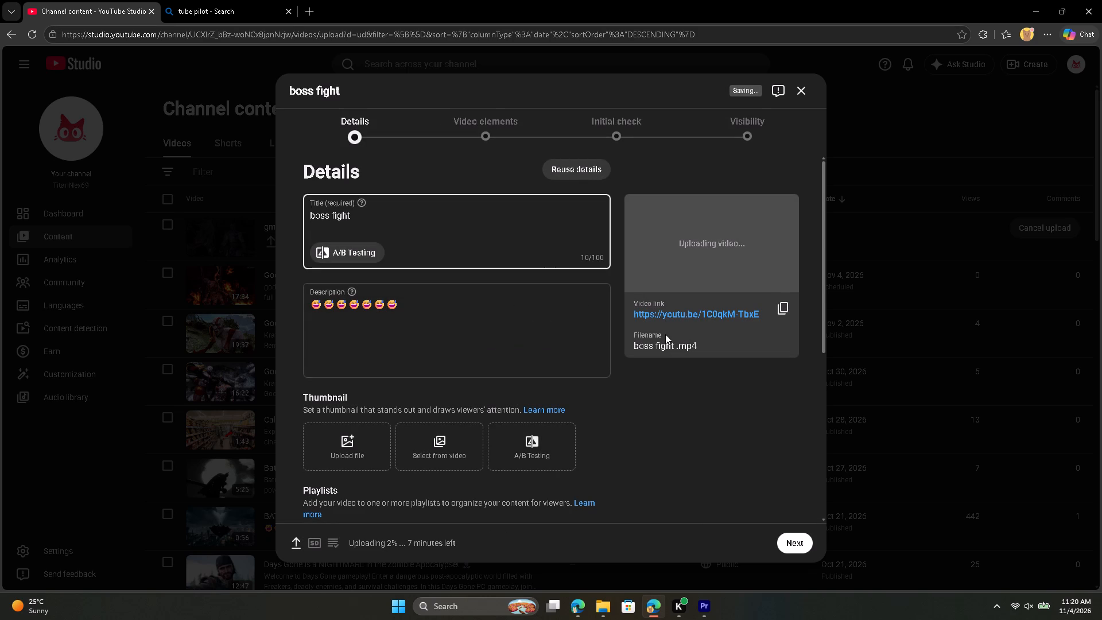
Upload "enhanced-photo" from the Downloads folder as the thumbnail for "boss fight".
drag(410, 296, 385, 297)
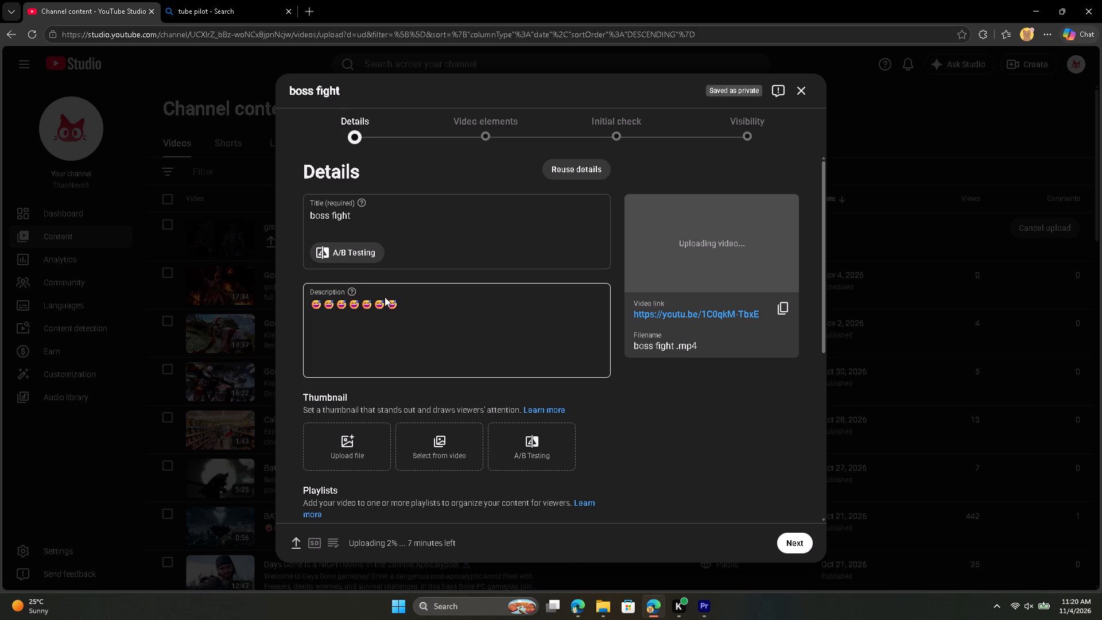
drag(385, 297, 382, 299)
click(350, 440)
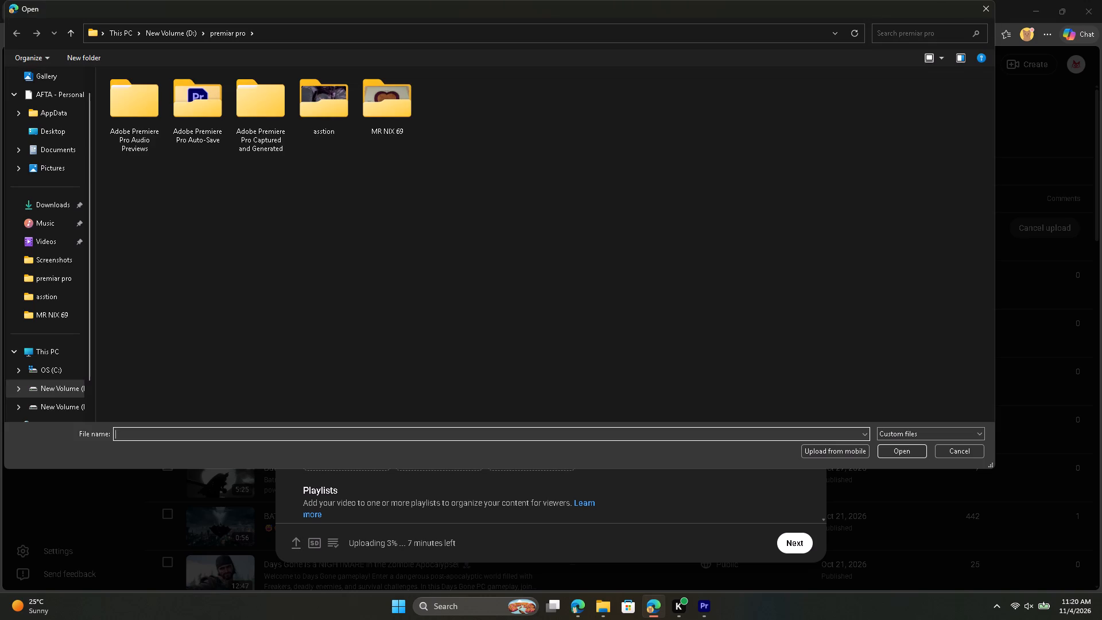
click(50, 201)
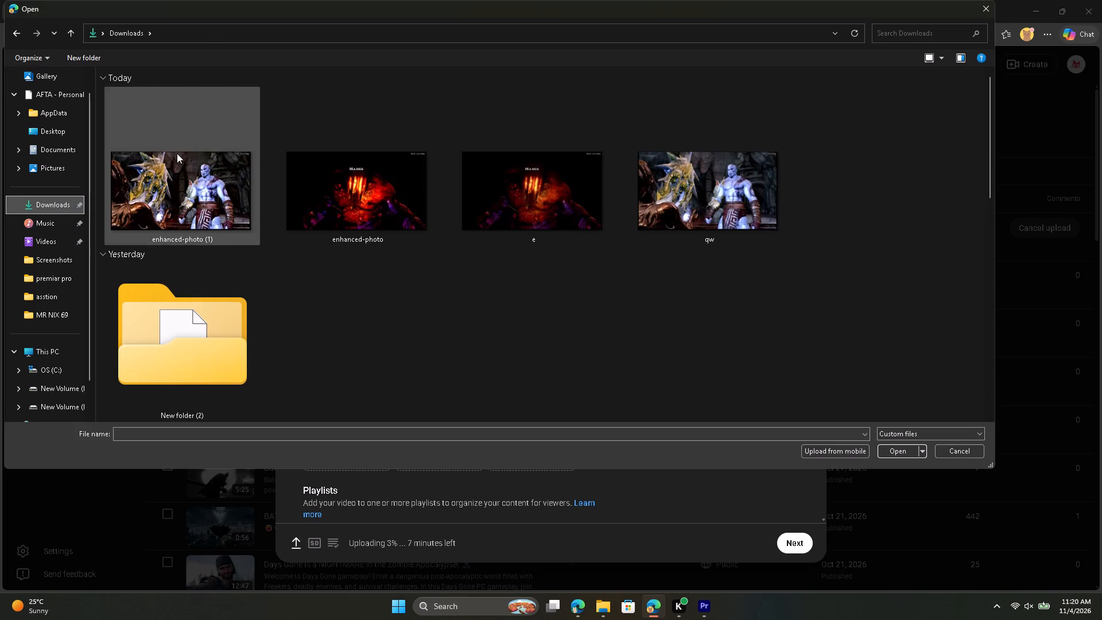
click(340, 222)
click(901, 445)
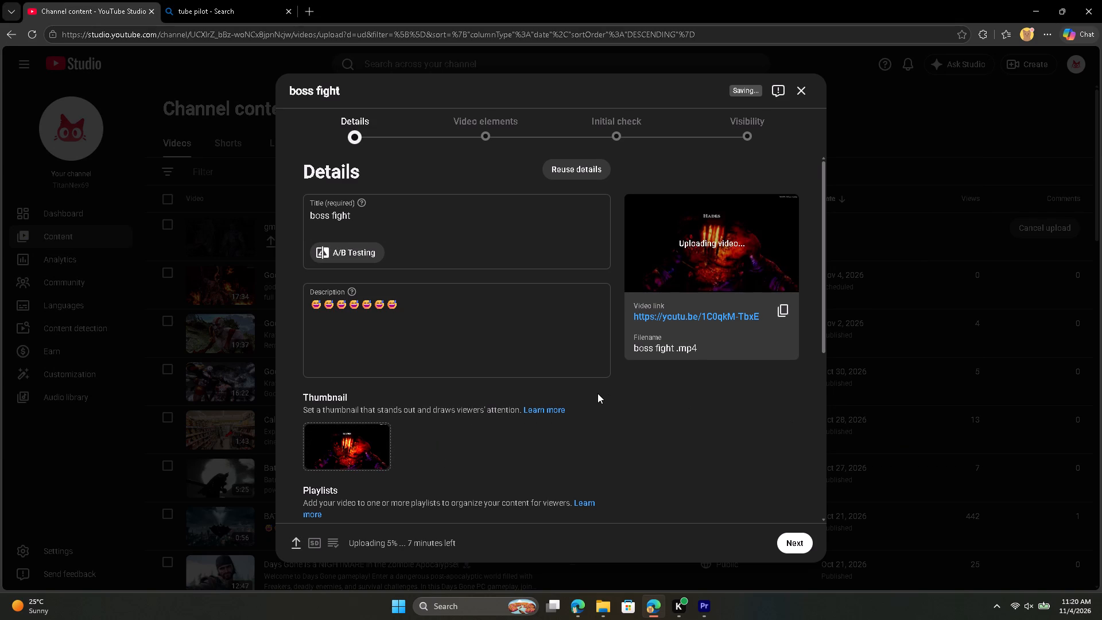
Advance the "boss fight" upload past its details, video elements and initial check to the Visibility stage.
scroll(597, 393, down, 5)
scroll(547, 386, down, 4)
click(800, 547)
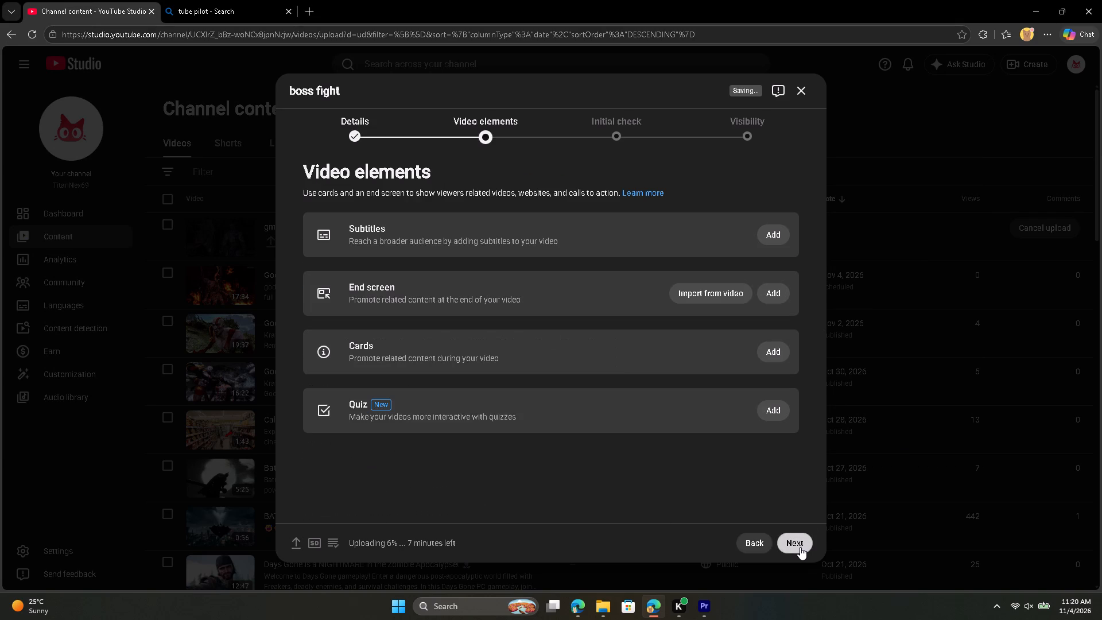
click(798, 552)
click(798, 545)
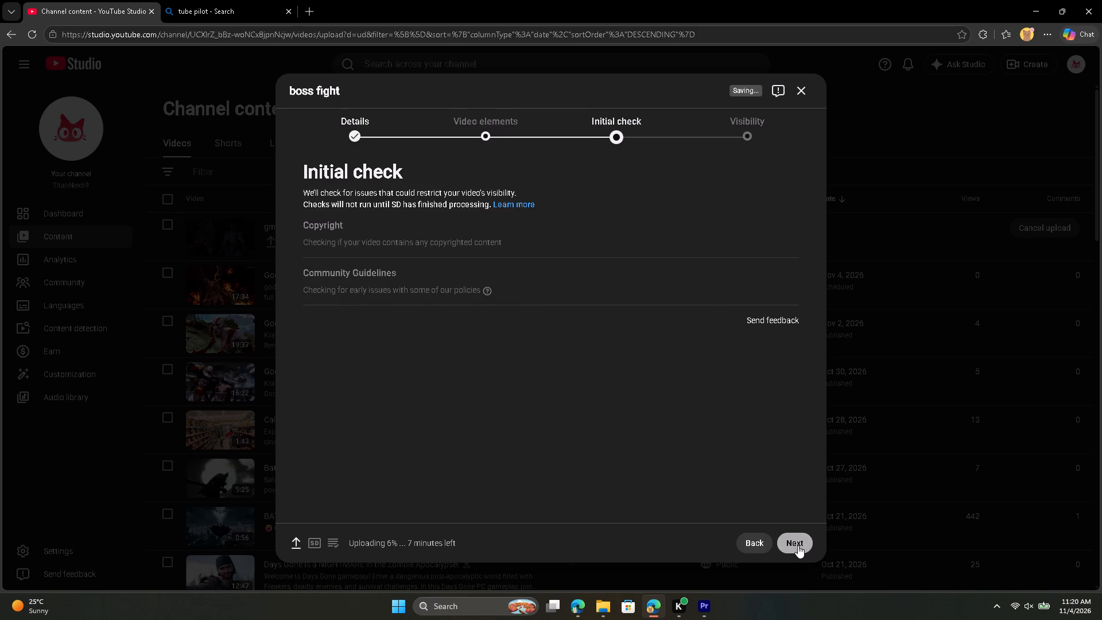
Schedule "boss fight" to go public on Nov 8, 2026 at 5:00 PM and close the upload notices.
click(401, 427)
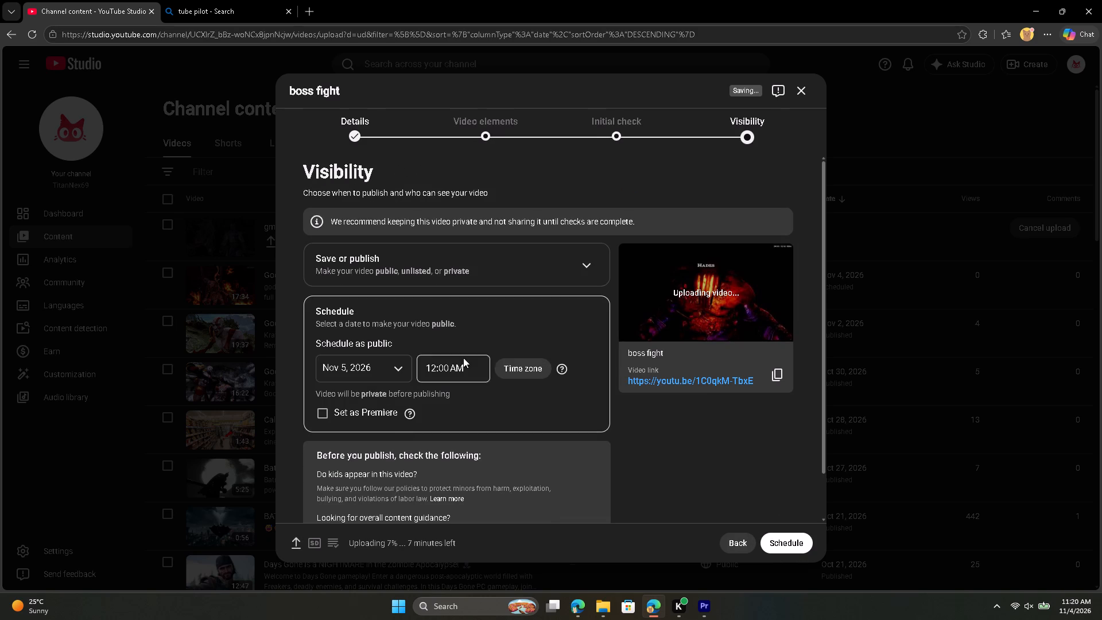
click(394, 366)
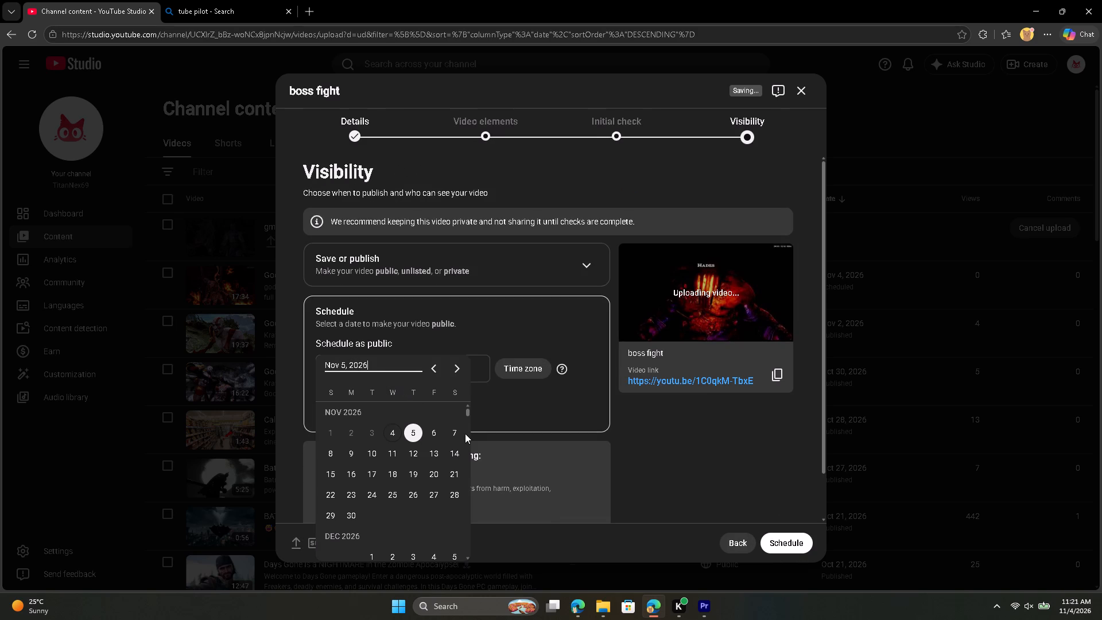
click(332, 451)
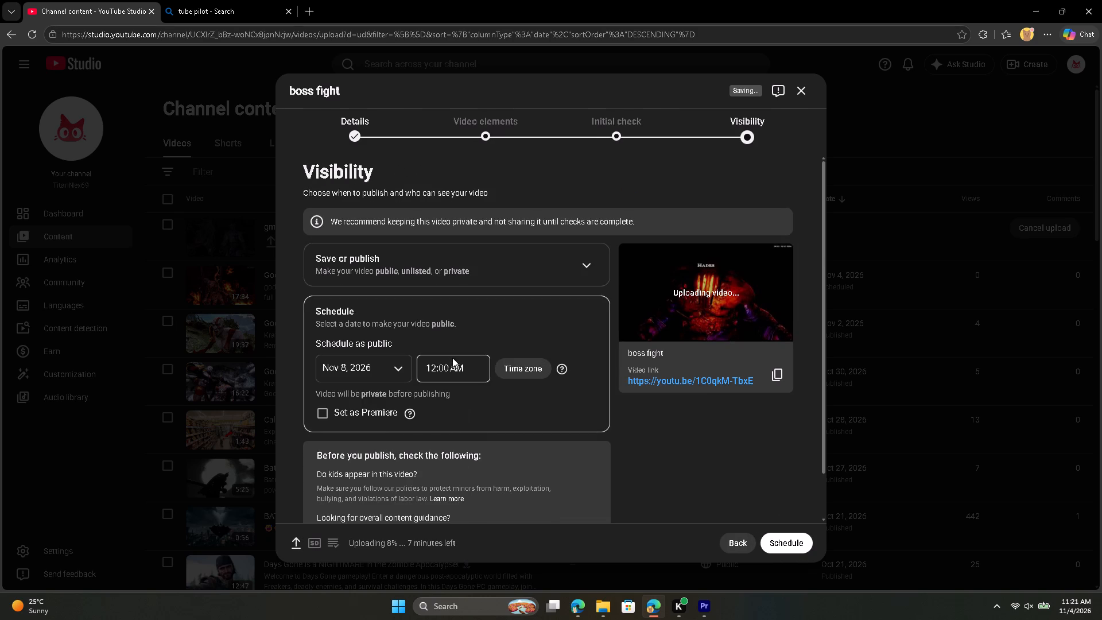
click(453, 361)
scroll(457, 377, down, 6)
scroll(434, 438, down, 11)
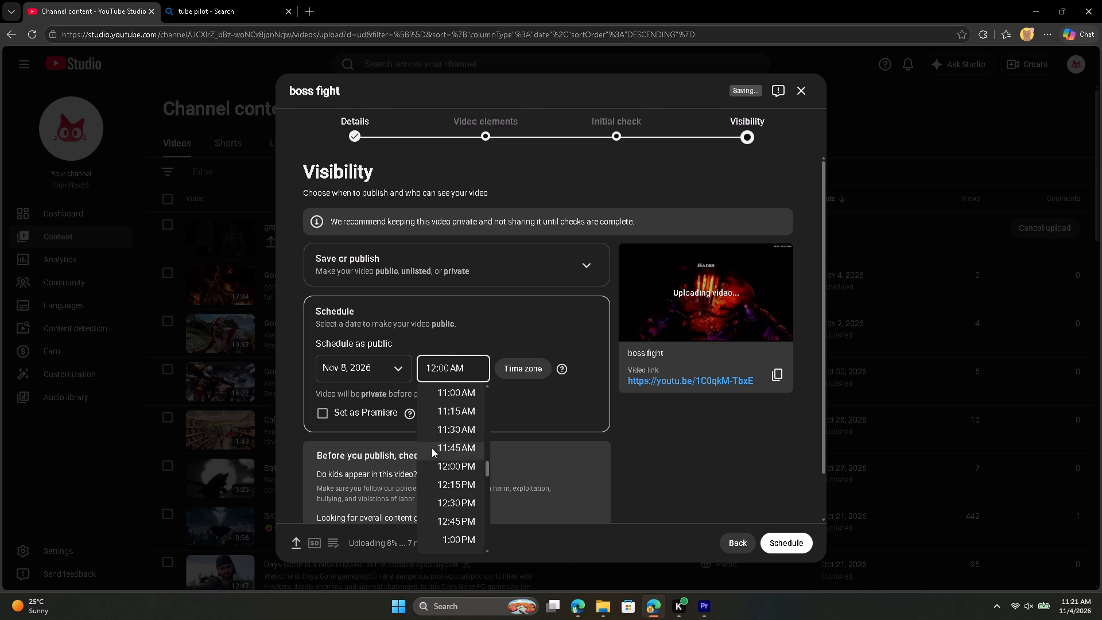
scroll(432, 448, down, 5)
click(456, 436)
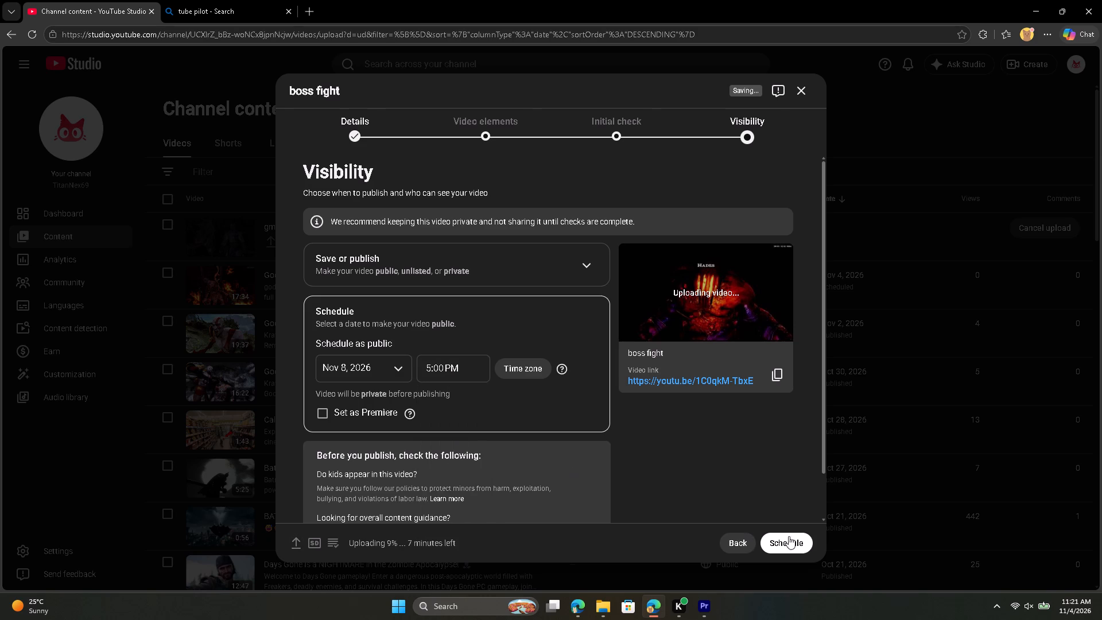
click(785, 534)
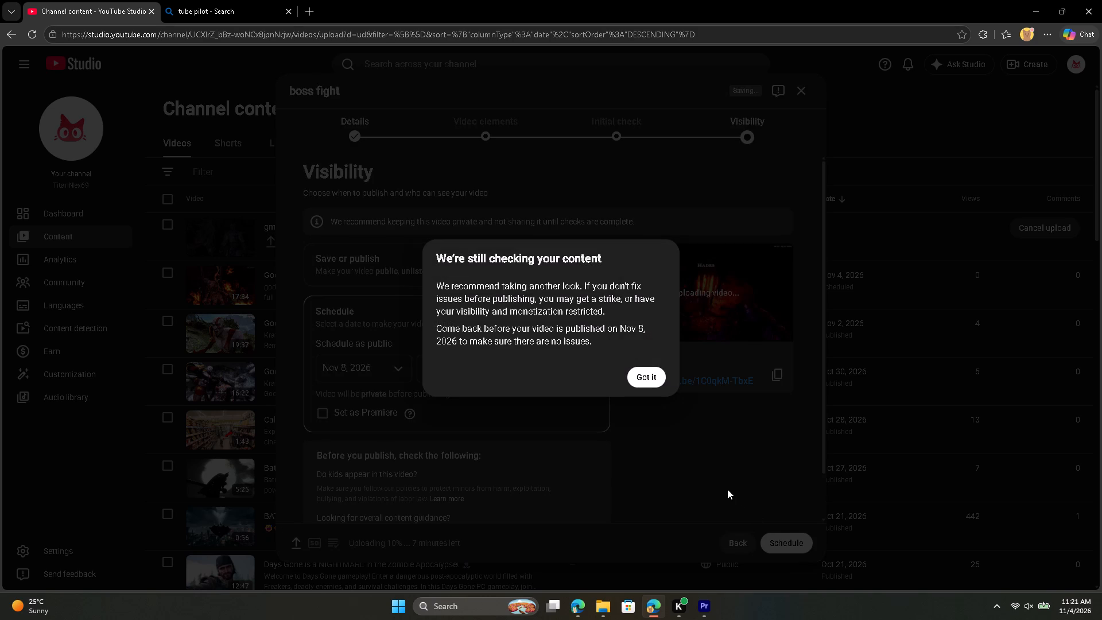
click(643, 372)
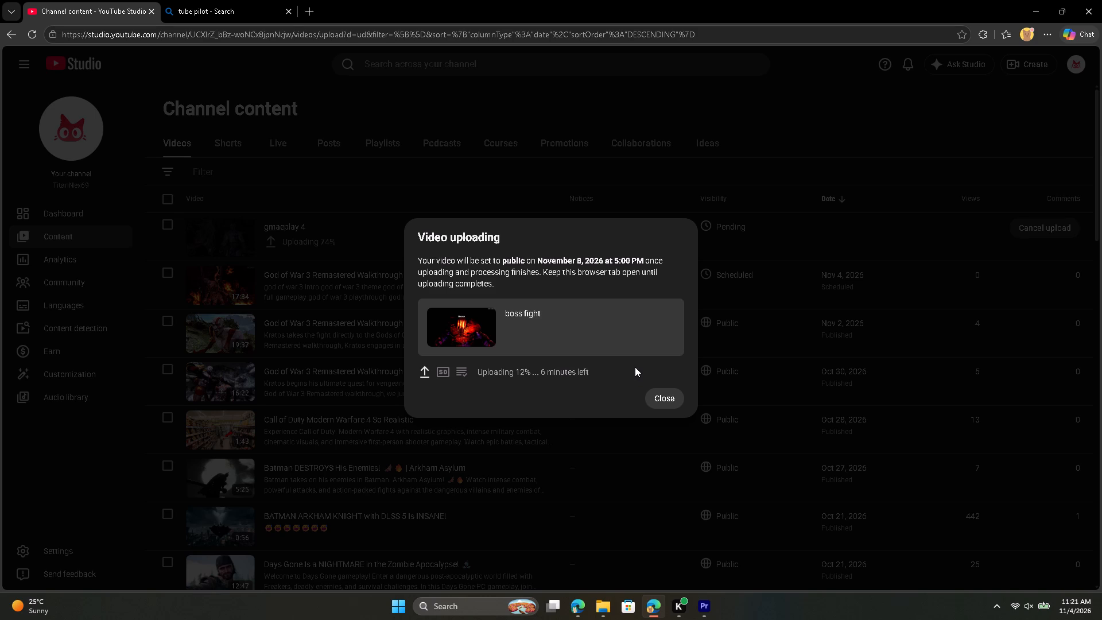
click(661, 398)
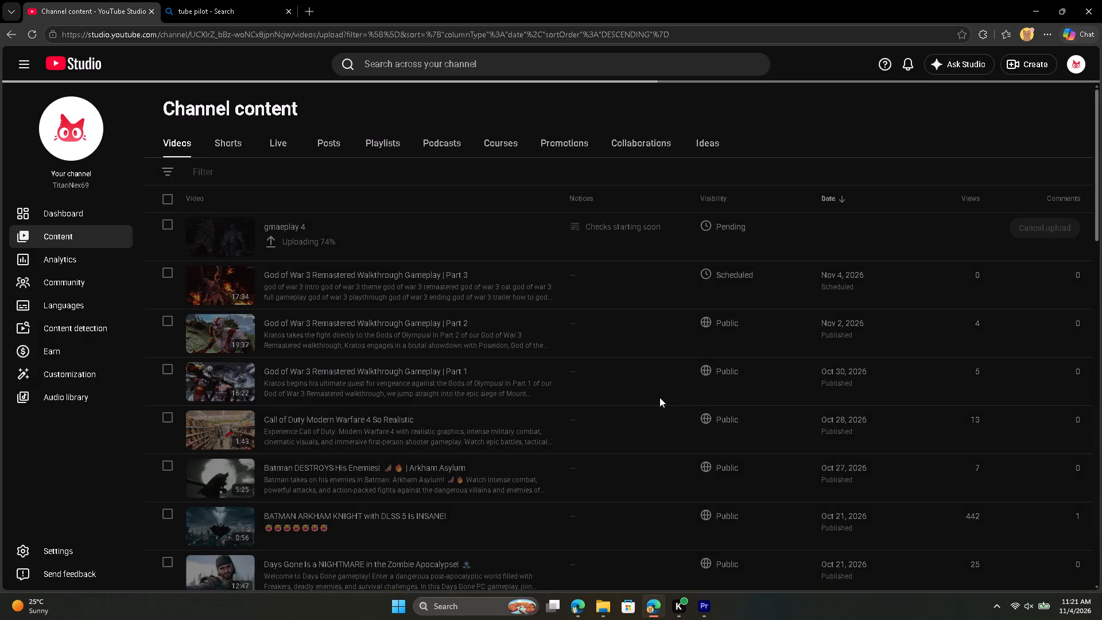
Start another video upload and browse drive D for its file, opening the "asstion" folder inside "premiar pro".
click(1018, 67)
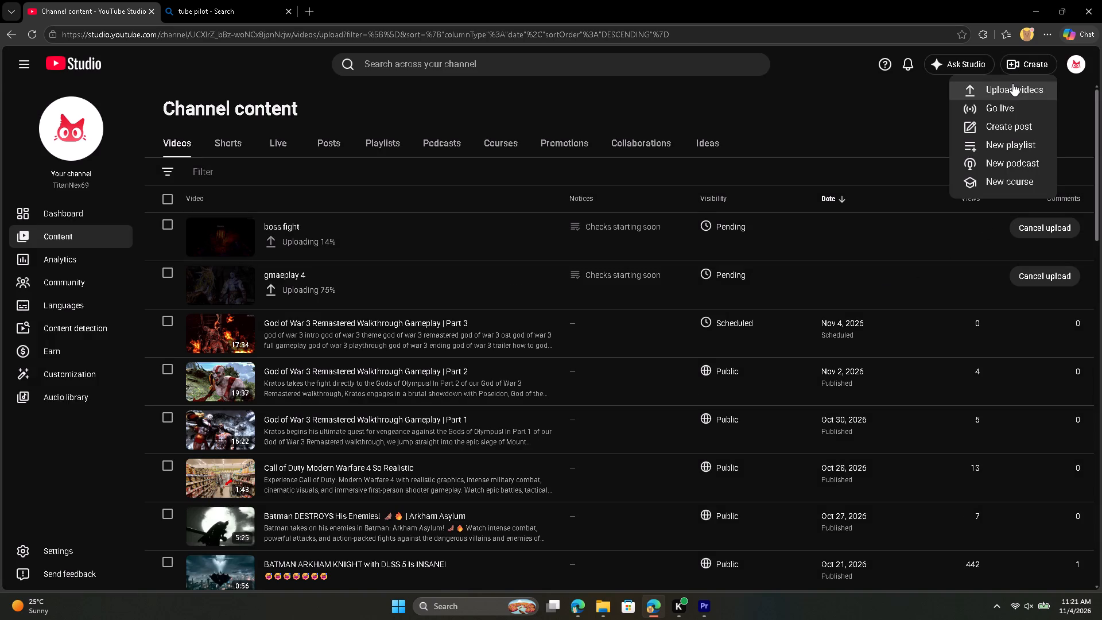
click(996, 89)
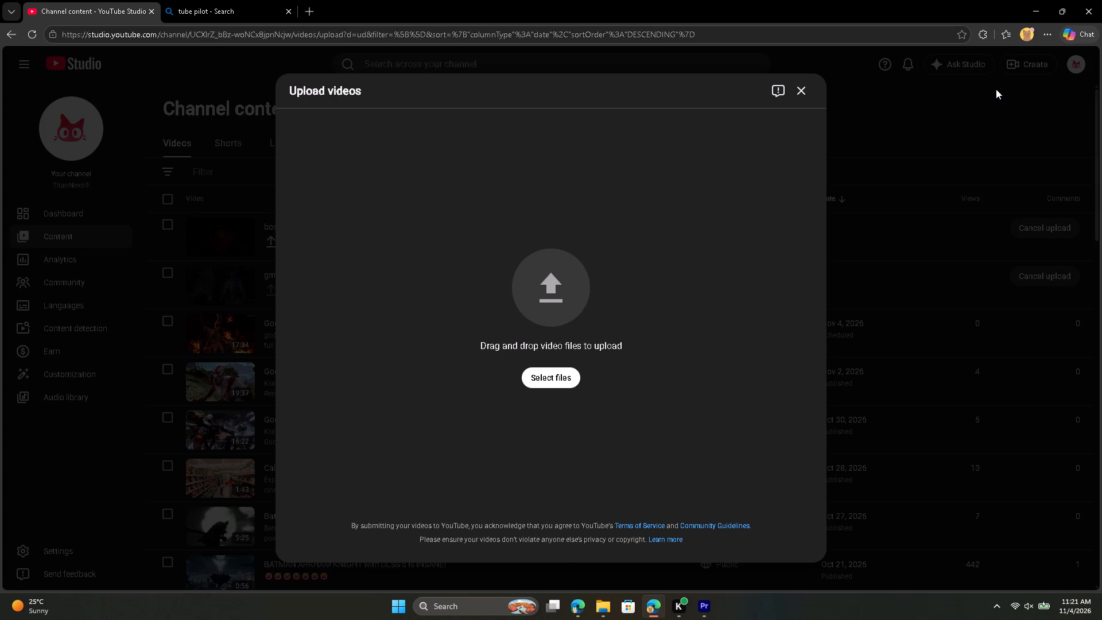
click(544, 380)
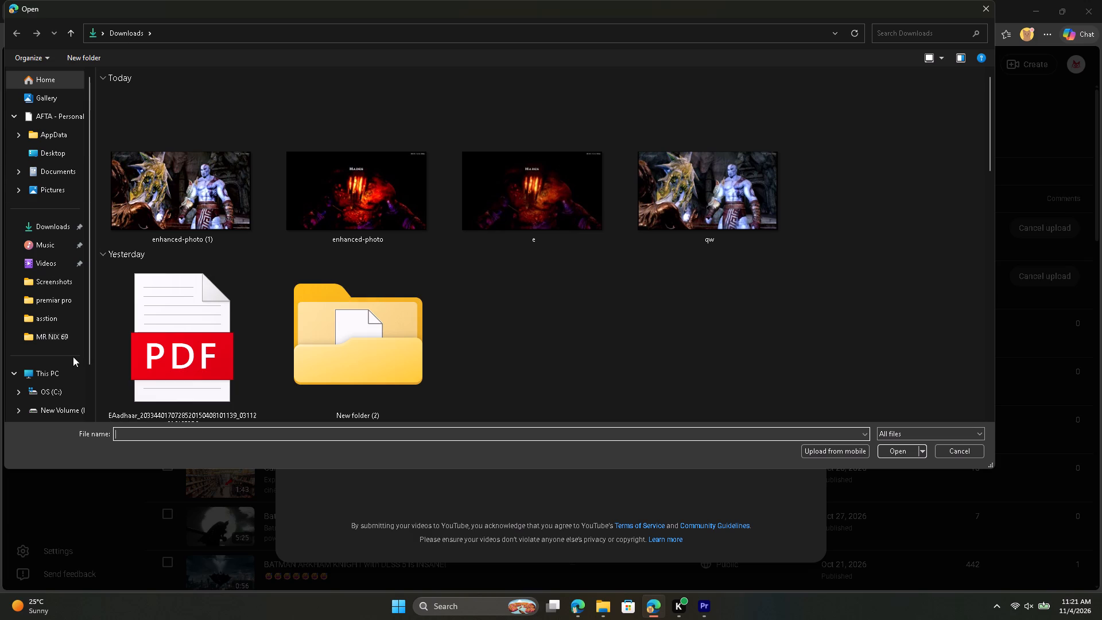
scroll(56, 332, down, 3)
click(53, 346)
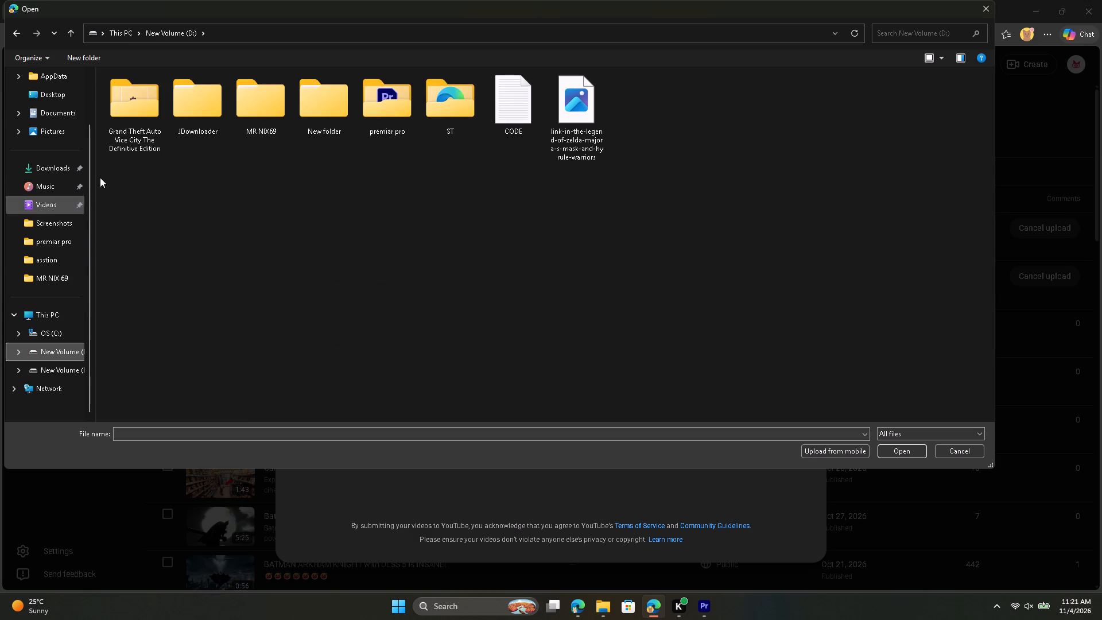
double_click(254, 109)
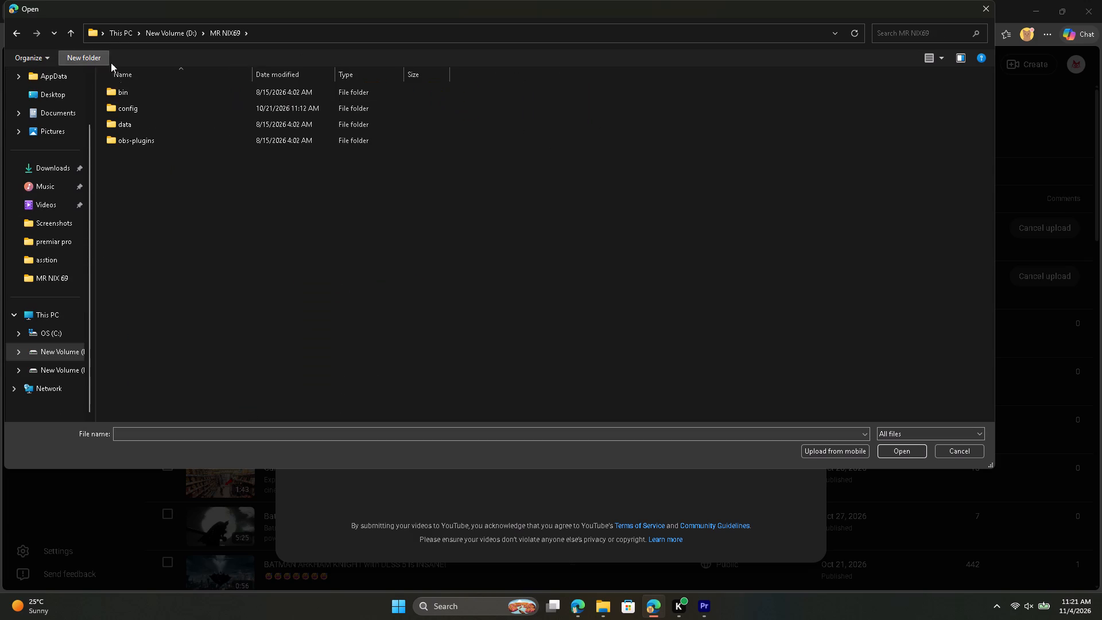
click(77, 36)
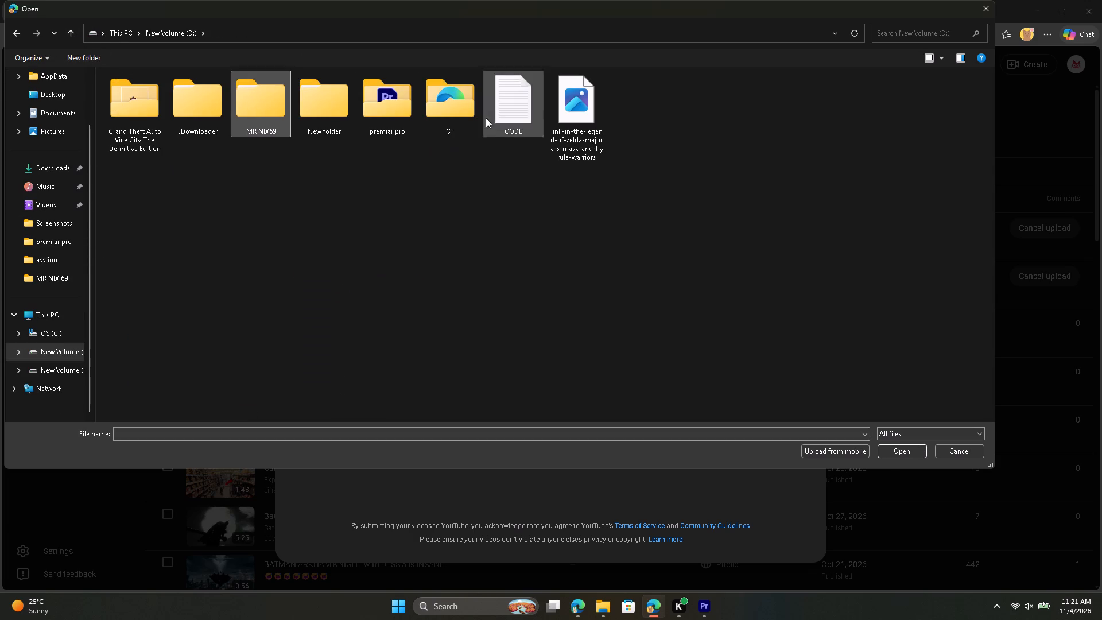
double_click(359, 109)
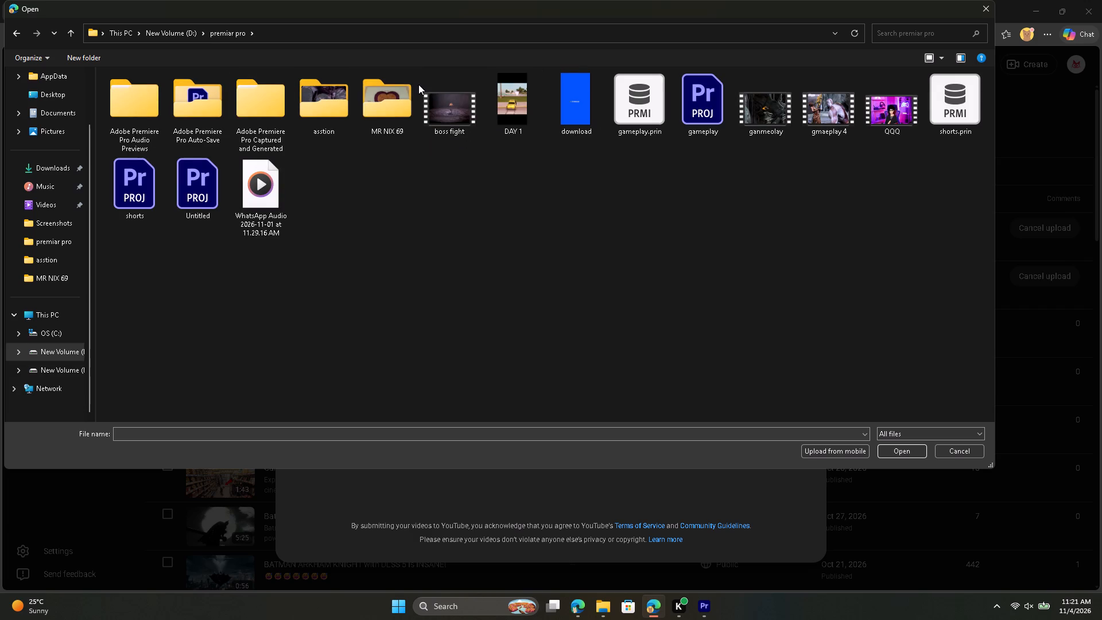
double_click(324, 103)
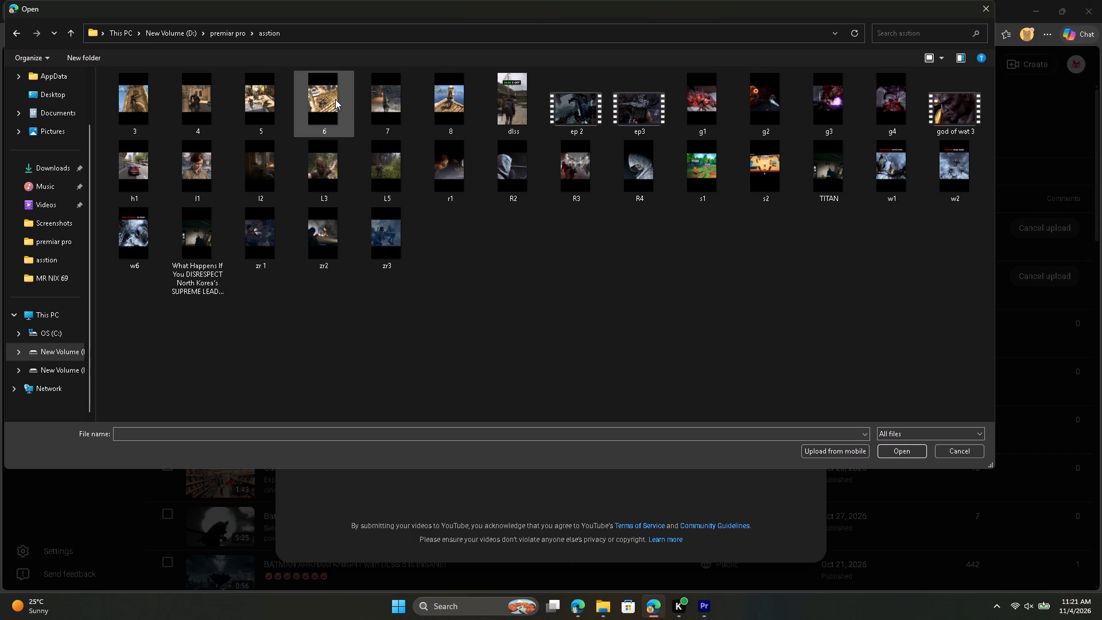
Switch to File Explorer, look through the "MR NIX 69" and "asstion" folders in "premiar pro", and preview clips 8 and 7 from "asstion".
click(592, 612)
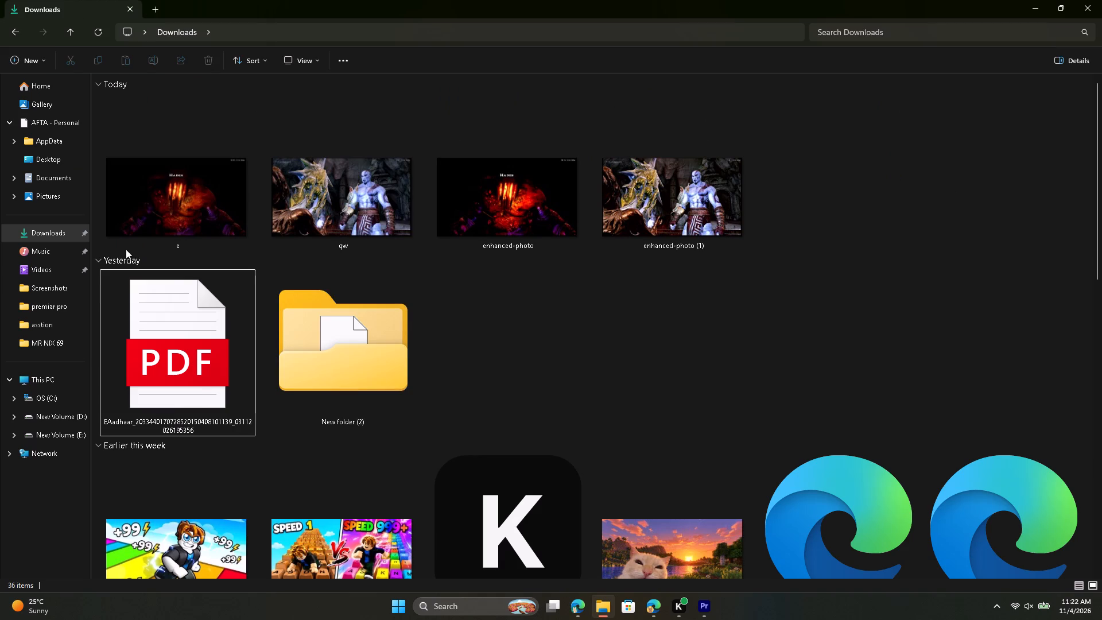
click(47, 301)
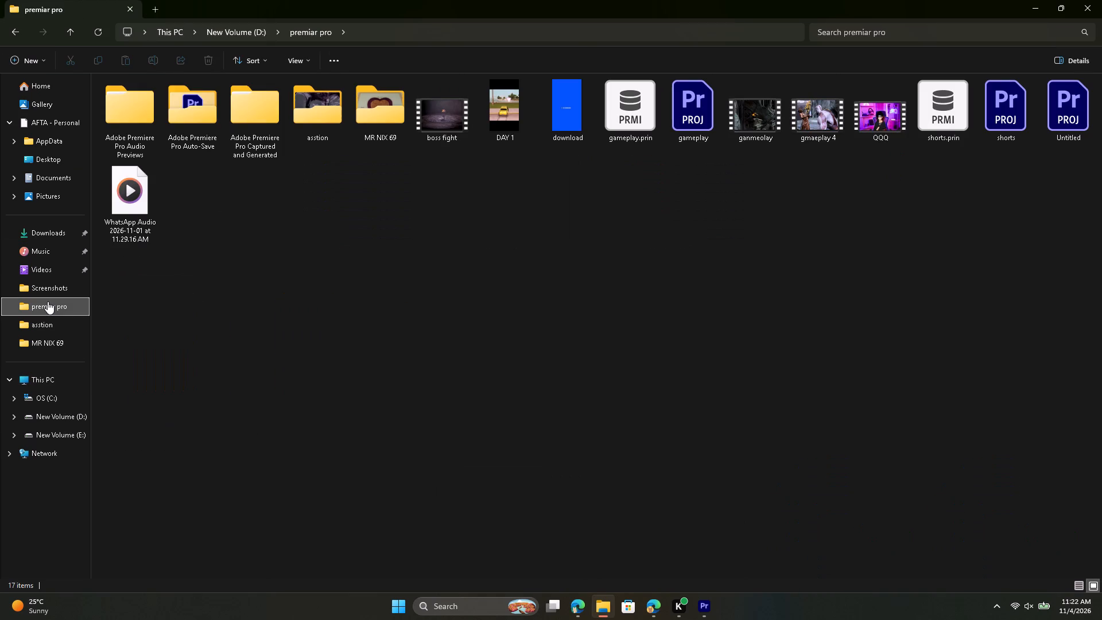
double_click(385, 118)
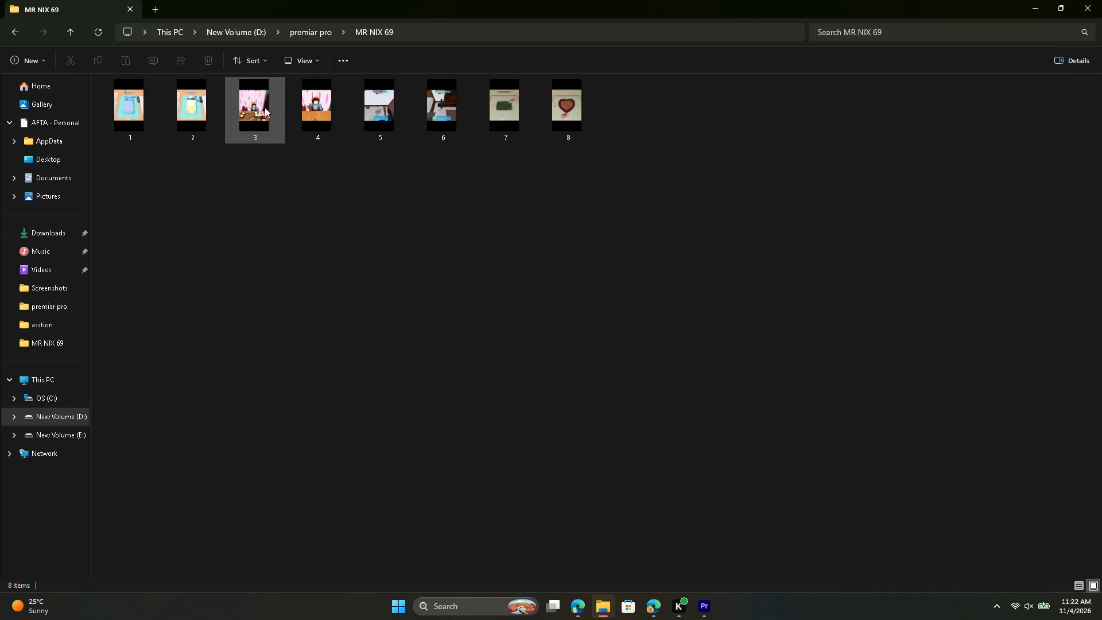
click(71, 34)
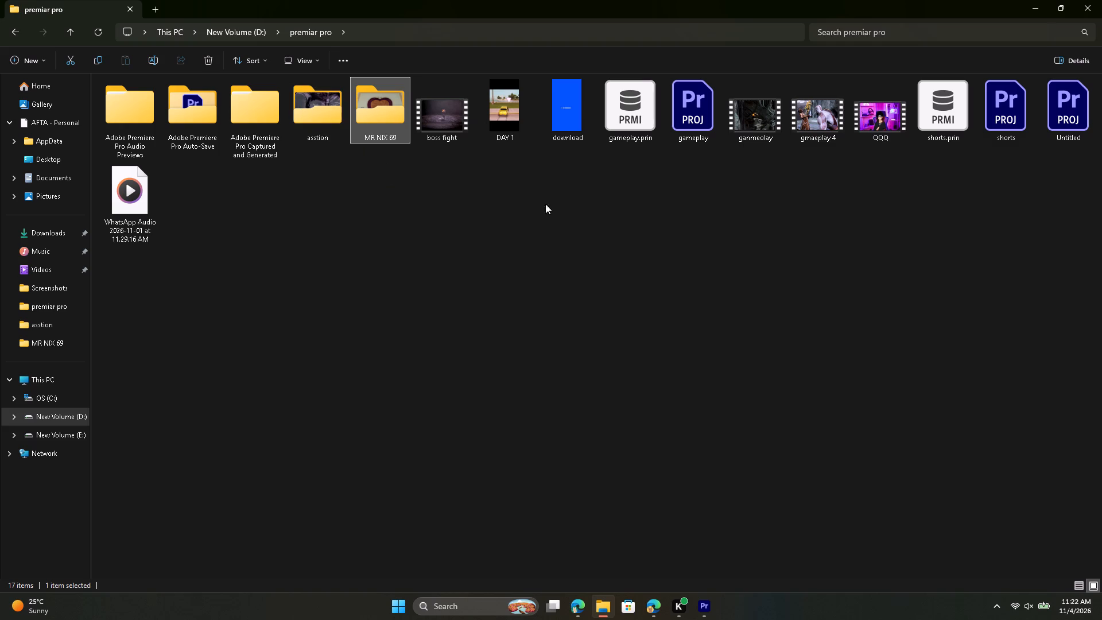
double_click(331, 104)
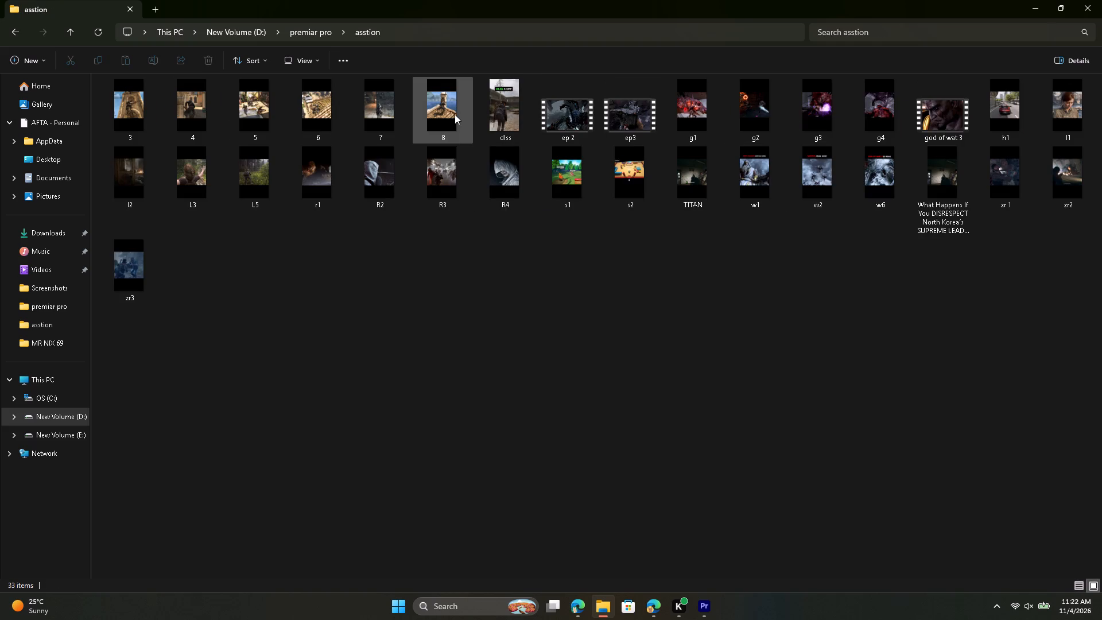
double_click(431, 113)
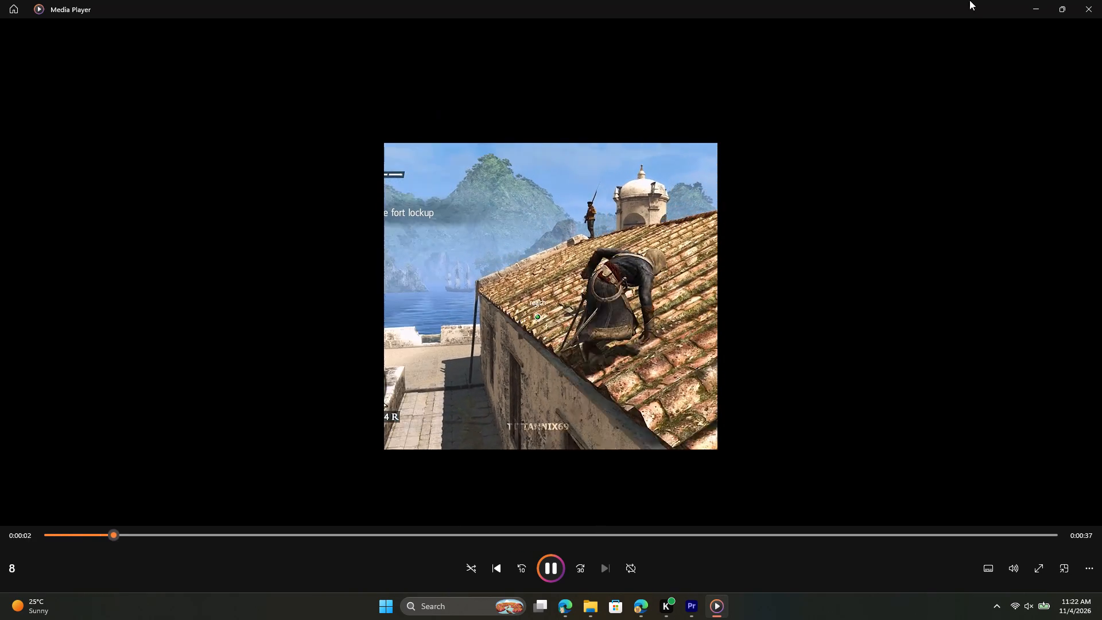
click(1095, 5)
double_click(393, 92)
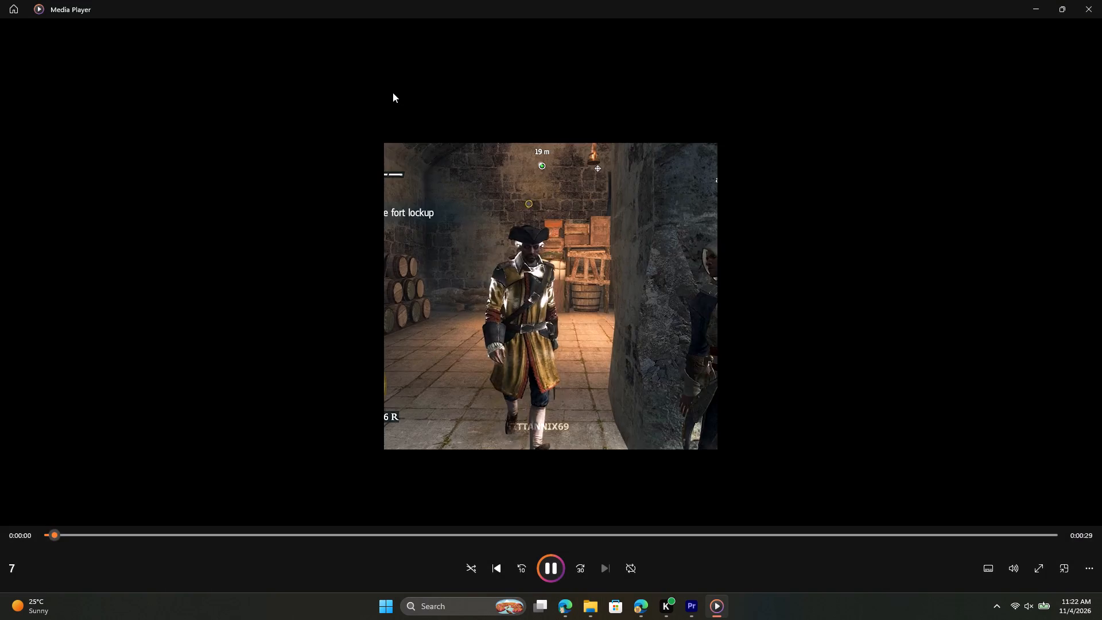
click(1101, 0)
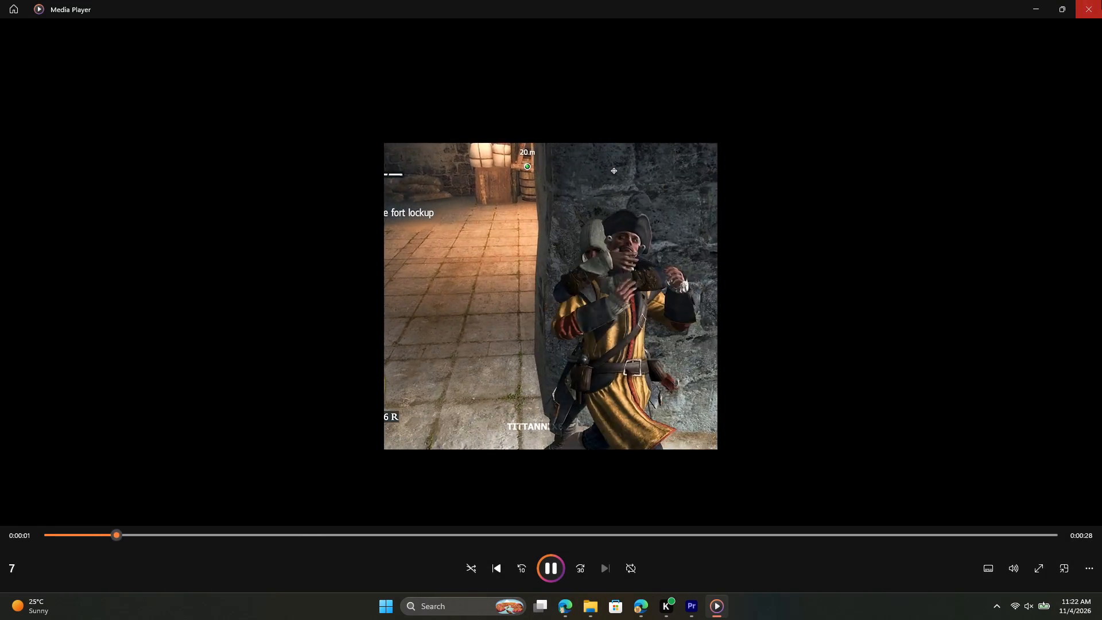
Preview clip 6 from the "asstion" folder and close the player.
double_click(313, 101)
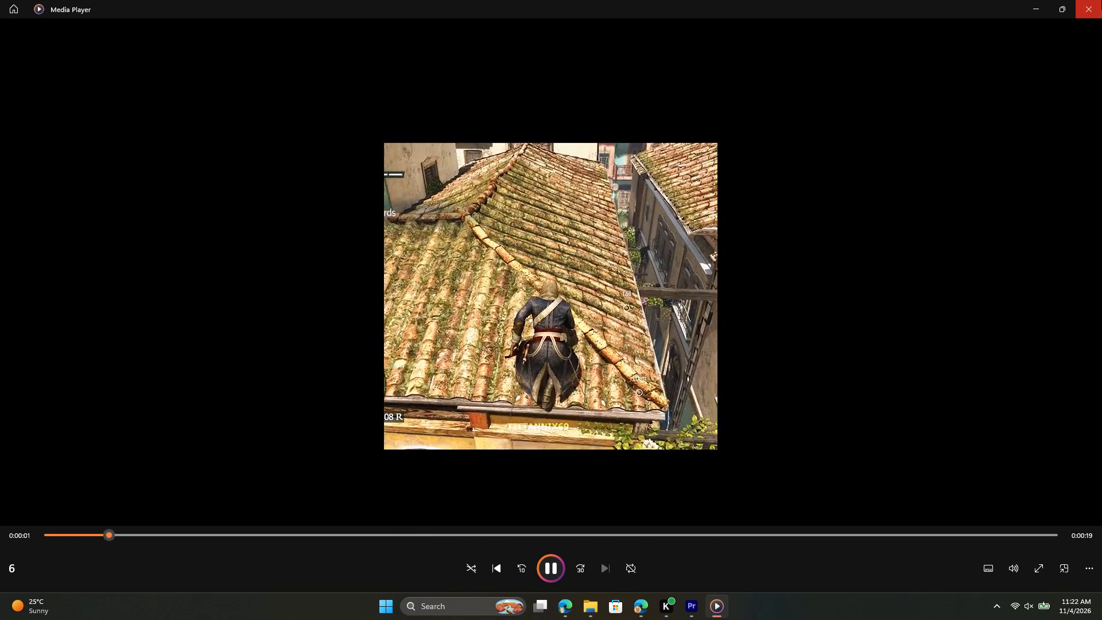
click(1101, 0)
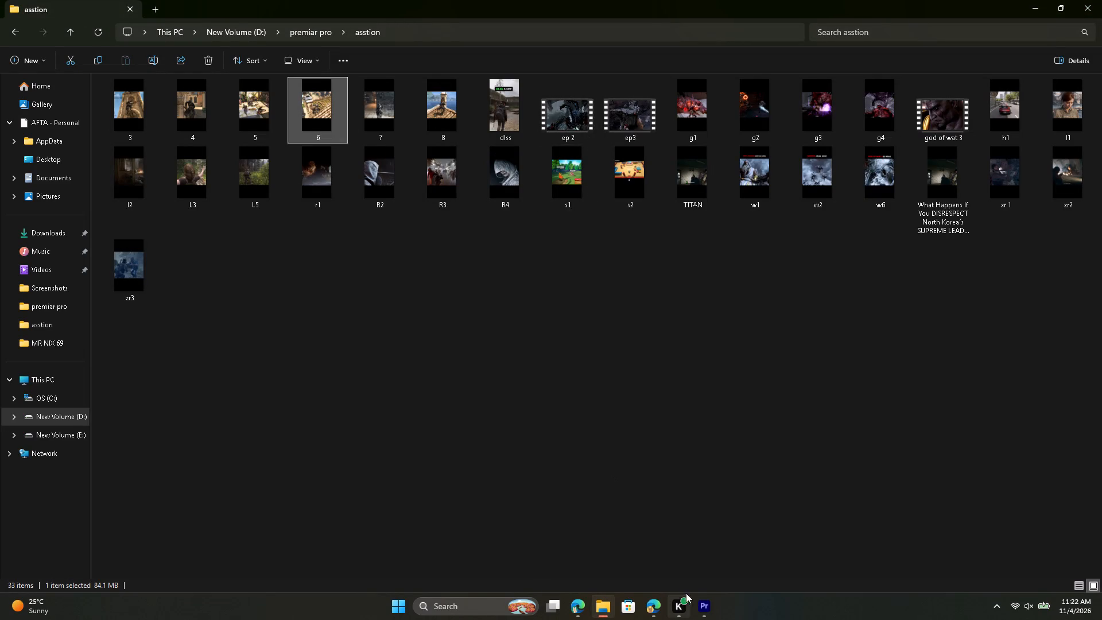
Switch back to the YouTube Studio upload in Edge and choose clip 7 from the "asstion" folder as its file.
click(659, 608)
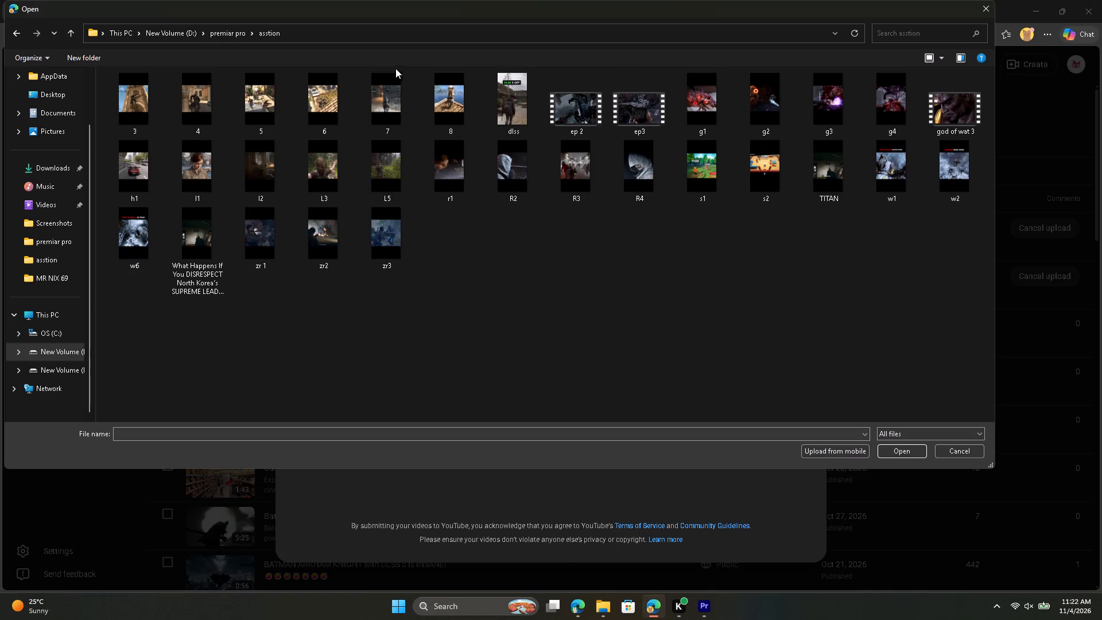
click(403, 96)
click(905, 454)
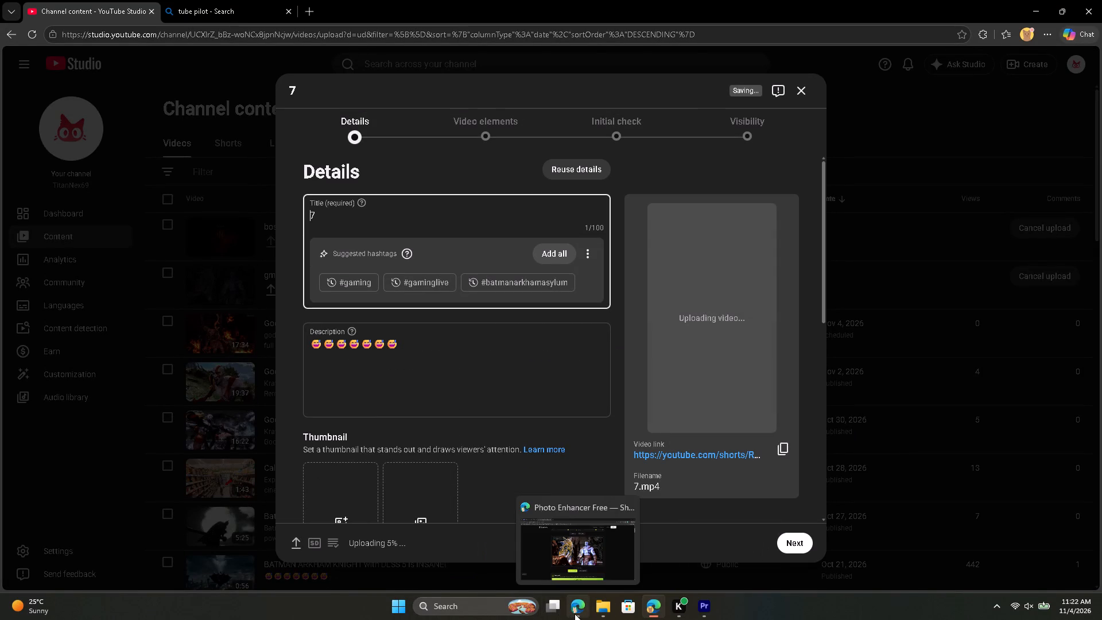
Switch to File Explorer and review clip 7 from the "asstion" folder, skipping ahead to about 5 and 10 seconds, and close the player.
click(597, 609)
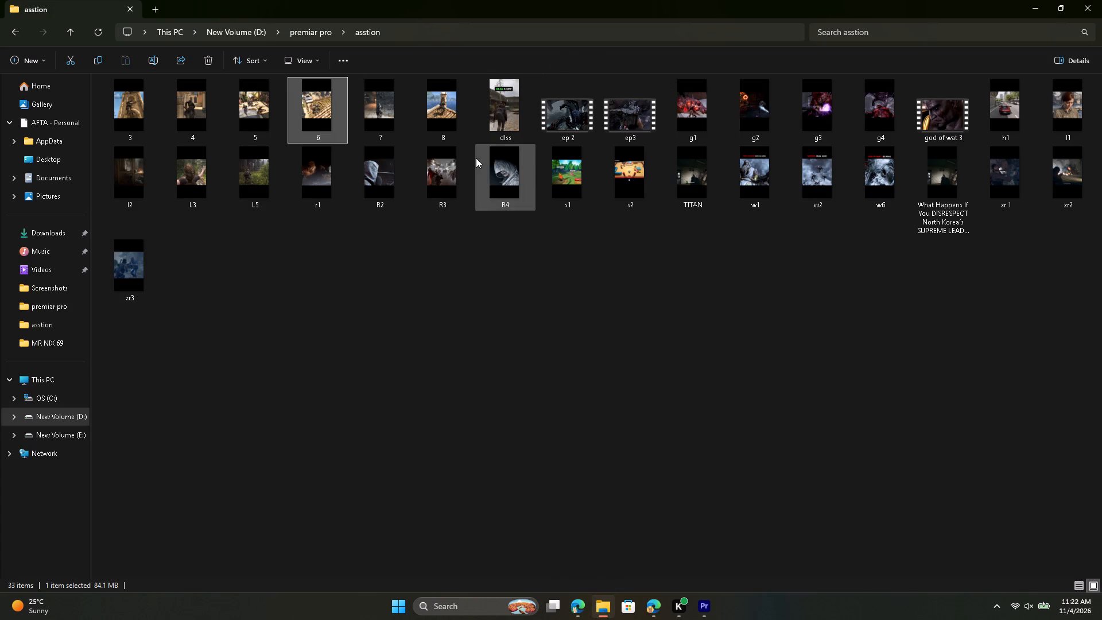
double_click(371, 102)
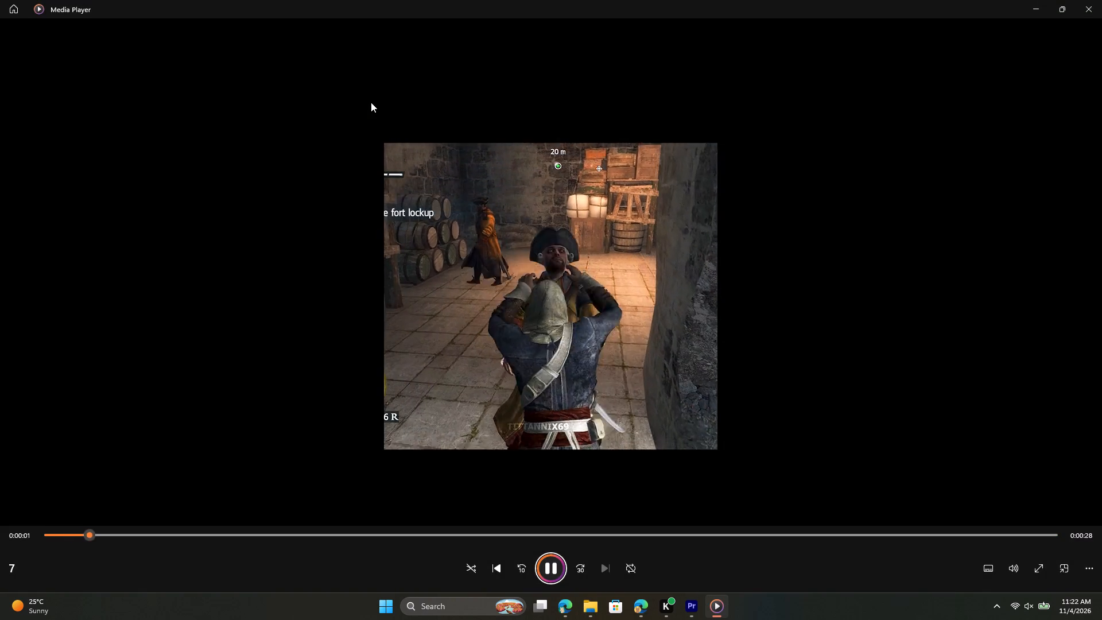
click(218, 535)
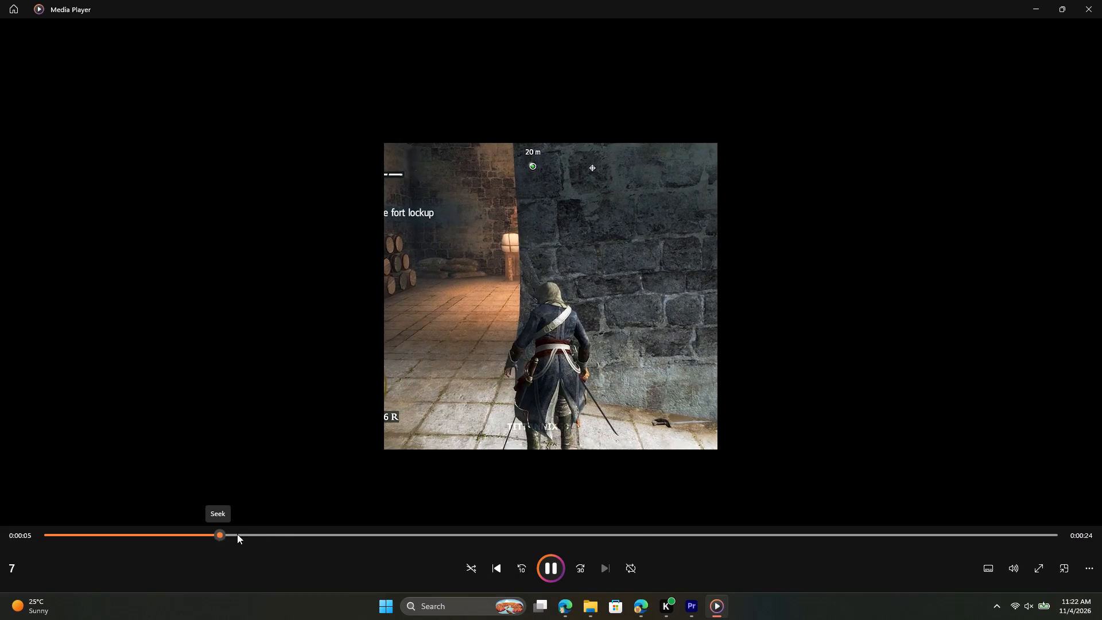
click(412, 525)
click(420, 532)
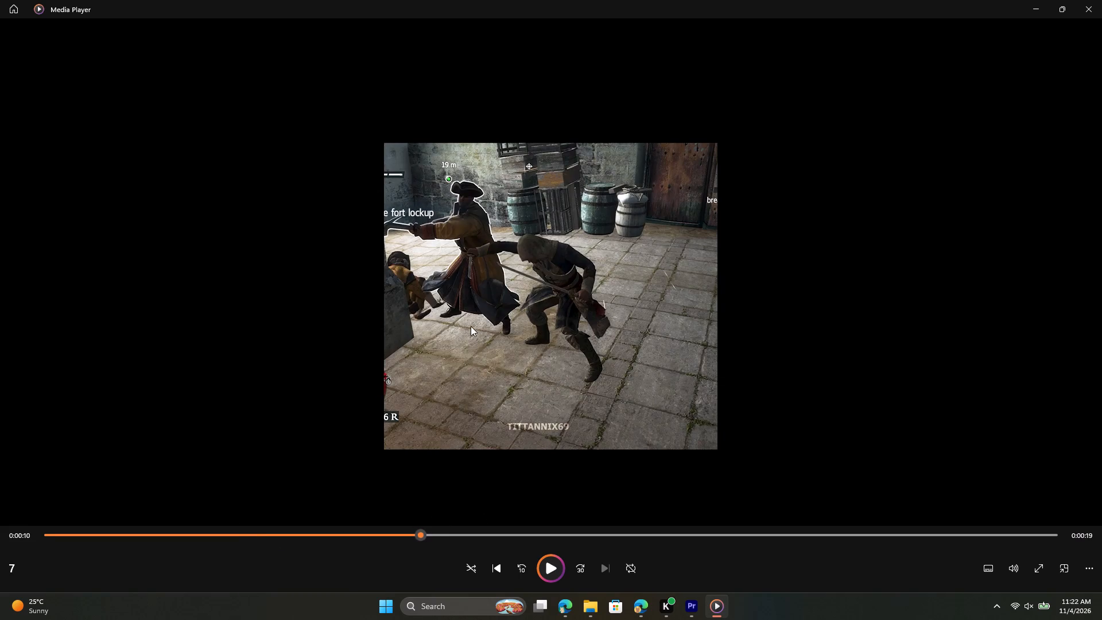
click(704, 402)
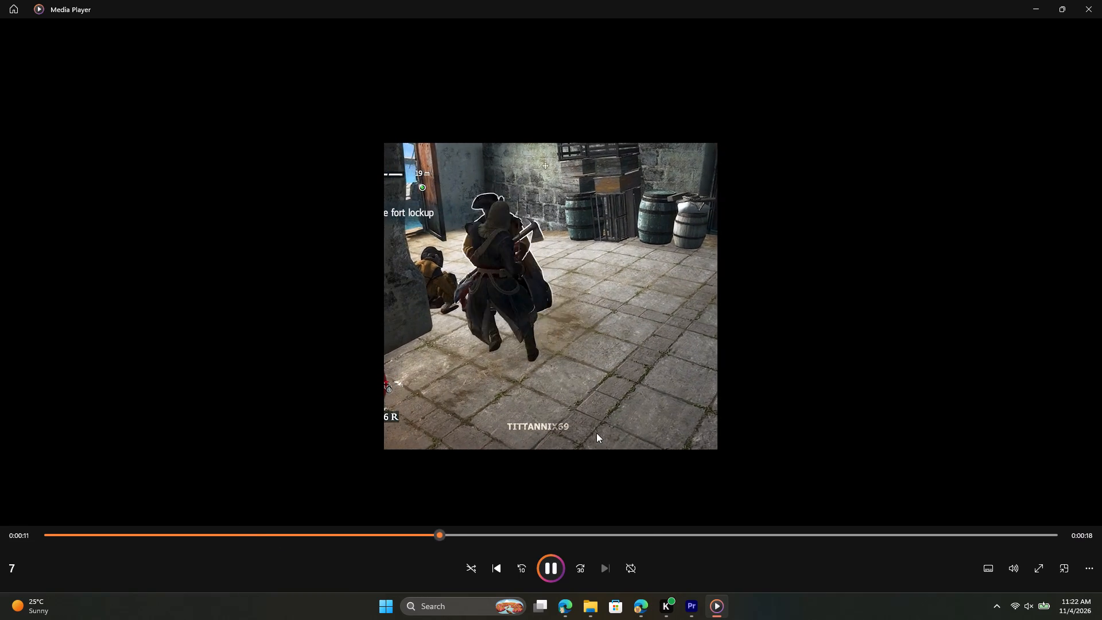
click(1100, 0)
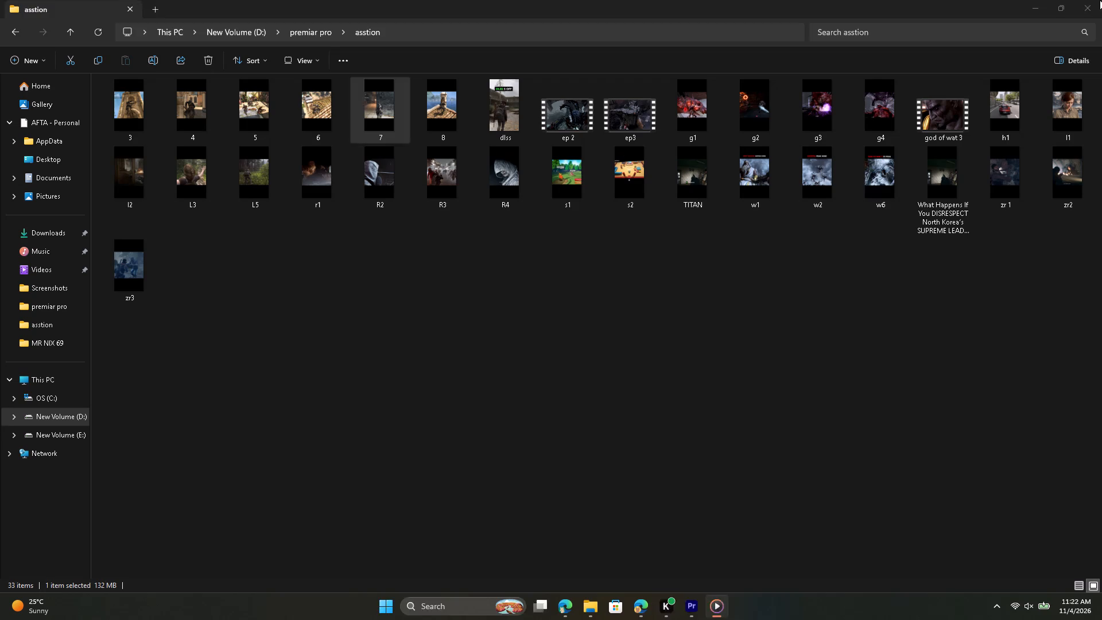
Return to the clip 7 upload in YouTube Studio and replace its title with "Trying to ".
click(659, 614)
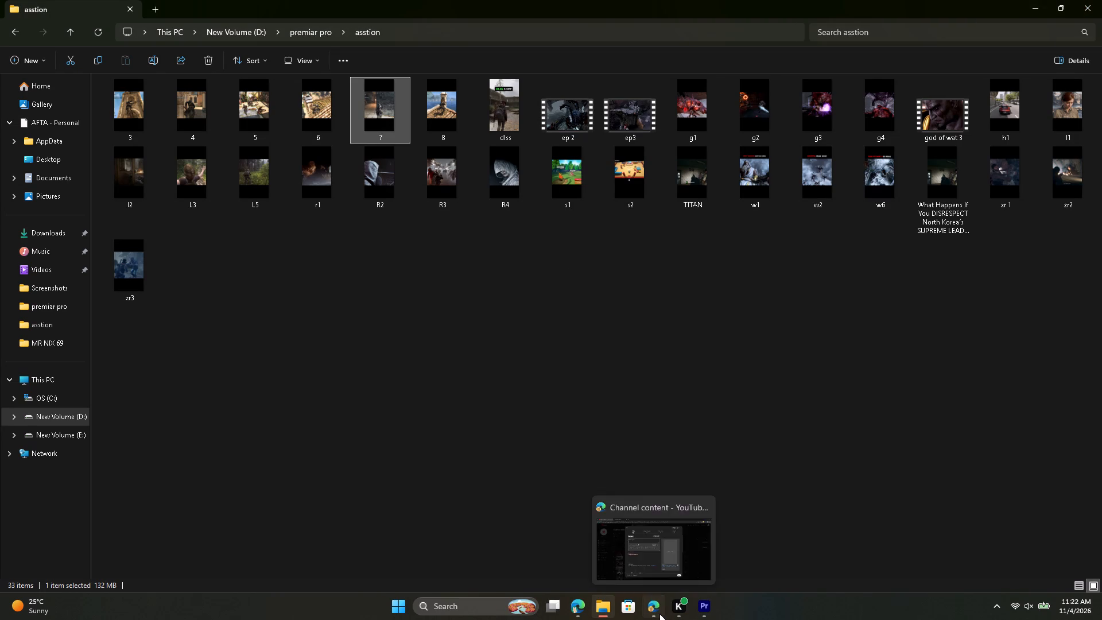
drag(316, 222, 281, 218)
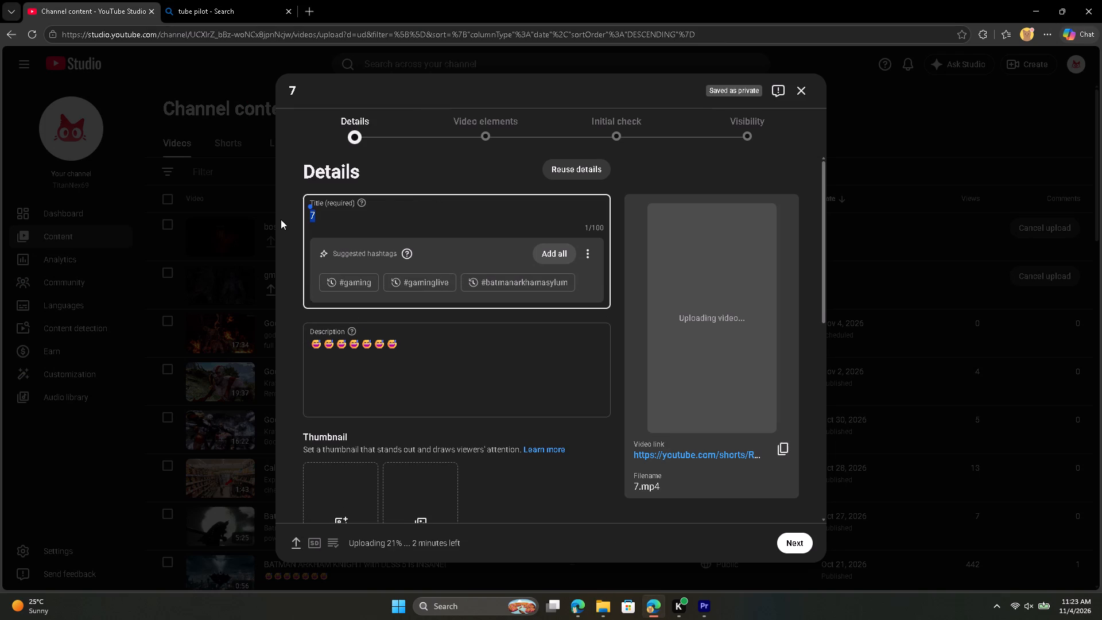
key(t)
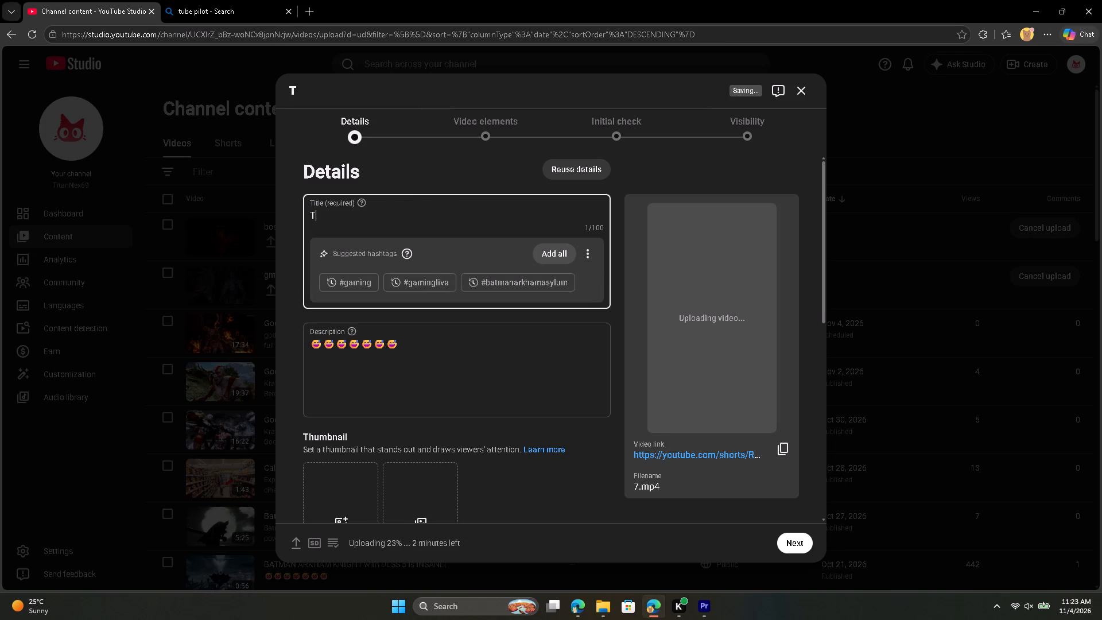
key(r)
text(ying)
key(space)
text(to)
key(space)
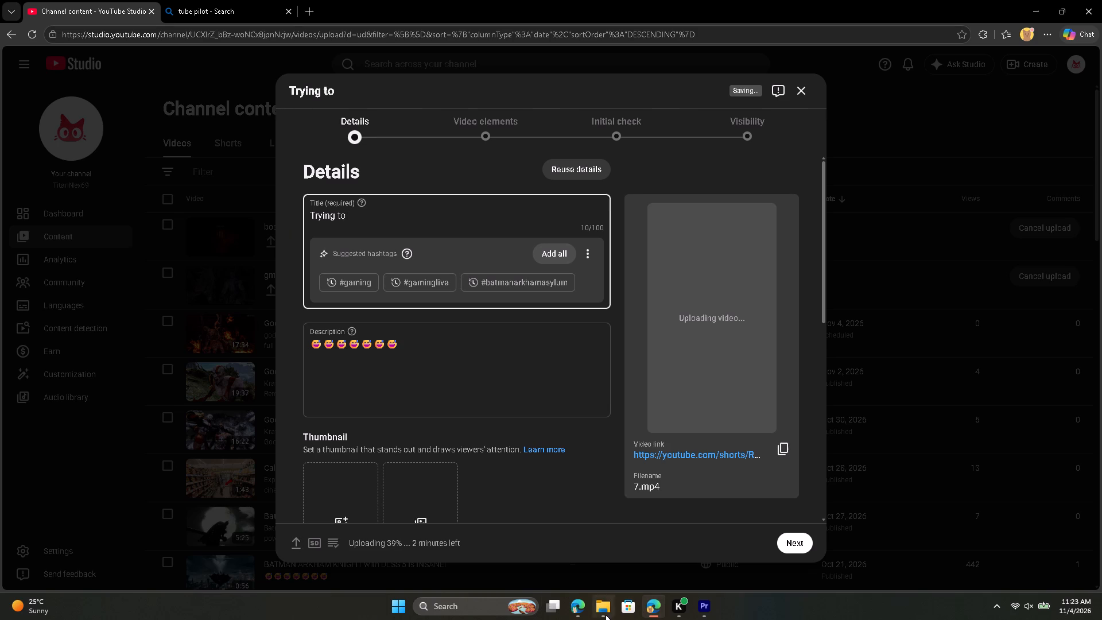
In a new tab of the other Edge window, search Bing for "j", voice-search "catch", and copy that word from the search box.
click(577, 617)
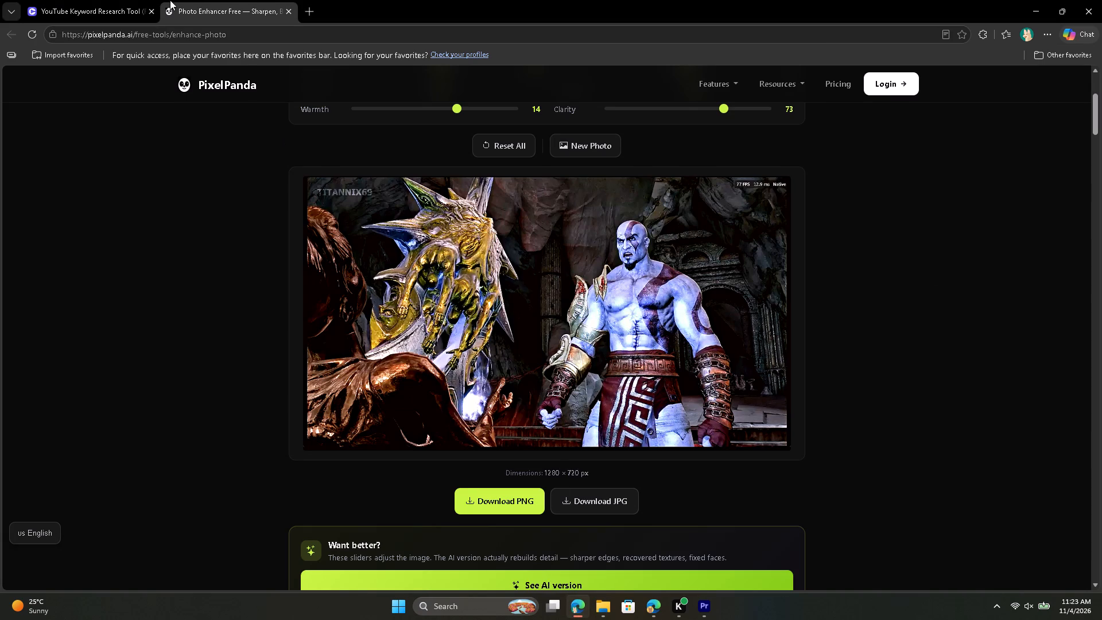
click(119, 0)
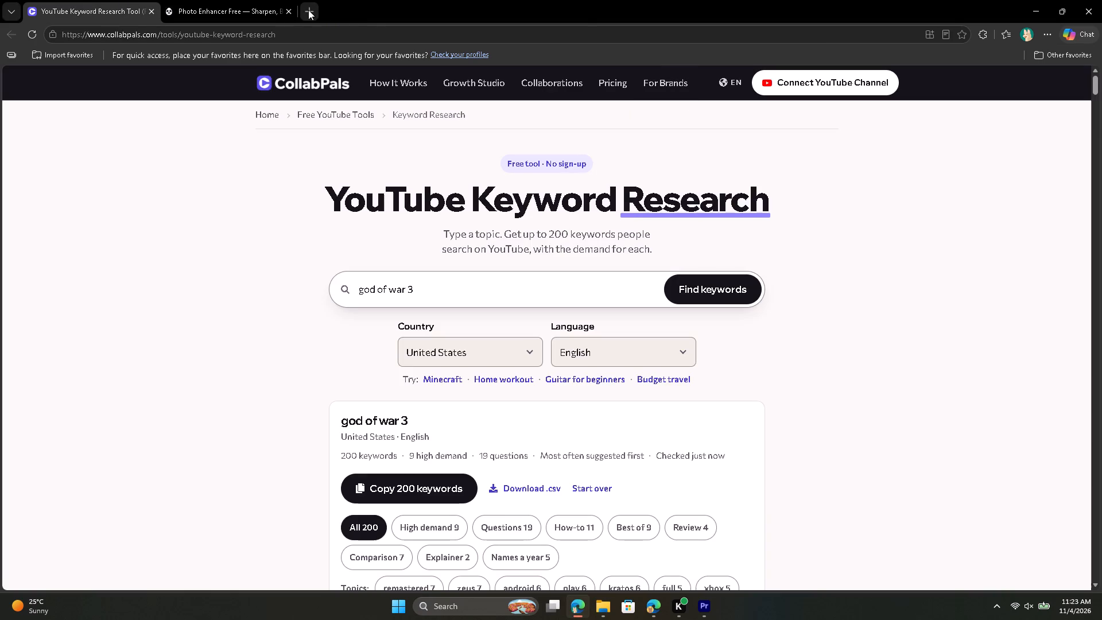
click(308, 9)
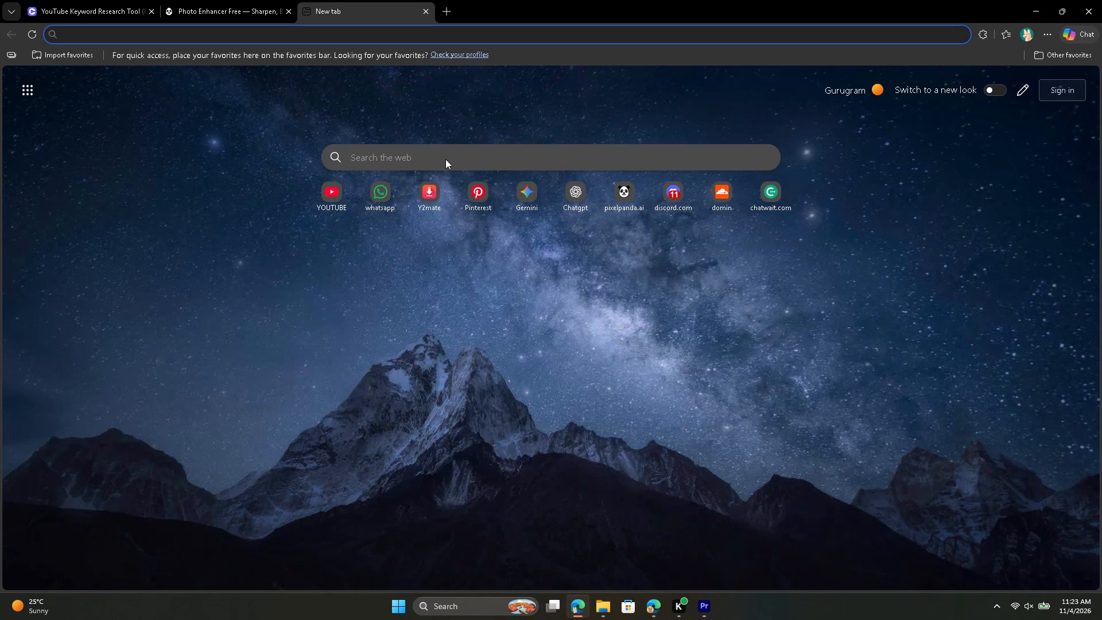
click(447, 162)
key(j)
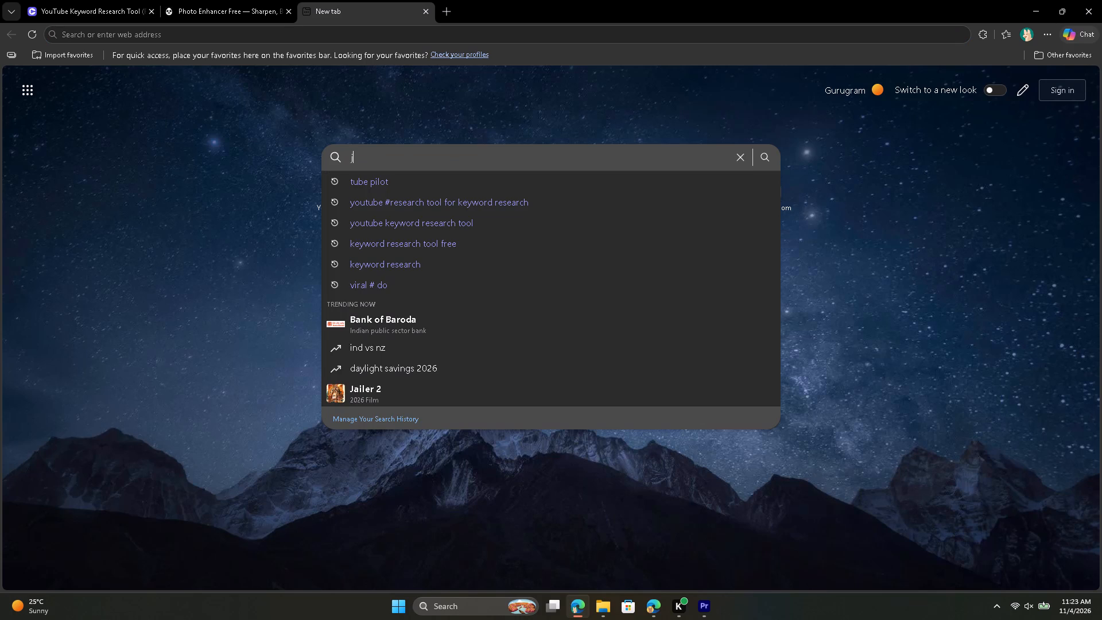
key(Return)
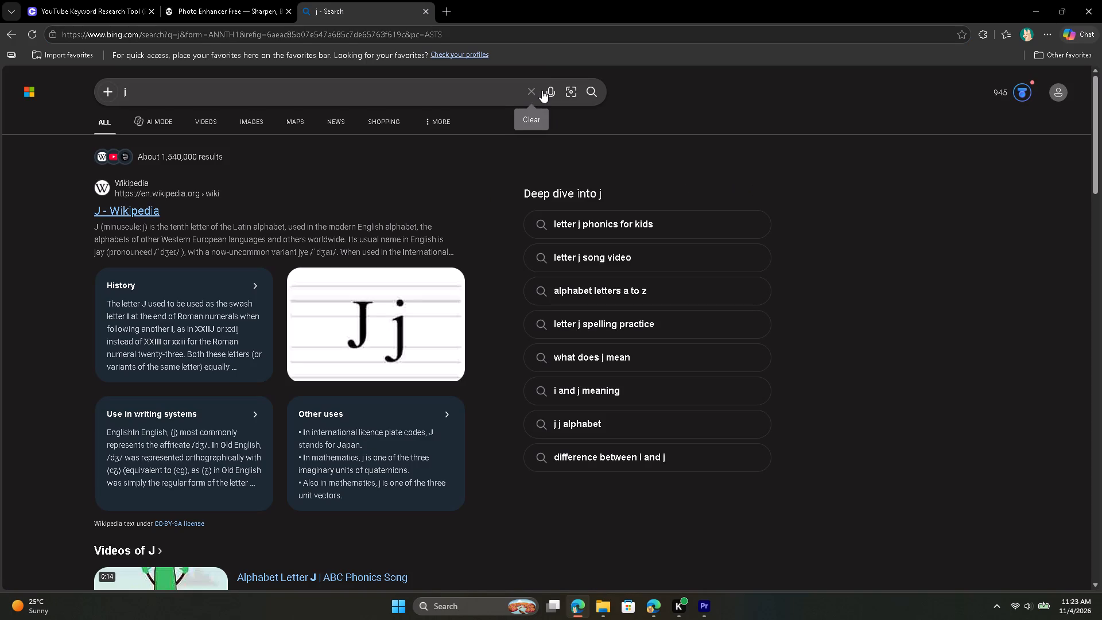
click(543, 90)
click(550, 92)
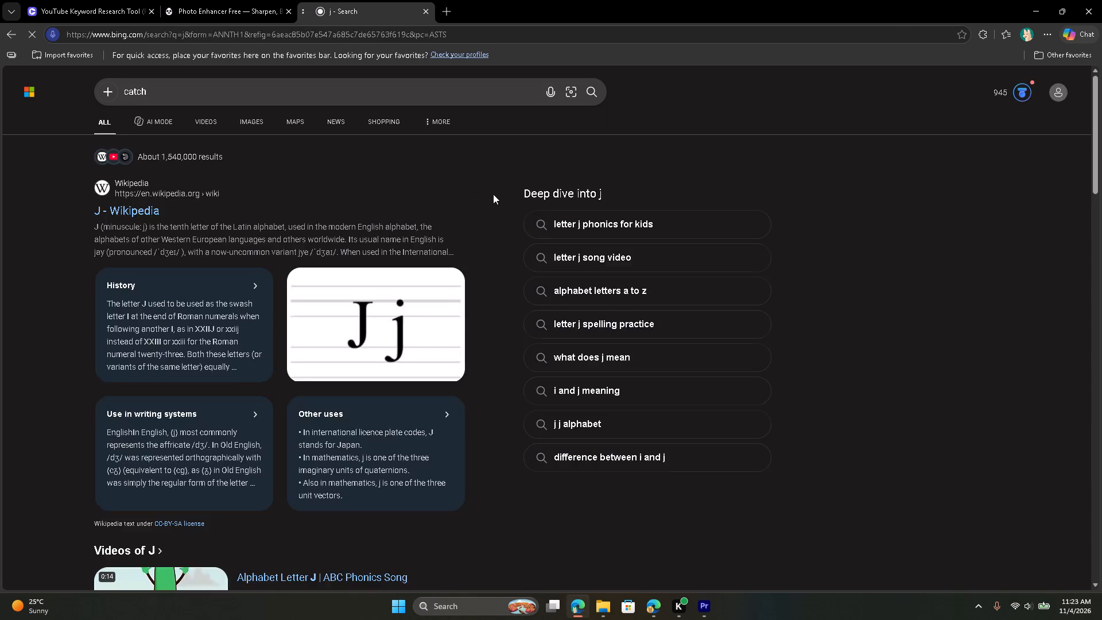
drag(167, 93, 157, 94)
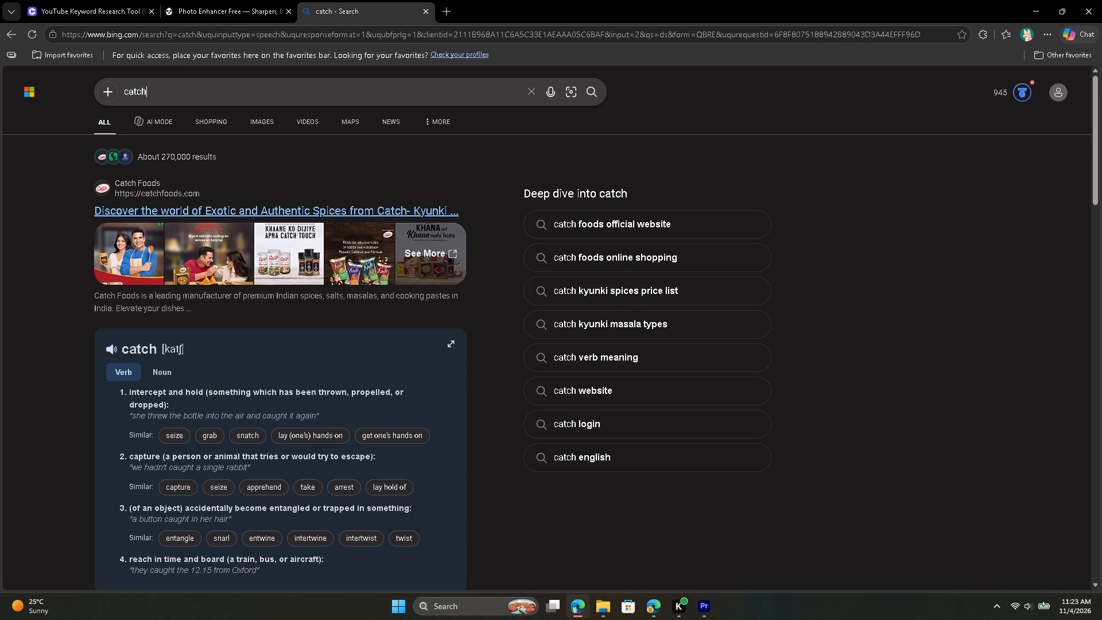
drag(157, 94, 124, 98)
drag(124, 98, 117, 98)
key(ctrl+c)
key(ctrl+c)
Switch back to the YouTube Studio upload and complete the title as "Trying to catch me" using the copied word.
click(653, 603)
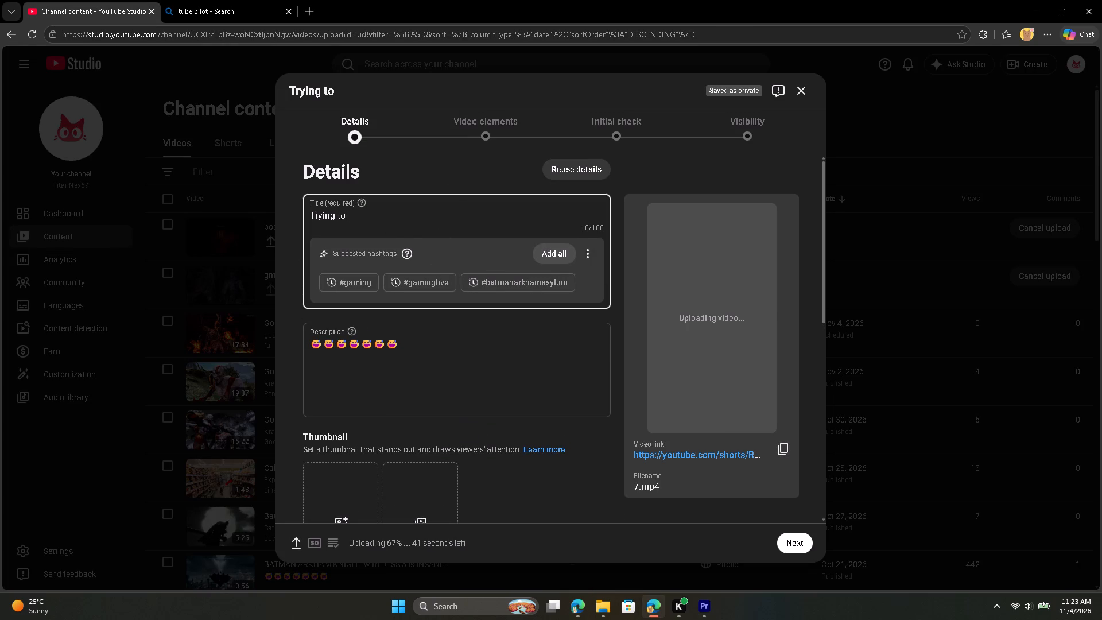
key(ctrl+v)
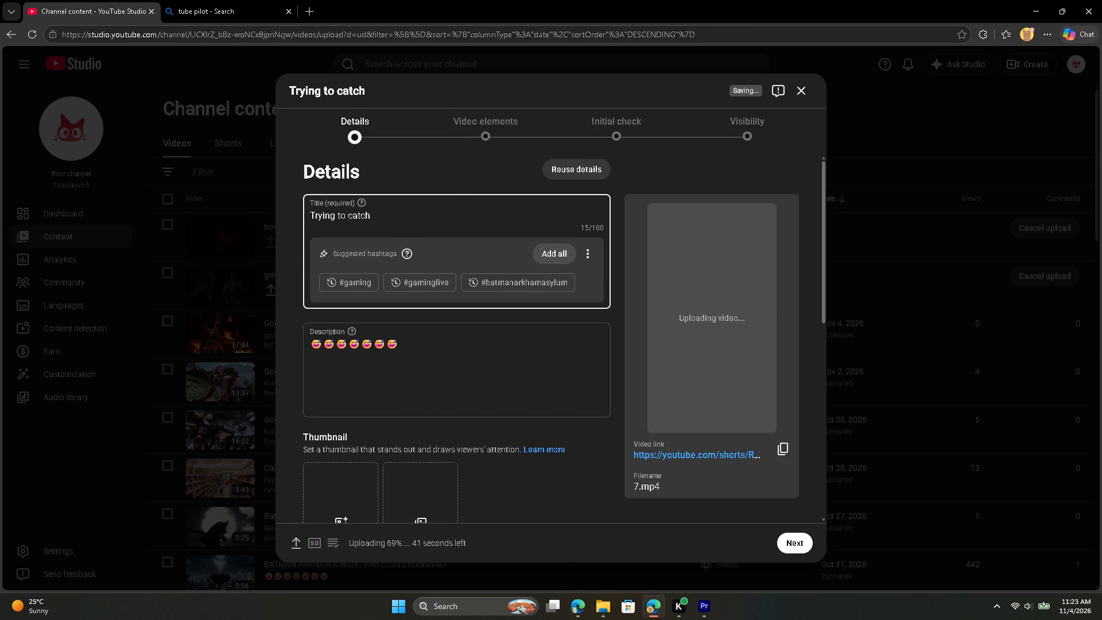
key(space)
text(me)
Replace the emoji description with the copied title text "Trying to catch me".
drag(413, 342, 299, 325)
key(BackSpace)
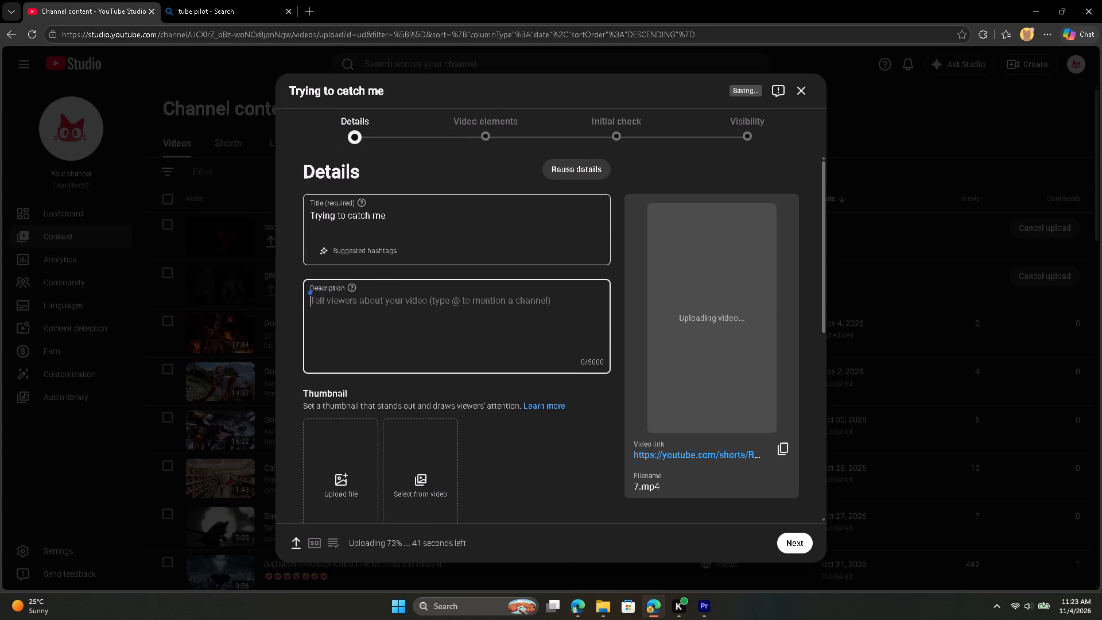
drag(395, 216, 273, 208)
key(ctrl+c)
key(ctrl+c)
click(328, 338)
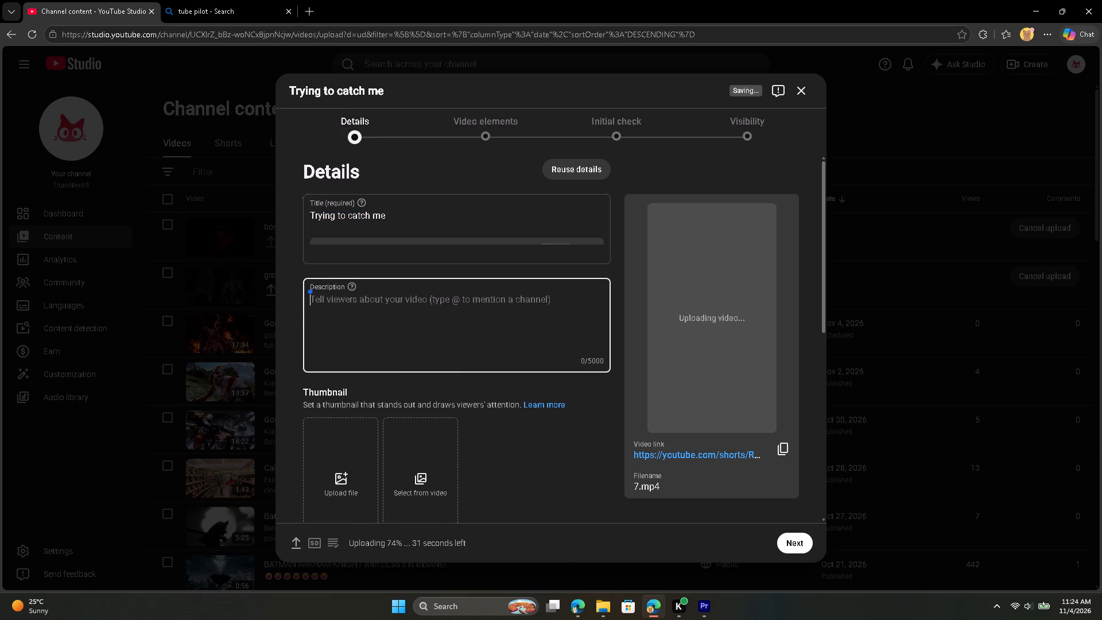
key(ctrl+v)
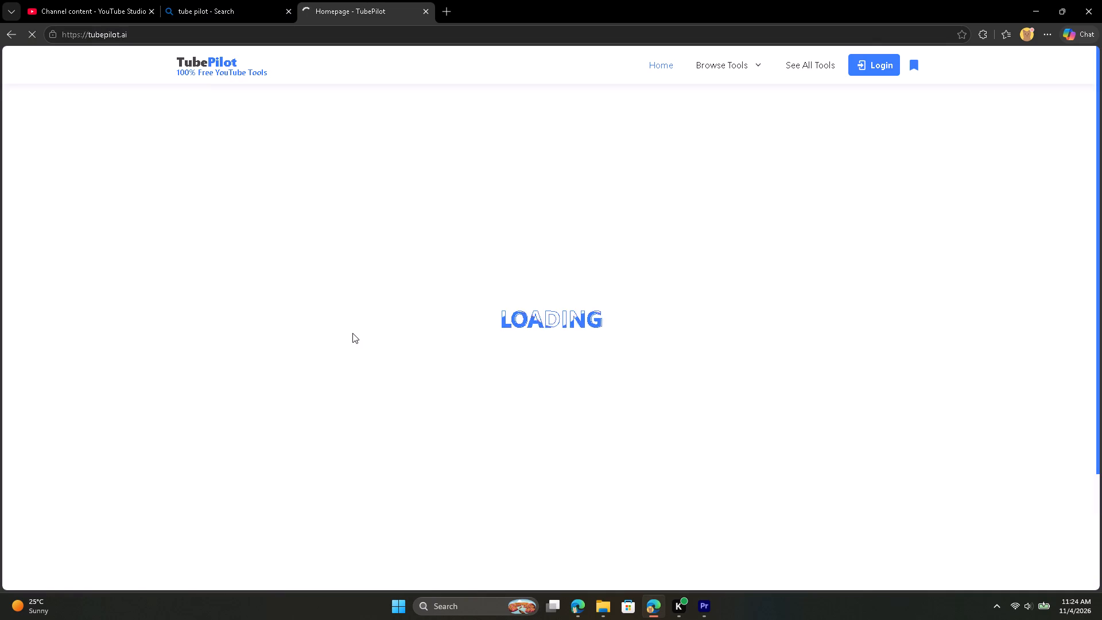
Return to the clip 7 upload in YouTube Studio and add four lines with a single dot below the description text.
key(ctrl+grave)
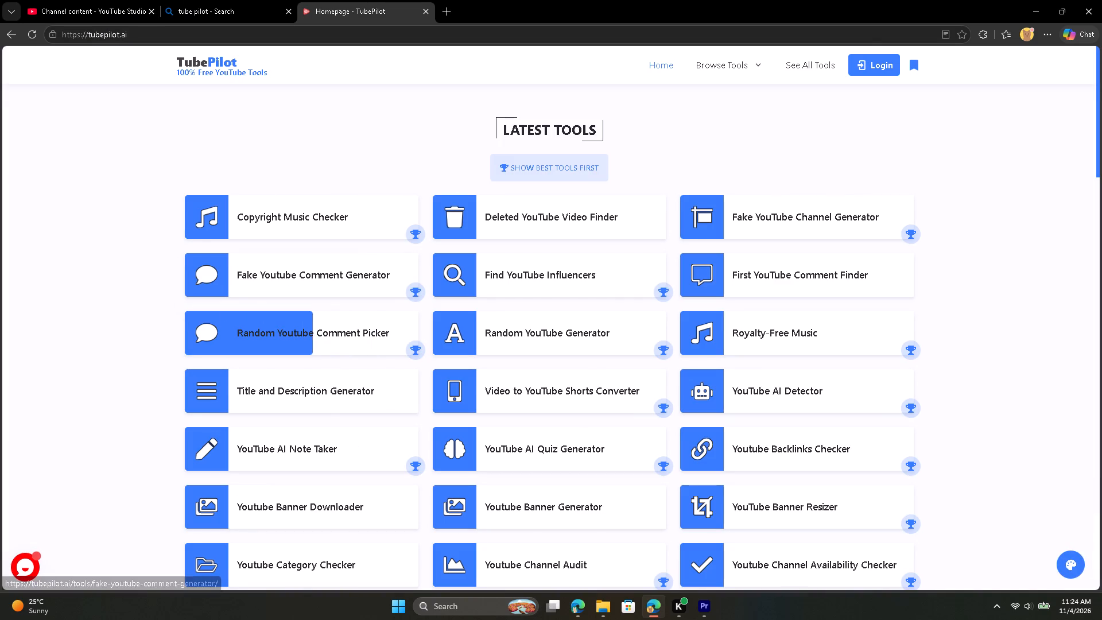
click(77, 9)
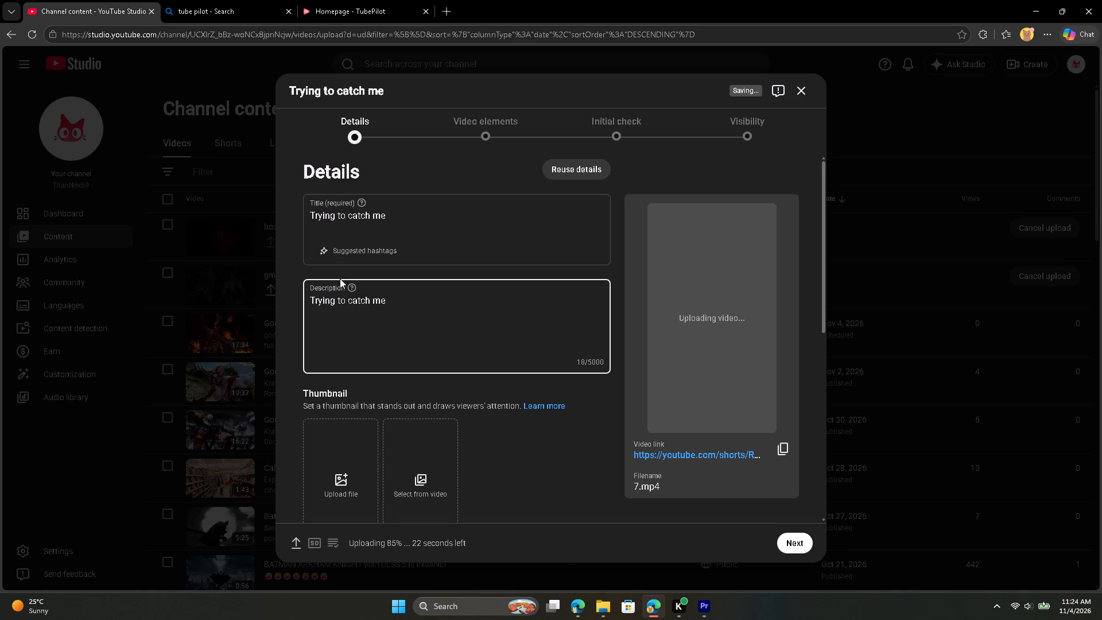
key(Right)
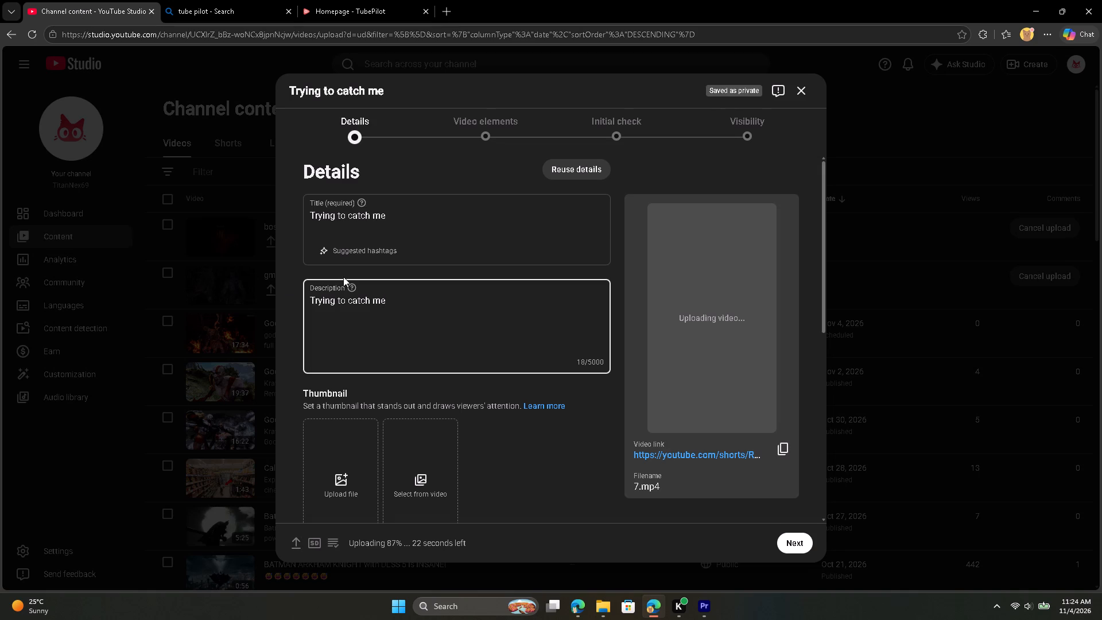
key(Return)
key(period)
key(Return)
key(period)
key(Return)
key(period)
key(Return)
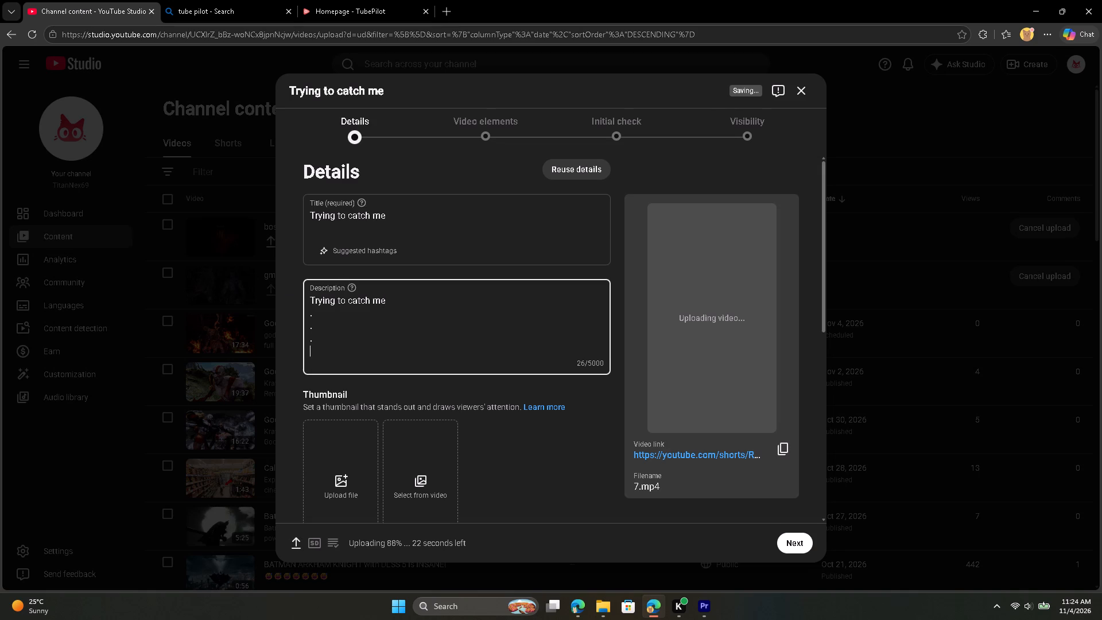
key(period)
key(Return)
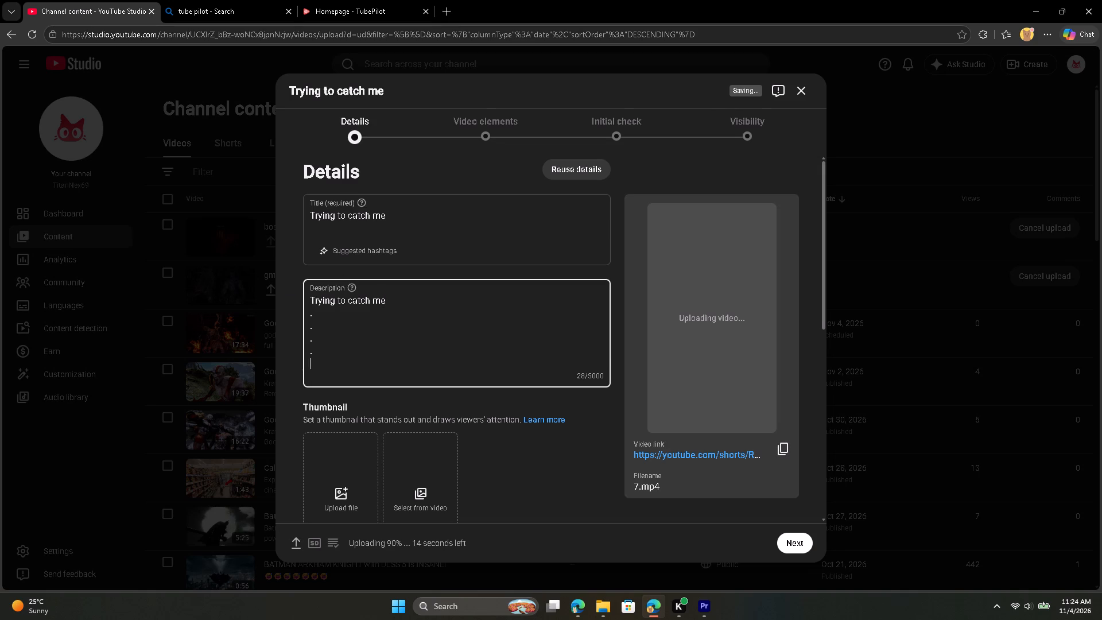
Start a hashtag on a new line below the dots, trying "#assi" and "#assan" before leaving "#assa".
key(shift+numbersign)
text(assi)
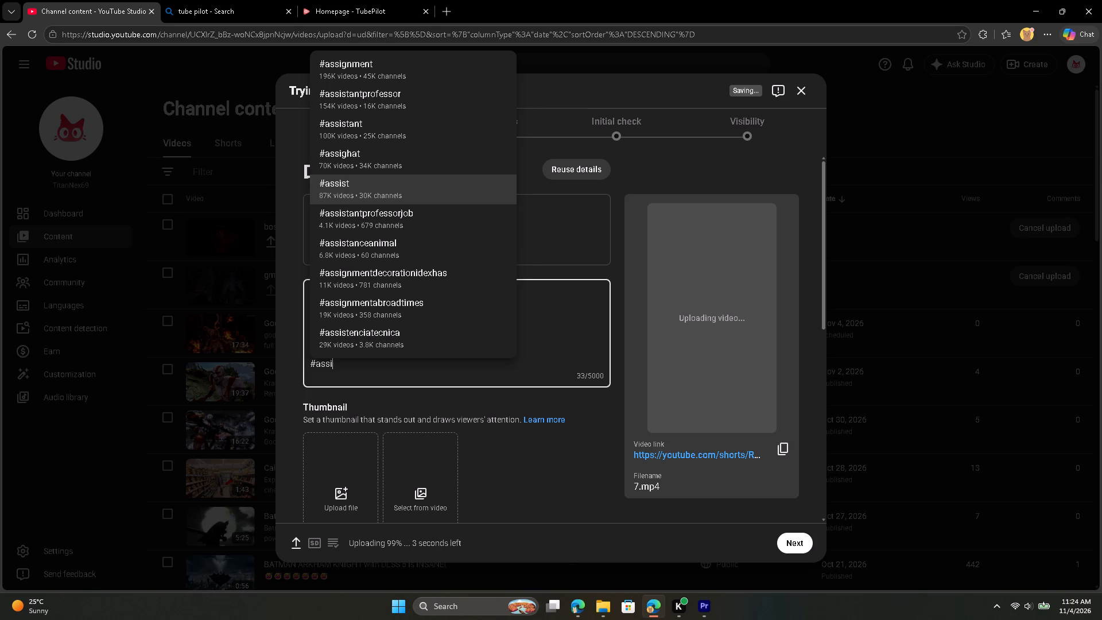
key(equal)
key(BackSpace)
key(BackSpace)
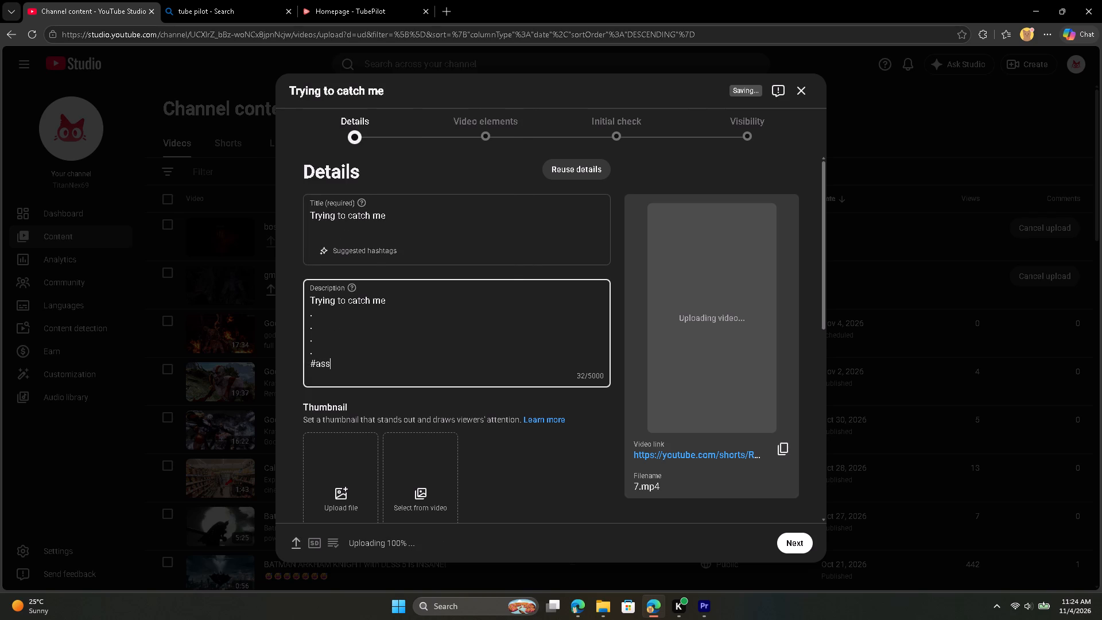
key(a)
key(n)
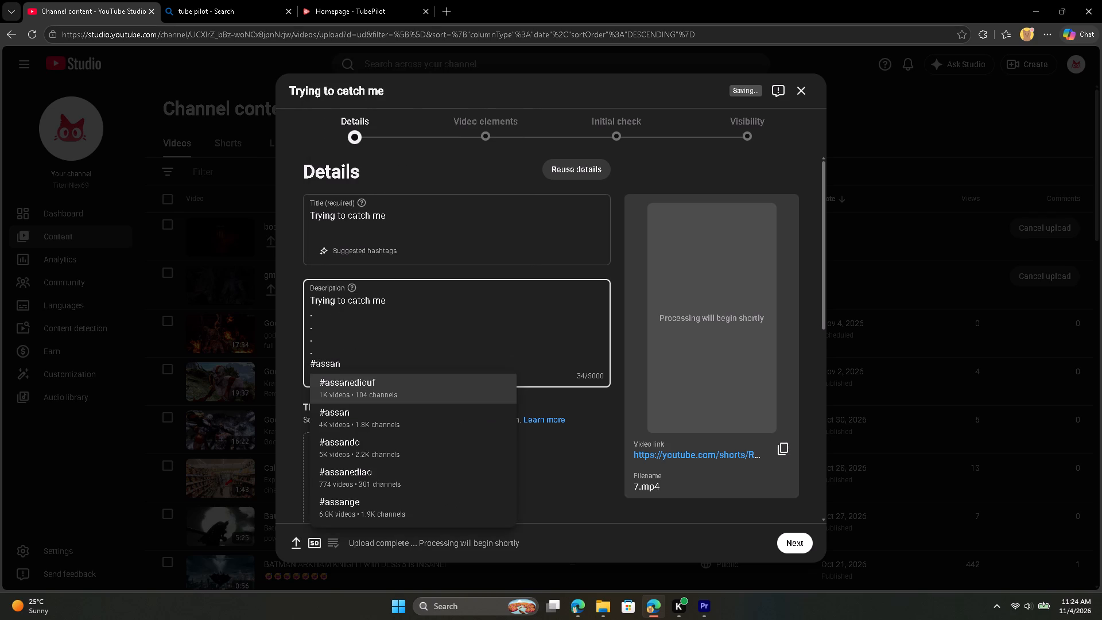
key(BackSpace)
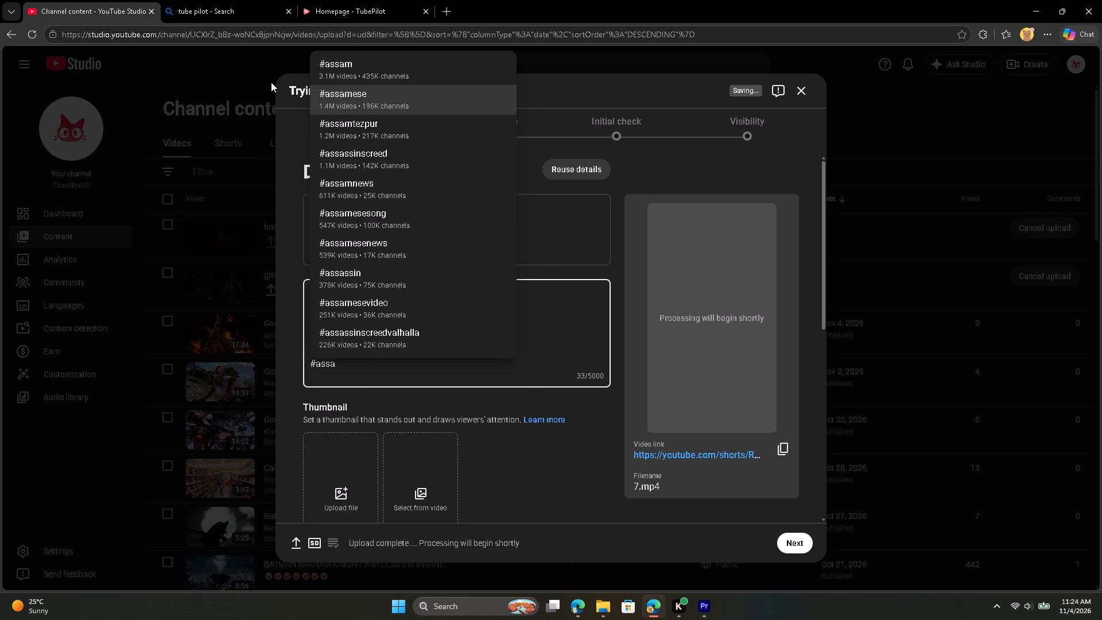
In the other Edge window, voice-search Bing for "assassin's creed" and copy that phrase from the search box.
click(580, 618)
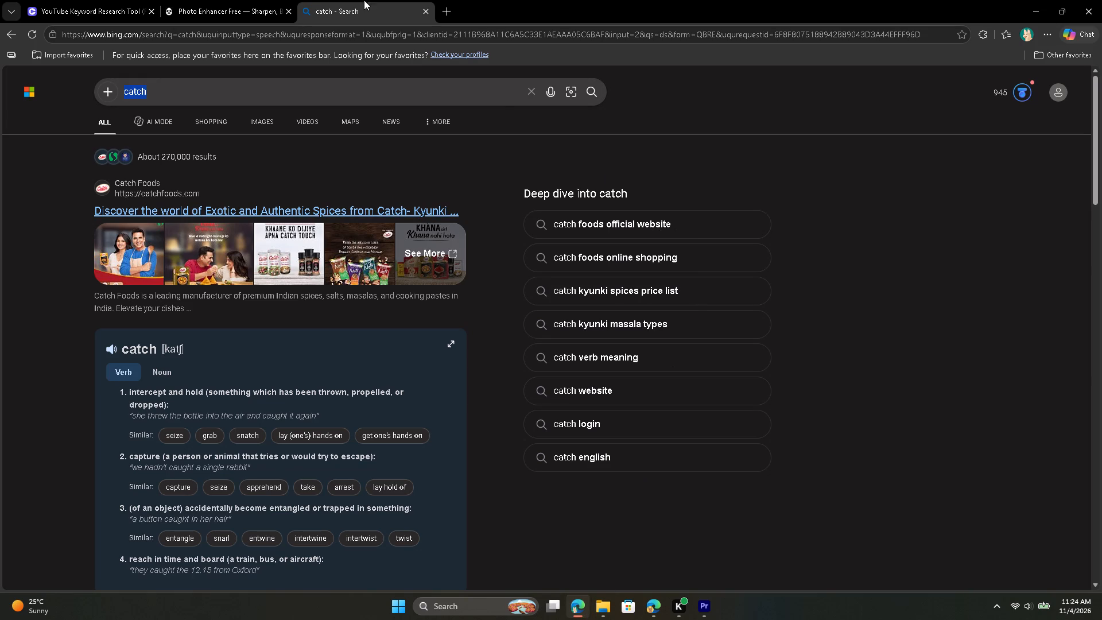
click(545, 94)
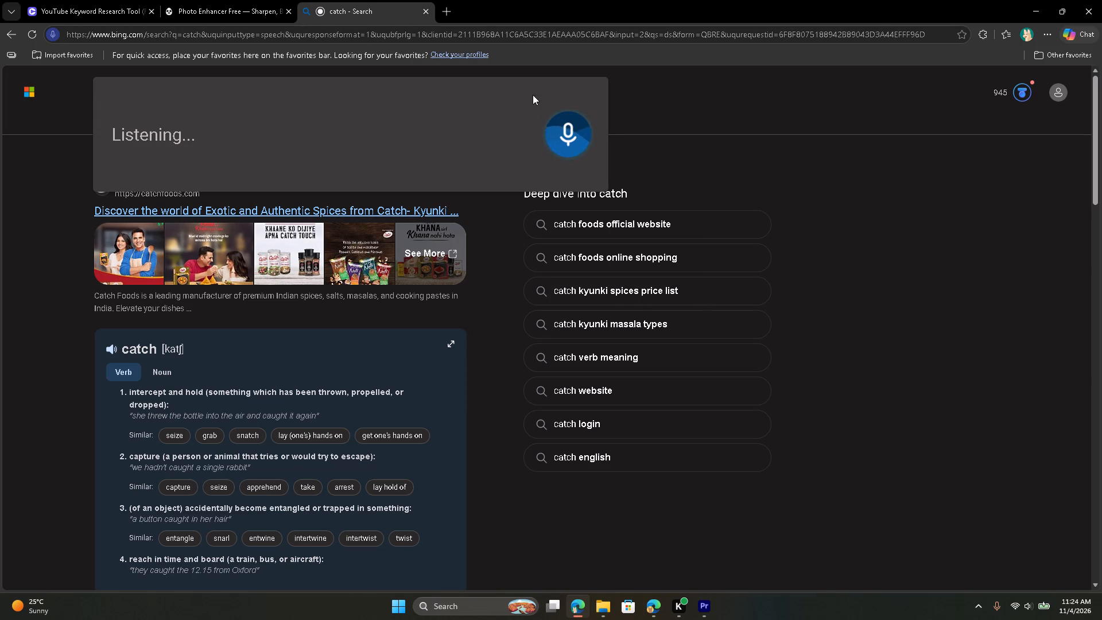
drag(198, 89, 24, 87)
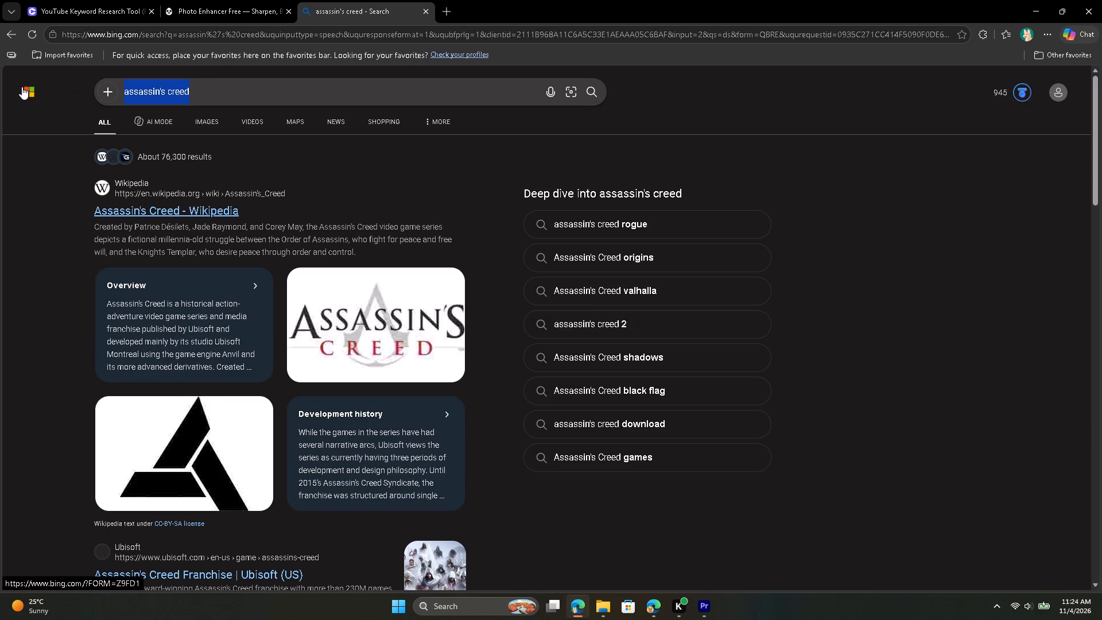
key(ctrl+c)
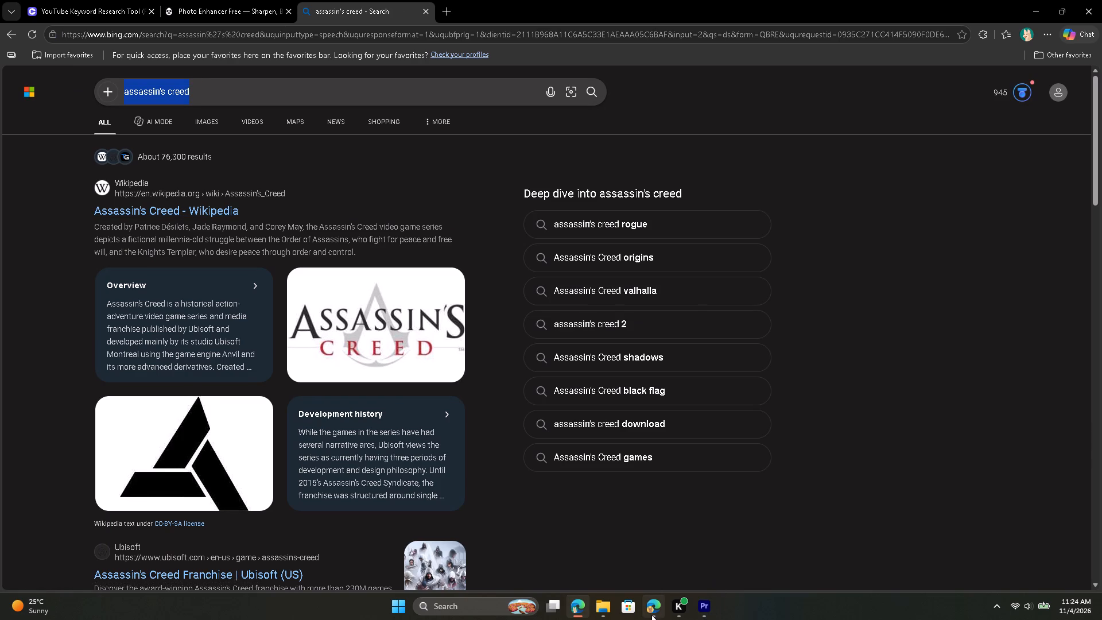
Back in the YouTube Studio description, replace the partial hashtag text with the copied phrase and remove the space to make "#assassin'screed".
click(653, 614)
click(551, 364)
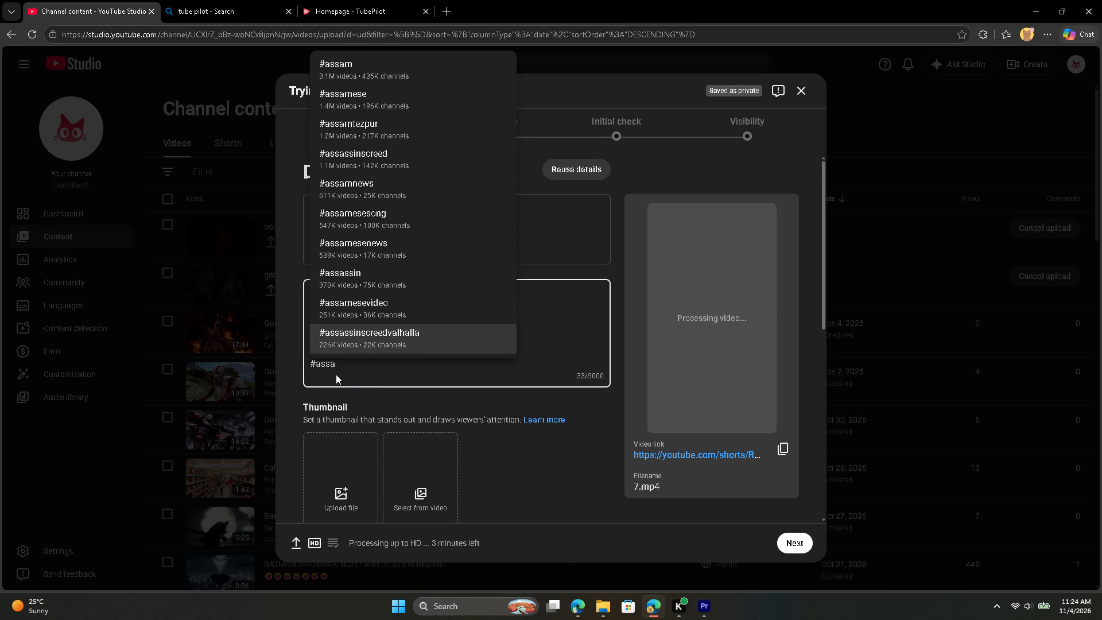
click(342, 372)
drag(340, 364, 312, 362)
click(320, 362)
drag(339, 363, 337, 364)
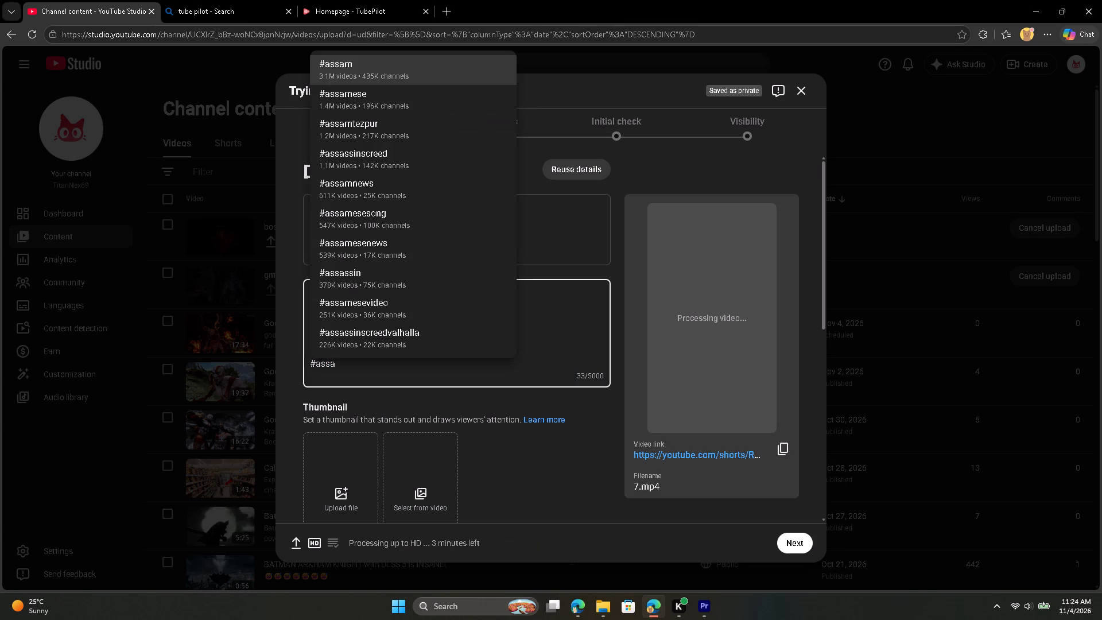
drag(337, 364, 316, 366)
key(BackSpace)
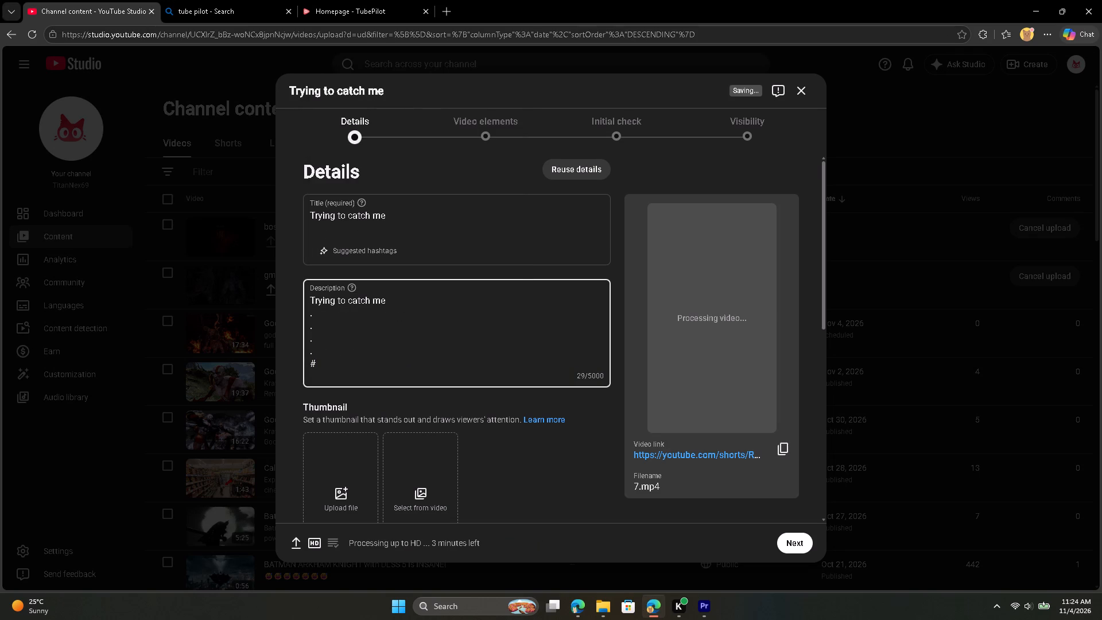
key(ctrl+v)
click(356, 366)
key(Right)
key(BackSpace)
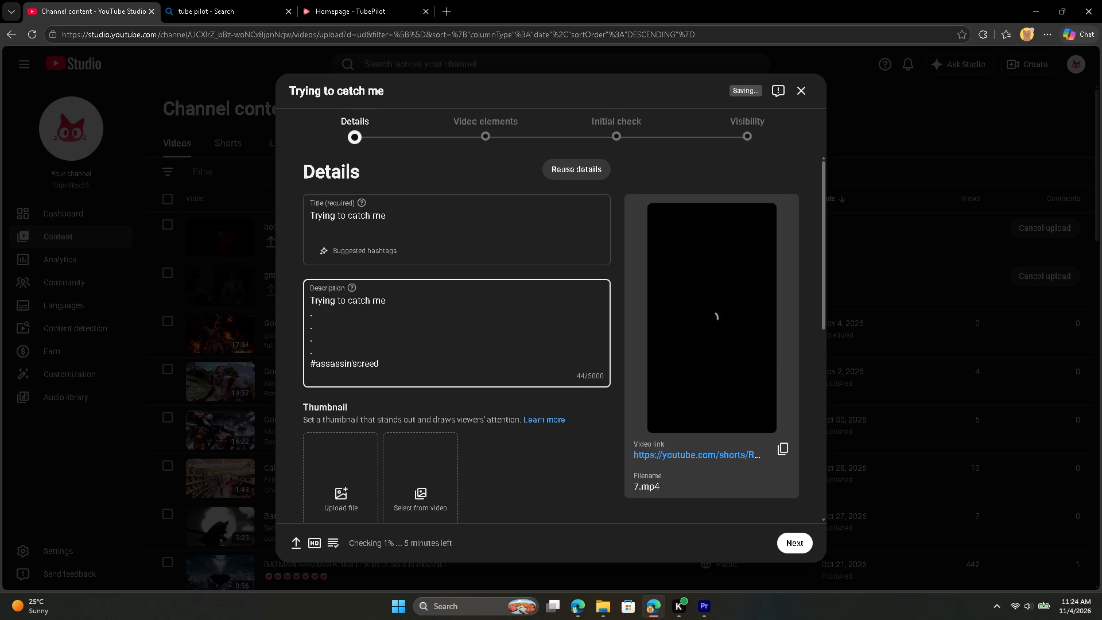
Cut the hashtag back to "#assa" and complete it with the suggested hashtag #assassinscreed.
drag(387, 363, 344, 363)
key(BackSpace)
key(BackSpace)
key(BackSpace)
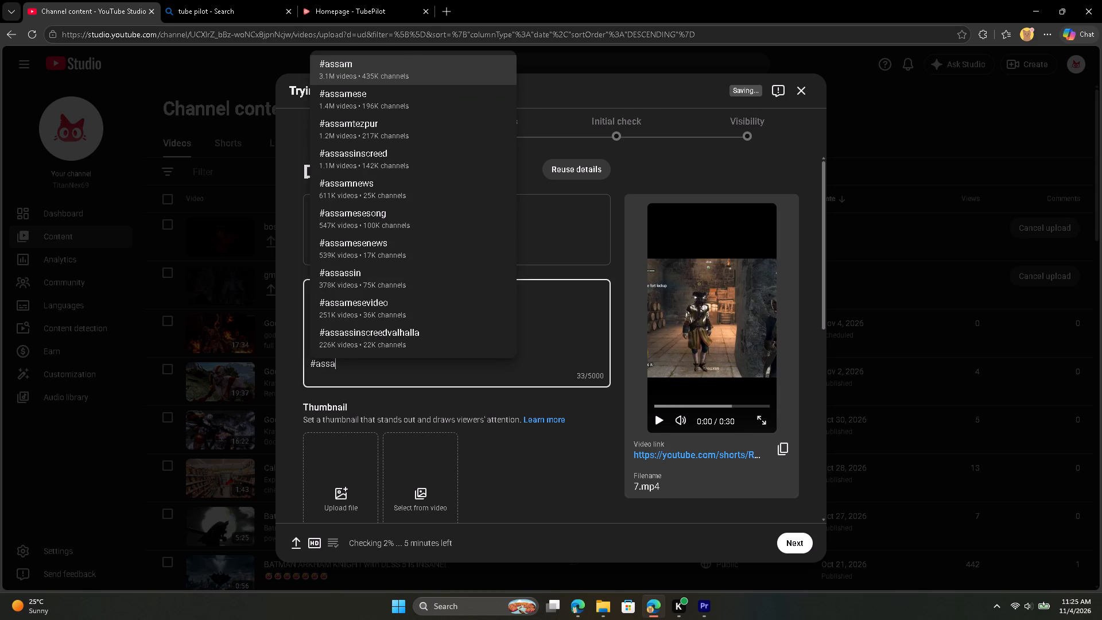
click(393, 165)
Add the suggested hashtags #shortvideo, #shorts, #shortsviral and #gaming after #assassinscreed in the description.
key(shift+numbersign)
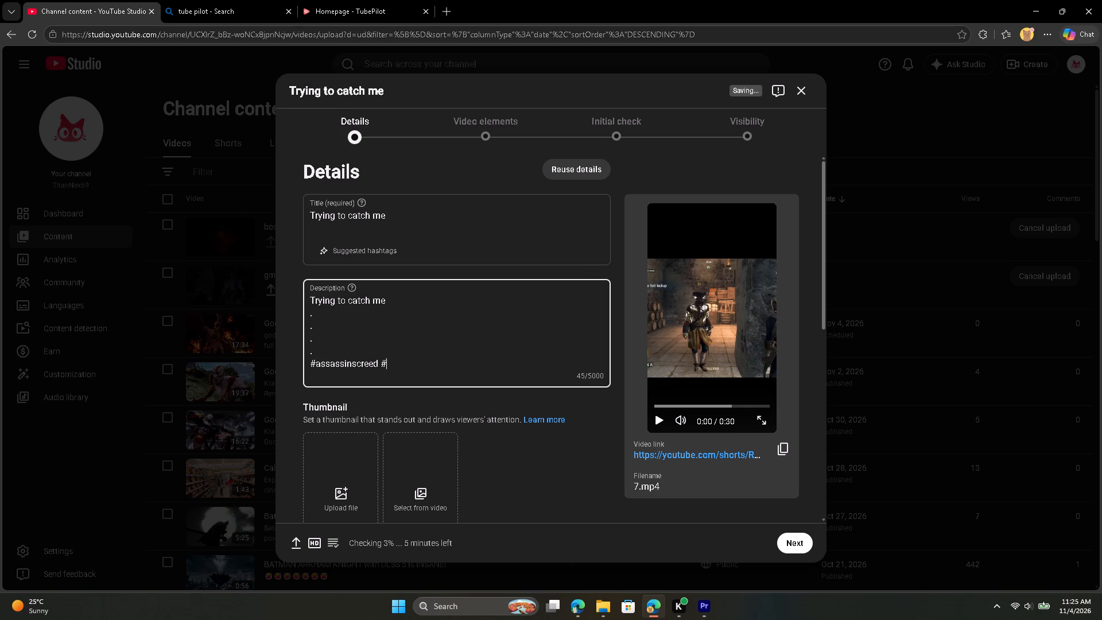
key(s)
key(h)
click(453, 88)
key(shift+numbersign)
key(s)
click(438, 74)
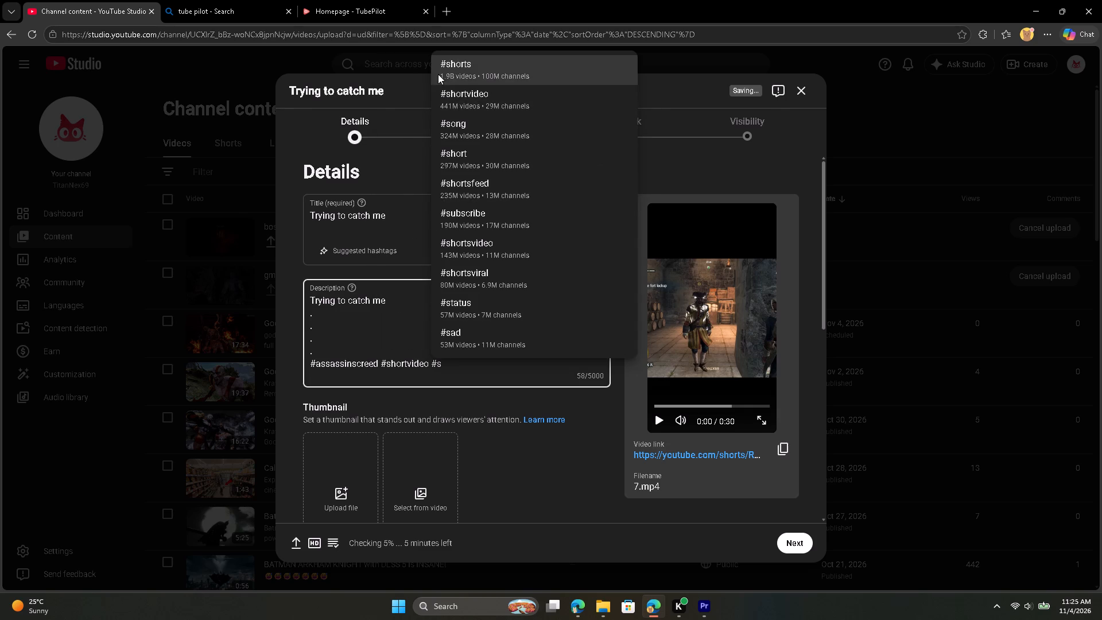
key(shift+numbersign)
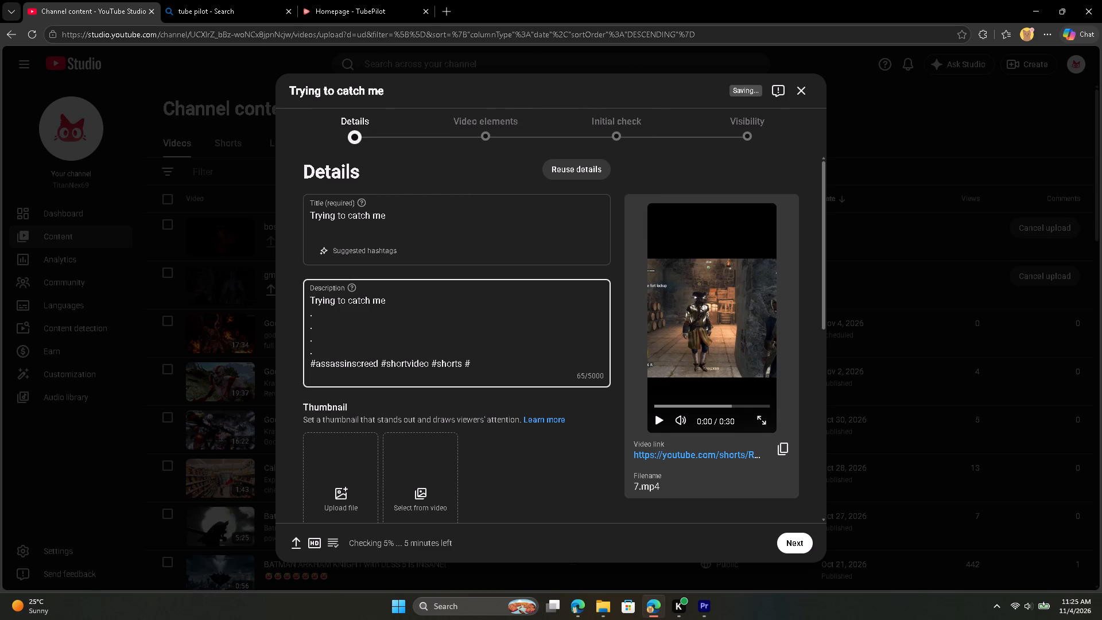
key(s)
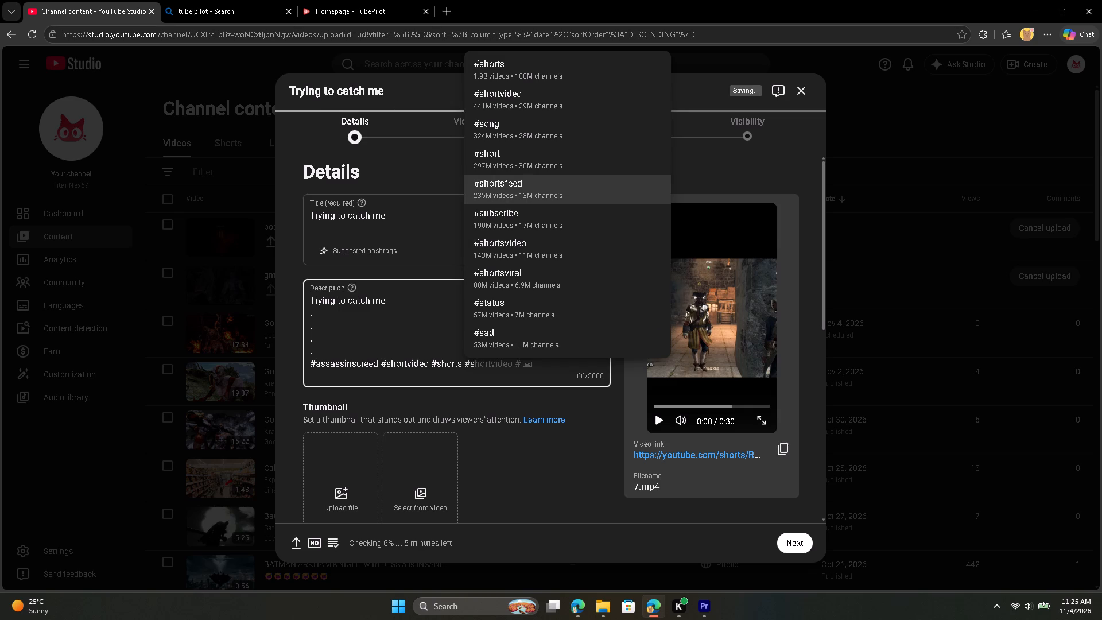
click(495, 274)
key(shift+numbersign)
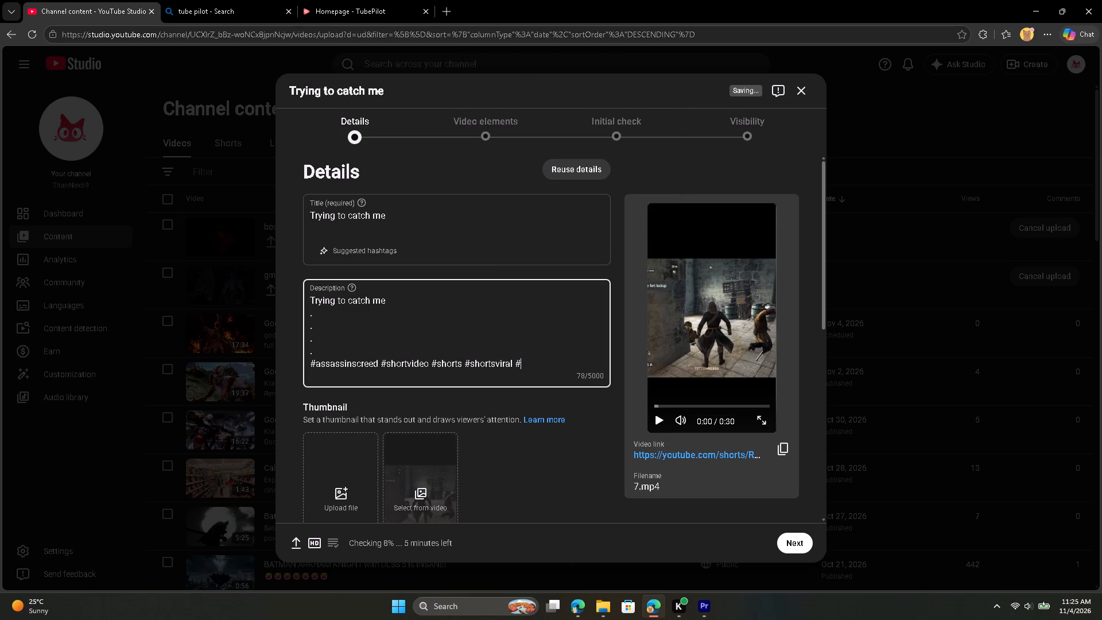
key(g)
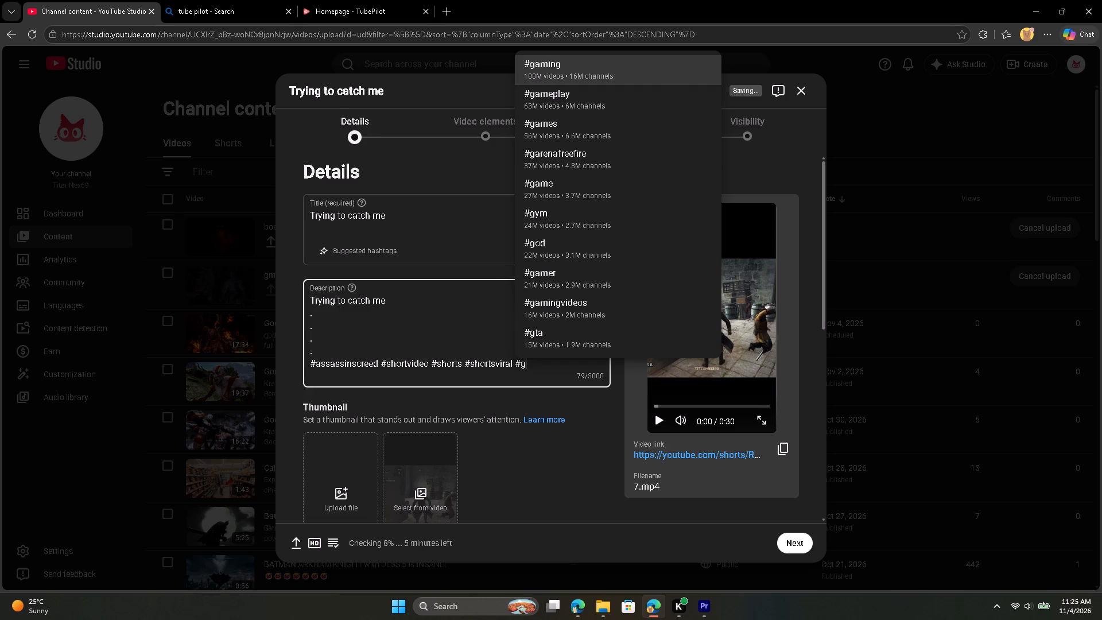
click(554, 76)
Set the thumbnail to the third frame offered from the video.
scroll(485, 280, down, 5)
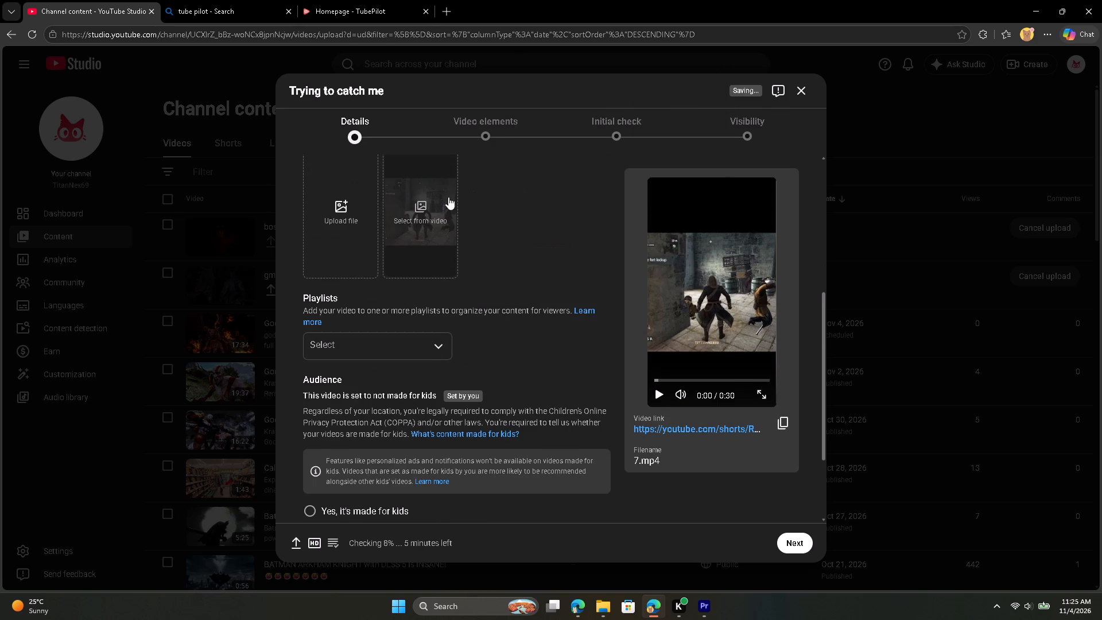
click(425, 197)
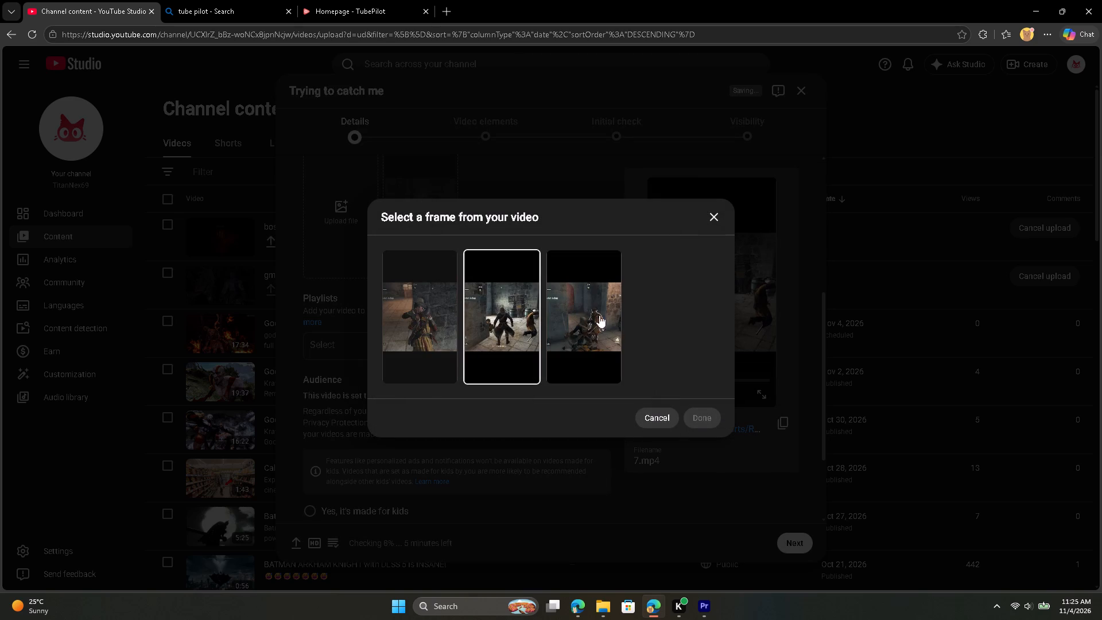
click(582, 313)
click(583, 331)
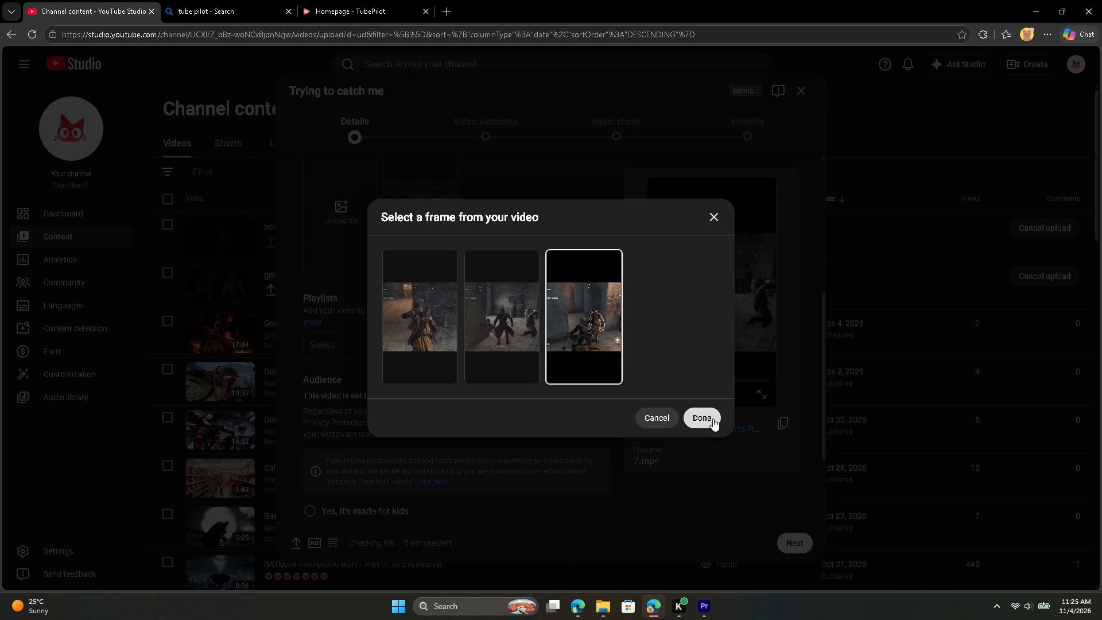
click(708, 418)
Review the upload's hashtags, thumbnail, audience setting and available playlists, and close the playlist choices without selecting any.
scroll(522, 417, down, 5)
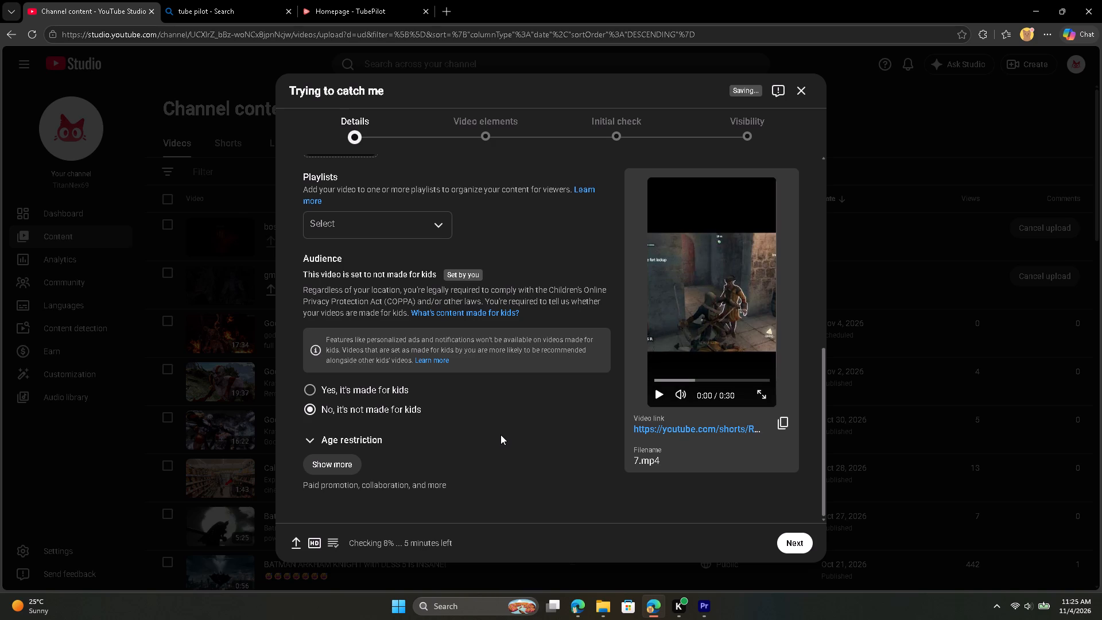
scroll(360, 313, down, 5)
scroll(393, 377, up, 4)
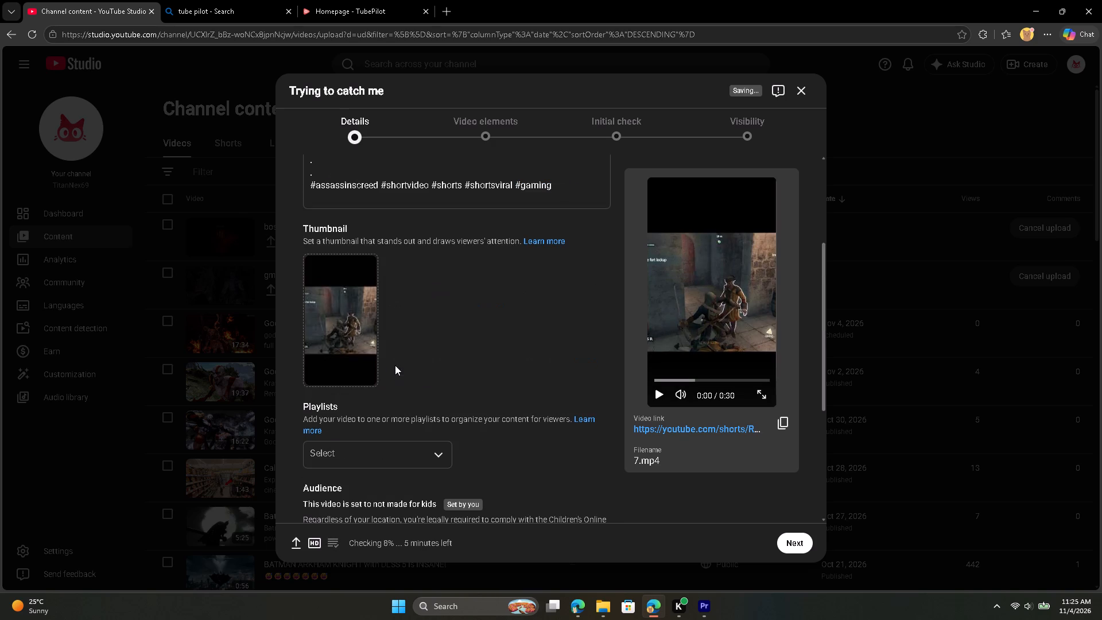
scroll(383, 436, up, 5)
scroll(386, 432, down, 6)
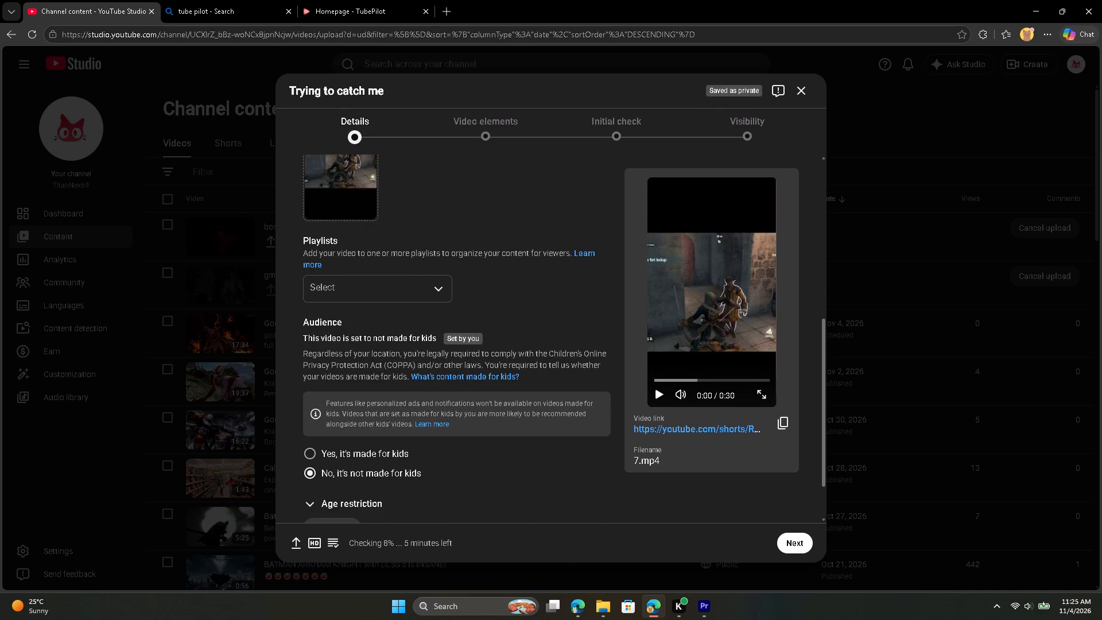
click(390, 292)
click(518, 278)
scroll(540, 547, down, 2)
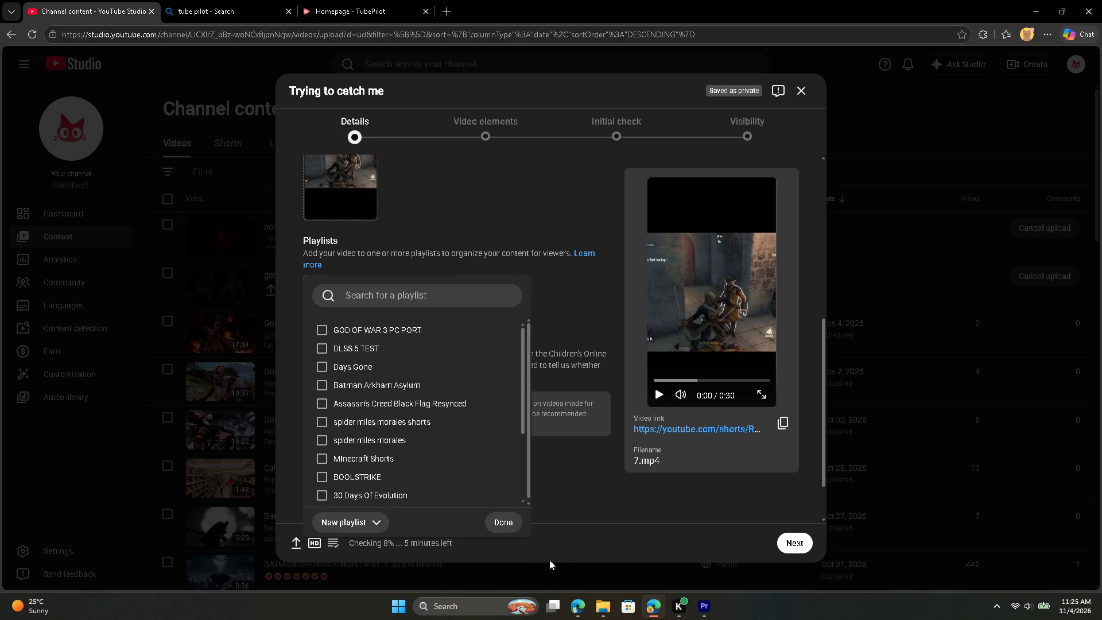
scroll(549, 560, down, 1)
click(791, 541)
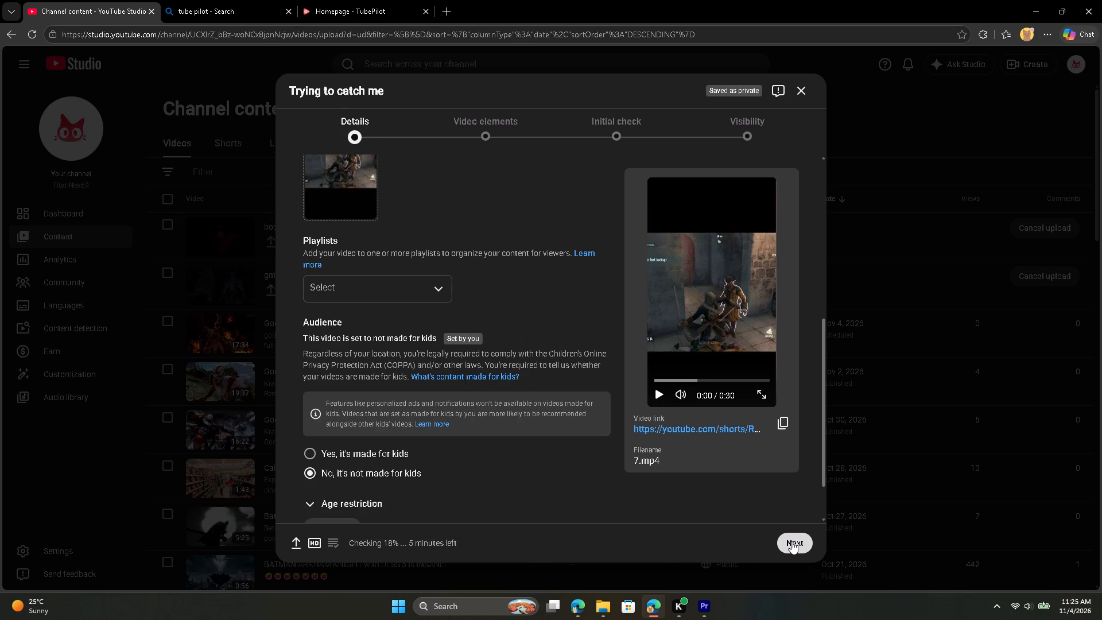
Add the "God of War 3 Remastered" walkthrough as the related video for "Trying to catch me".
click(791, 541)
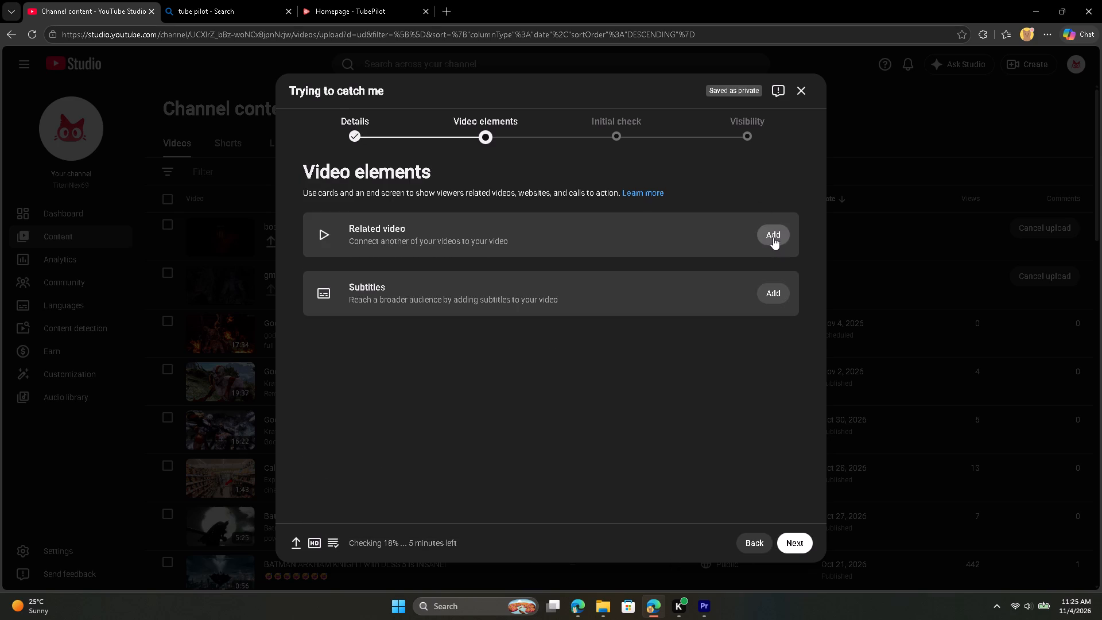
click(773, 236)
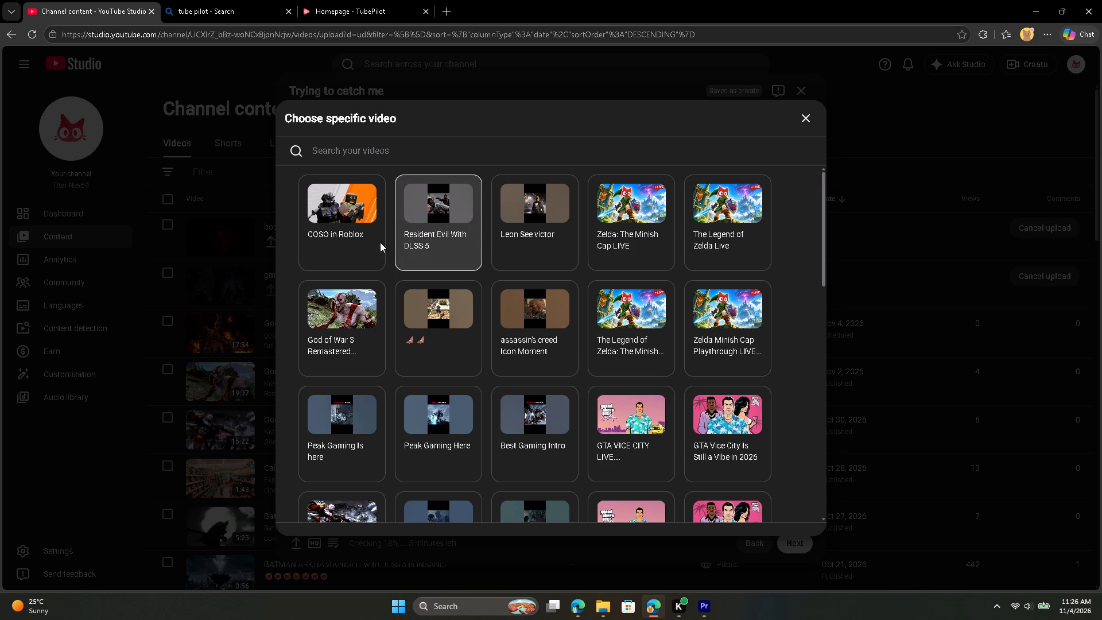
click(337, 326)
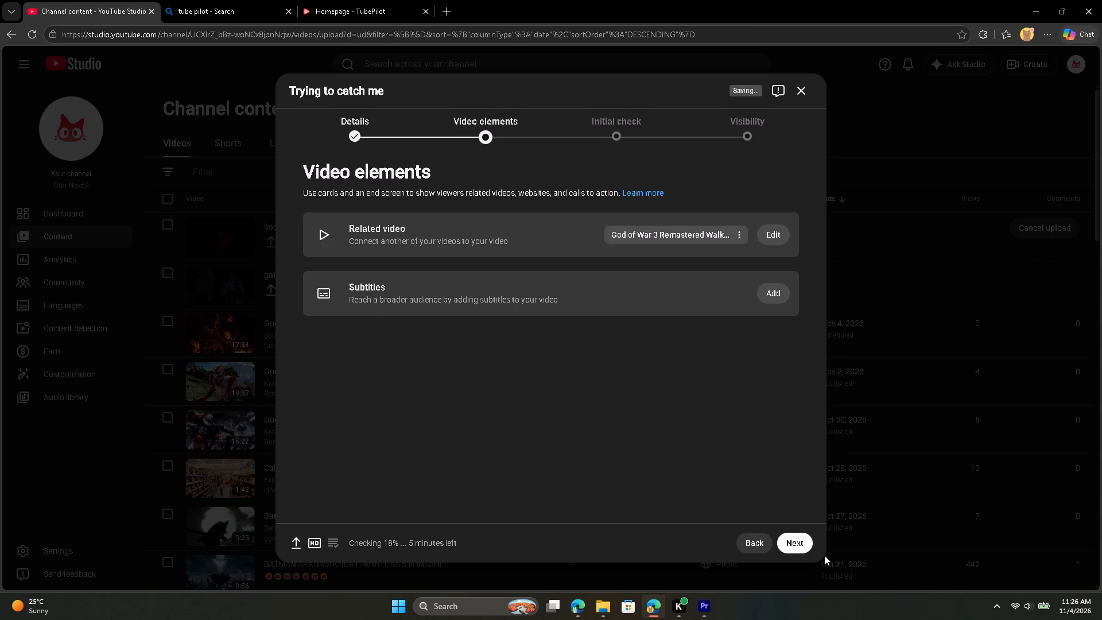
Schedule "Trying to catch me" as public for Nov 5, 2026 at 11:30 AM, and close the scheduled-video summary.
click(800, 537)
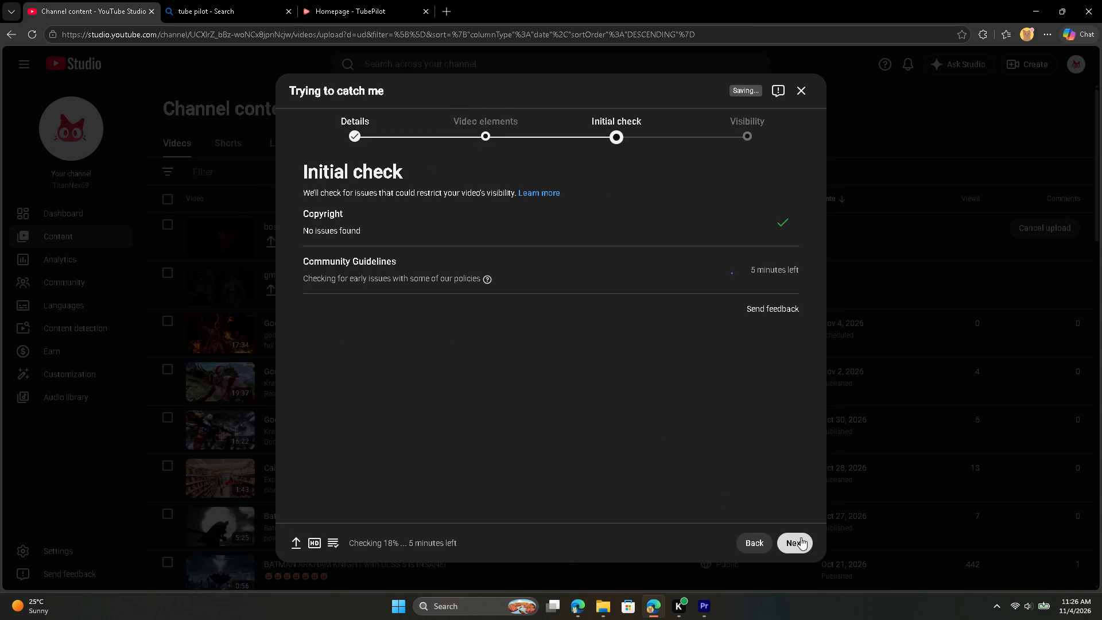
click(802, 537)
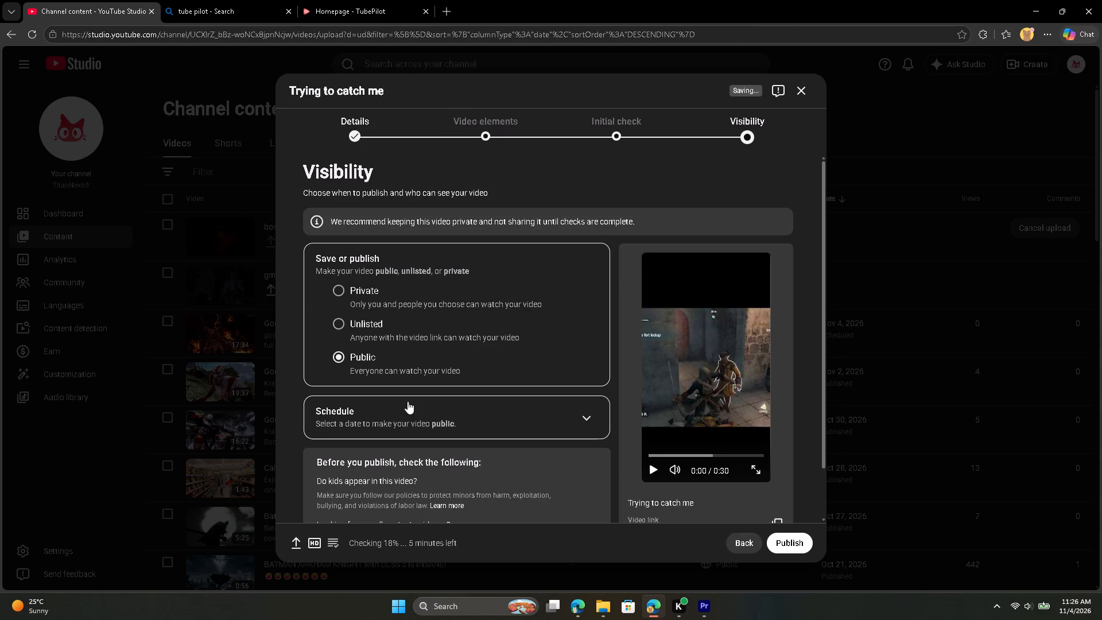
click(405, 418)
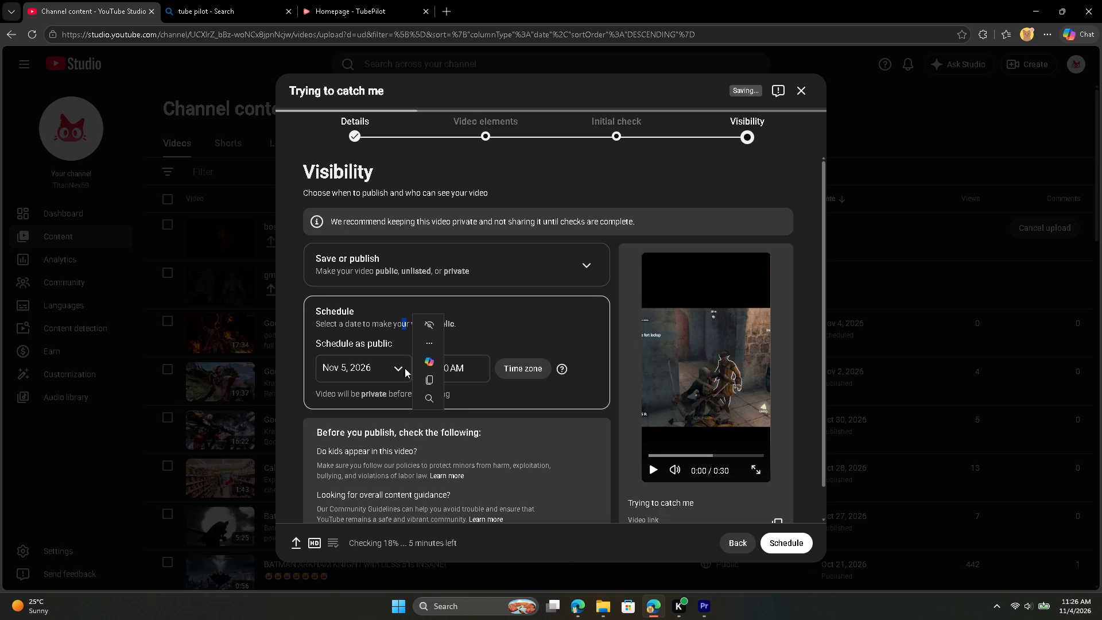
click(397, 368)
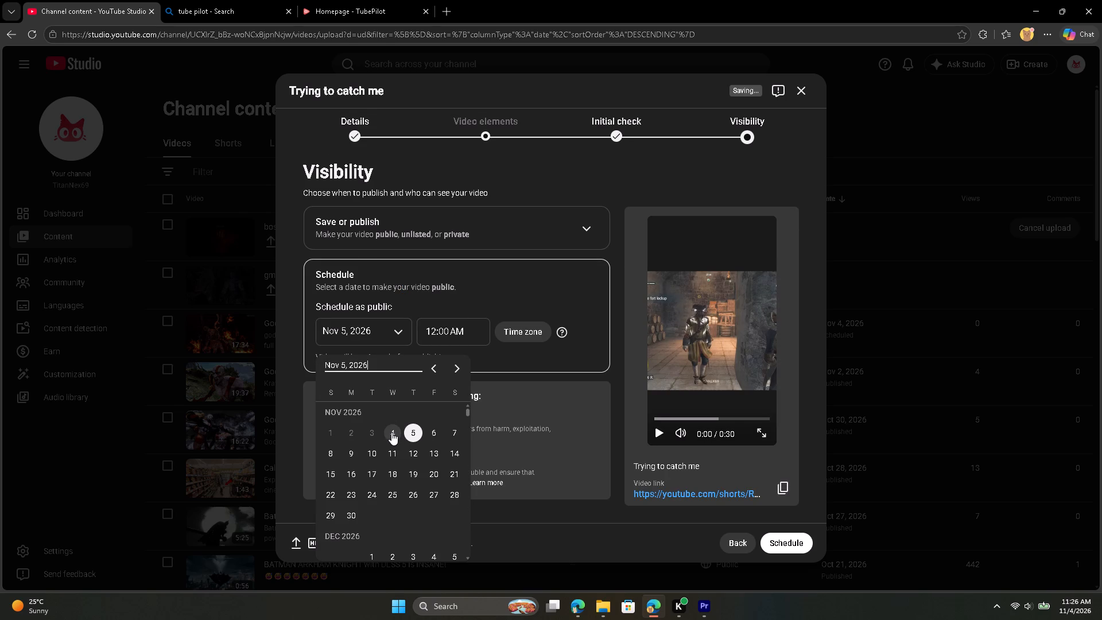
click(410, 431)
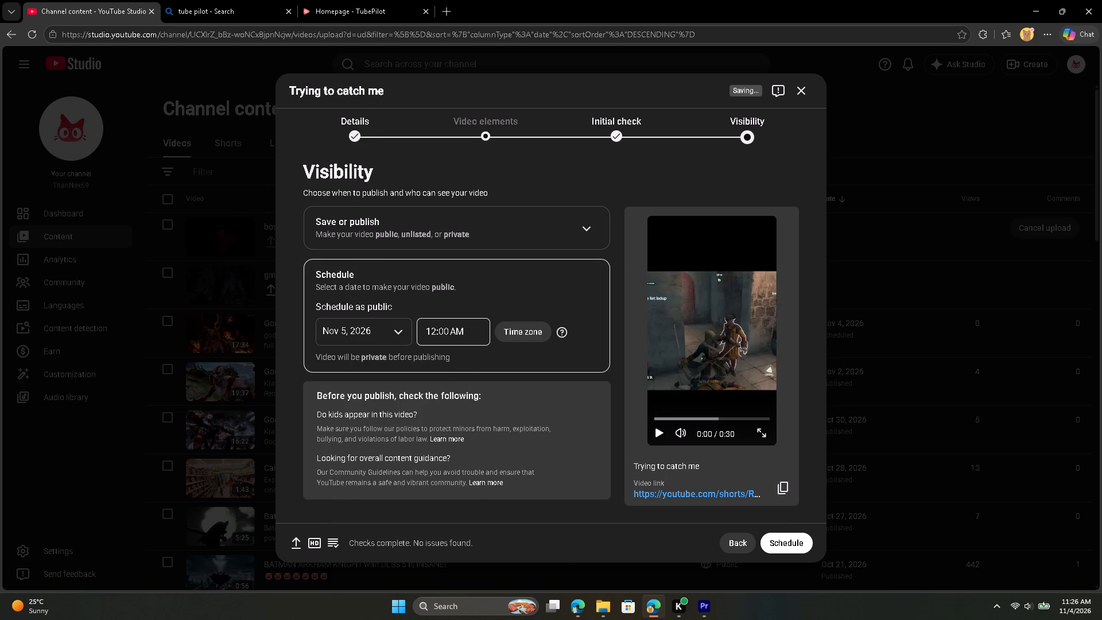
click(432, 330)
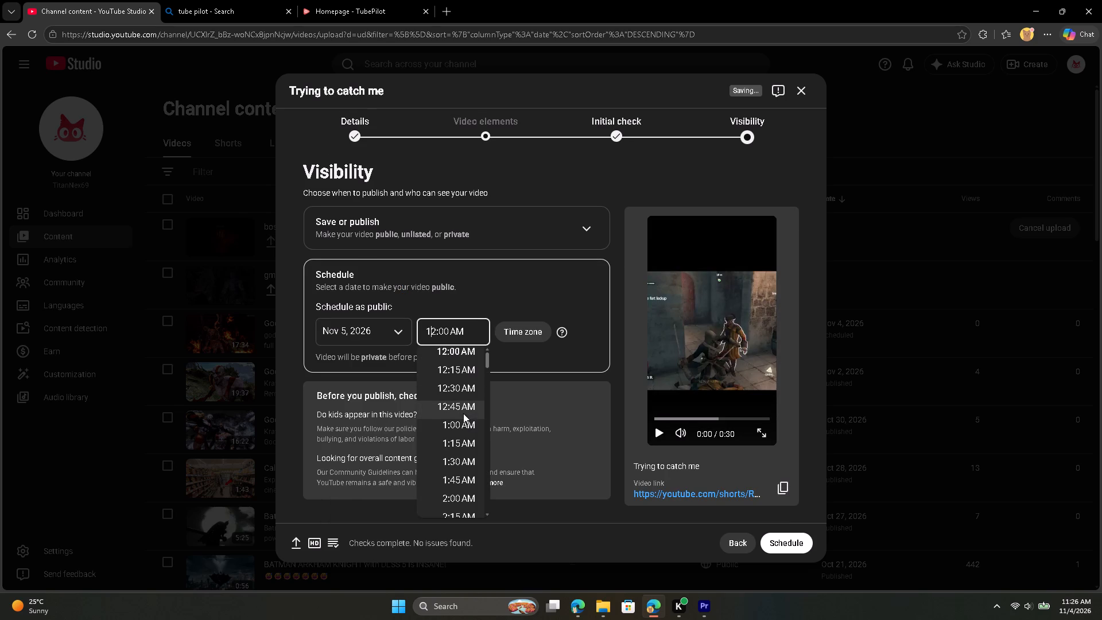
scroll(463, 413, up, 2)
scroll(461, 409, down, 5)
scroll(456, 441, up, 1)
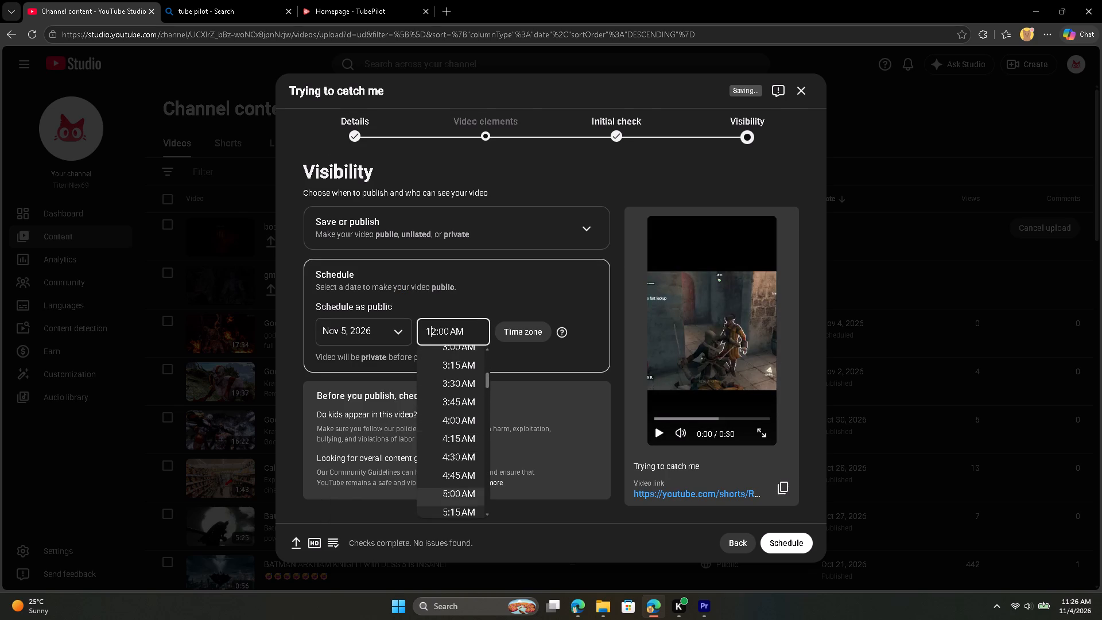
scroll(456, 441, down, 7)
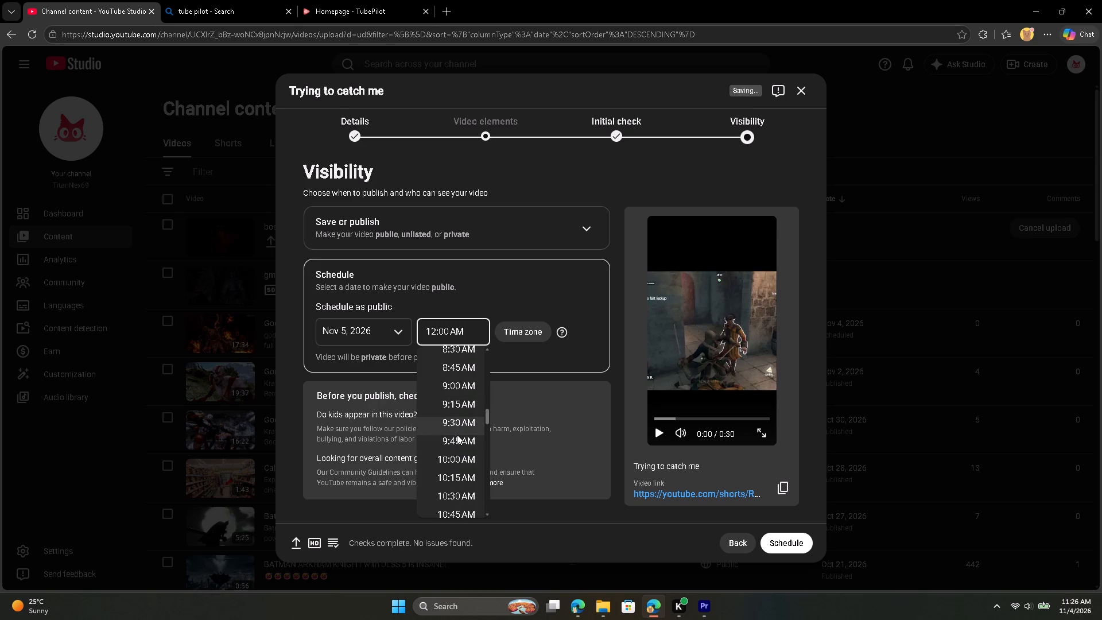
scroll(454, 439, down, 2)
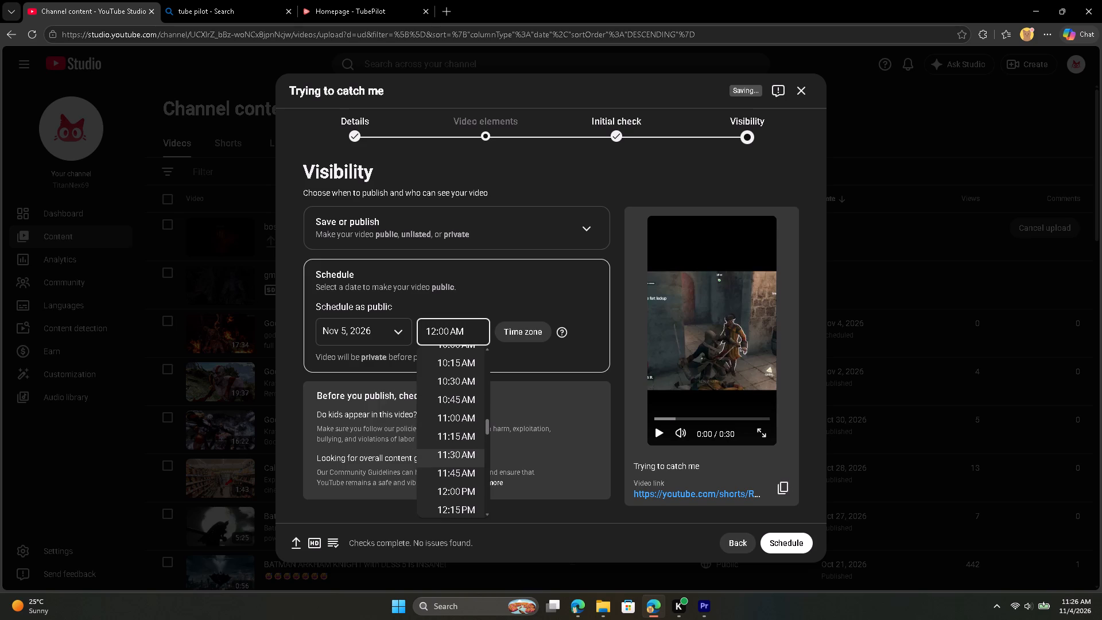
click(455, 454)
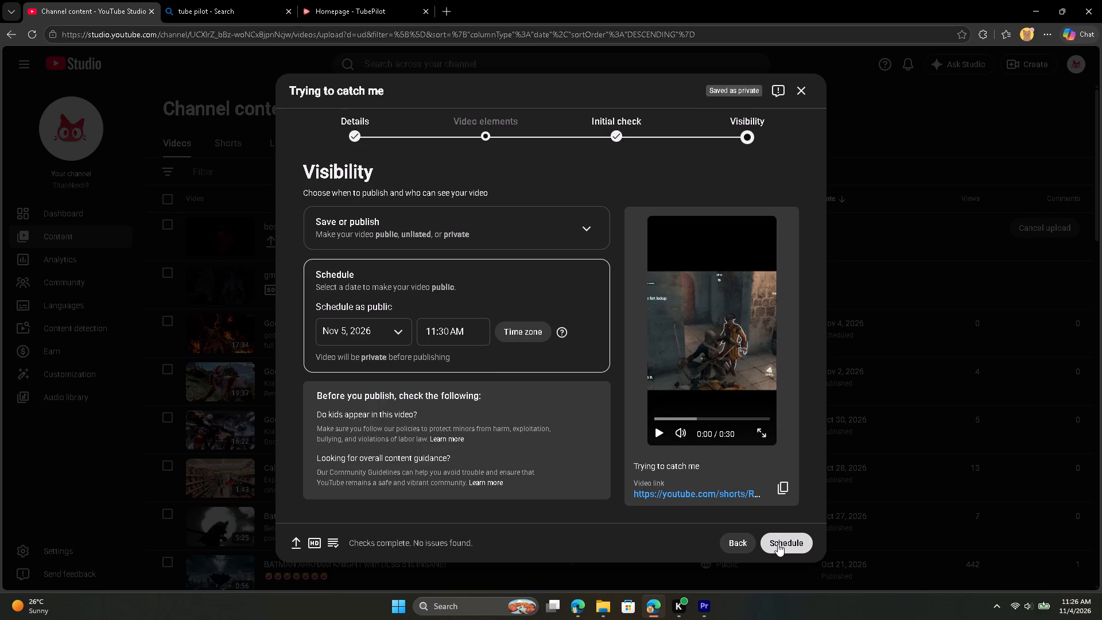
click(778, 544)
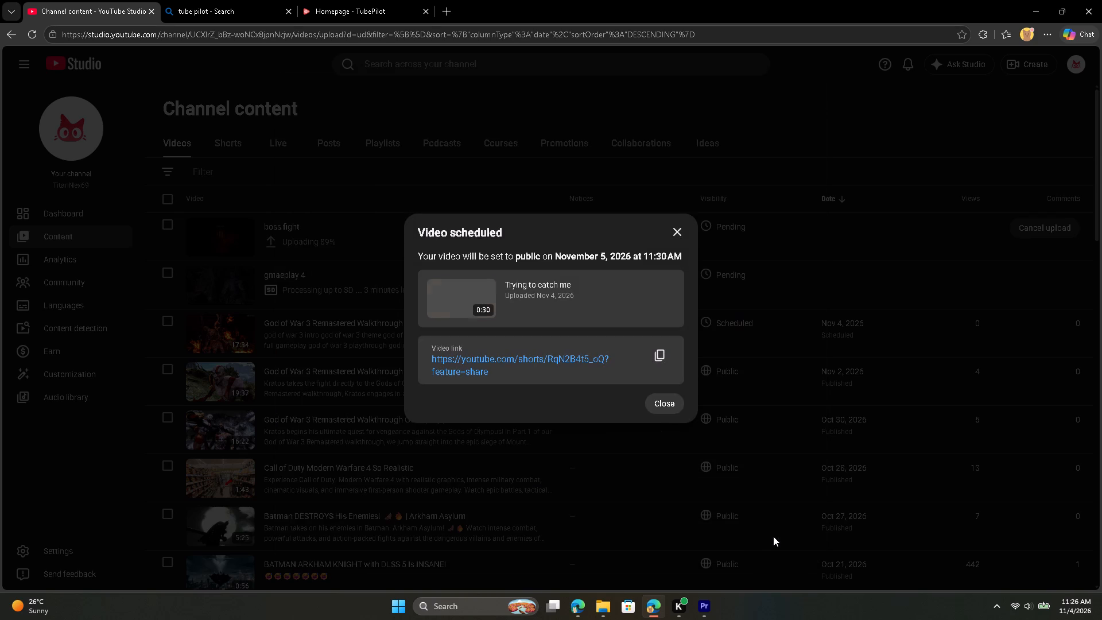
click(675, 403)
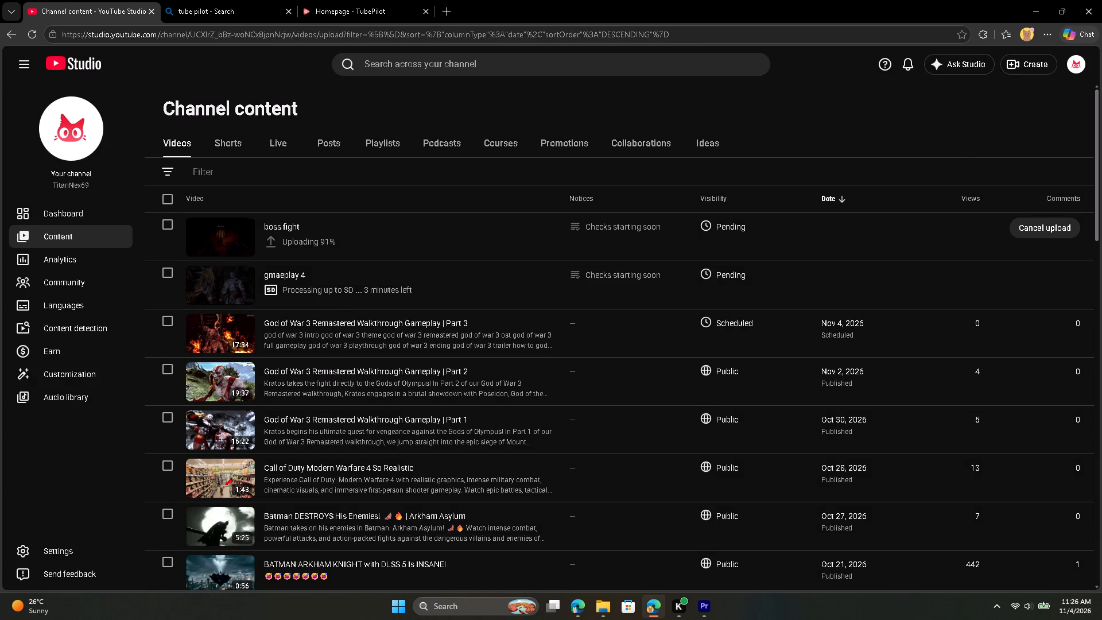
Start a new video upload with clip 8 from the asstion folder.
click(1025, 67)
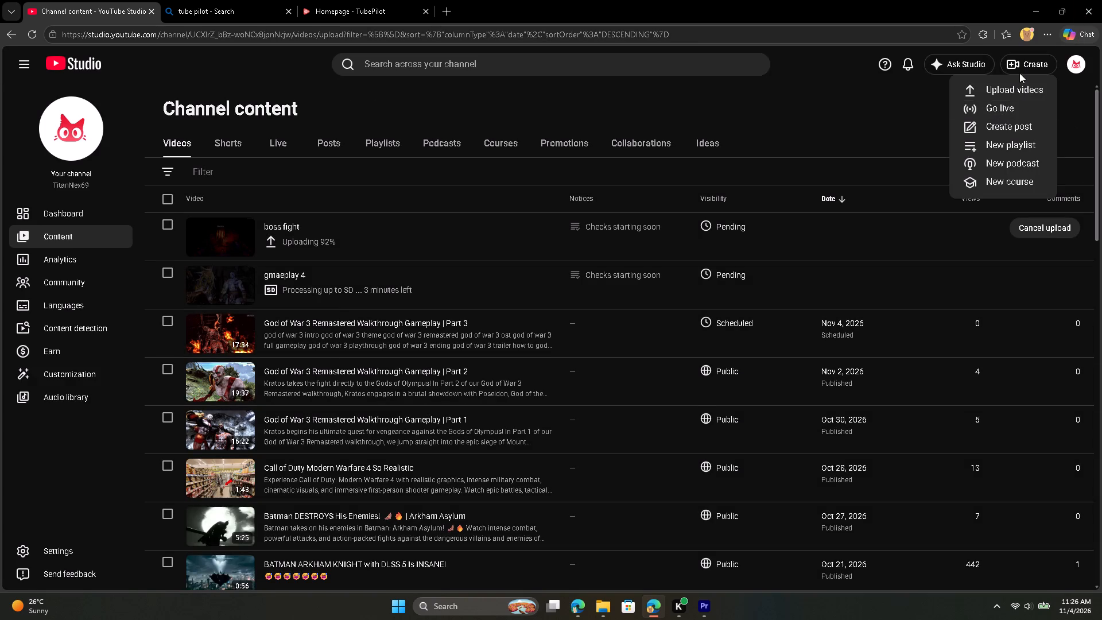
click(1014, 91)
click(552, 375)
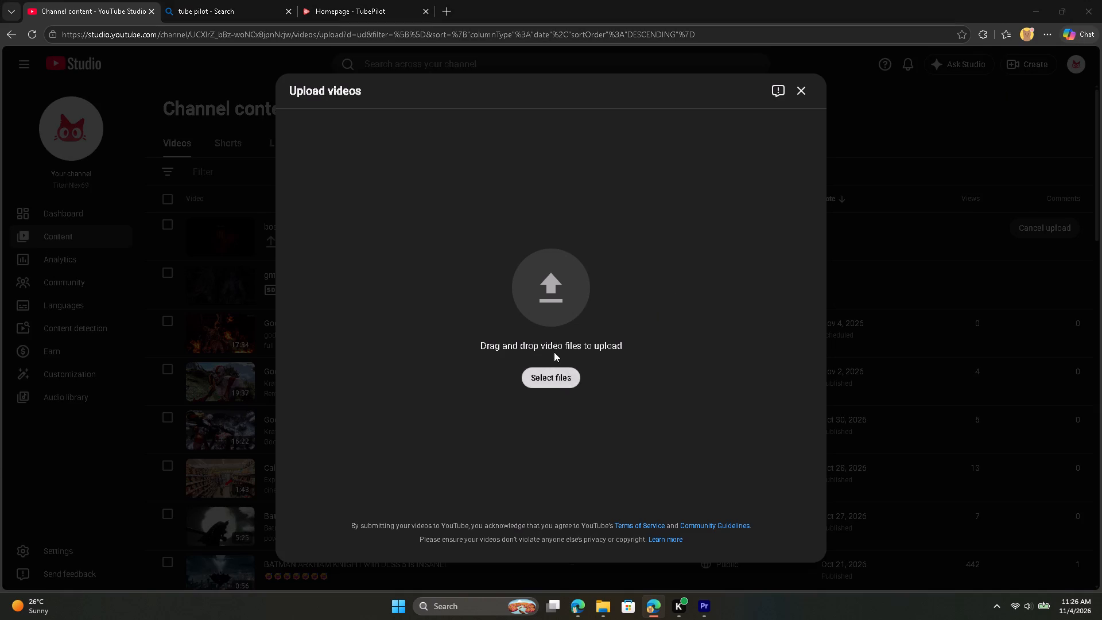
click(442, 121)
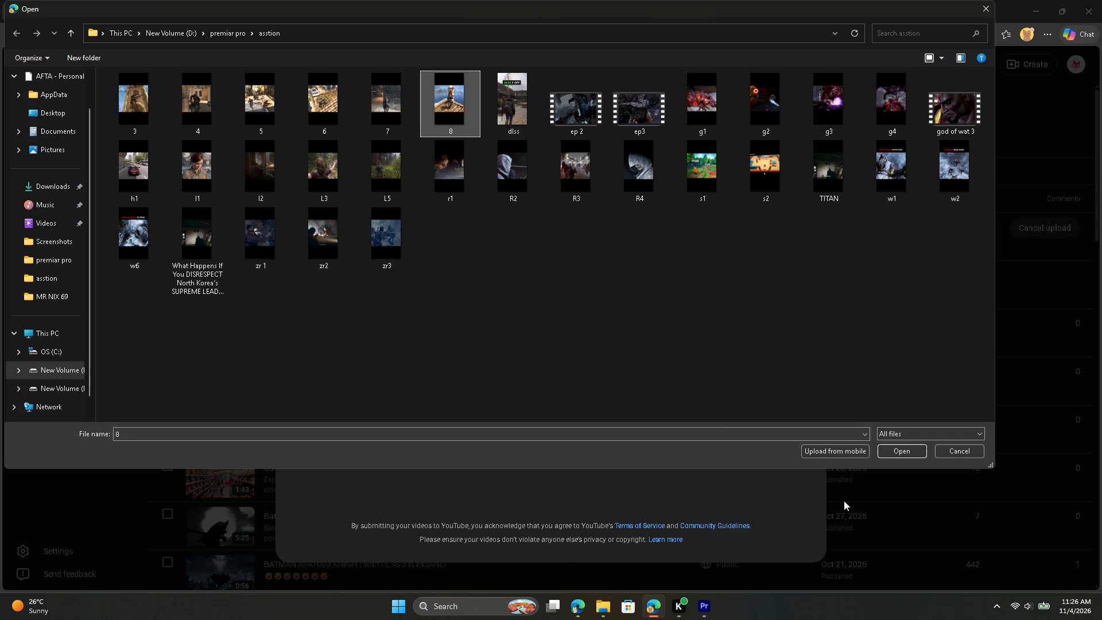
click(903, 451)
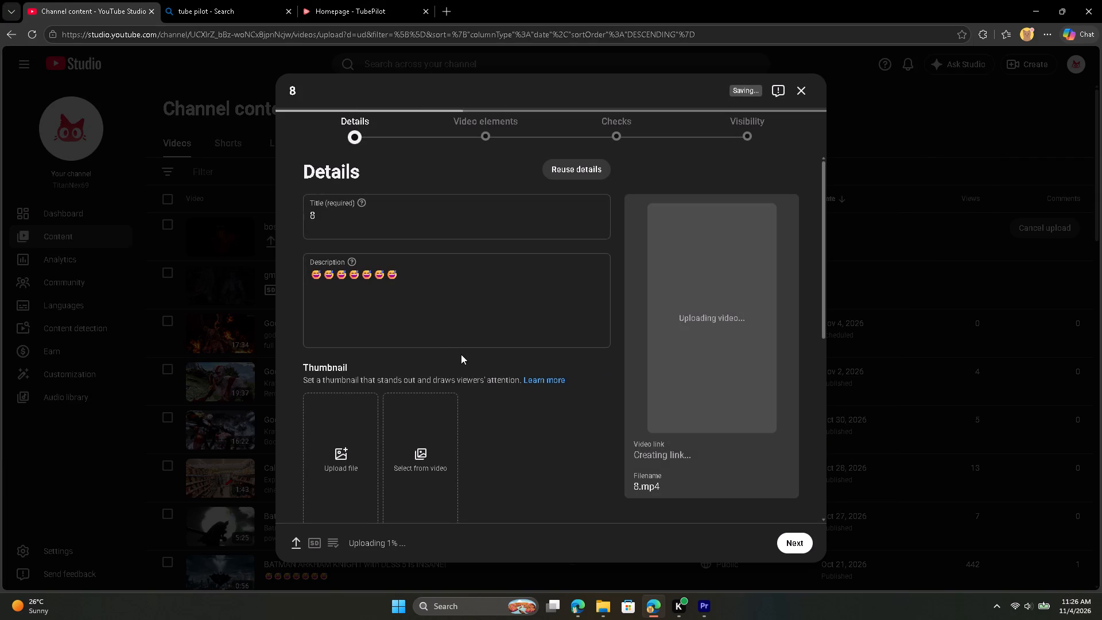
Preview clip 8 from the asstion folder in Media Player, skimming its middle section, and close the player.
click(602, 612)
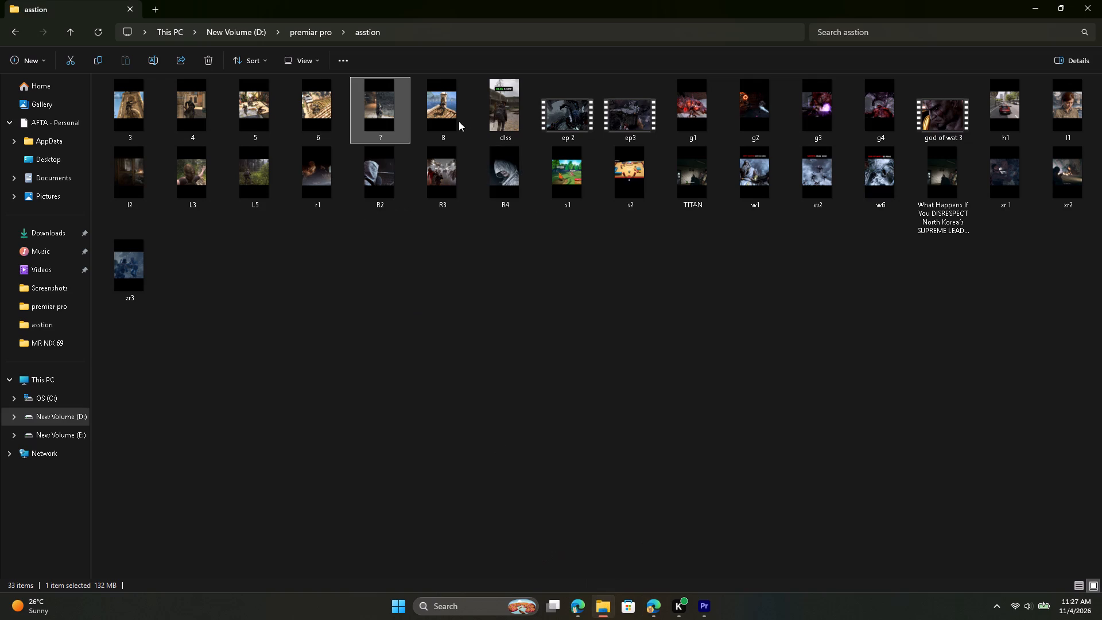
double_click(456, 120)
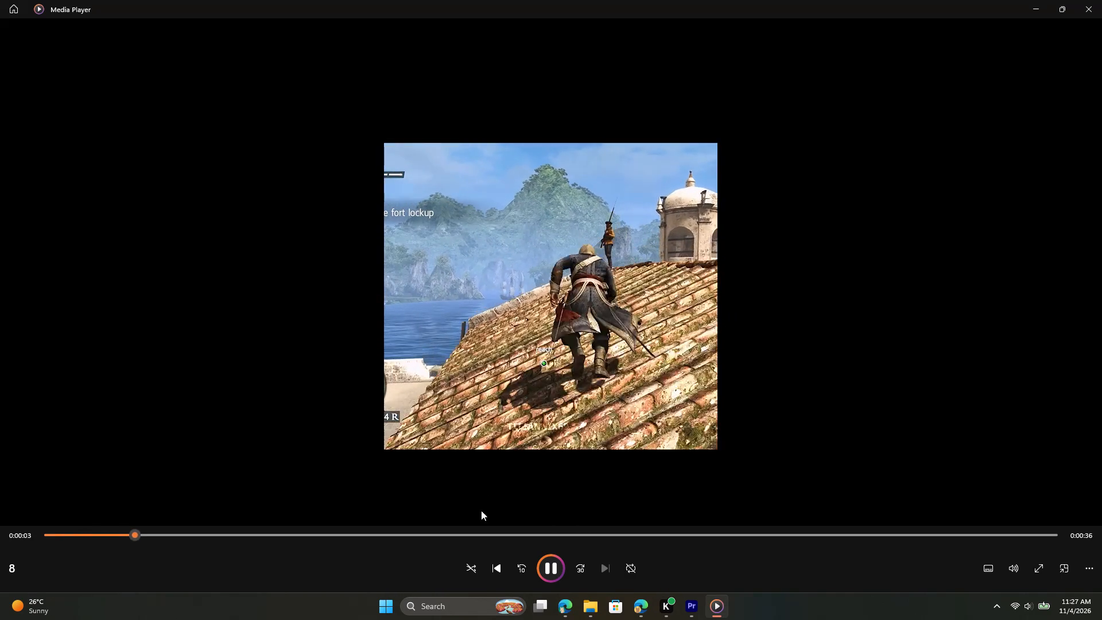
click(484, 537)
click(594, 532)
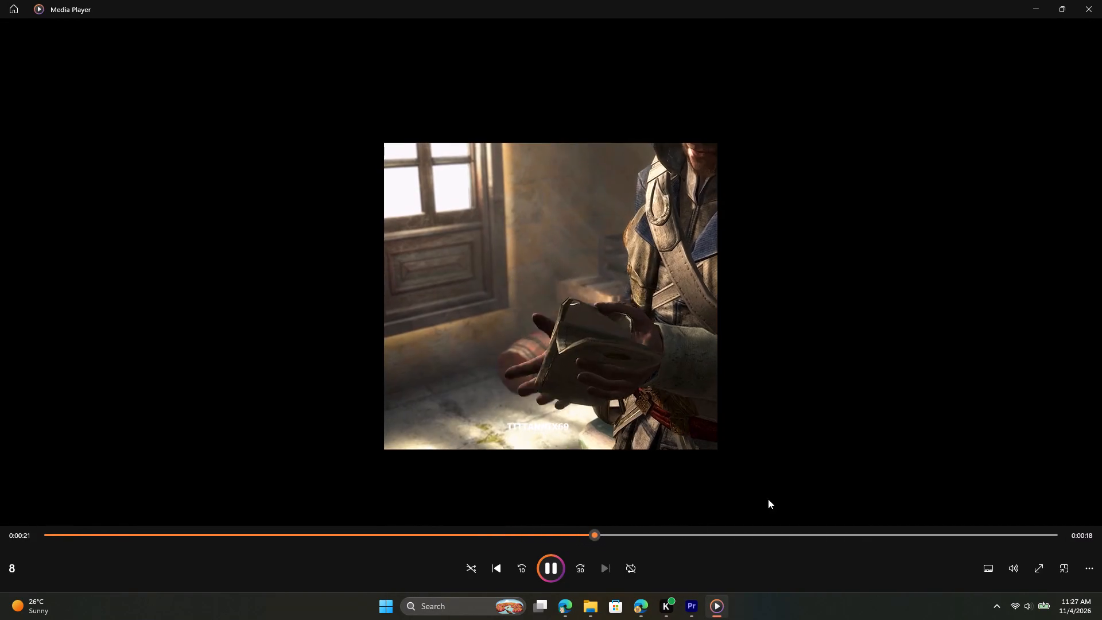
click(1101, 0)
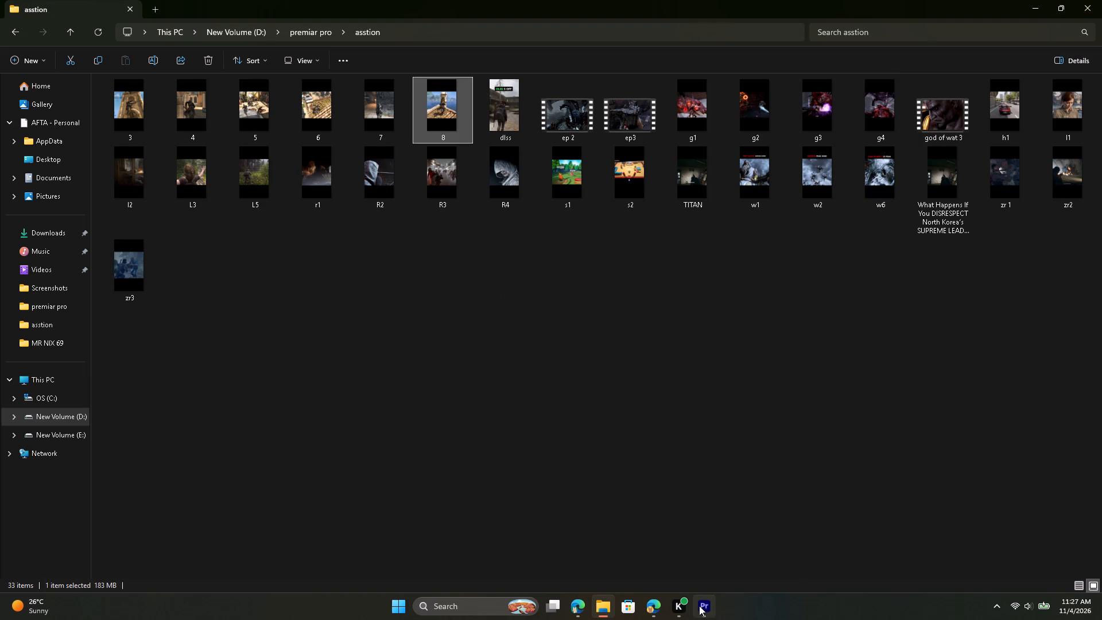
Back in the YouTube Studio upload, replace clip 8's title with "Mission complte", applying the suggested spelling "Mission" to the first word.
click(659, 610)
drag(322, 214, 303, 214)
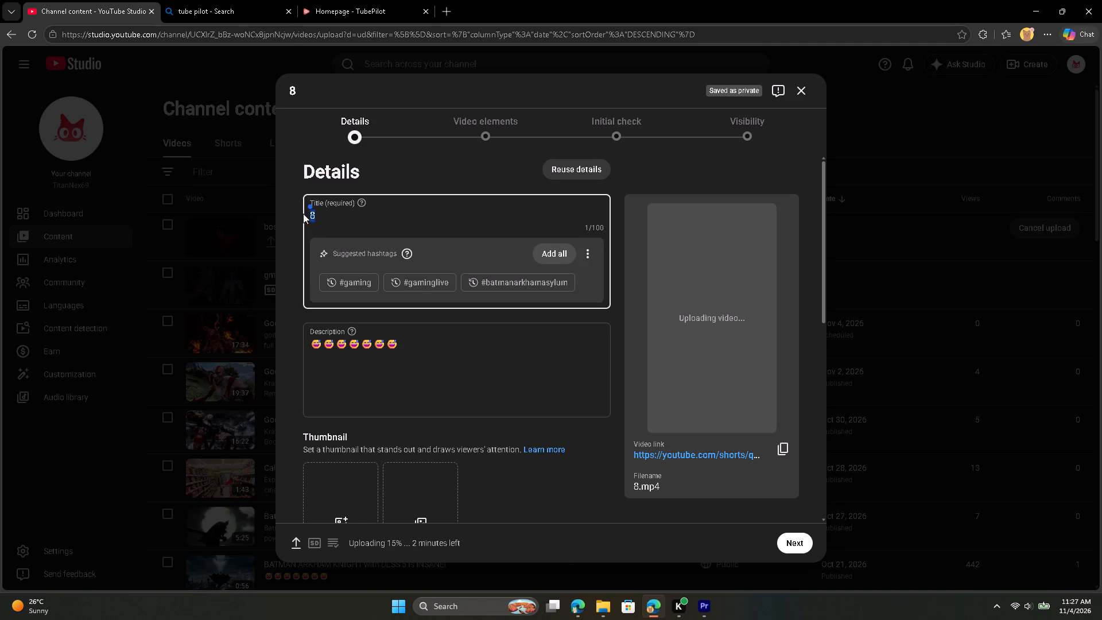
drag(303, 214, 287, 214)
key(m)
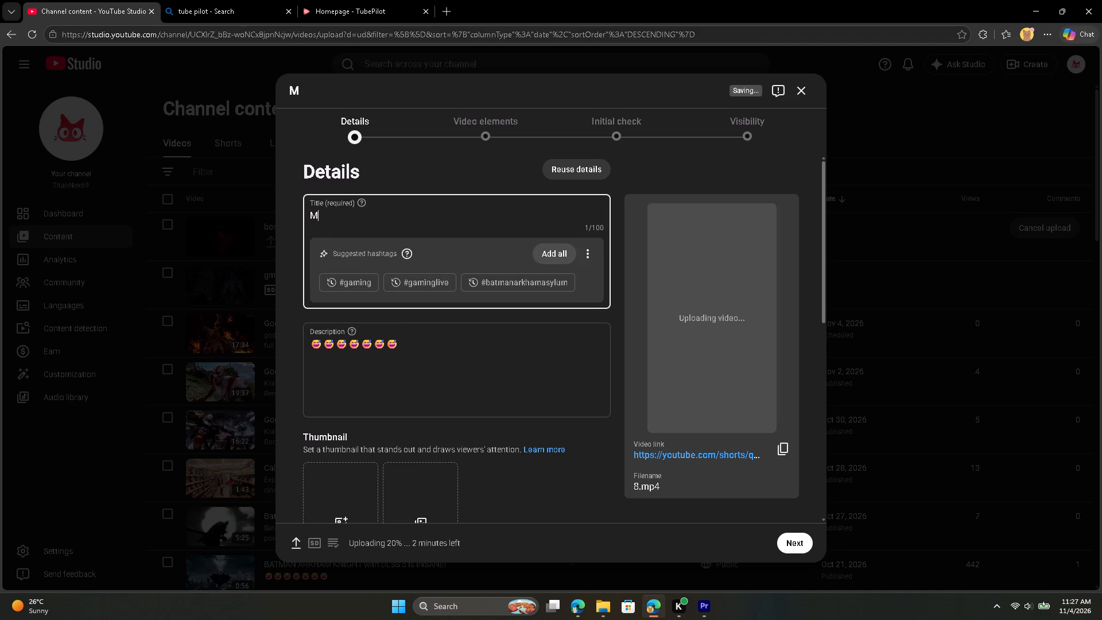
text(inss)
text(tionm com)
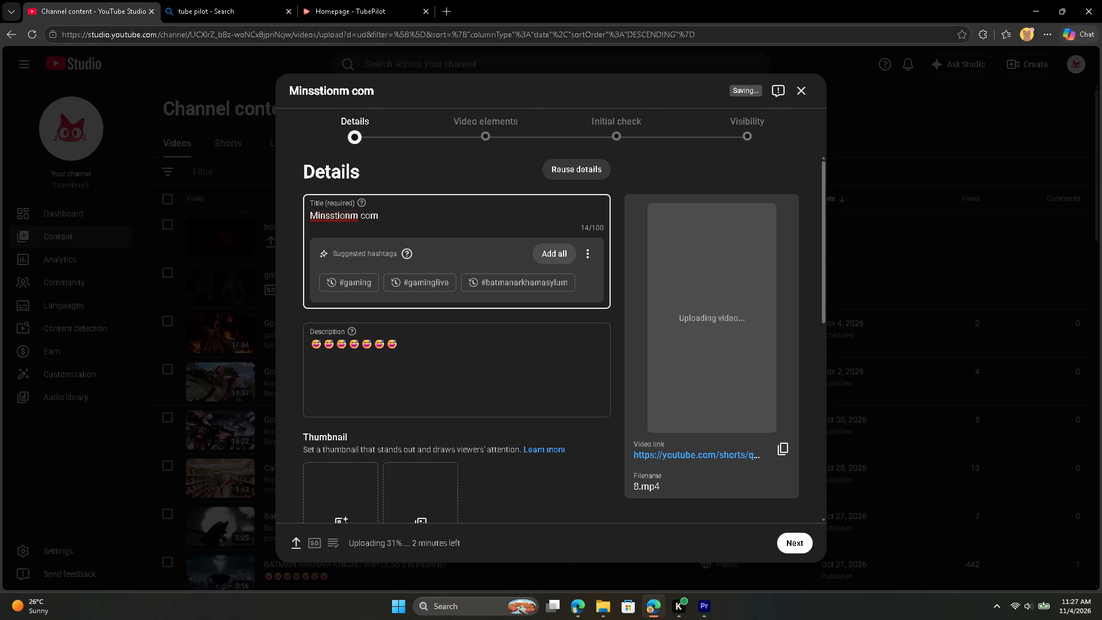
text(plte)
click(343, 204)
click(339, 216)
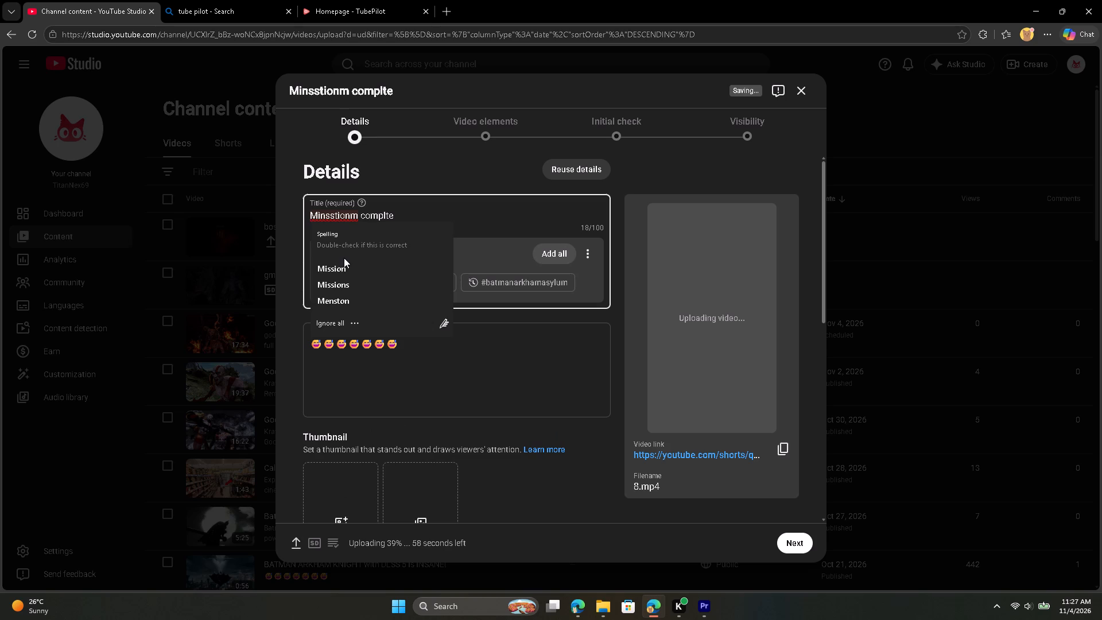
click(340, 270)
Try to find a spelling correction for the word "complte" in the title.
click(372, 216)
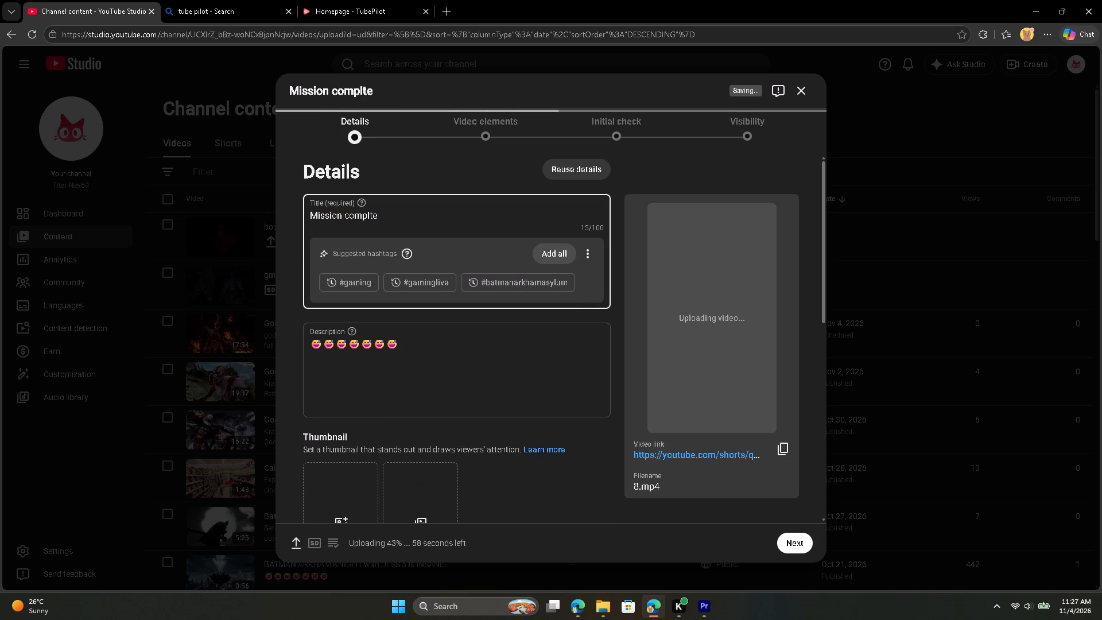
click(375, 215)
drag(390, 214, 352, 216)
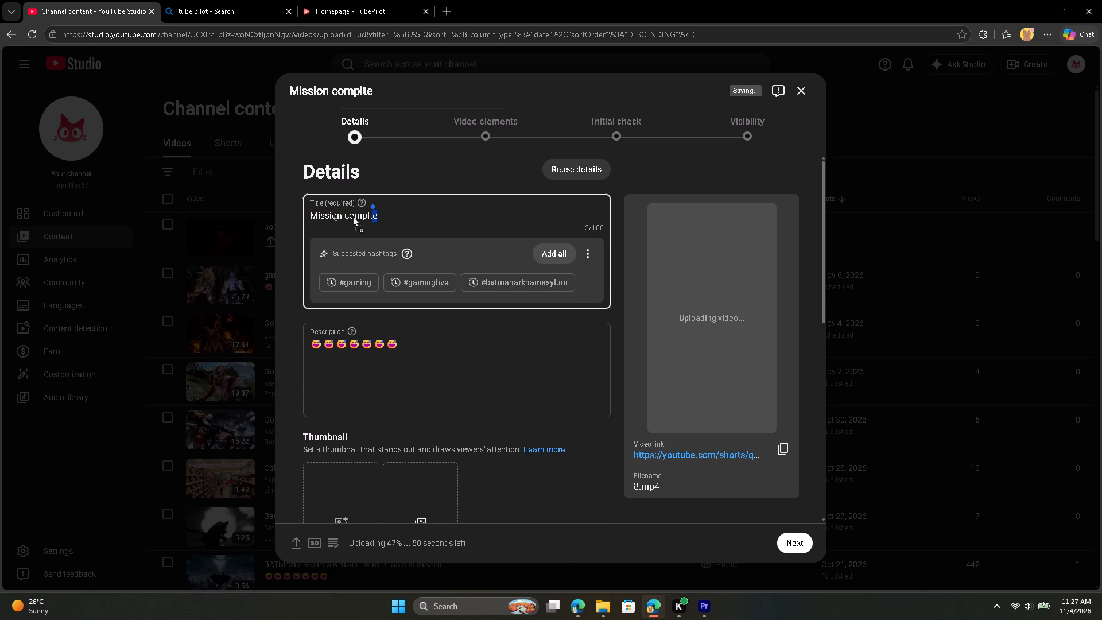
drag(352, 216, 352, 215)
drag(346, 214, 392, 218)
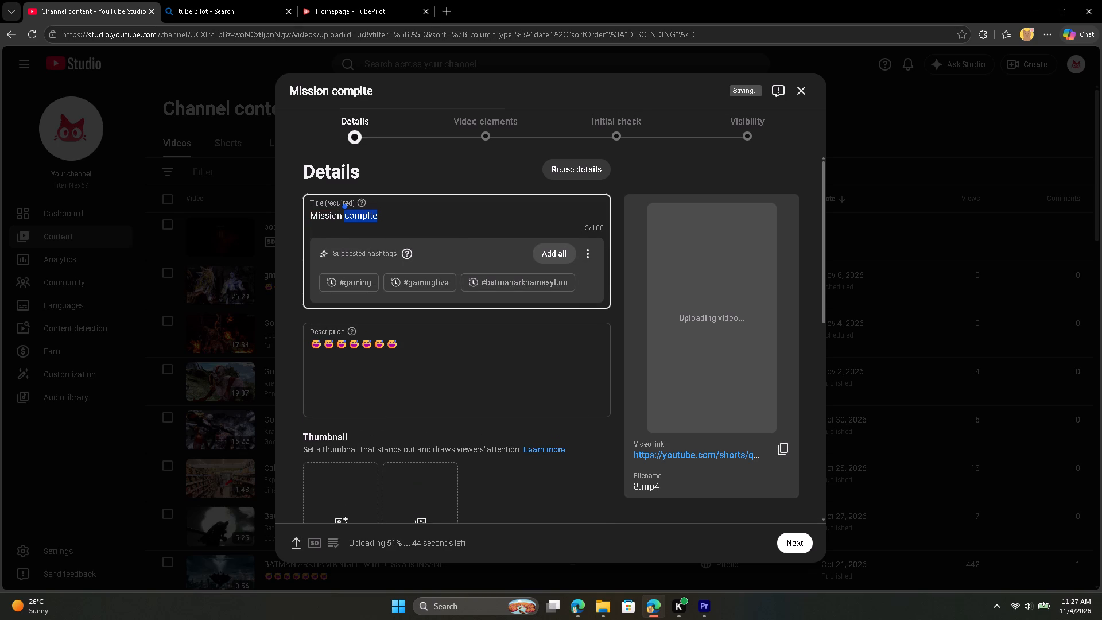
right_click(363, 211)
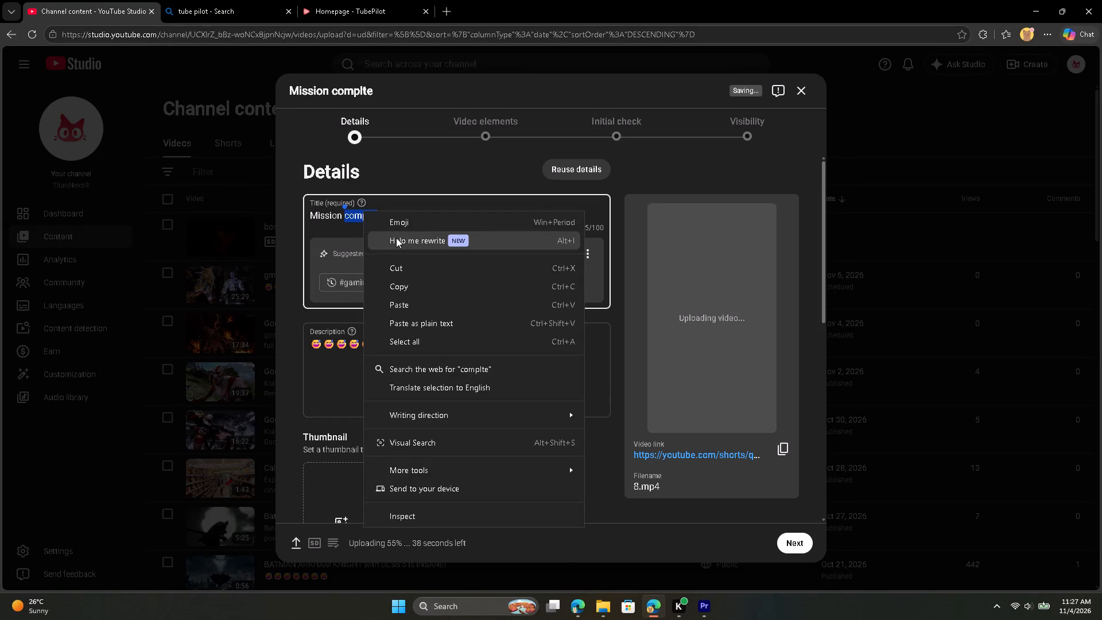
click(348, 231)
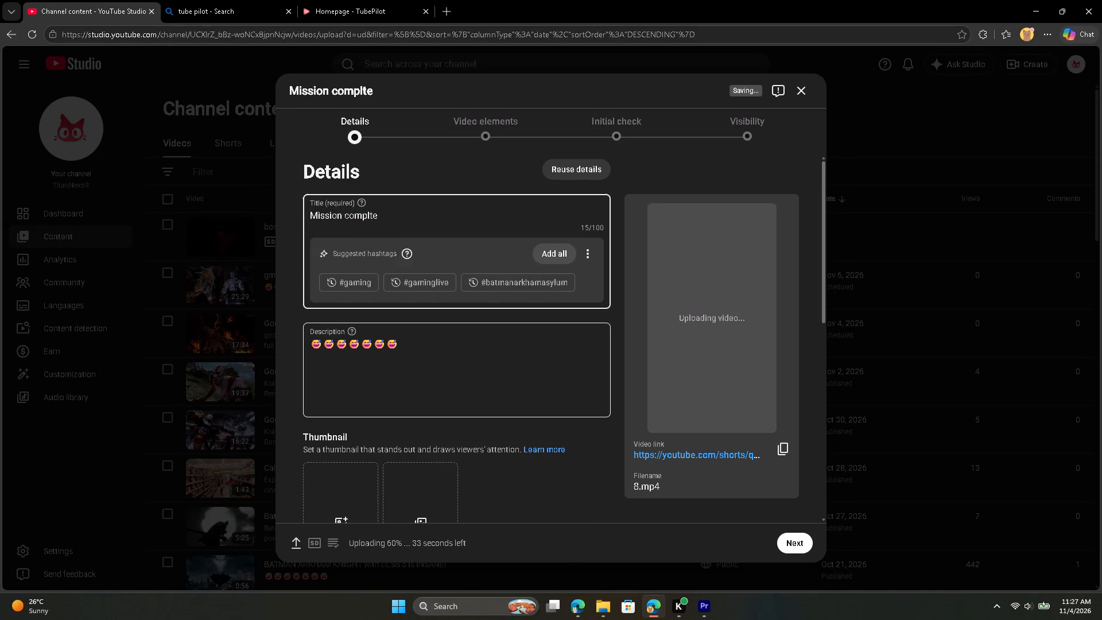
In the other Edge window, run a Bing voice search for "complete" and copy the correctly spelled word.
click(580, 614)
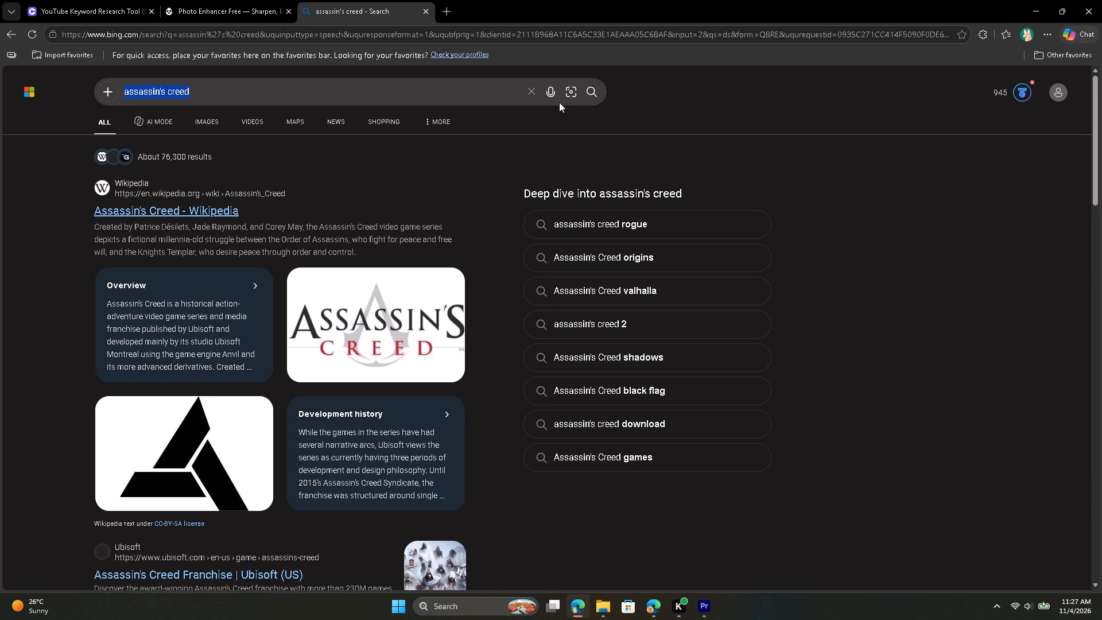
click(547, 92)
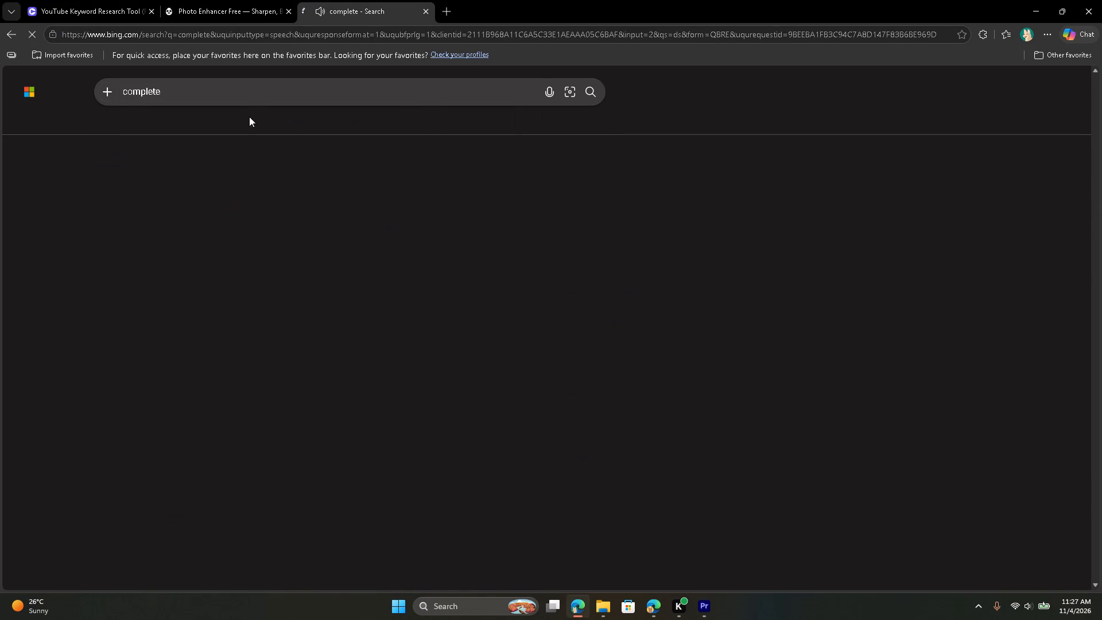
drag(192, 98, 90, 103)
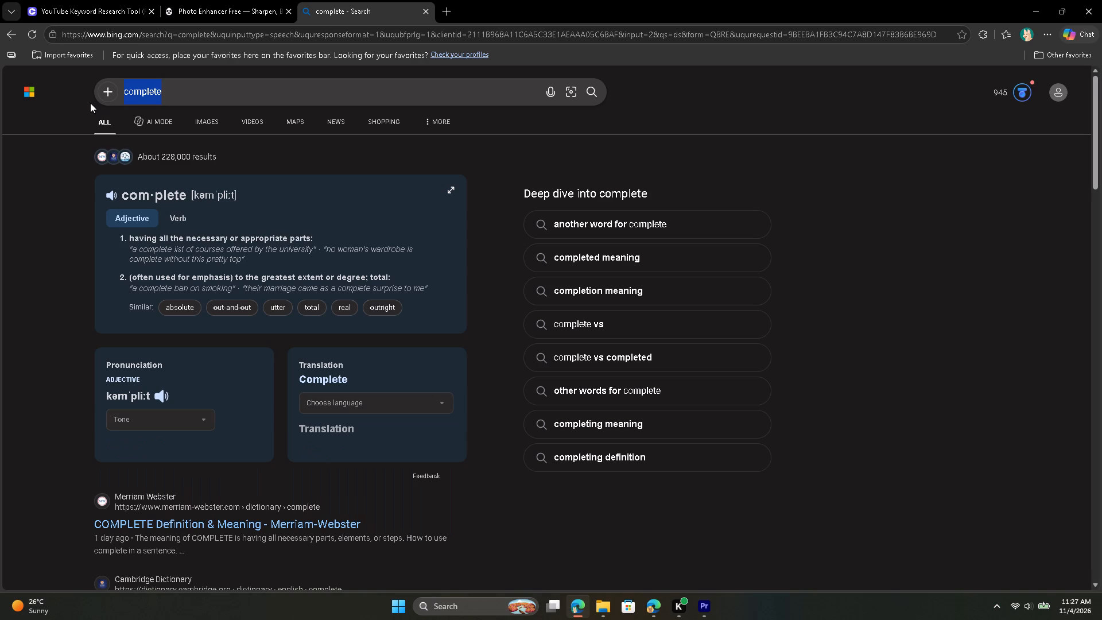
key(ctrl+c)
key(ctrl+c)
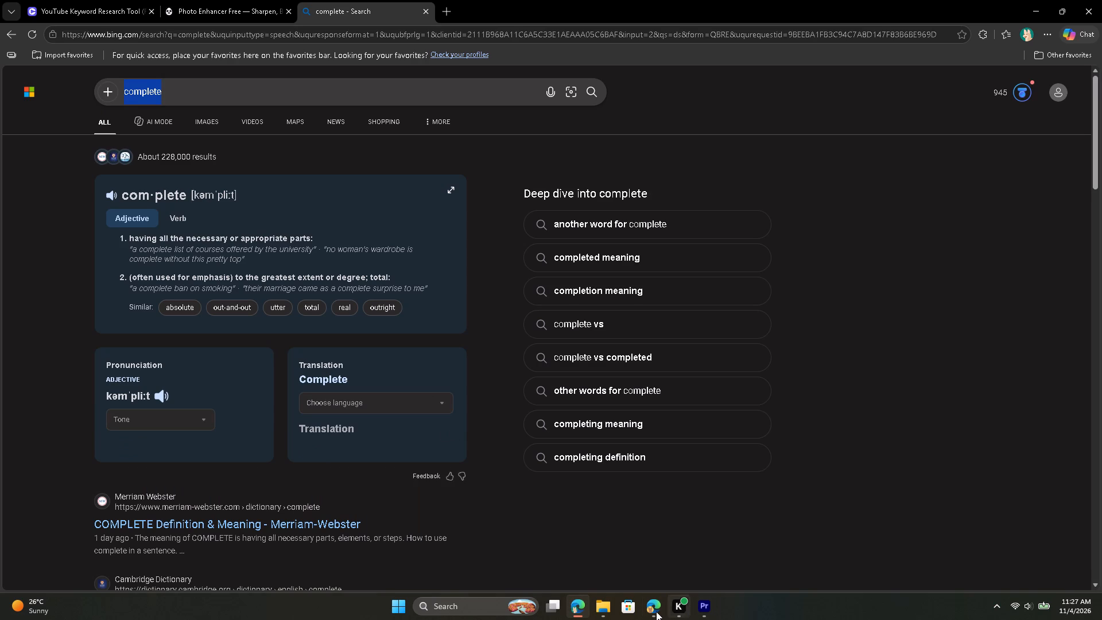
Back in the YouTube Studio upload, replace "complte" in the title with the copied word so it reads "Mission complete".
click(656, 611)
drag(381, 212, 353, 214)
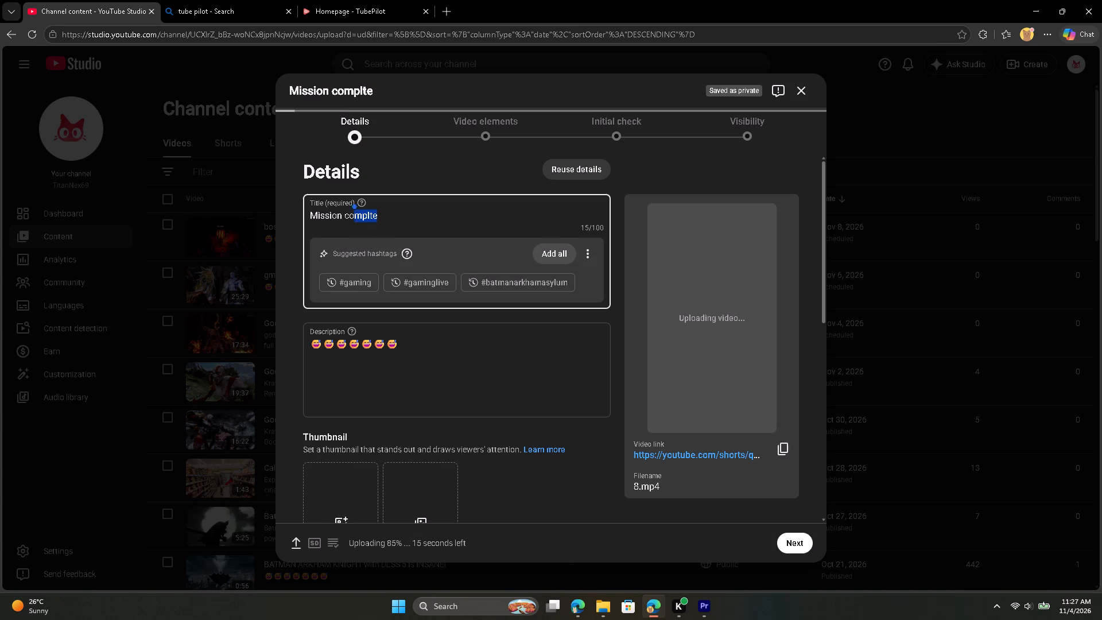
drag(353, 214, 346, 215)
key(ctrl+v)
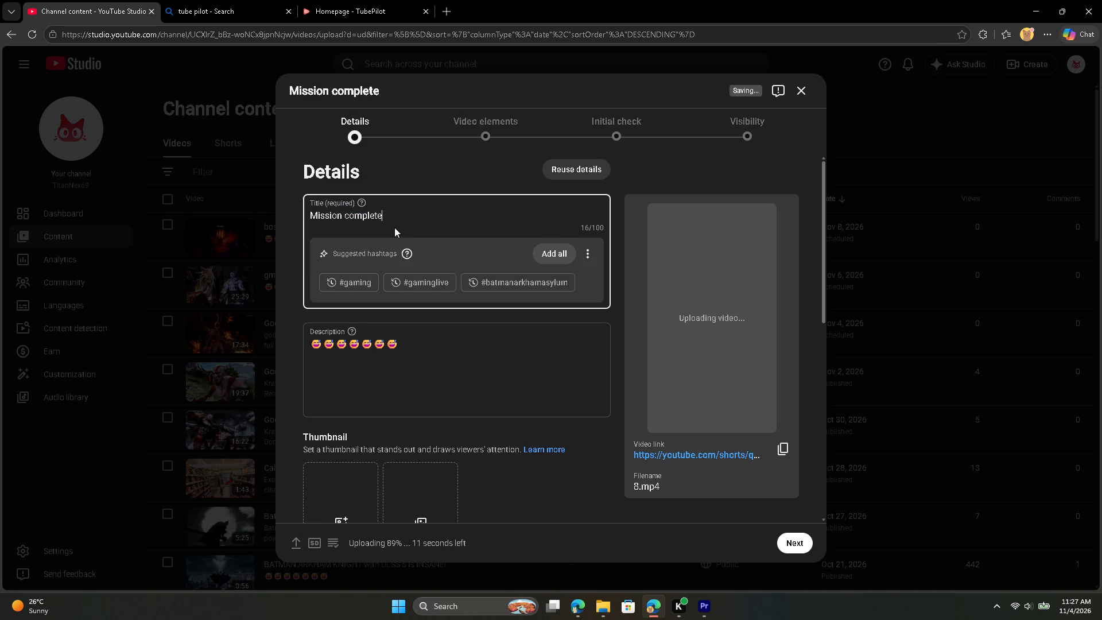
key(space)
Replace the emoji description with the copied title "Mission complete", followed by four lines containing a single period each.
drag(404, 348, 250, 338)
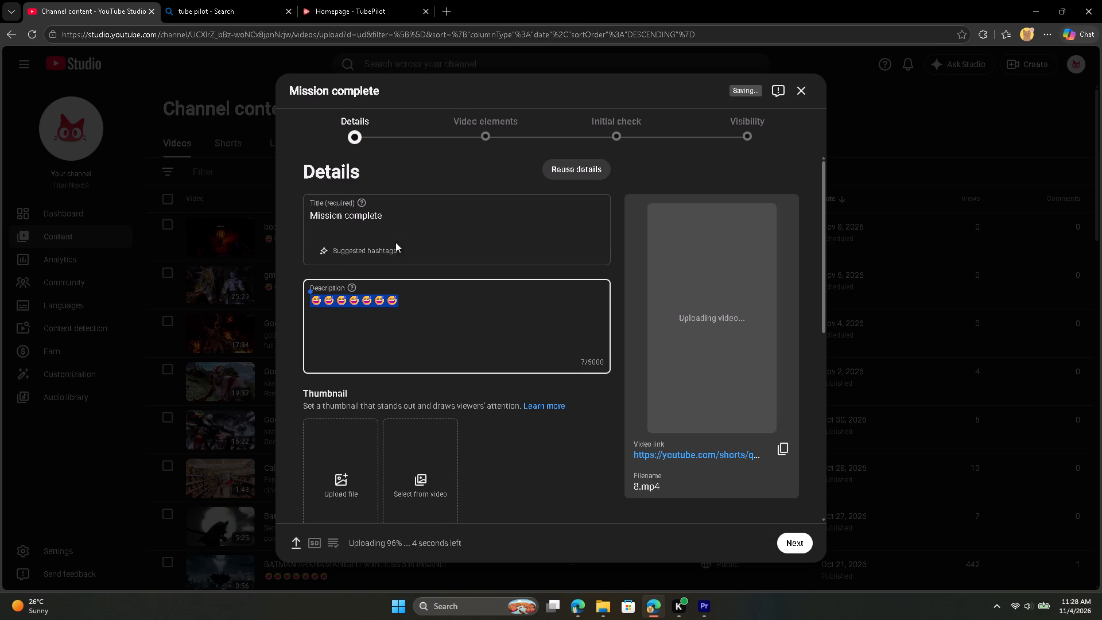
drag(390, 214, 290, 210)
key(ctrl+c)
key(ctrl+c)
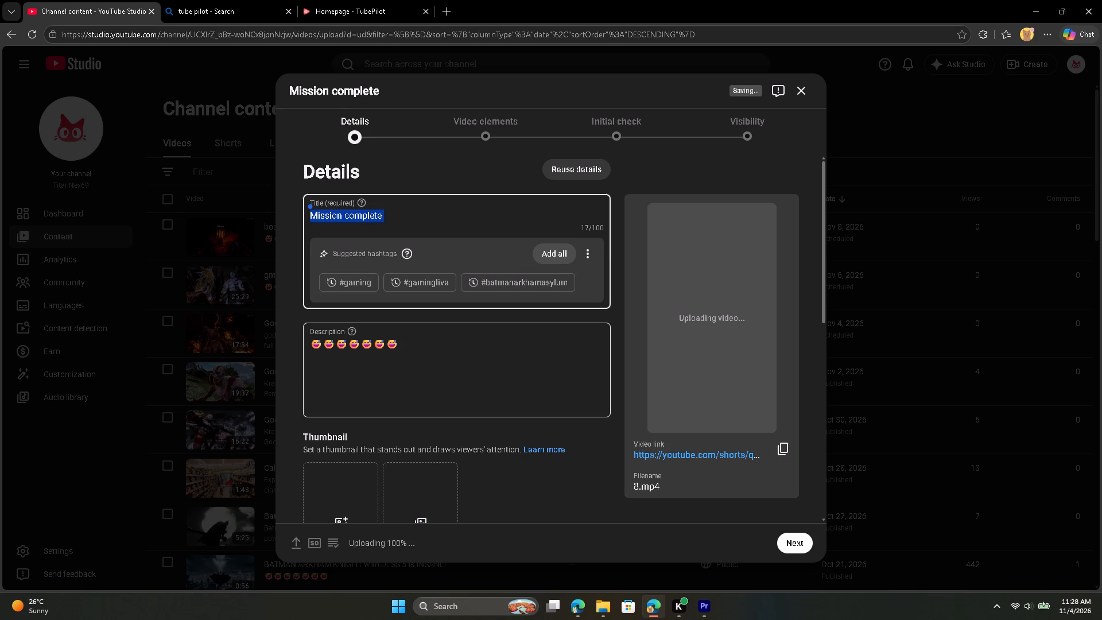
drag(398, 347, 268, 324)
key(ctrl+v)
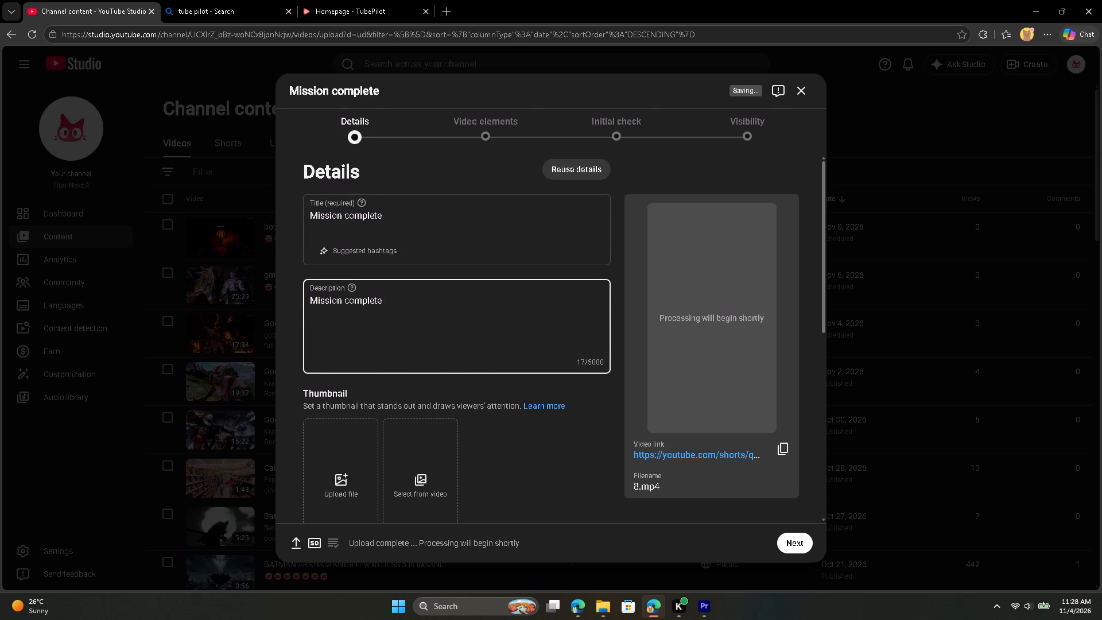
key(Return)
key(period)
key(Return)
key(period)
key(Return)
key(period)
key(Return)
key(period)
key(Return)
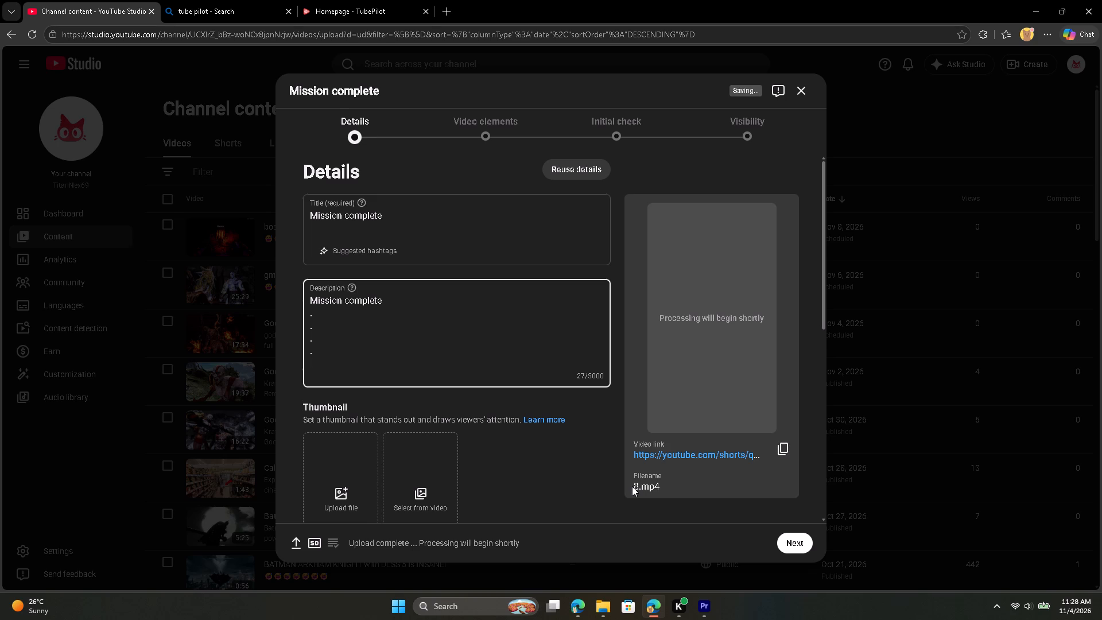
Continue to the video elements and add the God of War 3 Remastered walkthrough as the related video.
scroll(614, 491, down, 5)
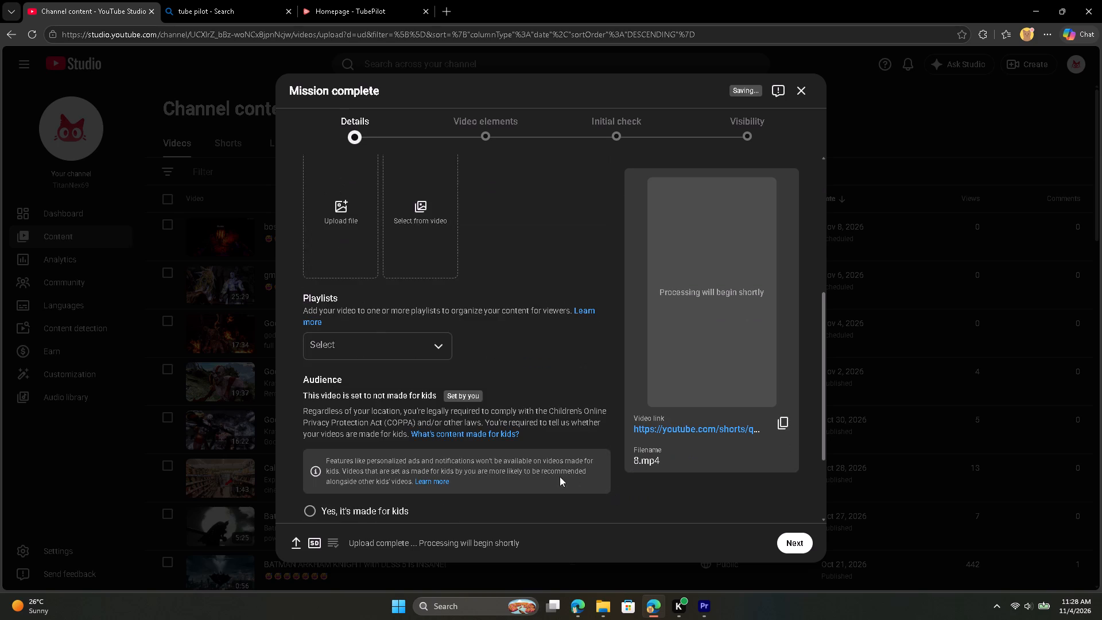
scroll(549, 472, down, 4)
click(795, 545)
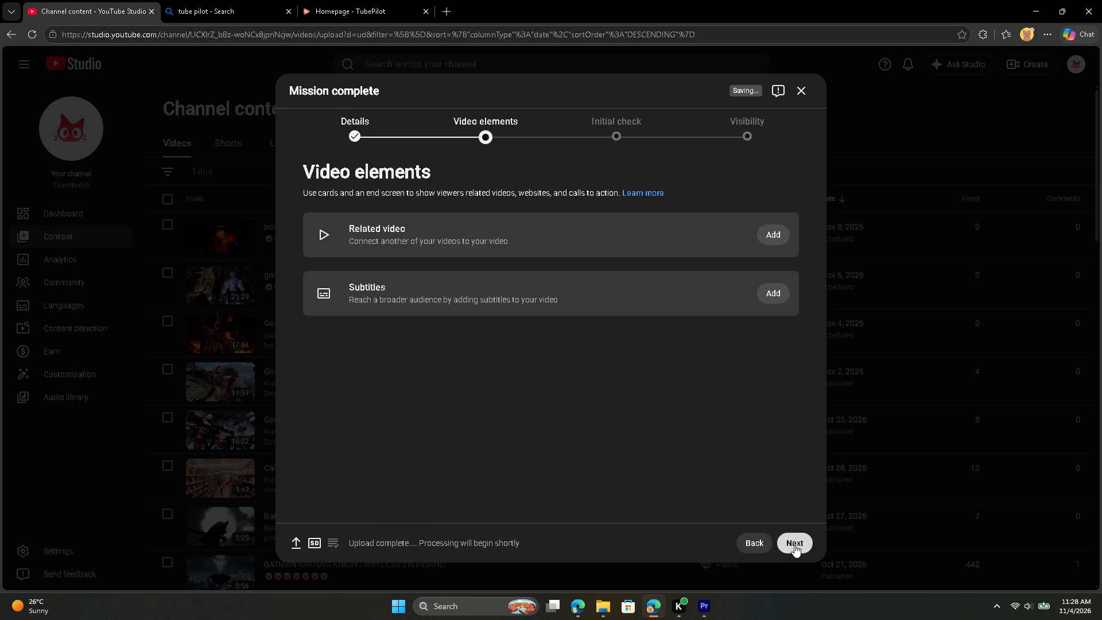
click(775, 237)
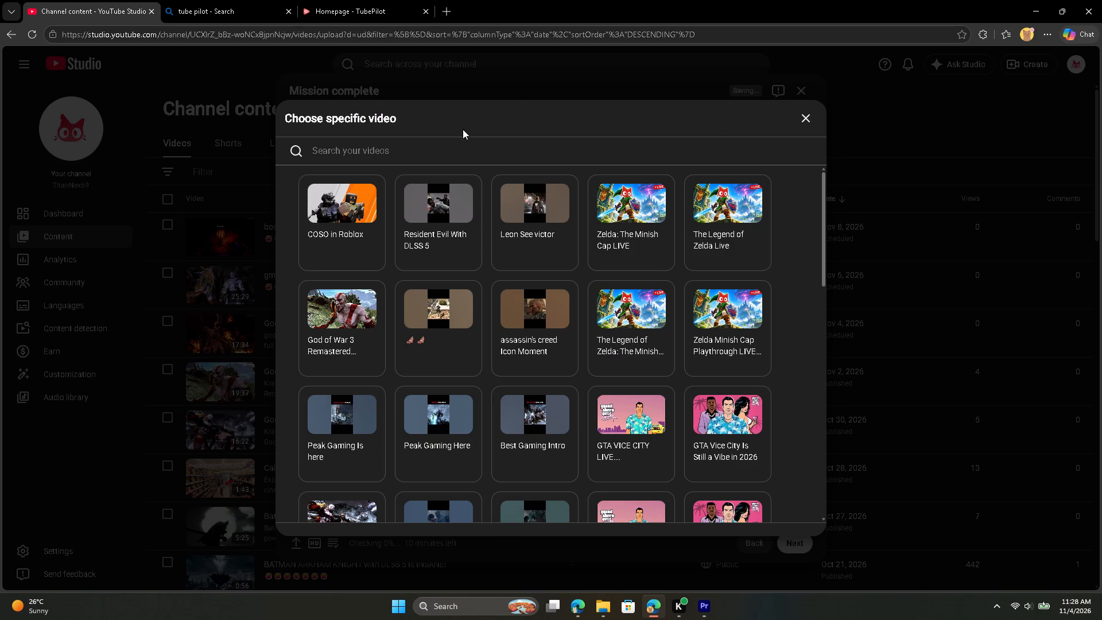
click(333, 319)
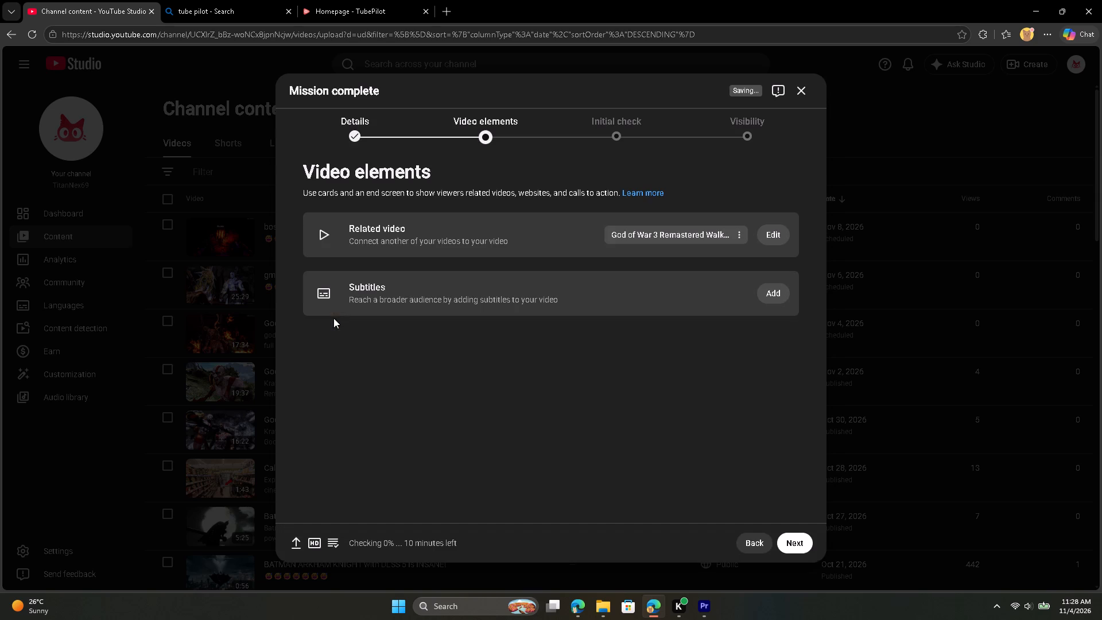
Schedule the "Mission complete" video as public for Nov 5, 2026 at 11:29 AM and close the scheduling summary.
click(804, 544)
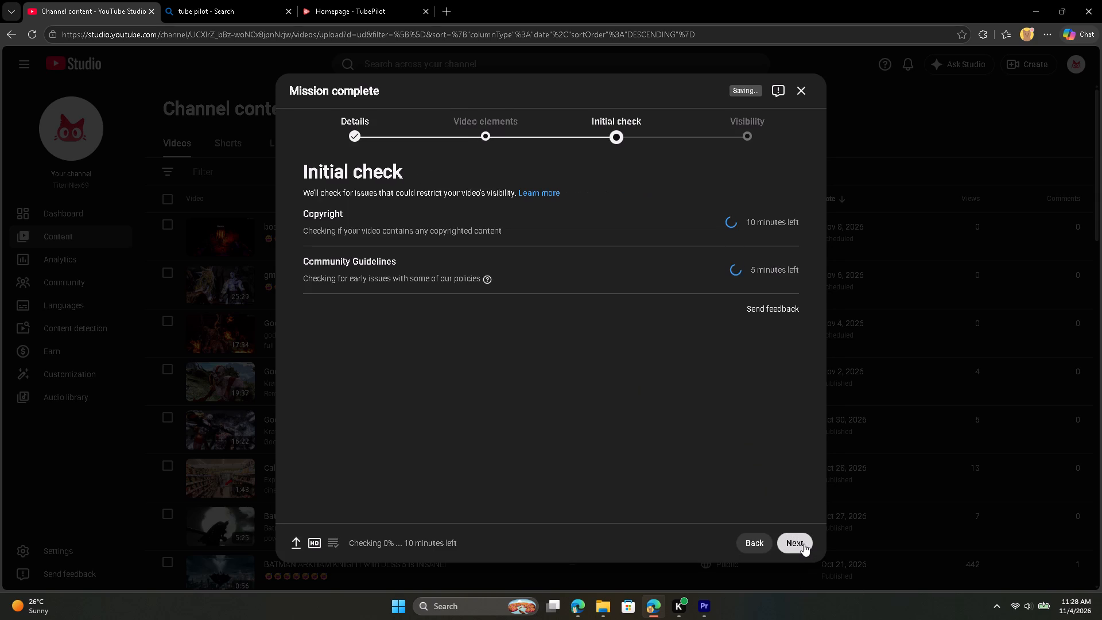
click(804, 544)
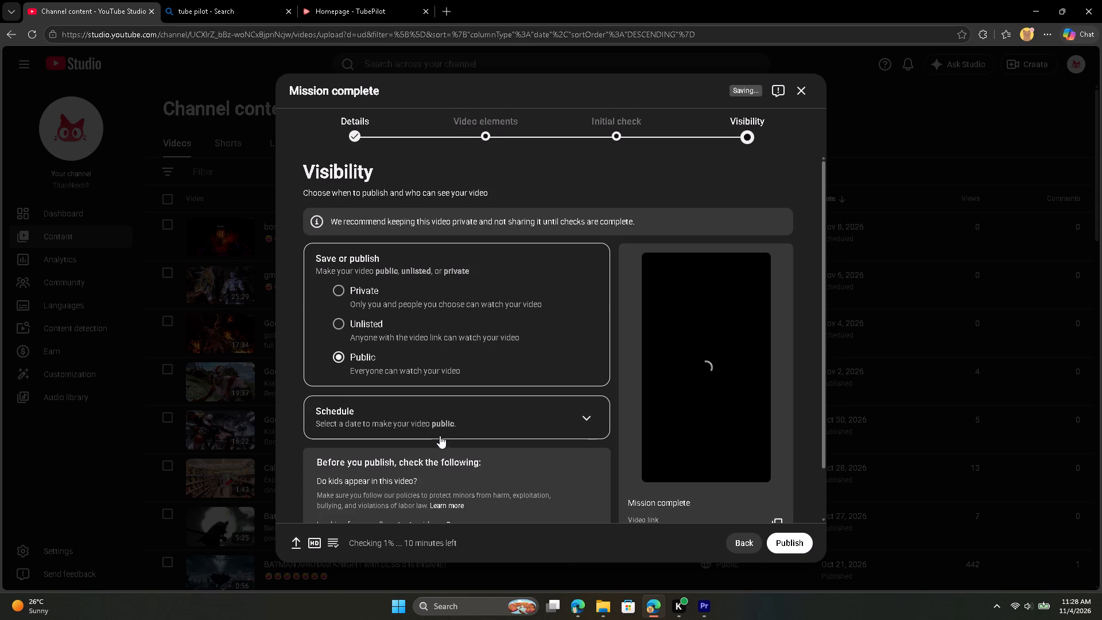
click(440, 436)
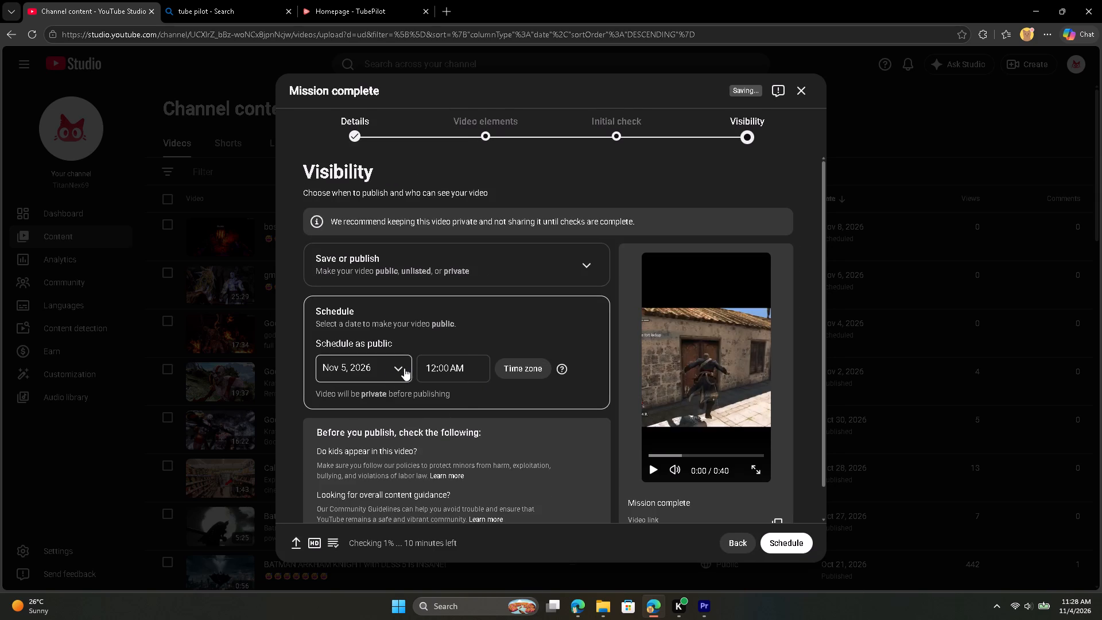
click(404, 368)
click(412, 433)
click(445, 370)
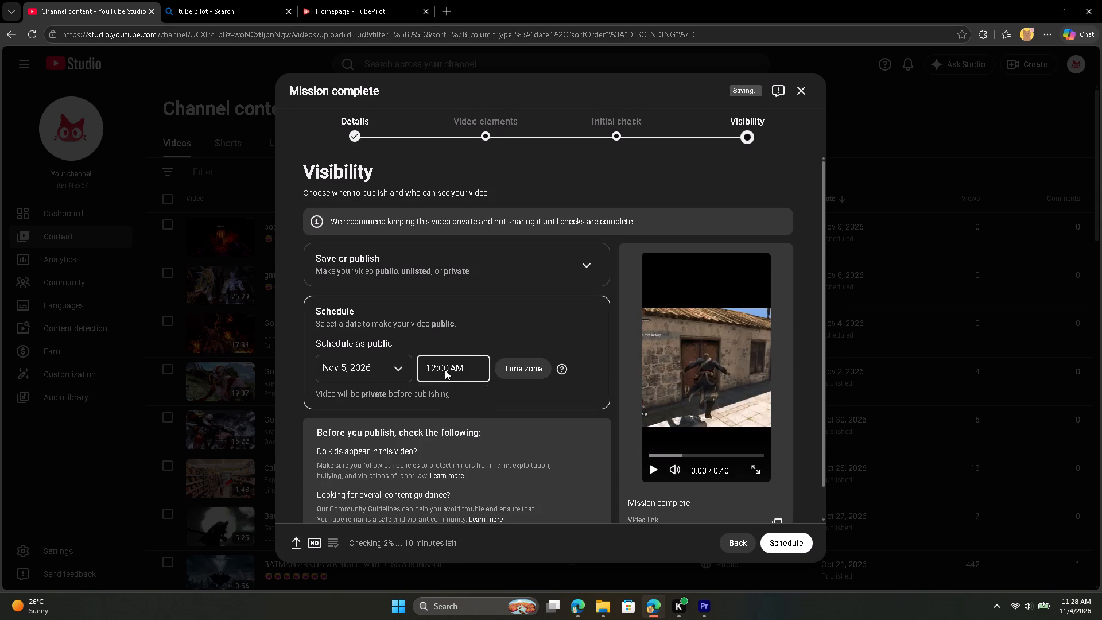
scroll(446, 370, down, 7)
scroll(445, 431, down, 17)
scroll(450, 444, up, 1)
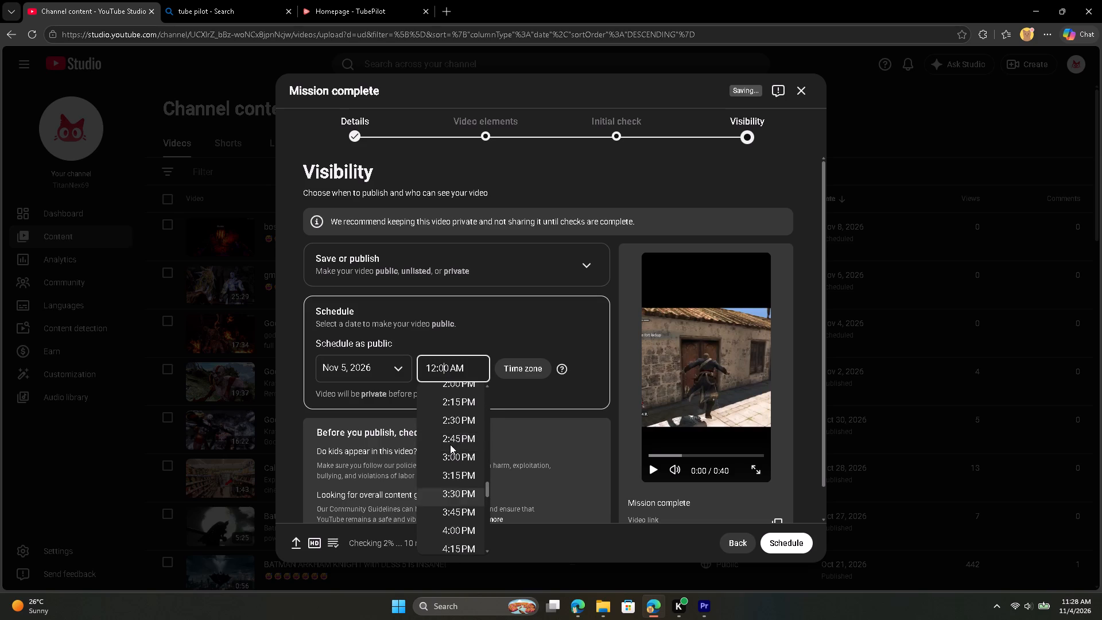
scroll(450, 444, up, 6)
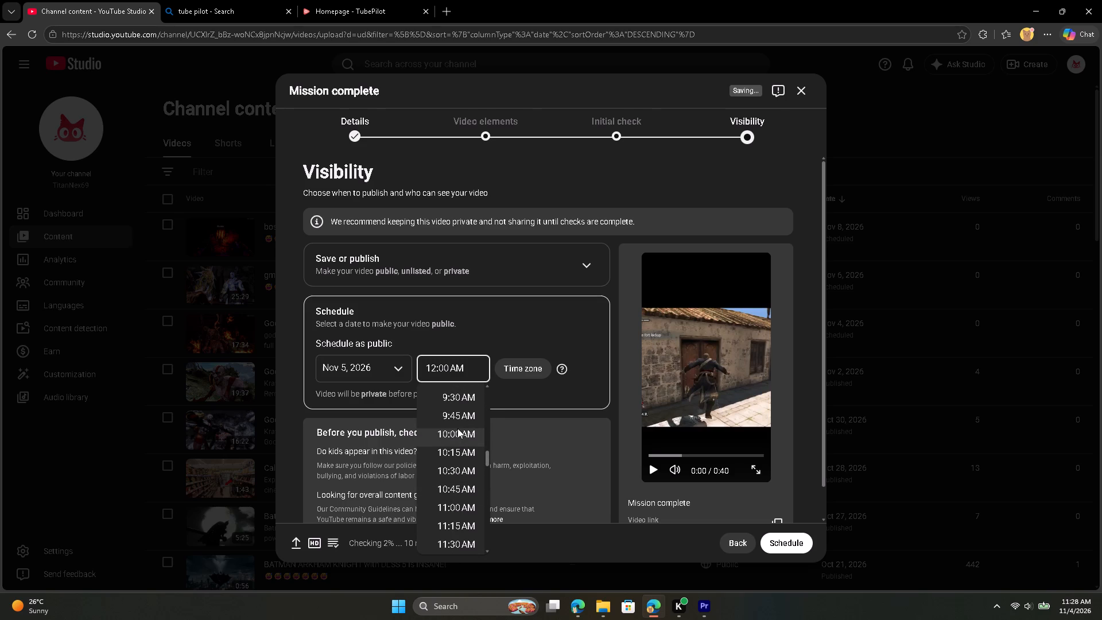
click(453, 543)
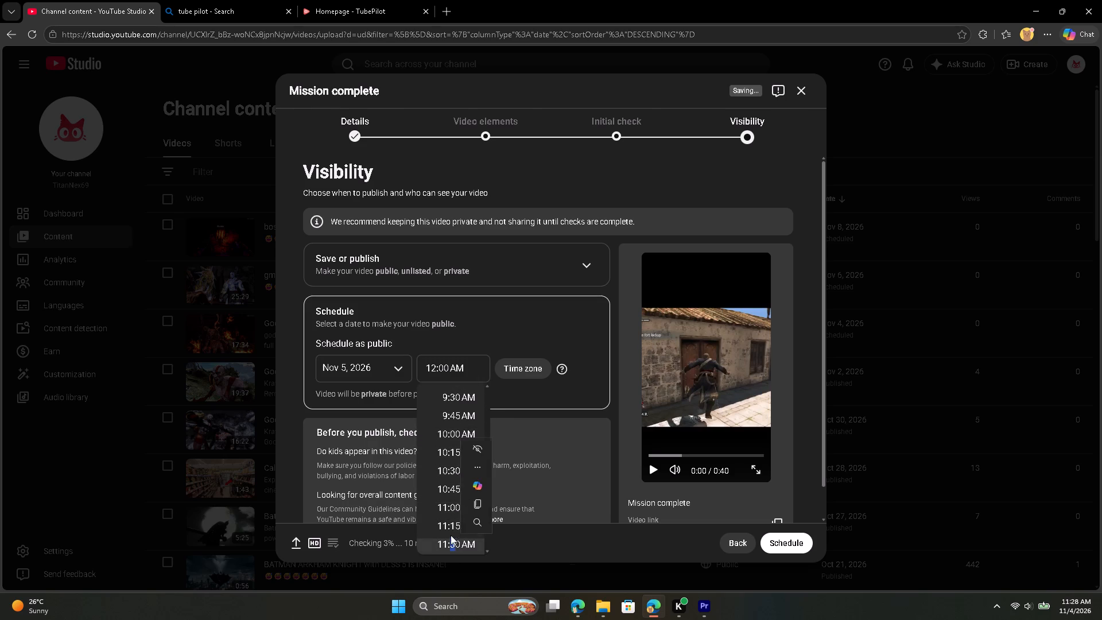
drag(448, 366, 439, 366)
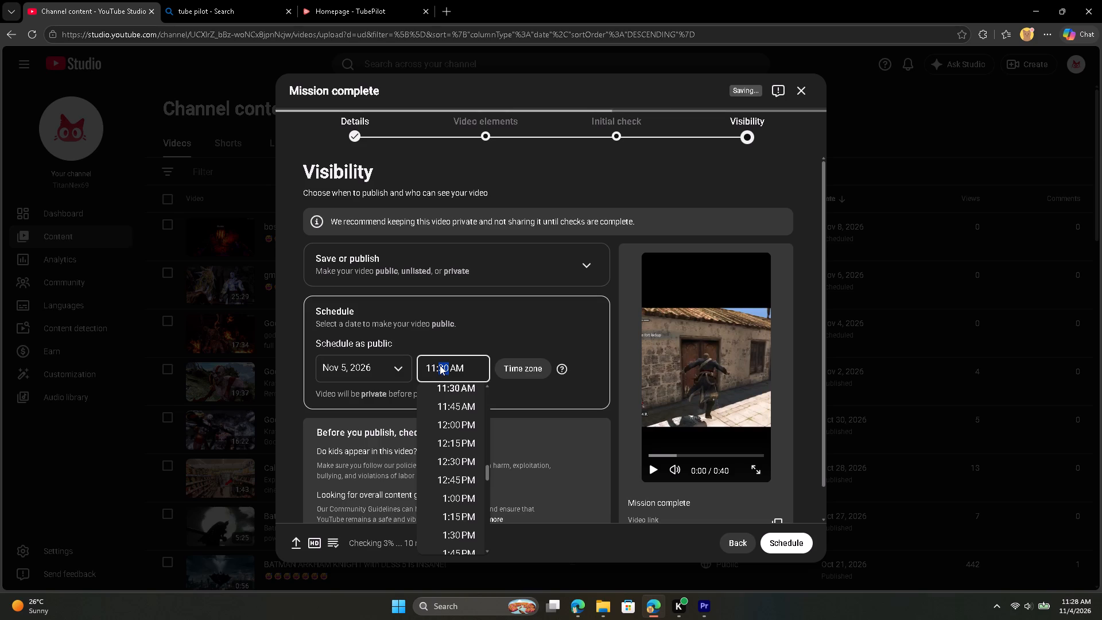
text(29)
click(498, 338)
key(grave)
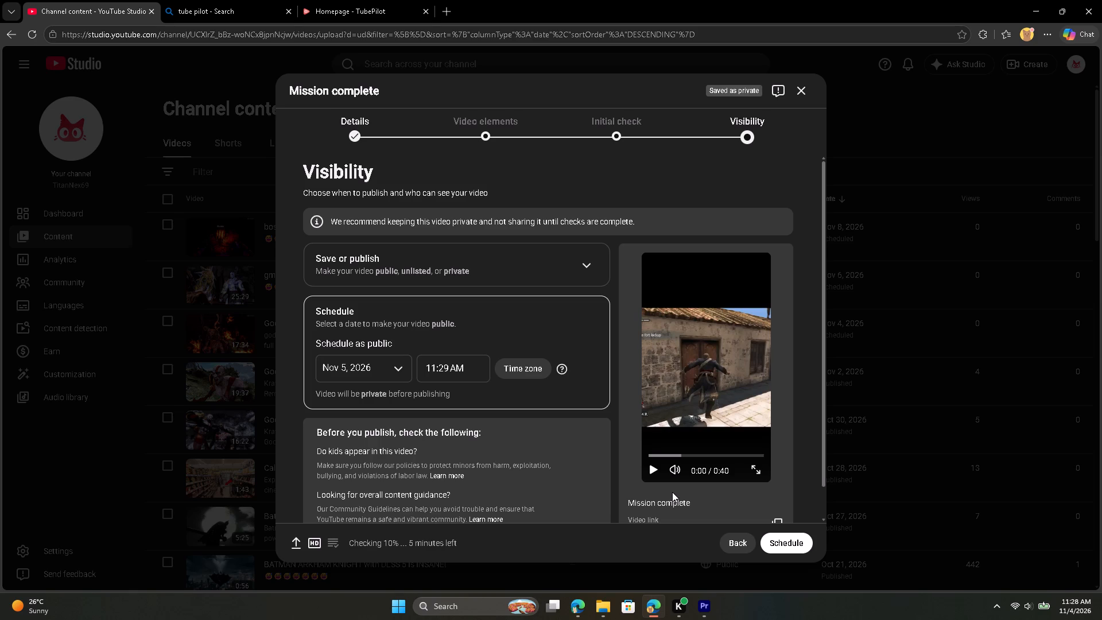
click(793, 544)
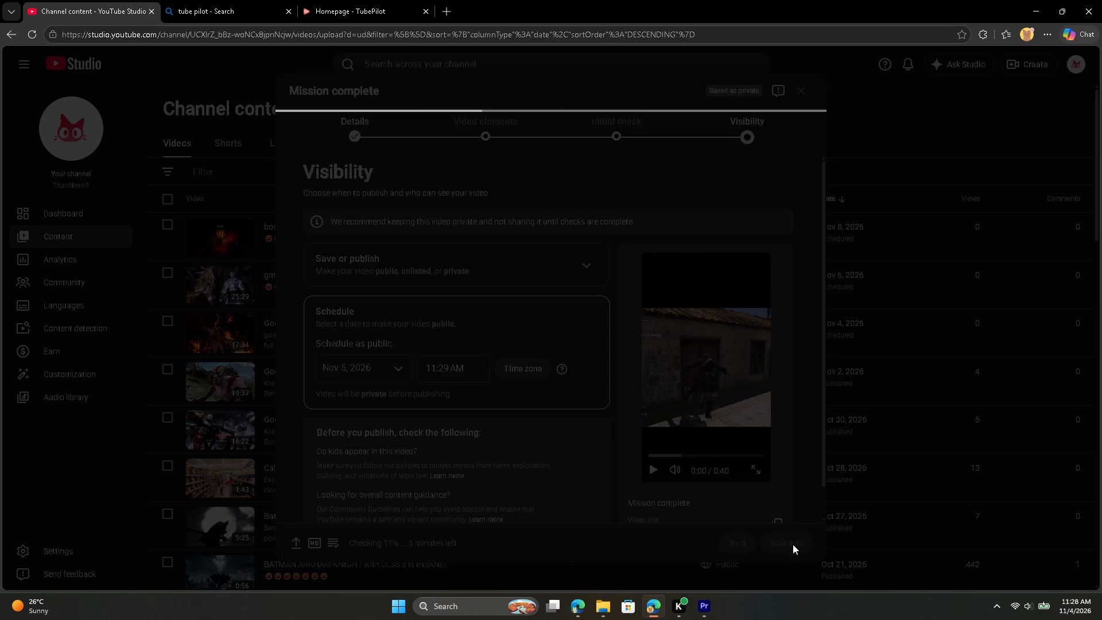
click(651, 377)
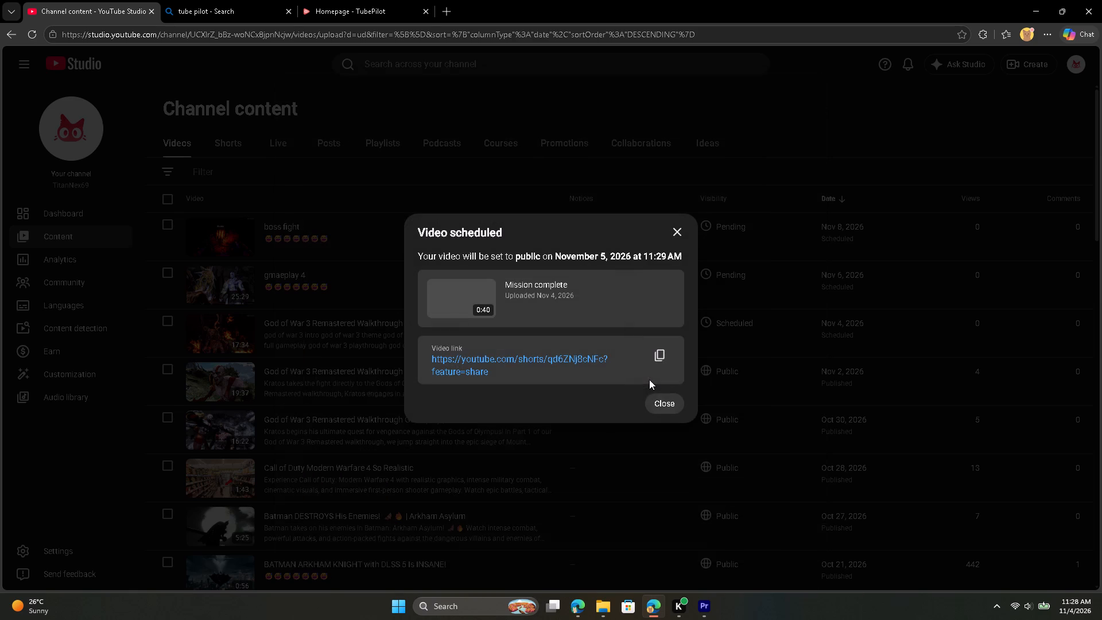
click(663, 401)
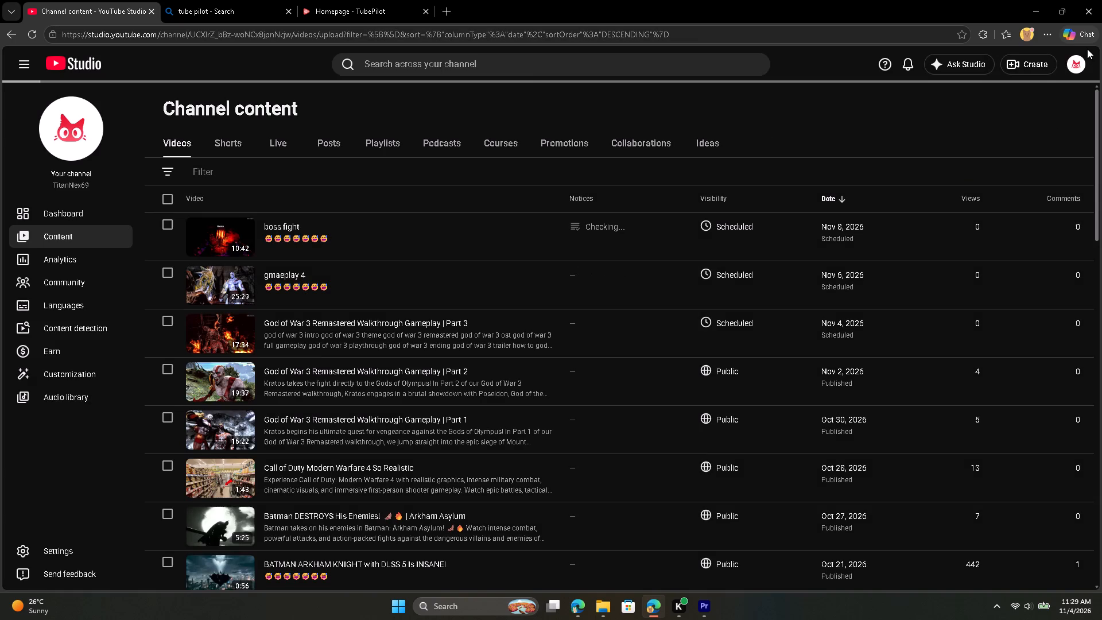
Start a new video upload with clip h1 from the asstion folder.
click(1035, 60)
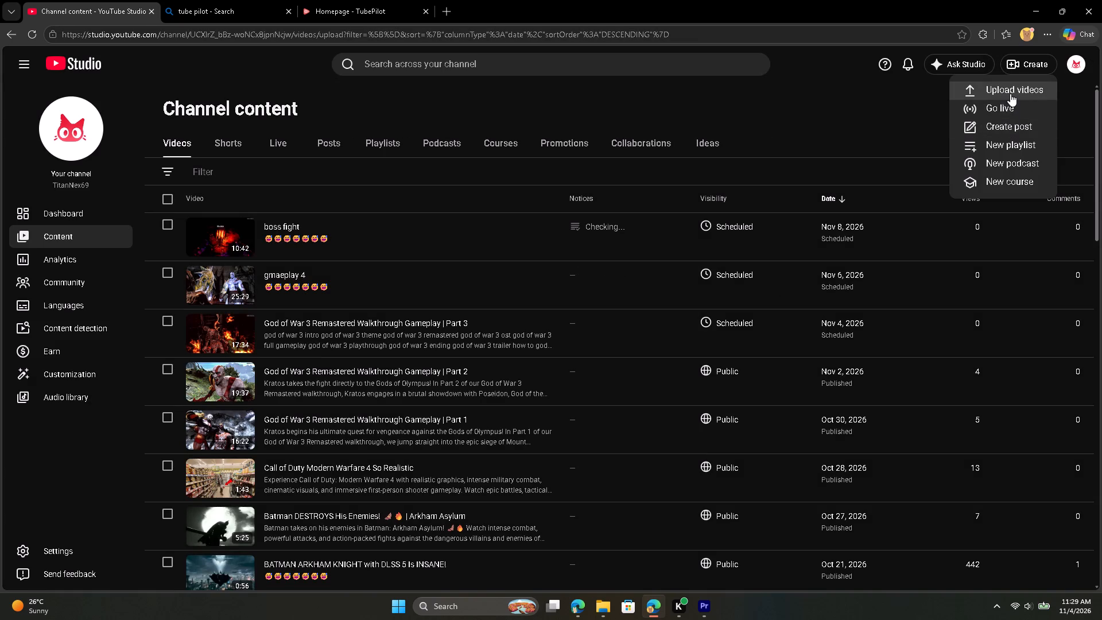
click(1010, 93)
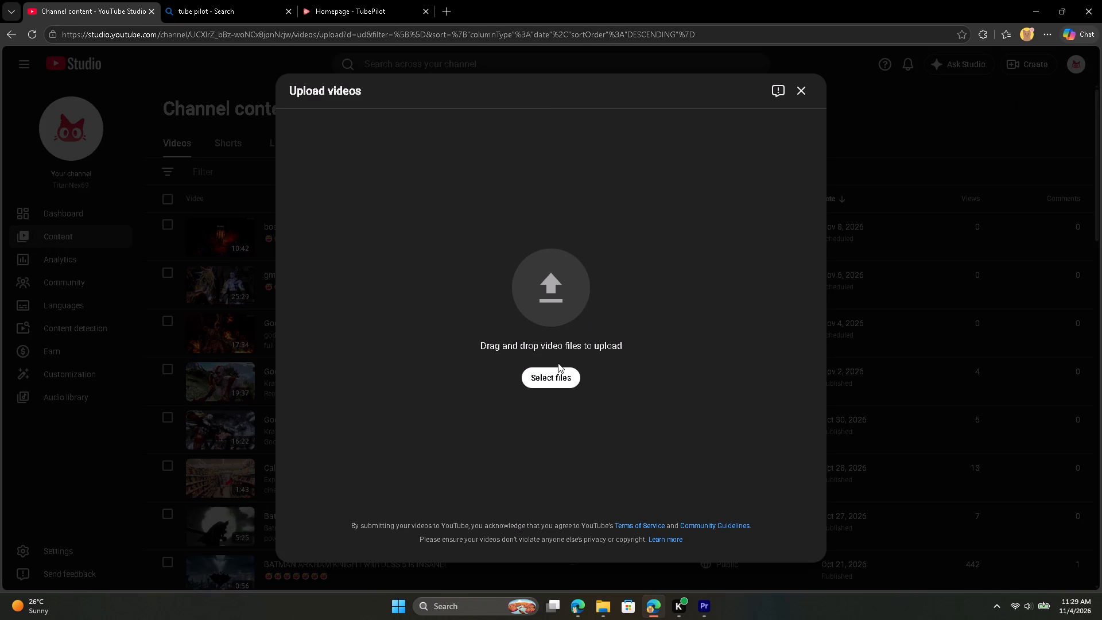
click(554, 373)
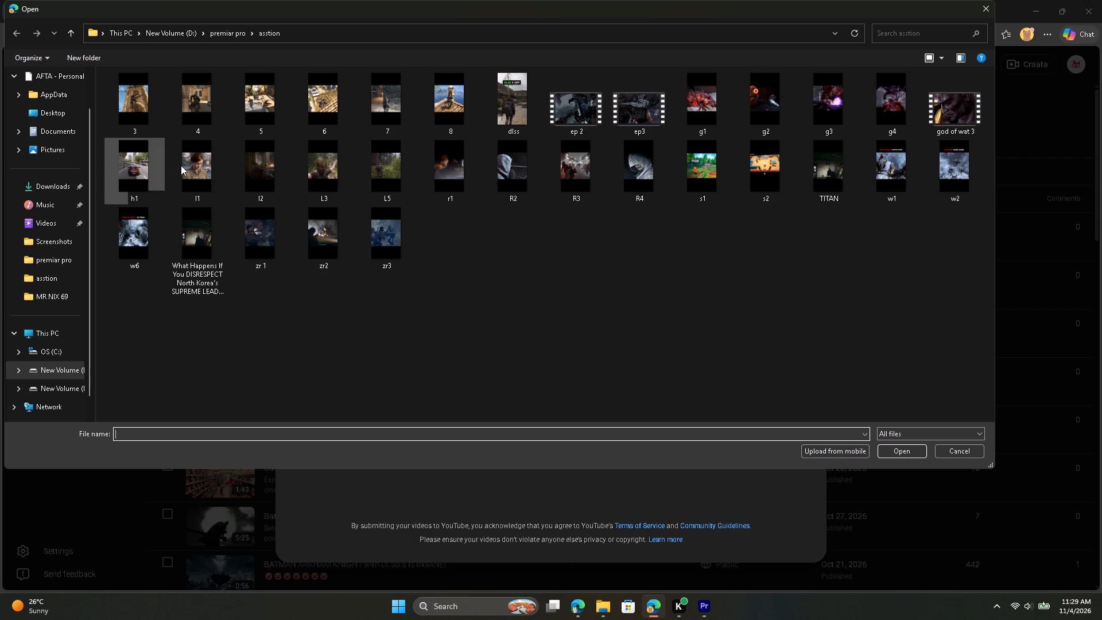
click(150, 171)
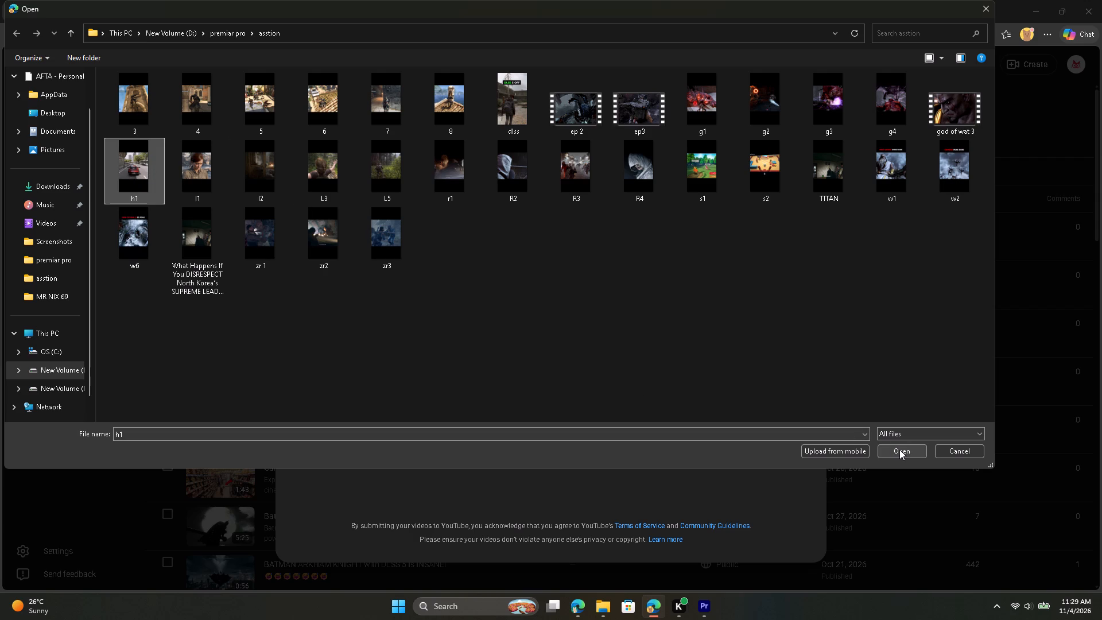
click(896, 449)
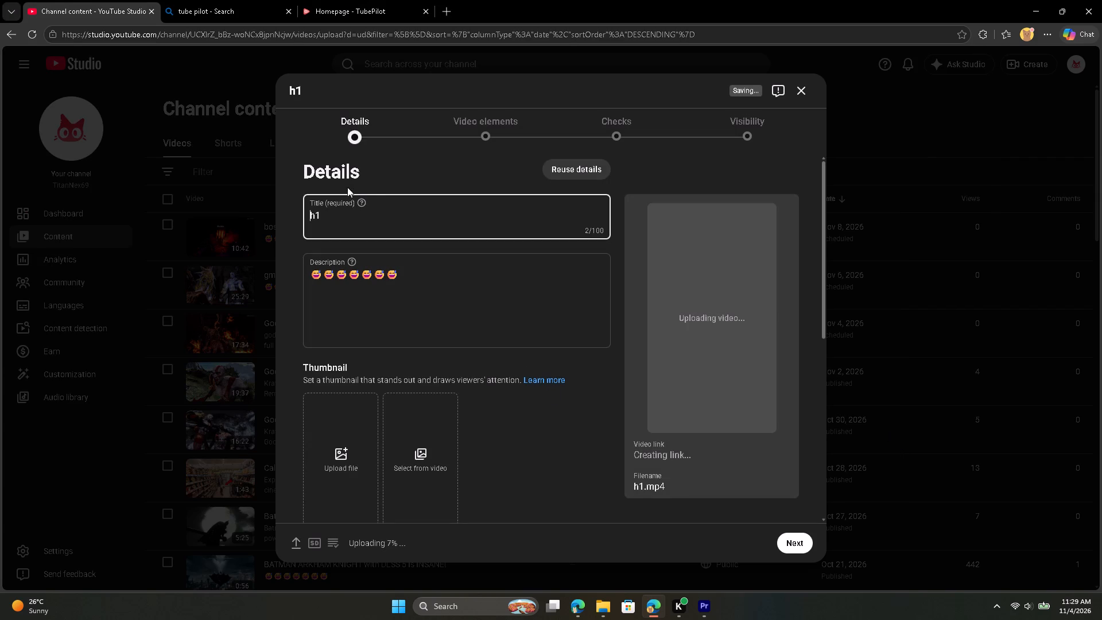
Switch to File Explorer and preview clip h1 from the asstion folder in Media Player.
click(602, 609)
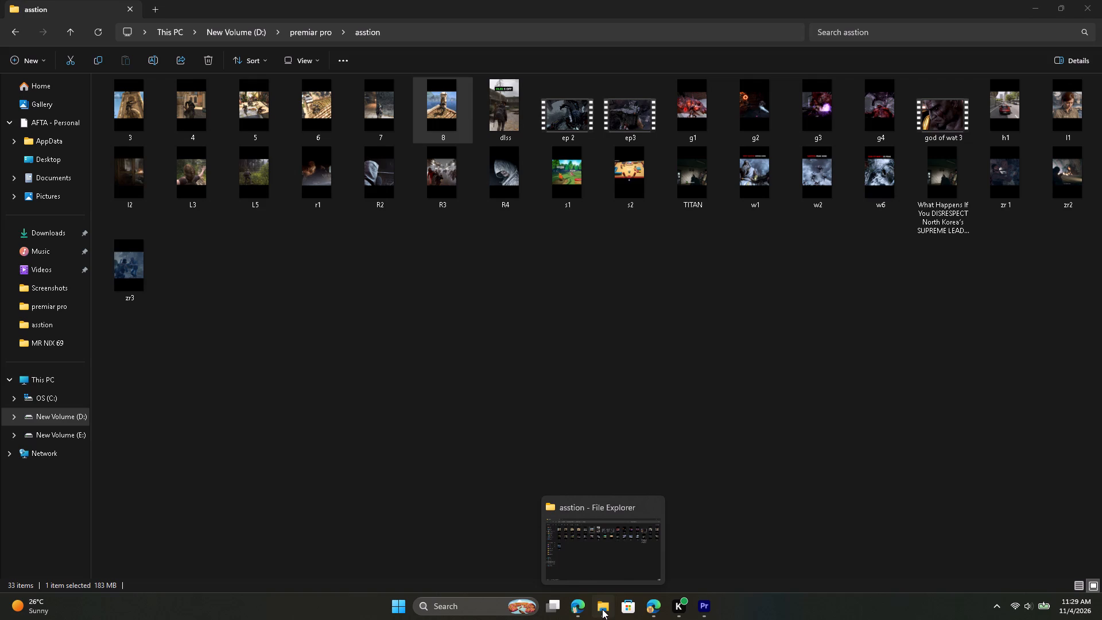
double_click(1012, 114)
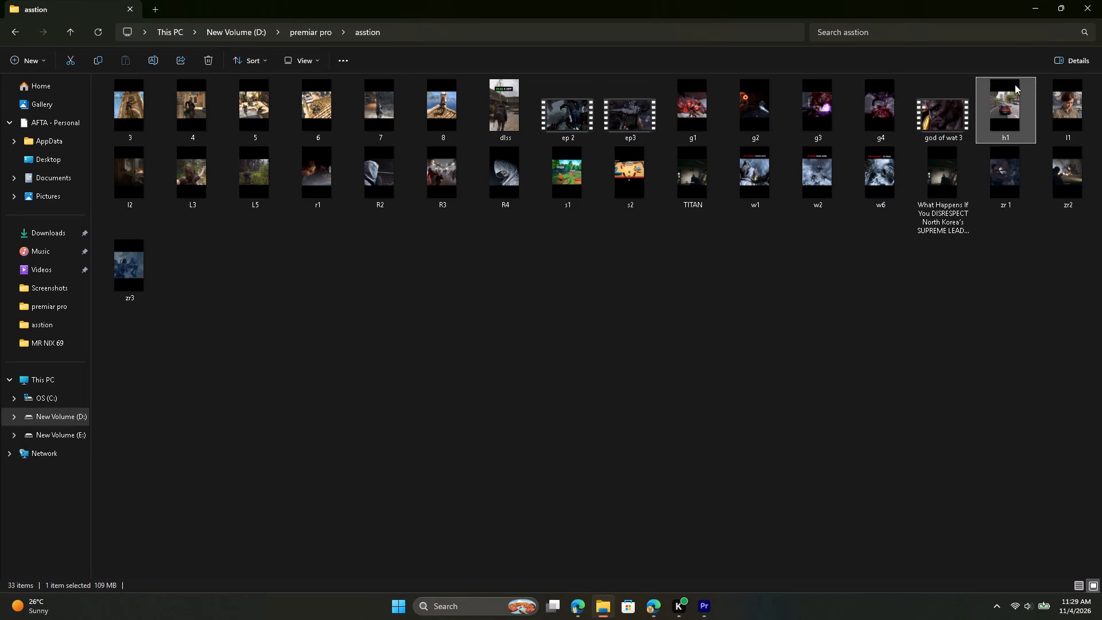
Preview clips l1, l2, L3 and L5 from the asstion folder in Media Player, rewatching l2 at the end.
double_click(1045, 92)
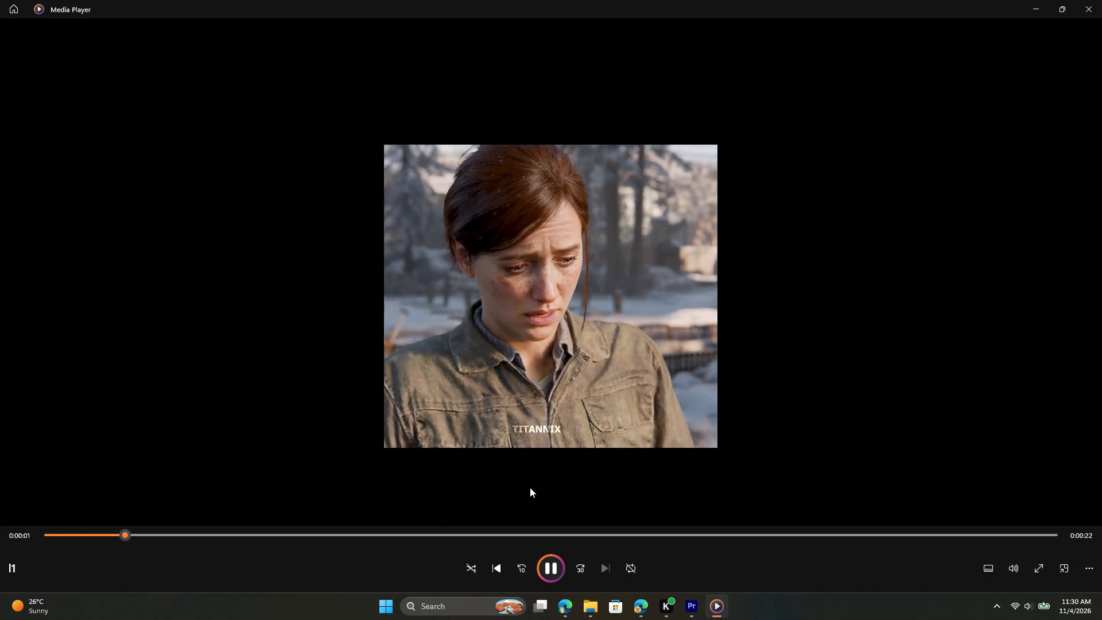
click(715, 542)
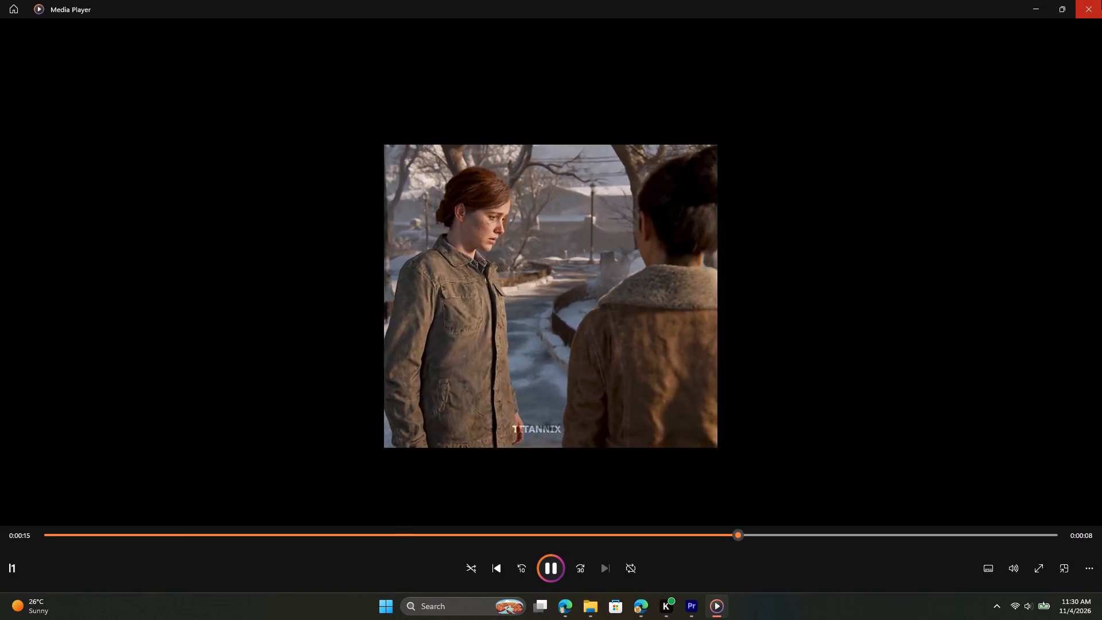
click(1101, 0)
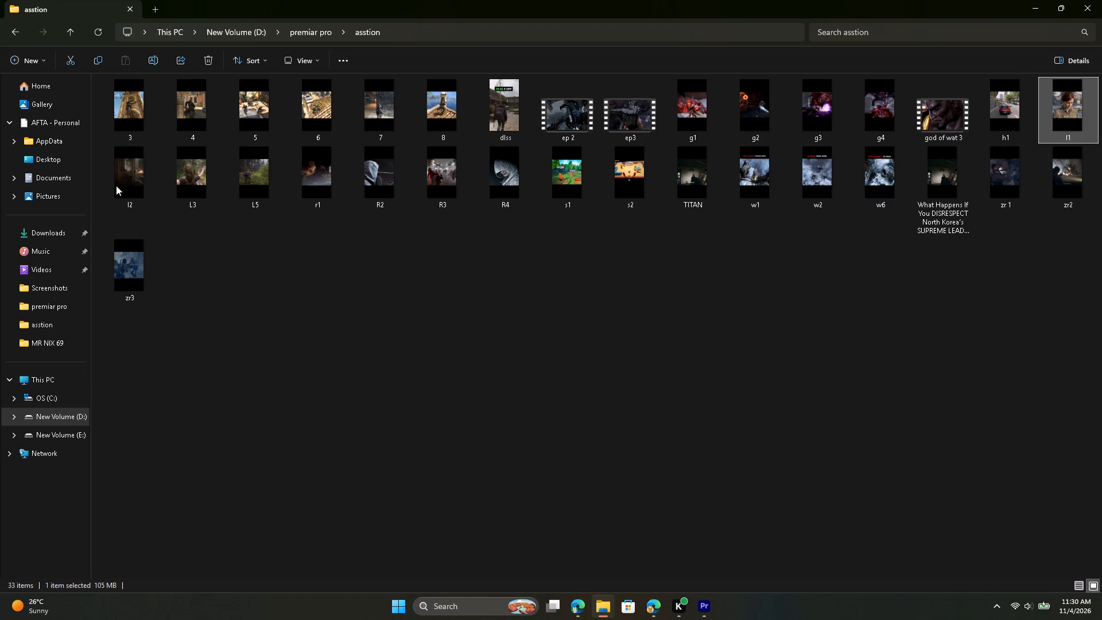
double_click(120, 185)
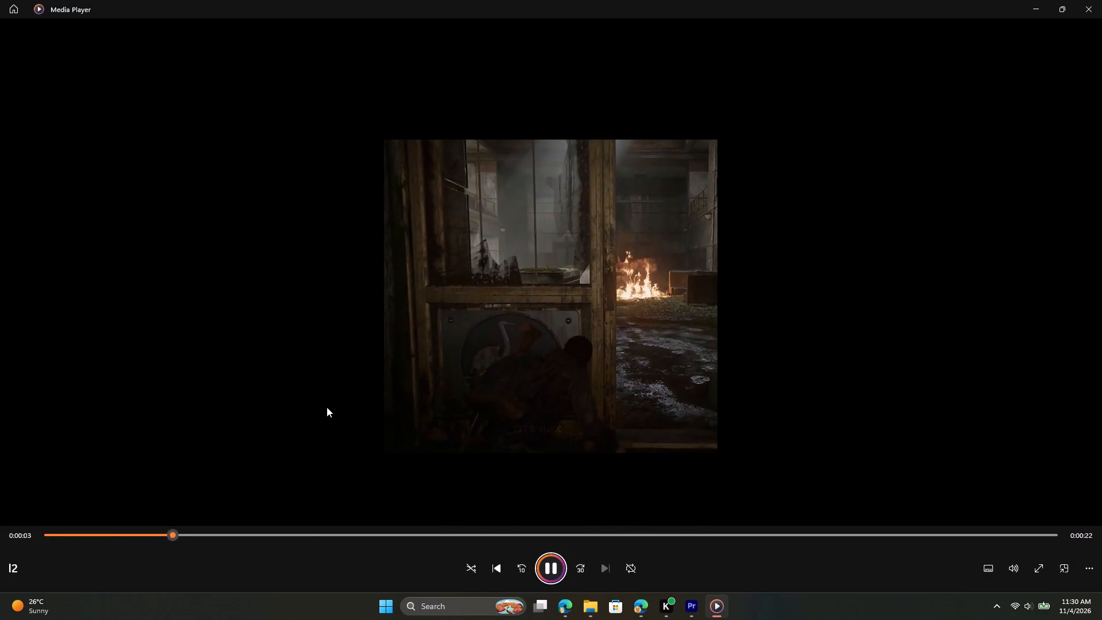
click(634, 535)
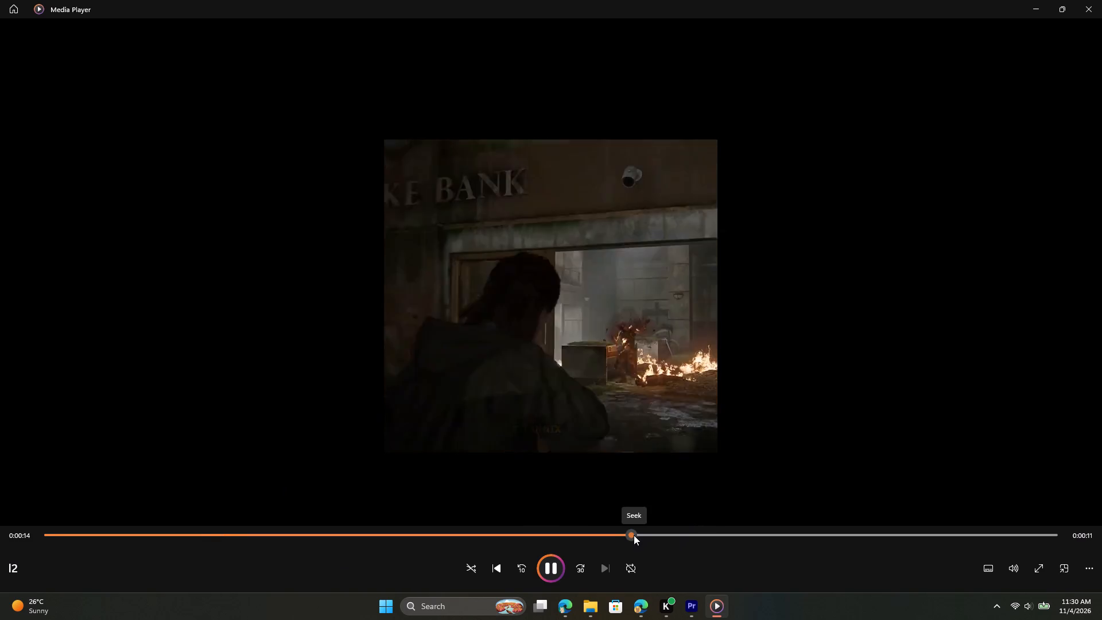
click(1101, 7)
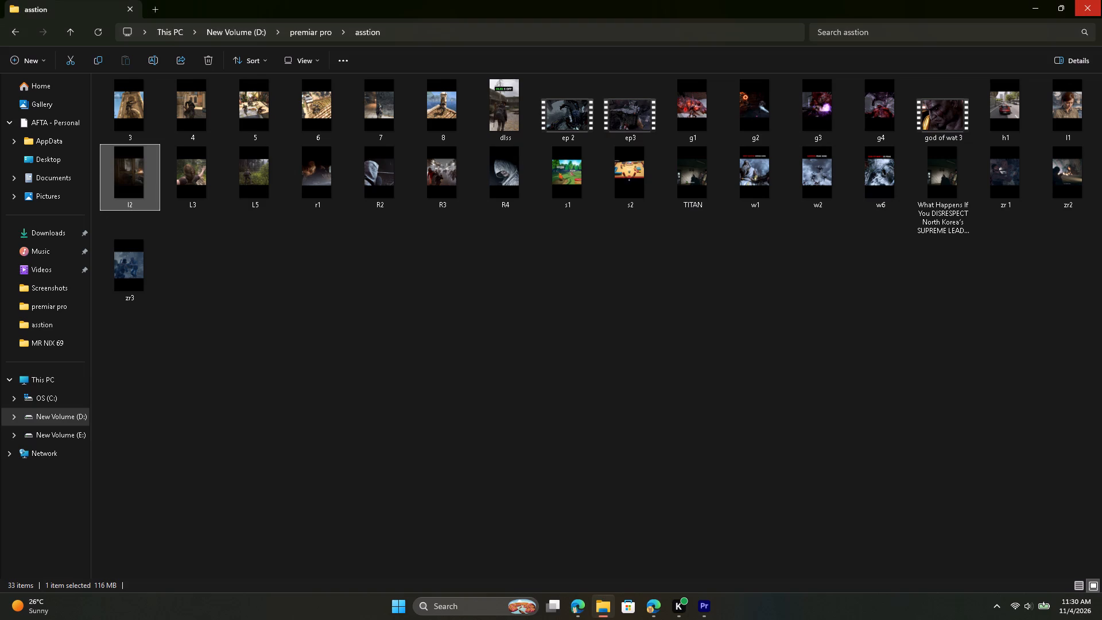
double_click(188, 178)
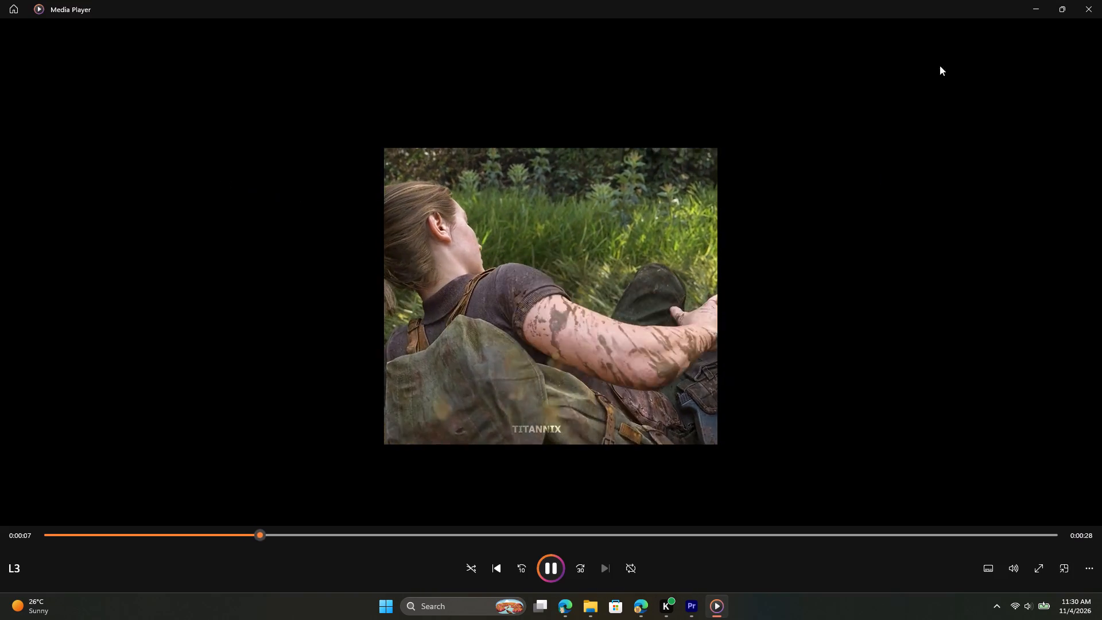
click(1098, 9)
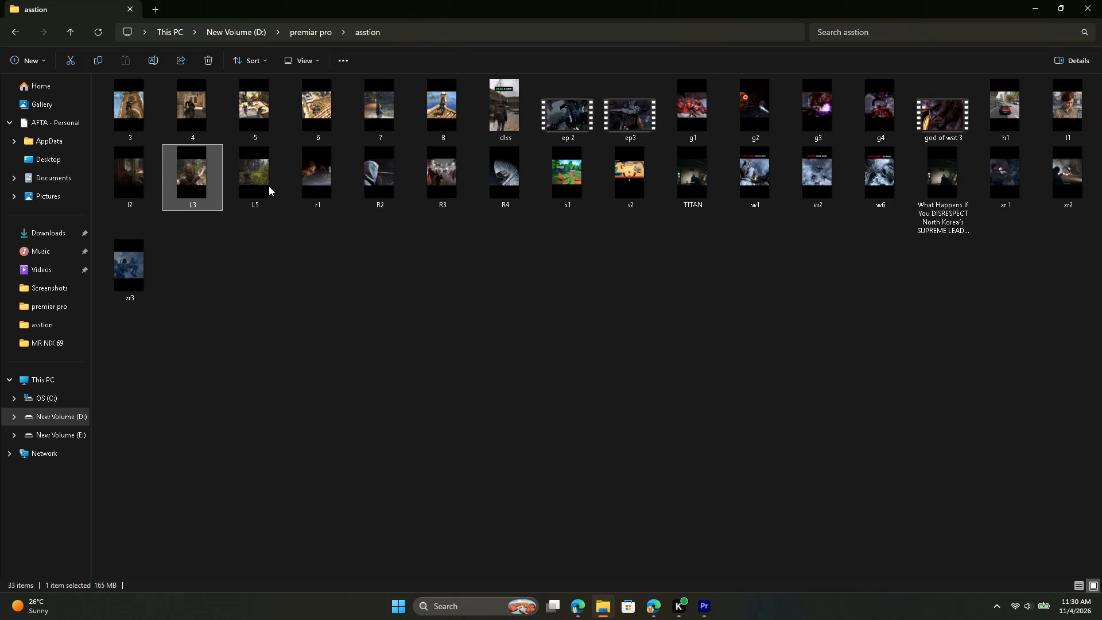
double_click(250, 177)
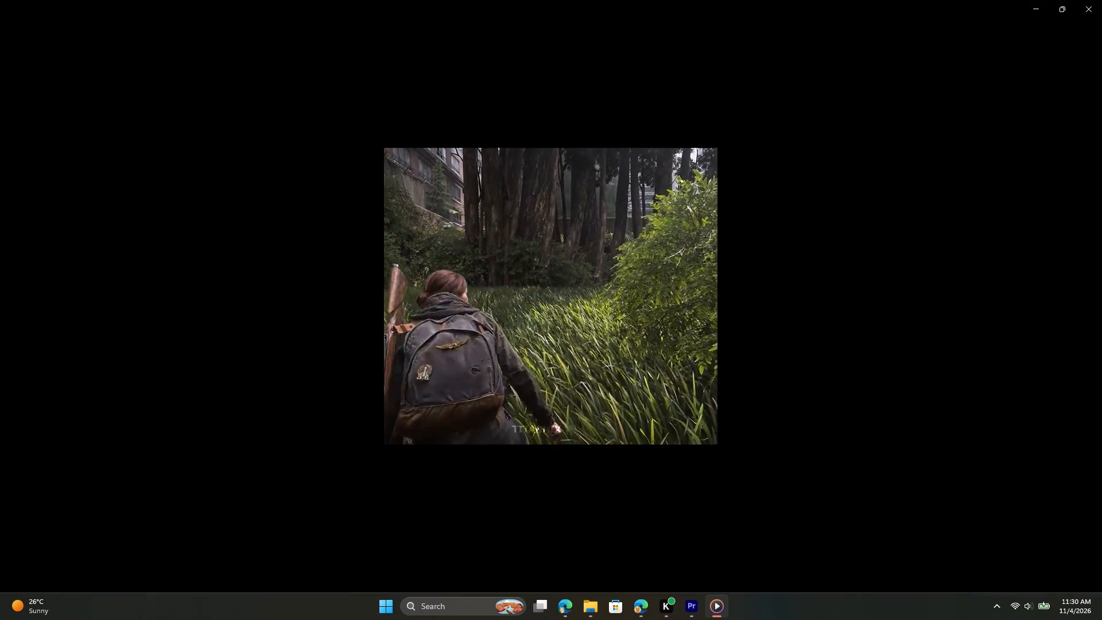
click(785, 534)
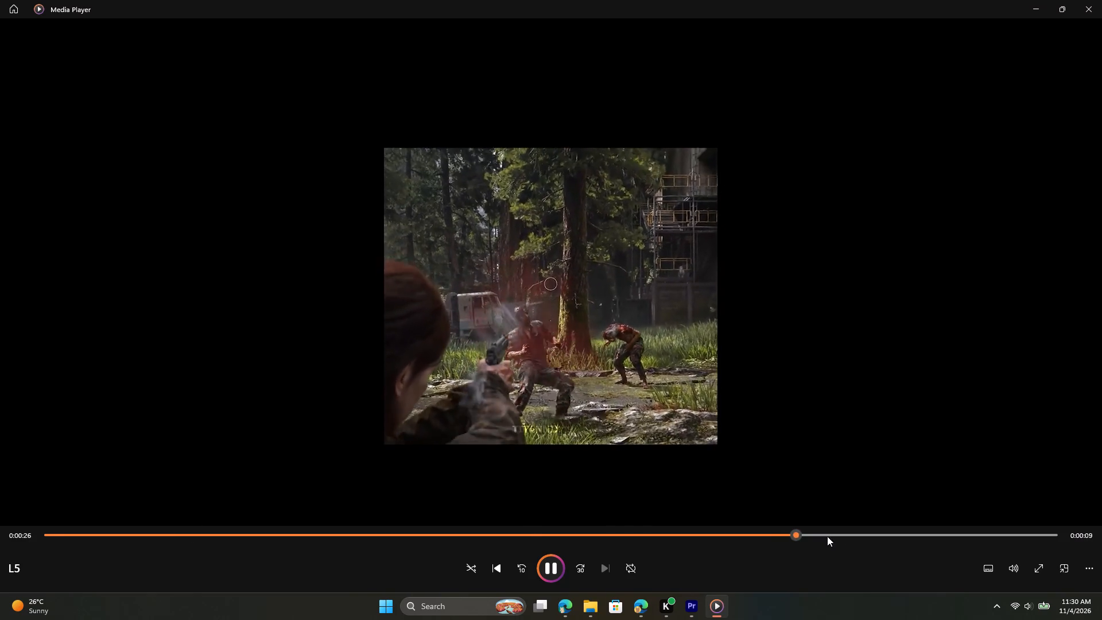
click(1101, 0)
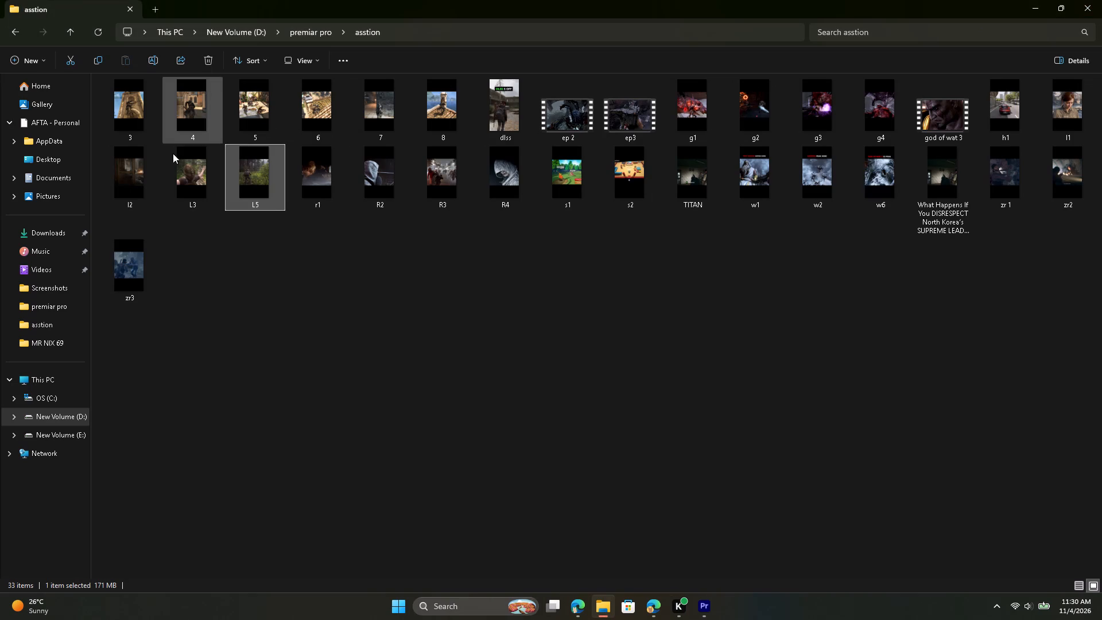
double_click(140, 183)
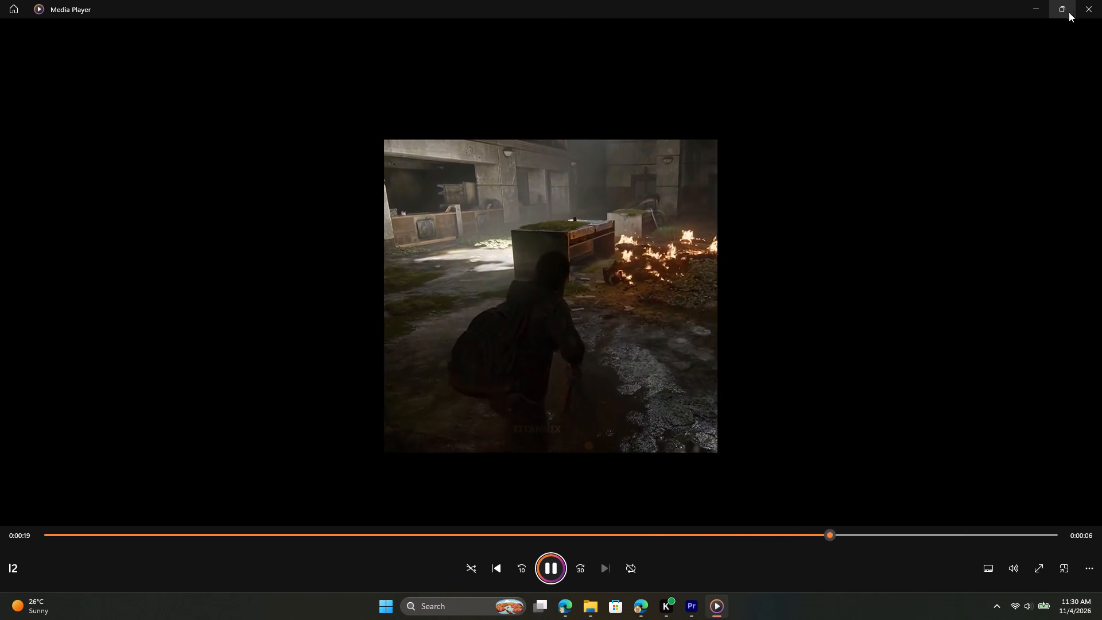
click(1092, 6)
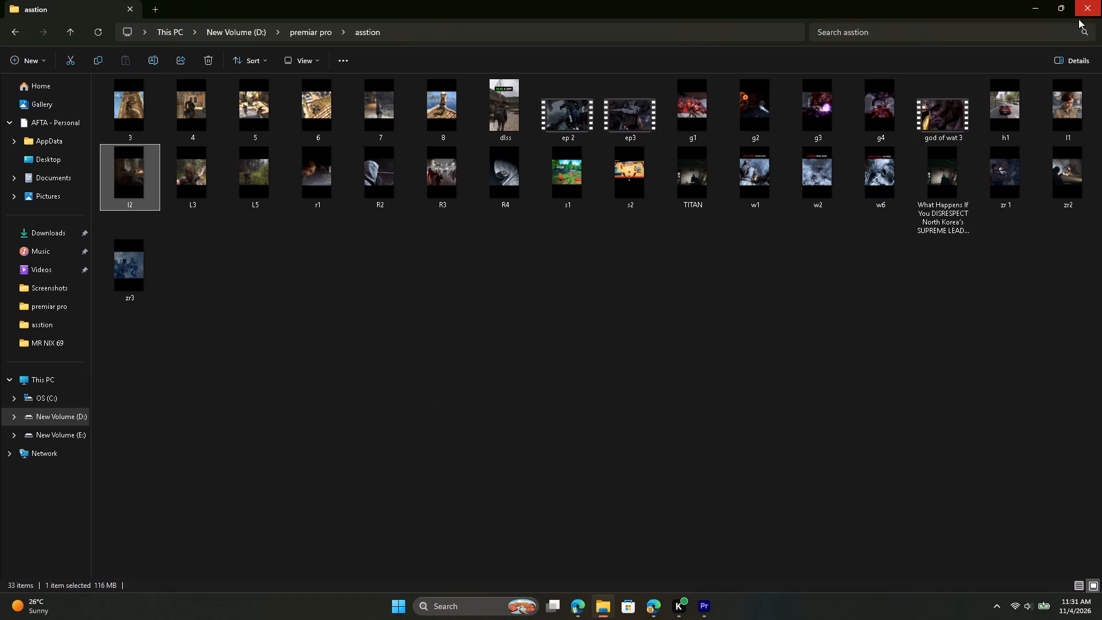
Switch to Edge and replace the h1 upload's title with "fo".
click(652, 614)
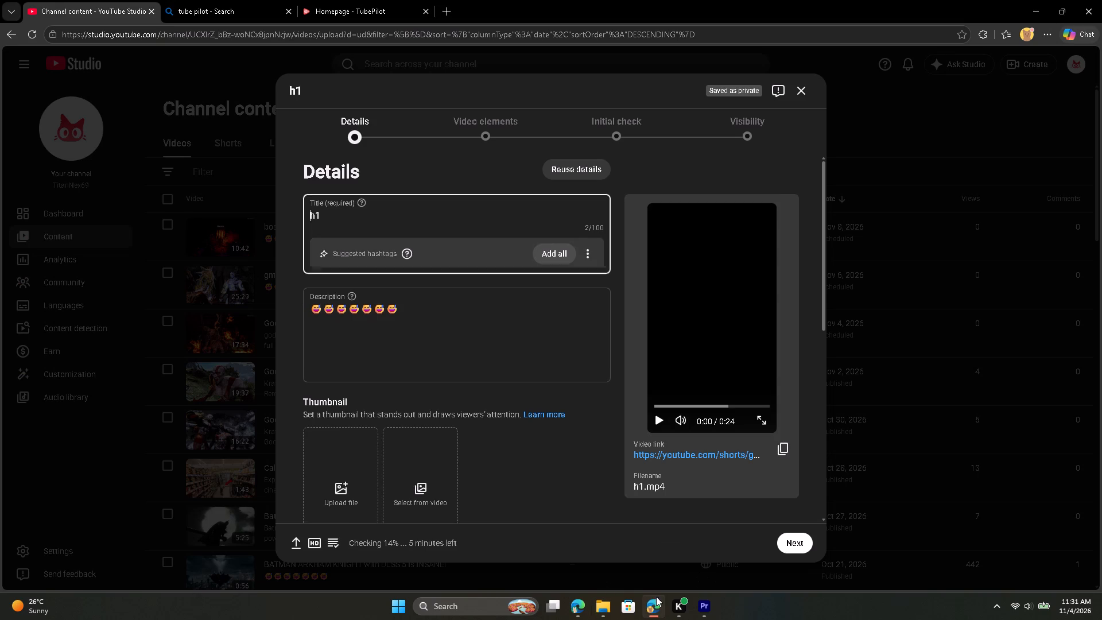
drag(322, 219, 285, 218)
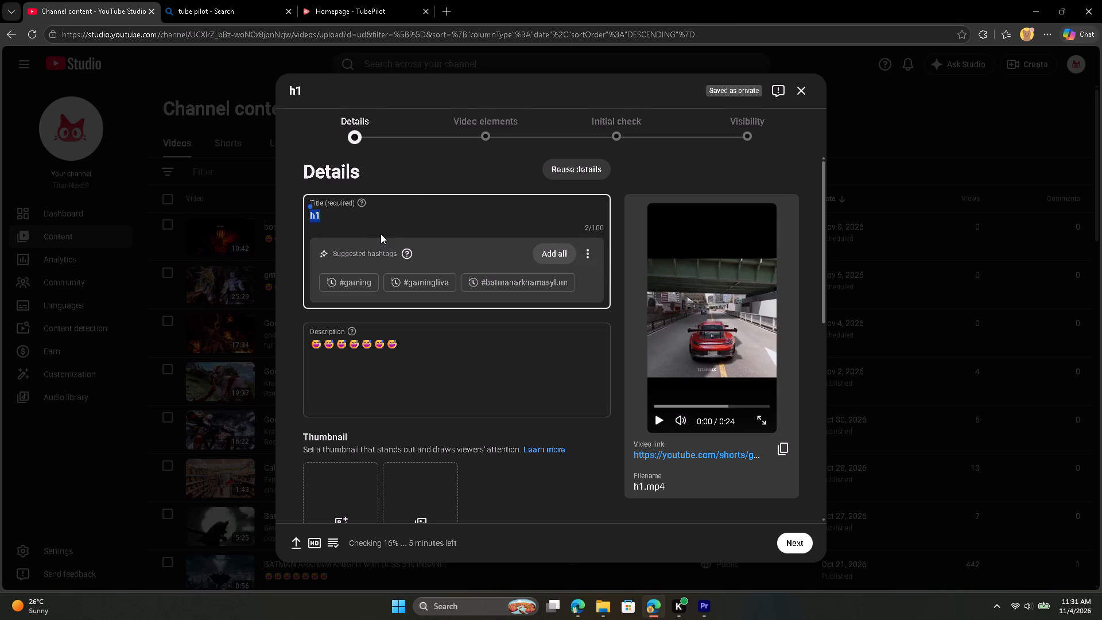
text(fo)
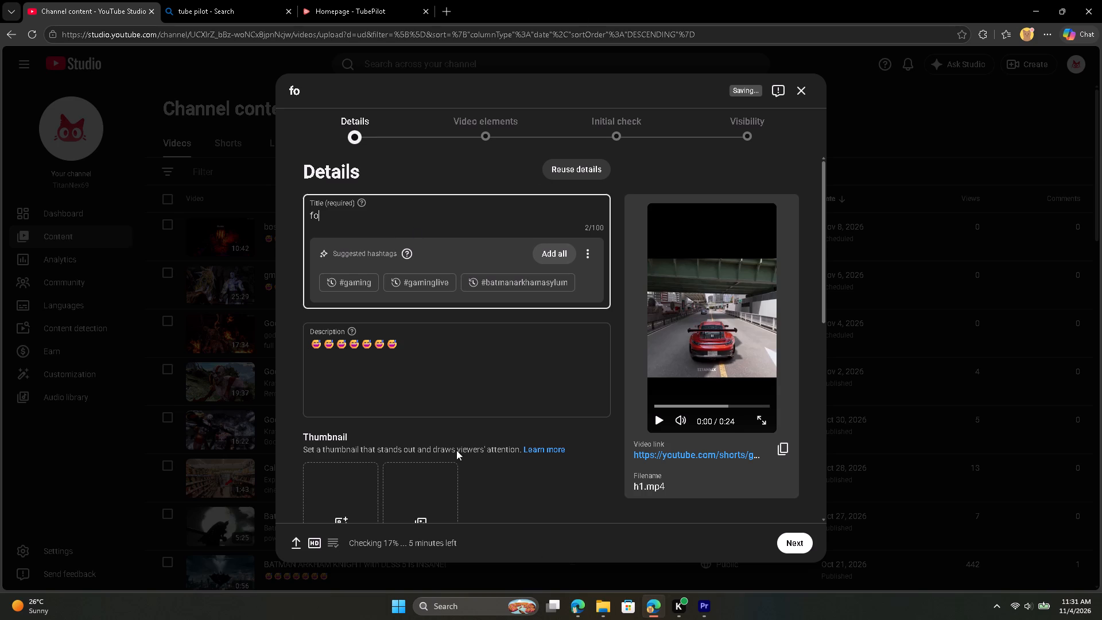
Search the web for "forza horizon" by voice, using the existing TubePilot search page.
click(191, 0)
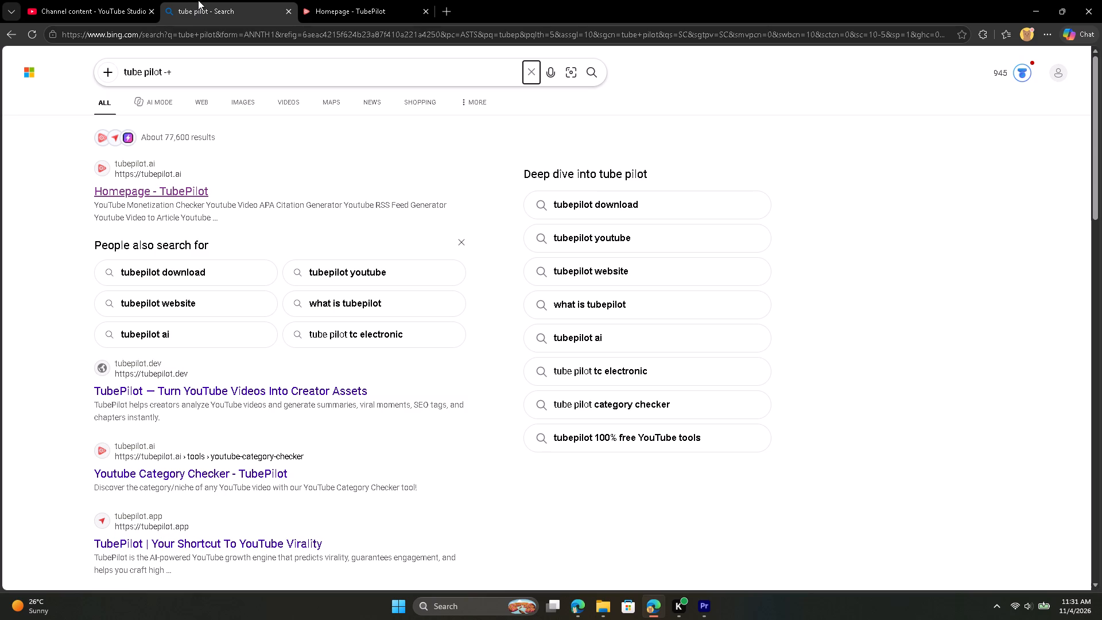
click(549, 75)
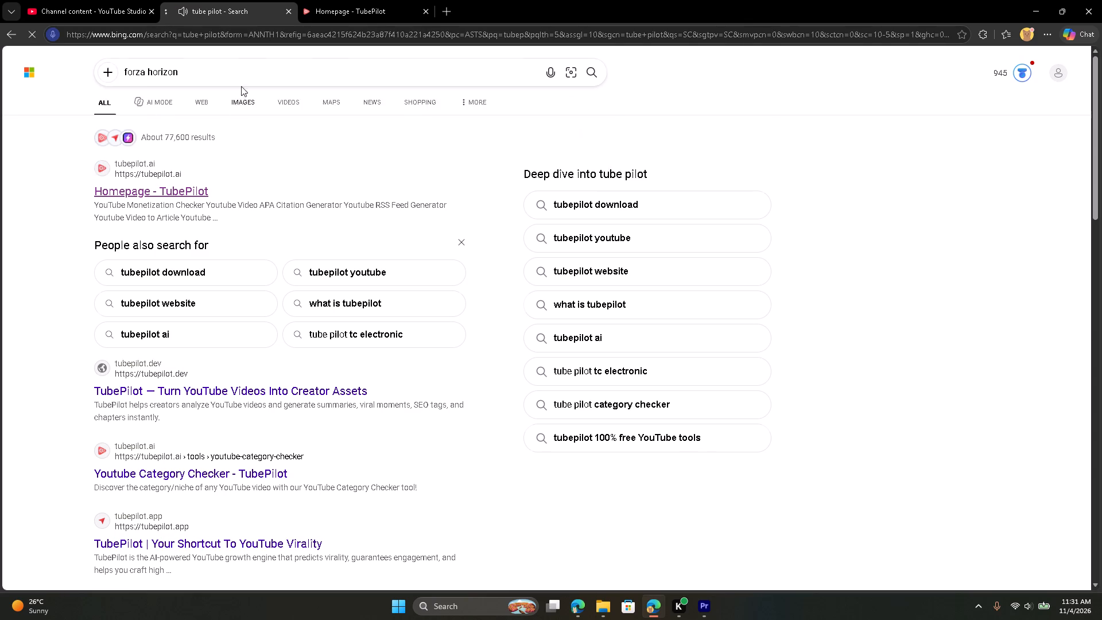
drag(189, 71, 71, 67)
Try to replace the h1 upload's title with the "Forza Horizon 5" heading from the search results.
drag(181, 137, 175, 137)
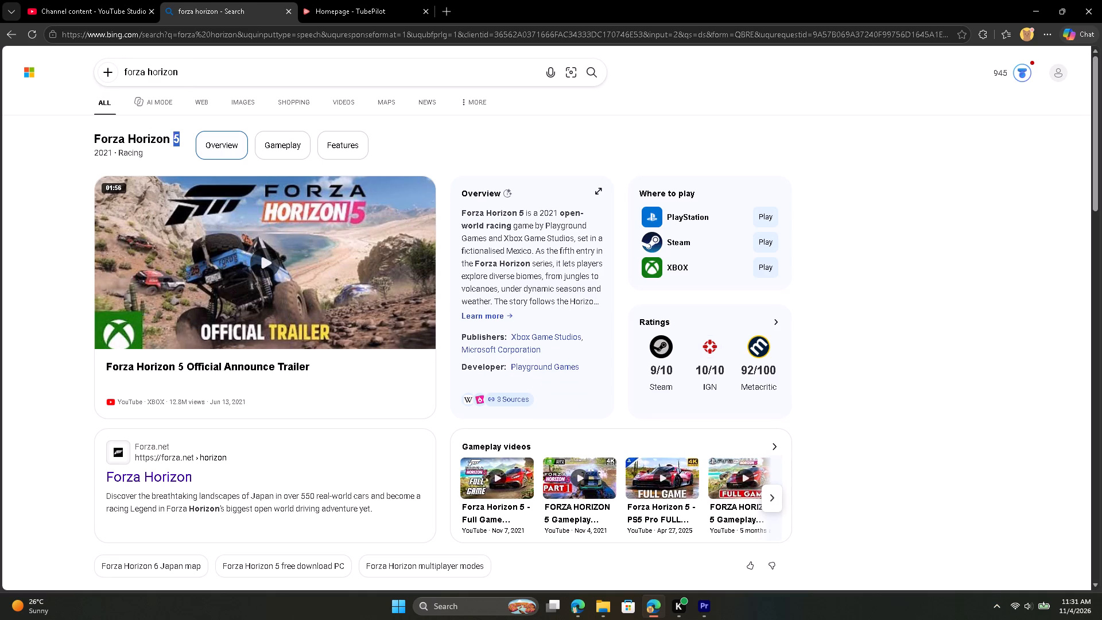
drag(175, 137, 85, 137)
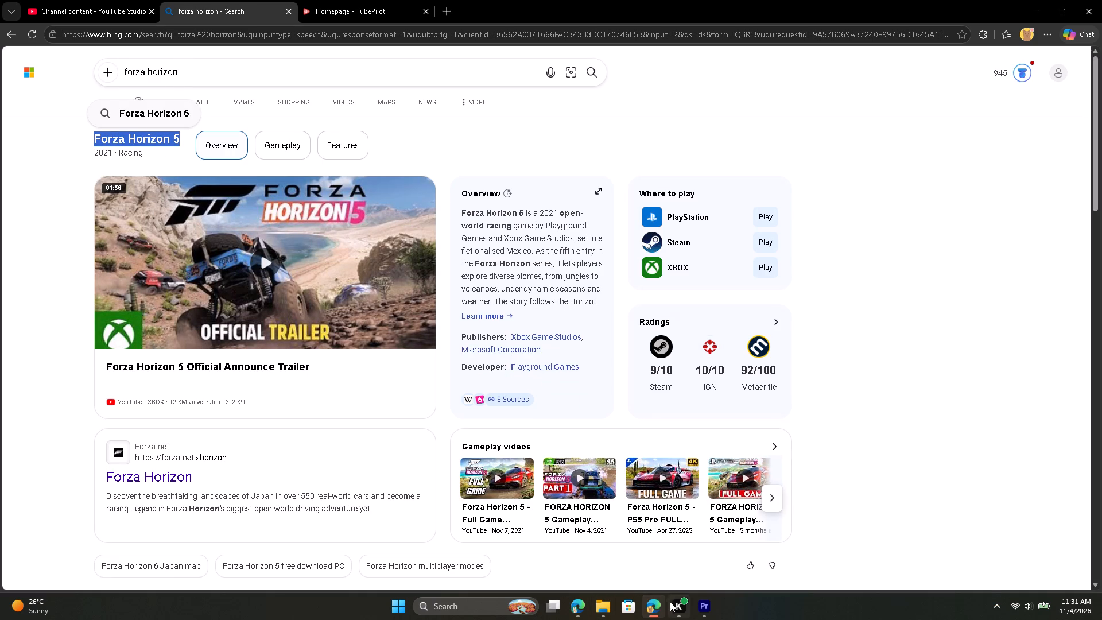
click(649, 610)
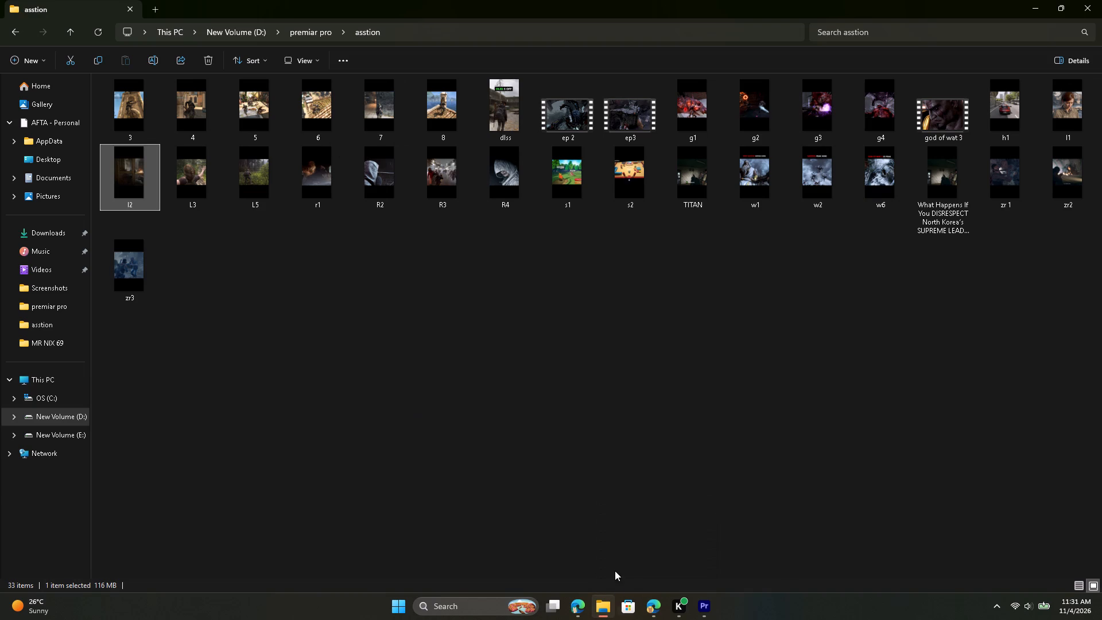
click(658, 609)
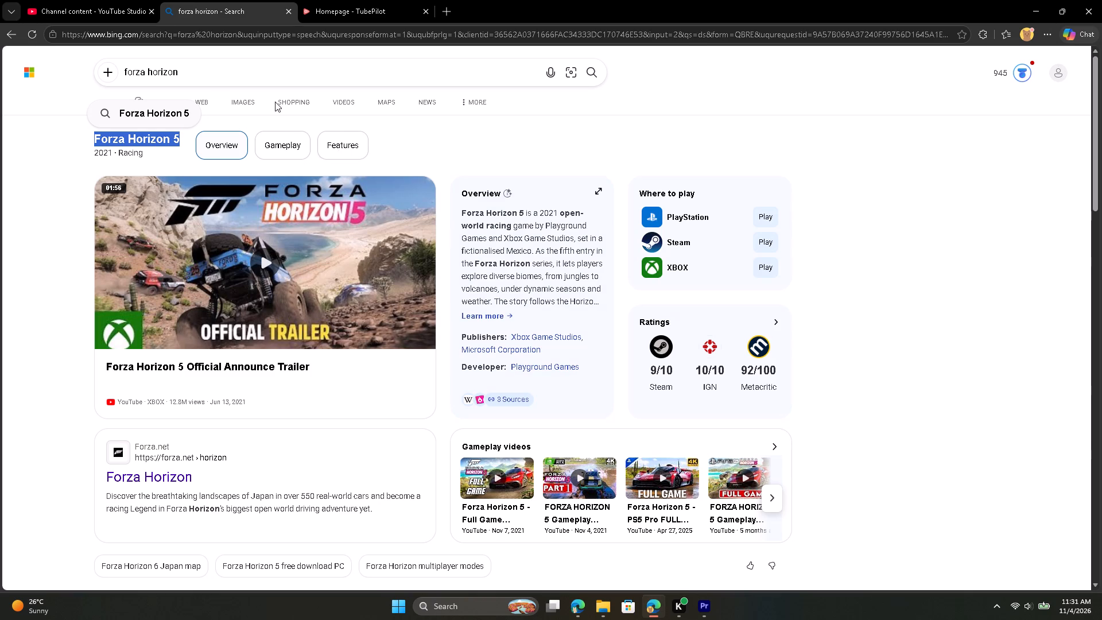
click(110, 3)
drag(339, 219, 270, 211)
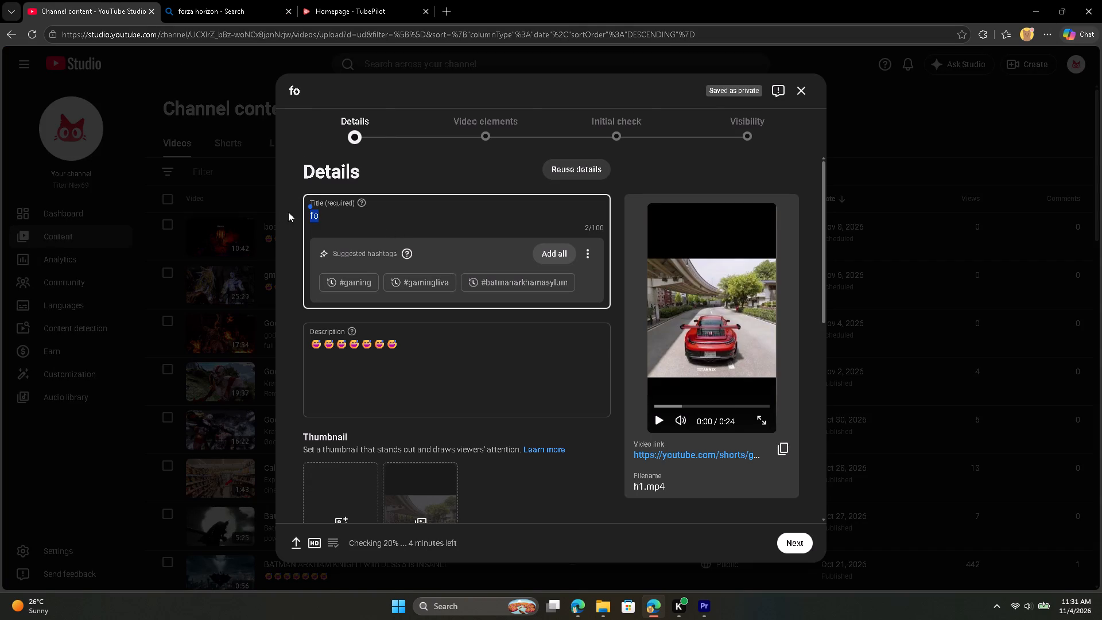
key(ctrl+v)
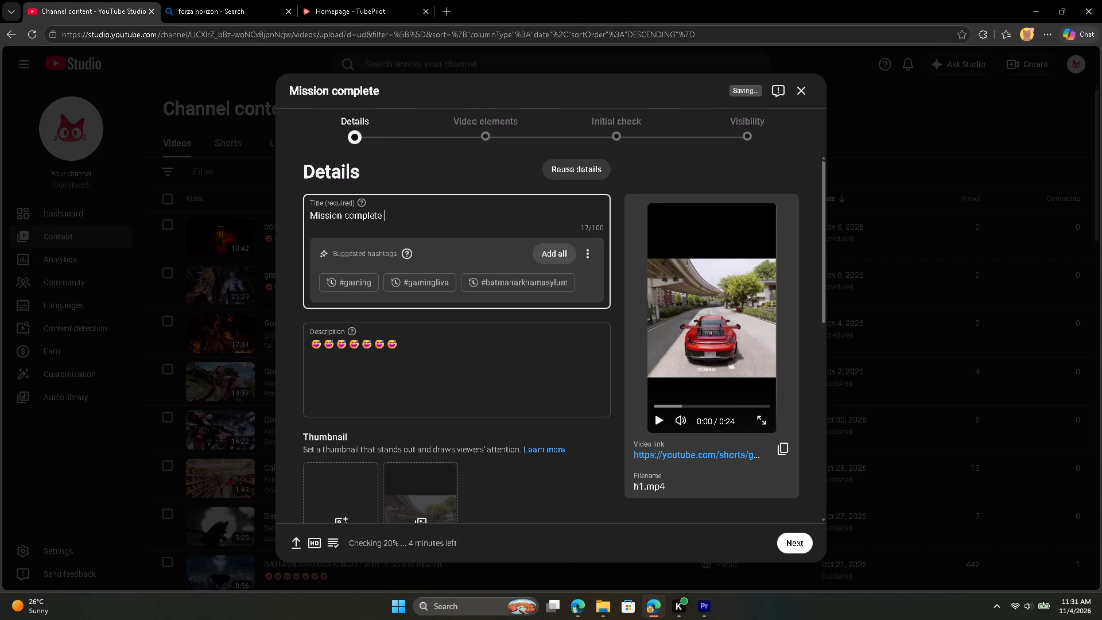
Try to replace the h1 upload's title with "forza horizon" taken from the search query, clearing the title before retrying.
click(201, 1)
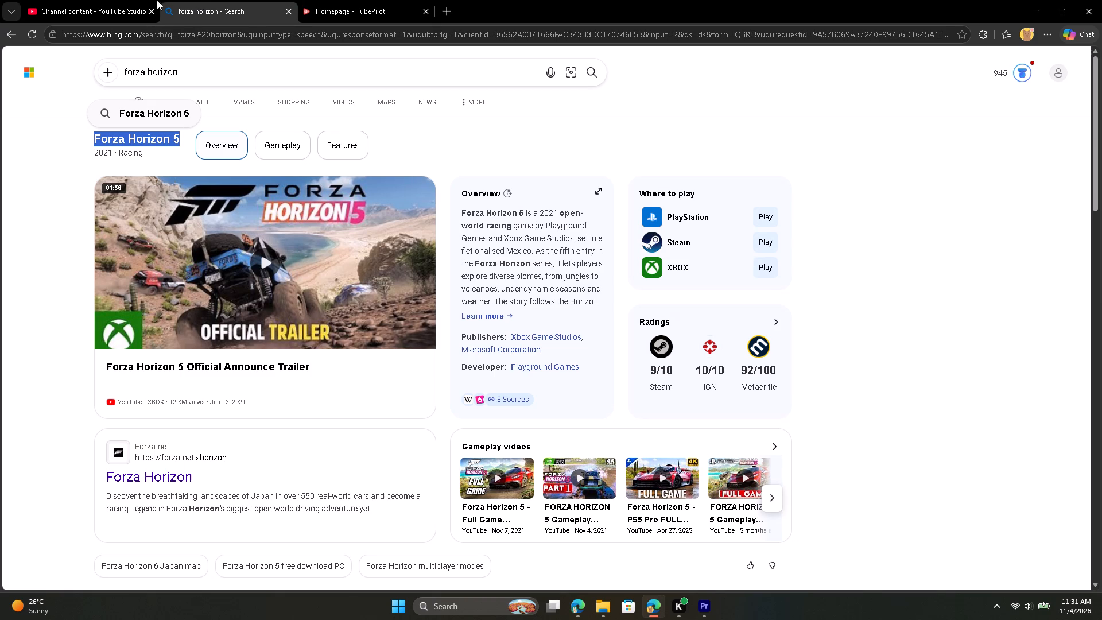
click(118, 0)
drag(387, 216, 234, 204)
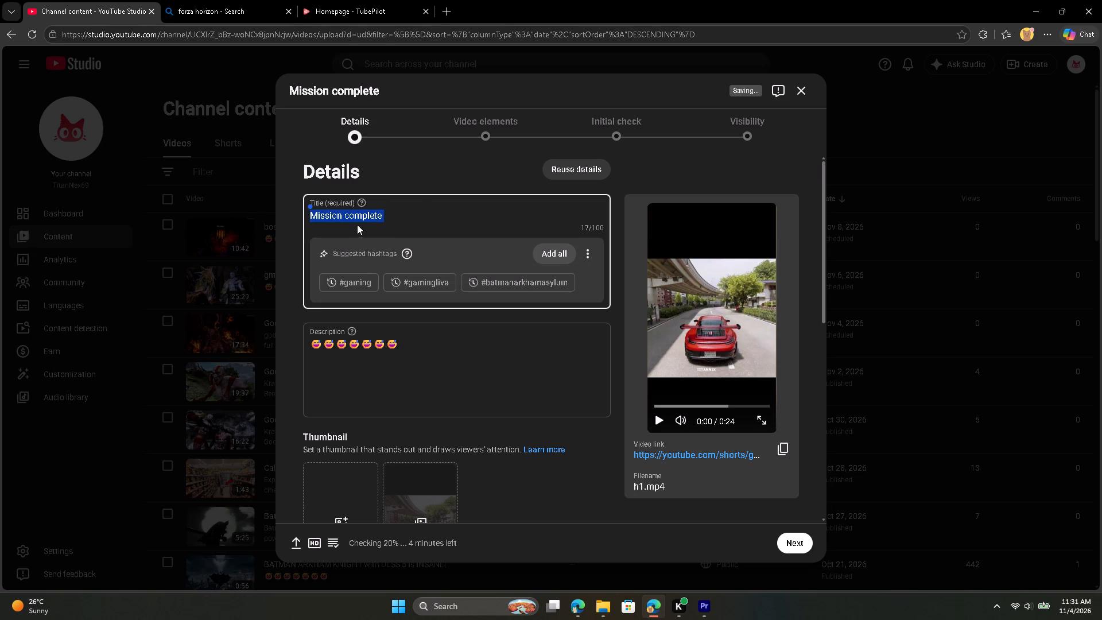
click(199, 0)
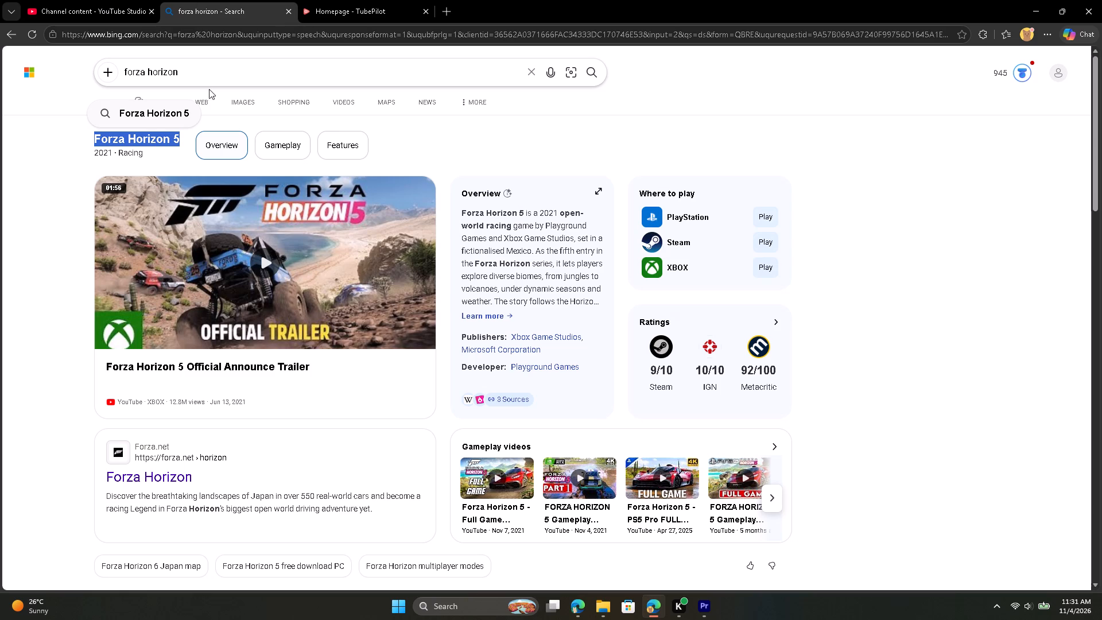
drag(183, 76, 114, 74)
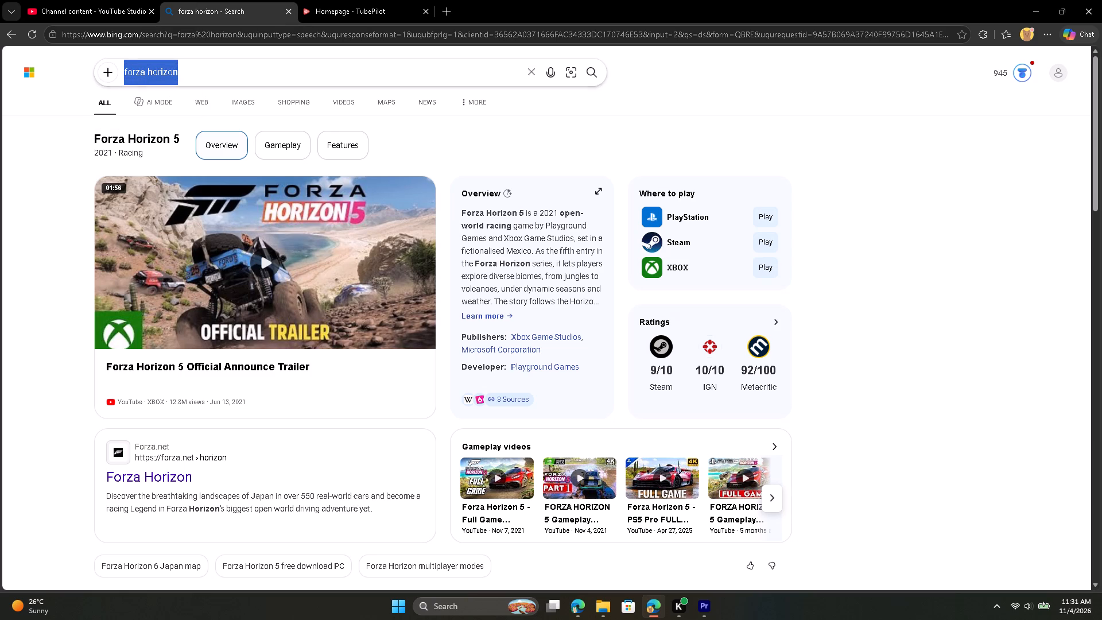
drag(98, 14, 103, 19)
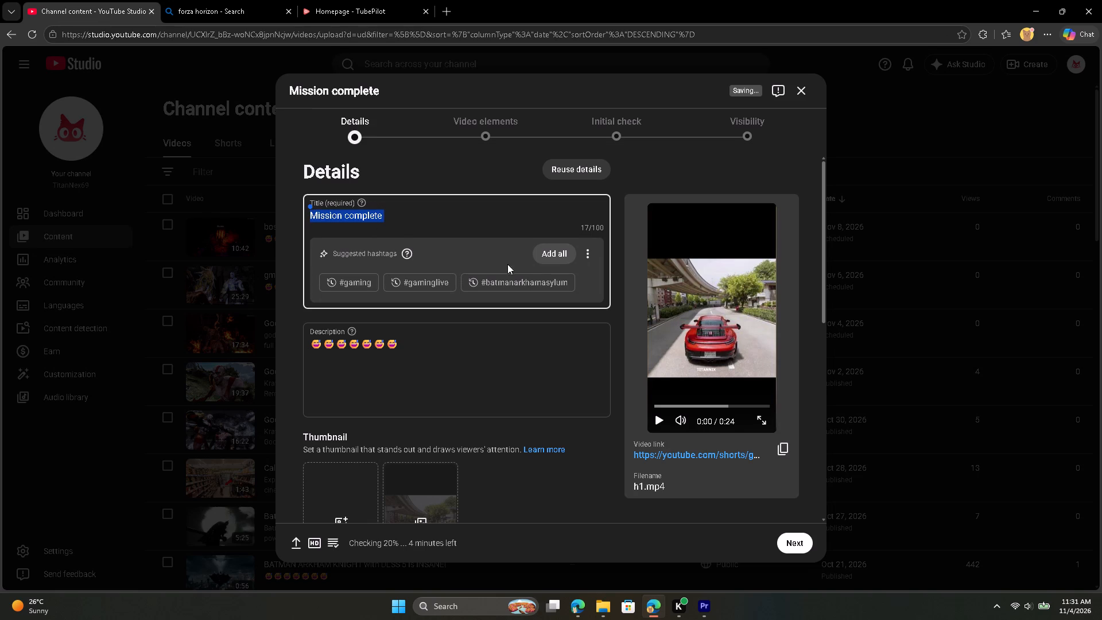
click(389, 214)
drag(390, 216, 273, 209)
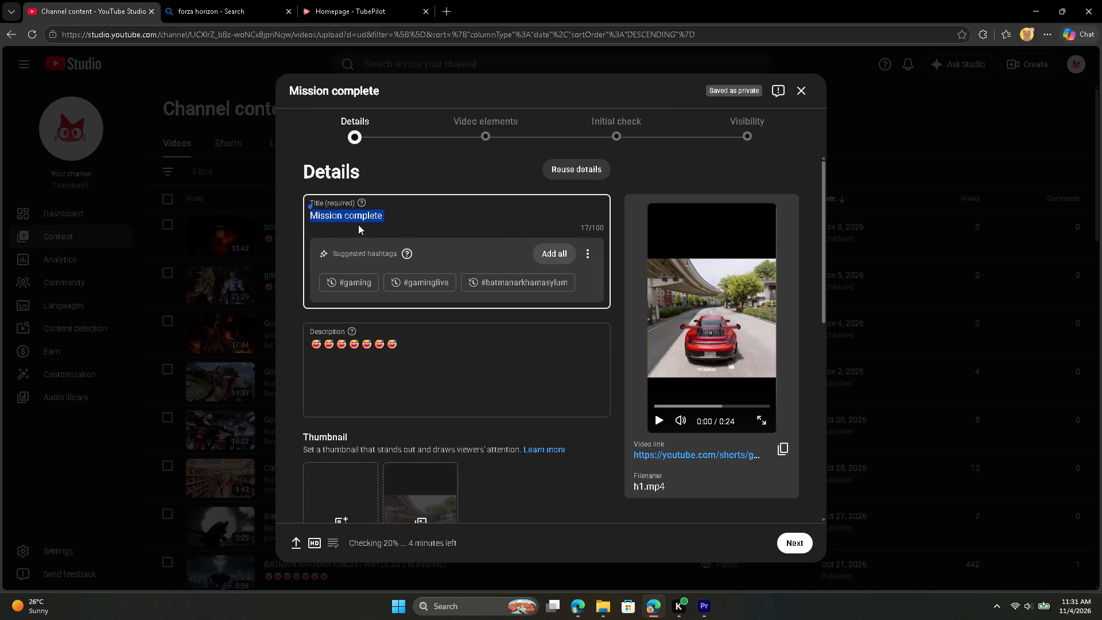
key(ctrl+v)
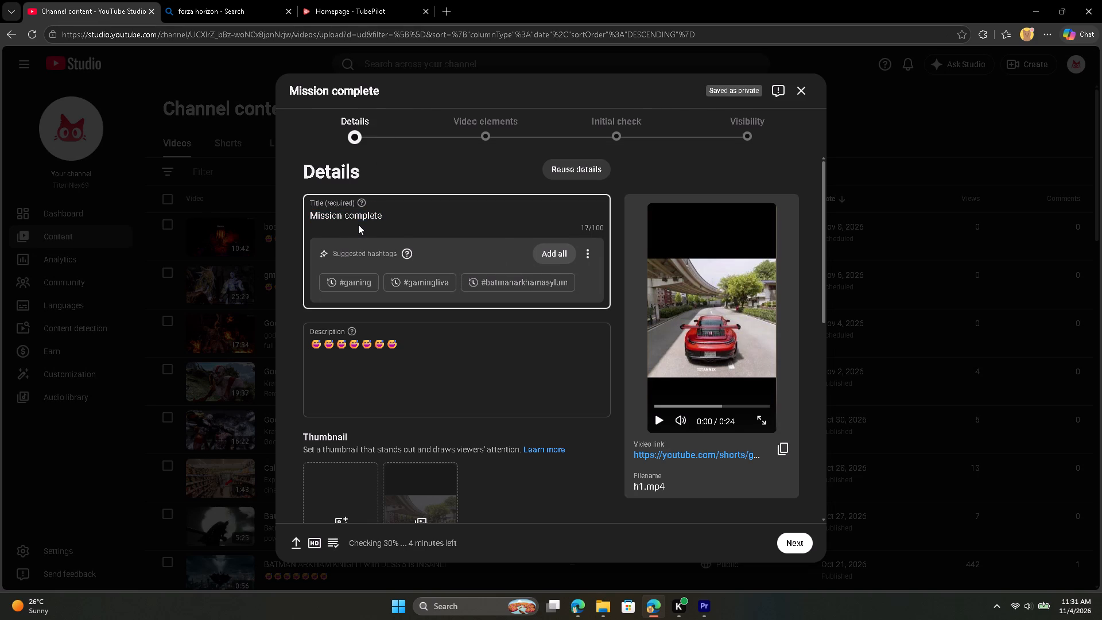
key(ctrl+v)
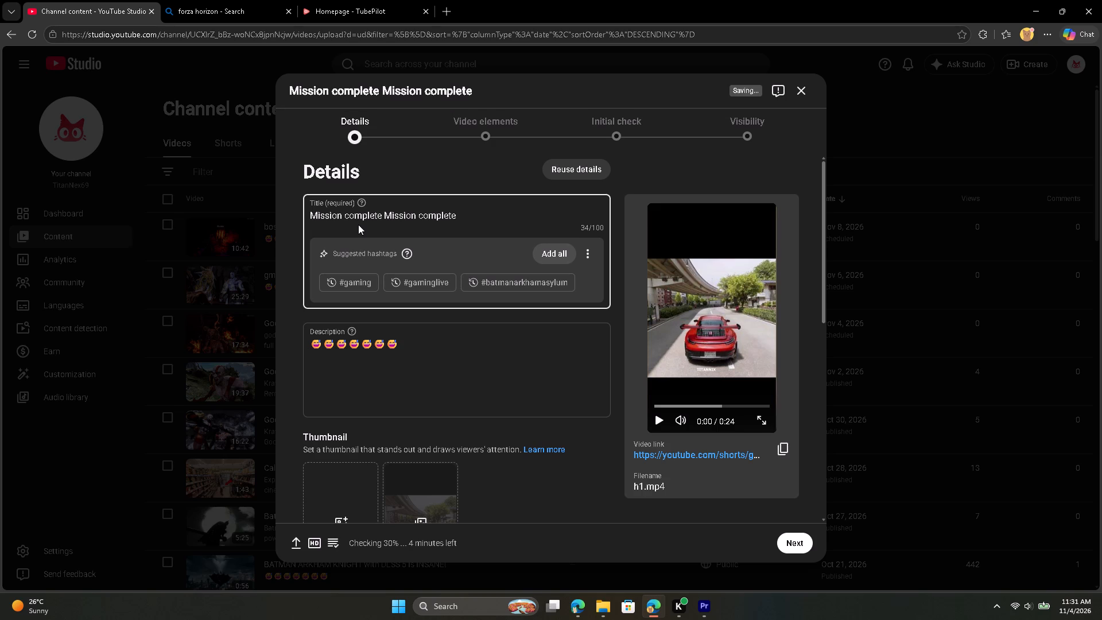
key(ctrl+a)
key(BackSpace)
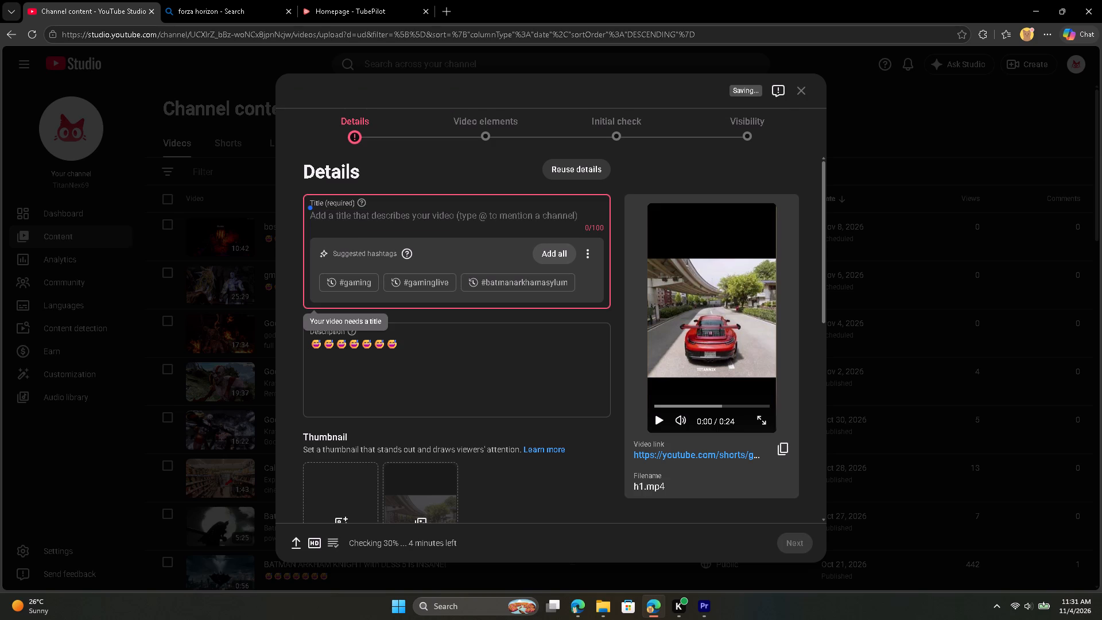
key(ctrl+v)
Replace the h1 upload's title with the "Forza Horizon 5" heading copied from the search results.
click(231, 1)
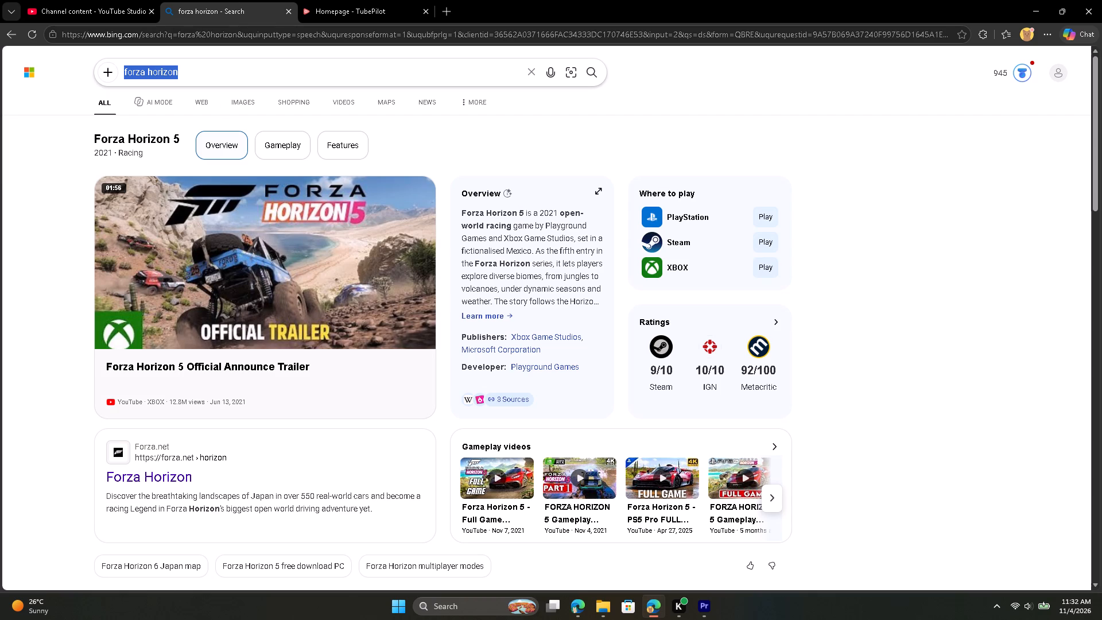
drag(183, 135, 167, 138)
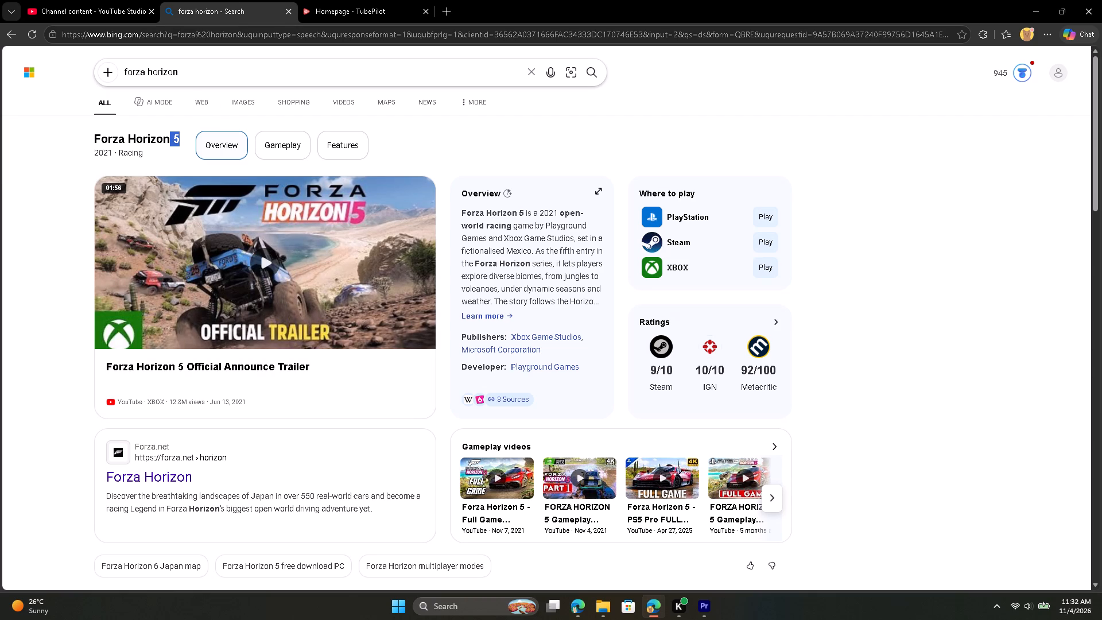
drag(167, 138, 82, 127)
key(ctrl+c)
key(ctrl+c)
key(ctrl+c)
key(ctrl+c)
key(ctrl+c)
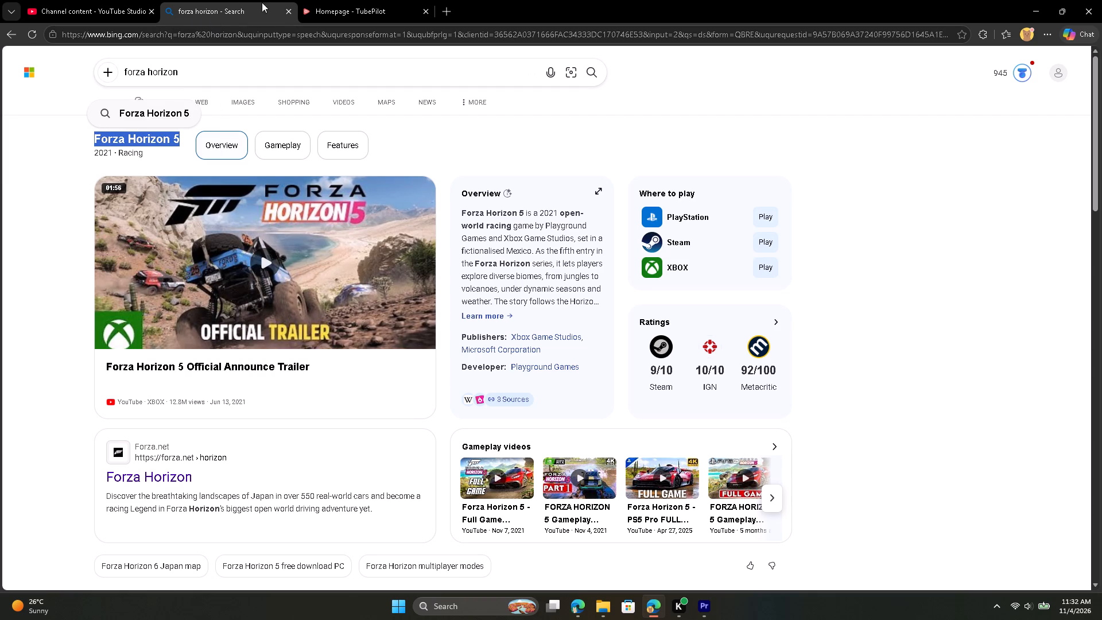
click(129, 0)
drag(388, 205, 285, 199)
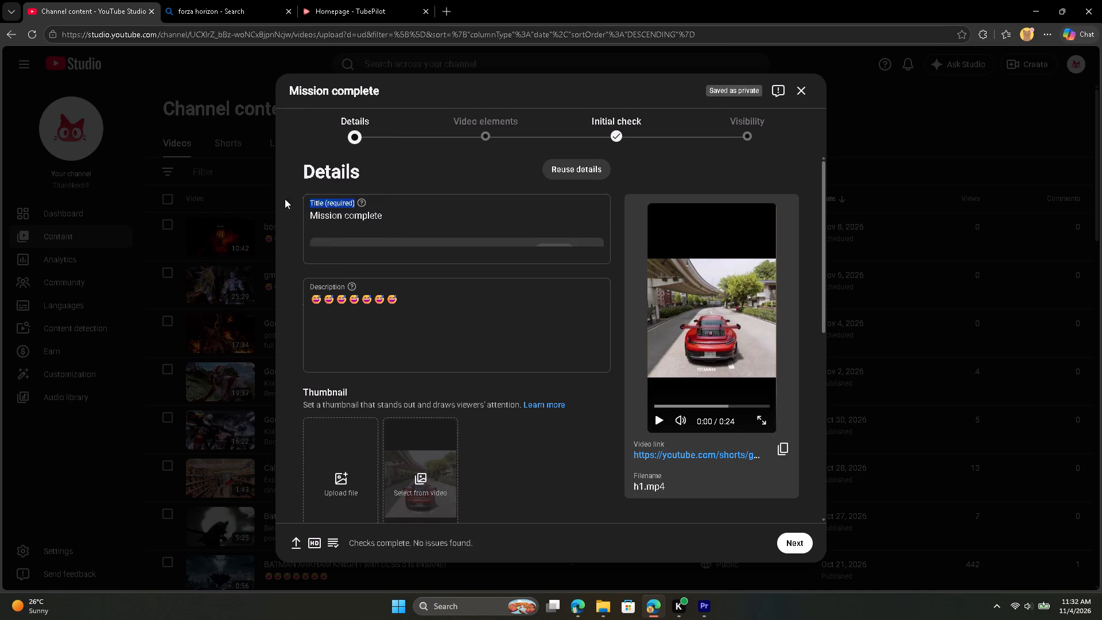
drag(285, 199, 264, 195)
click(398, 218)
drag(387, 218, 281, 212)
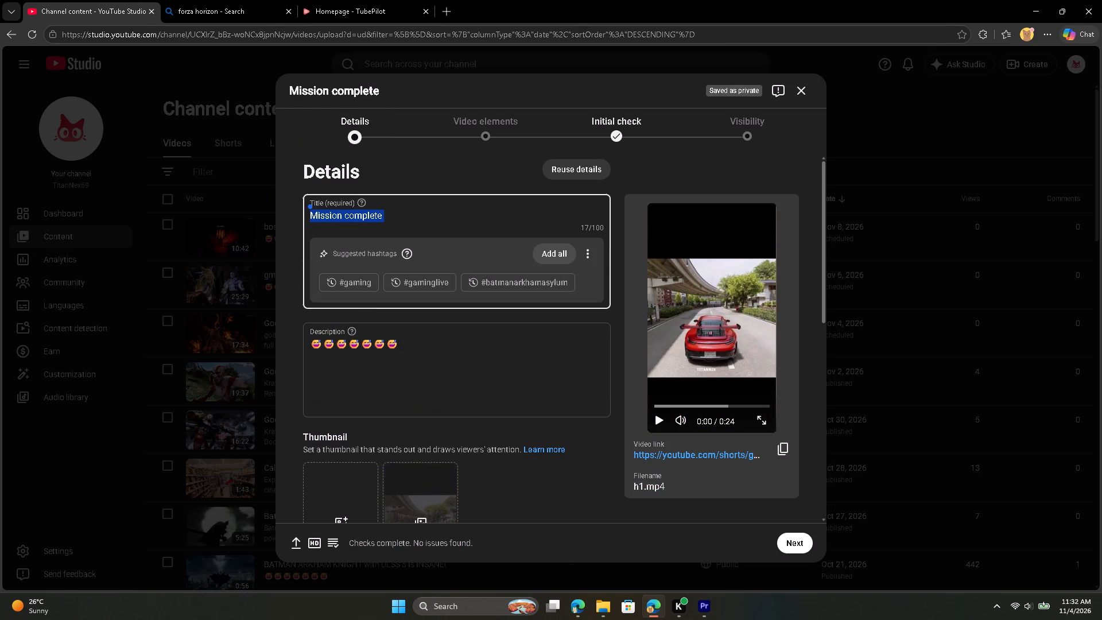
key(ctrl+v)
Edit the h1 upload's title so that it reads "Forza Horizon 6 Look insane".
key(BackSpace)
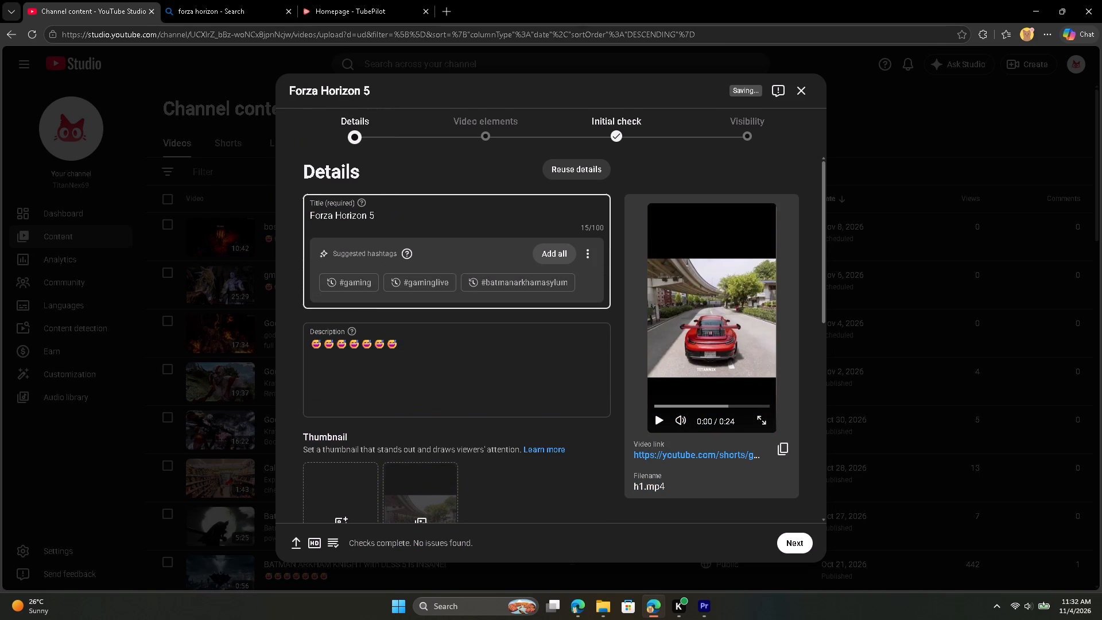
key(l)
key(BackSpace)
text(6)
key(space)
text(ook)
key(space)
text(in)
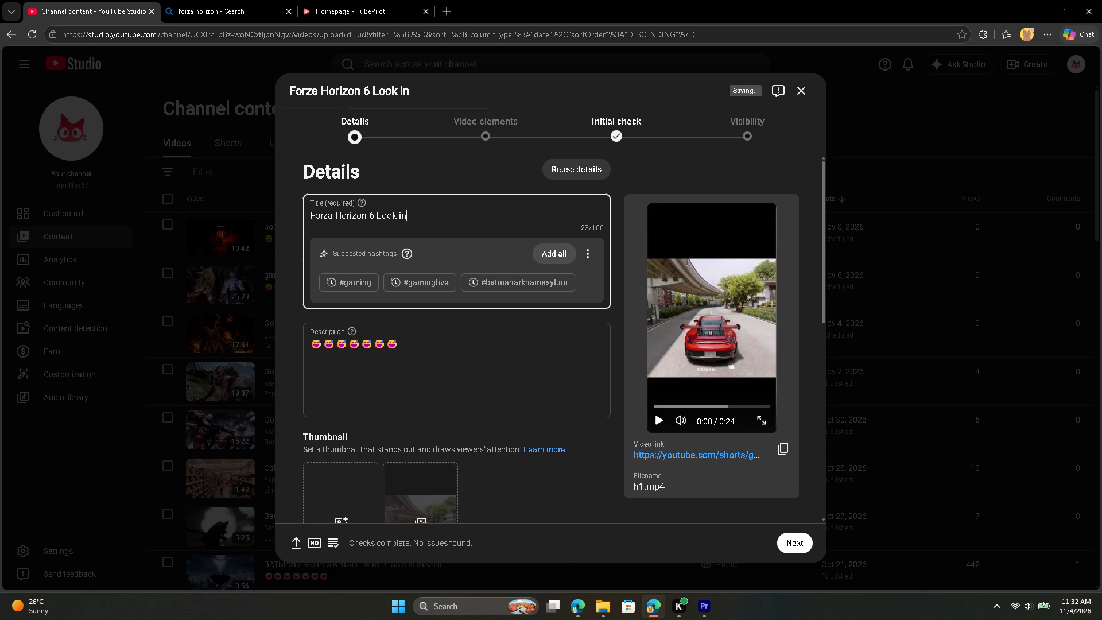
text(sae)
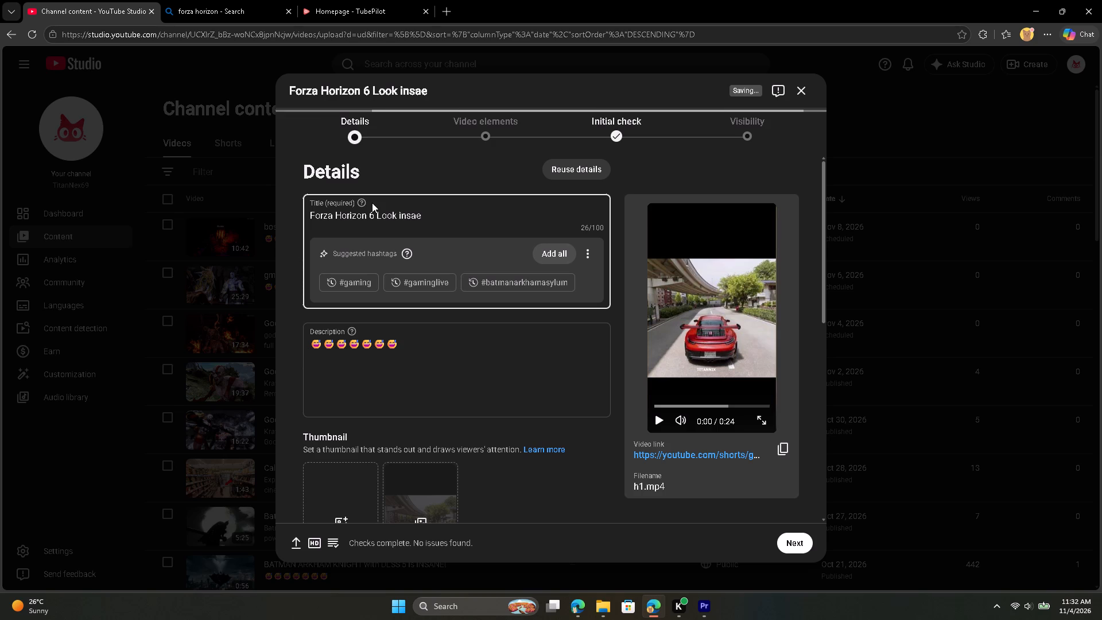
click(429, 218)
key(BackSpace)
key(BackSpace)
key(BackSpace)
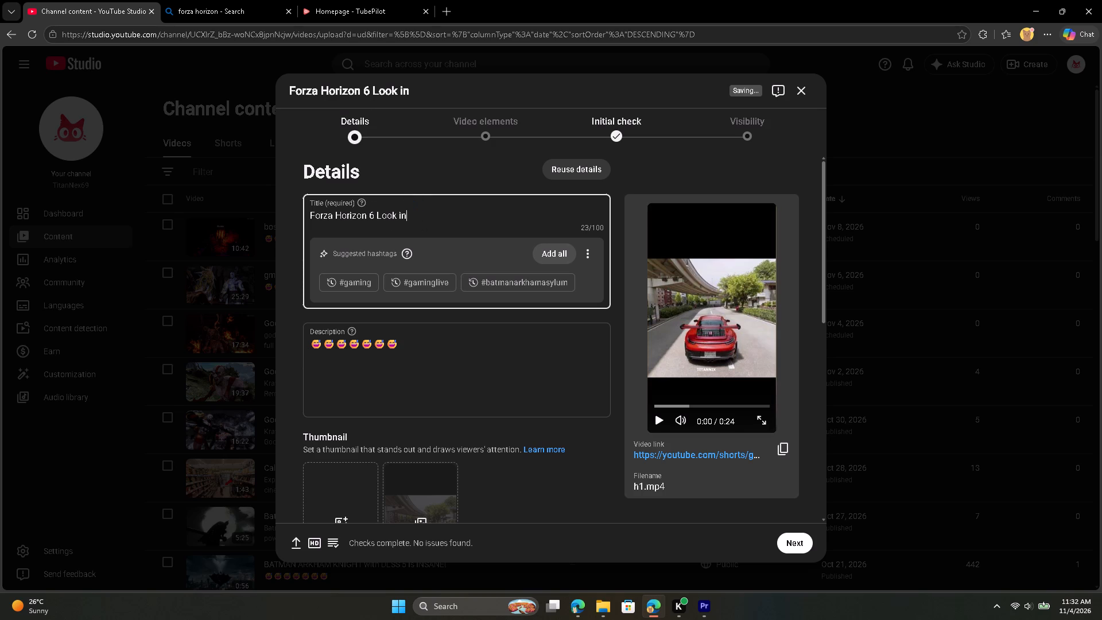
text(sane)
Replace the emojis in the description with a copy of the title "Forza Horizon 6 Look insane".
drag(429, 215, 261, 222)
key(ctrl+c)
key(ctrl+c)
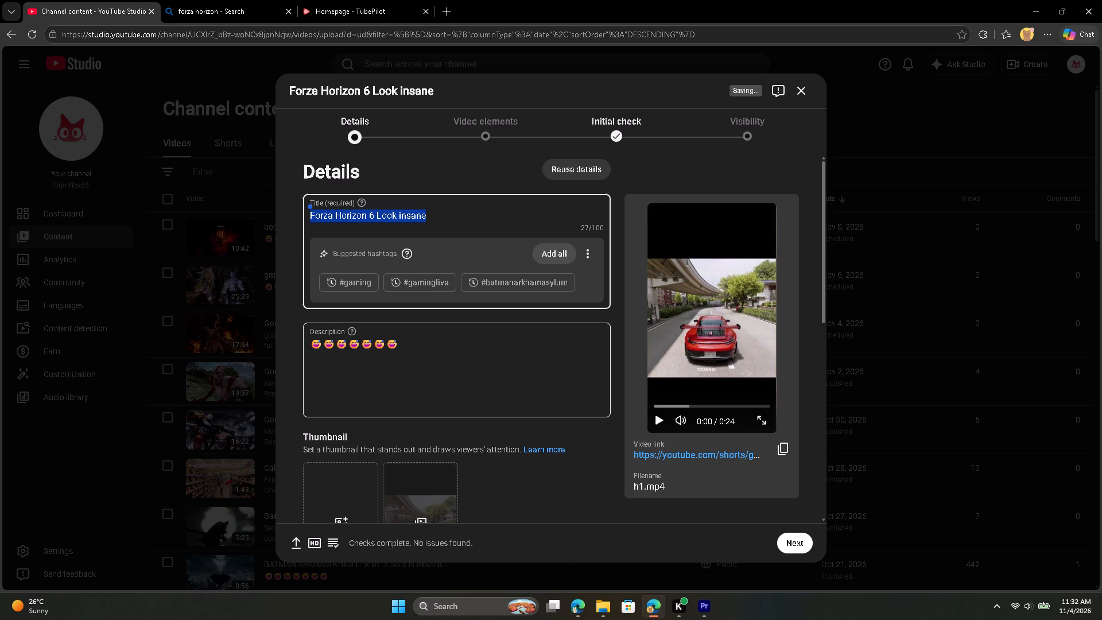
drag(404, 346, 222, 339)
key(ctrl+v)
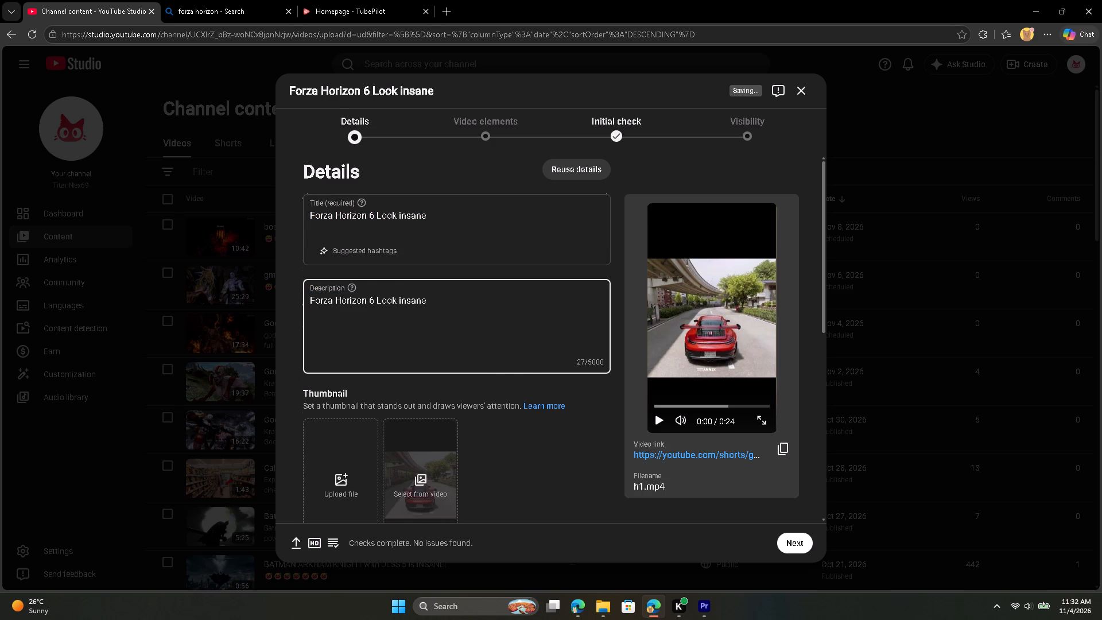
Add four lines holding a single dot each below the description text, followed by a new line.
key(Return)
key(period)
key(Return)
key(period)
key(Return)
key(period)
key(Return)
key(period)
key(Return)
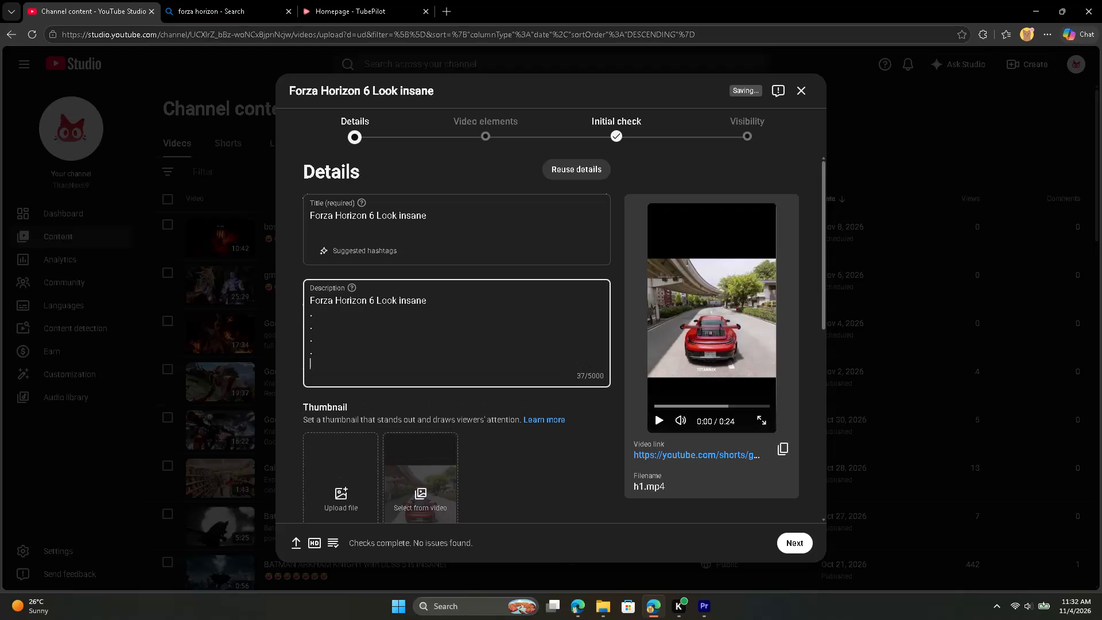
Add the suggested hashtag #forzahorizon5 beneath the dot lines in the description, without a trailing space.
key(shift+numbersign)
text(for)
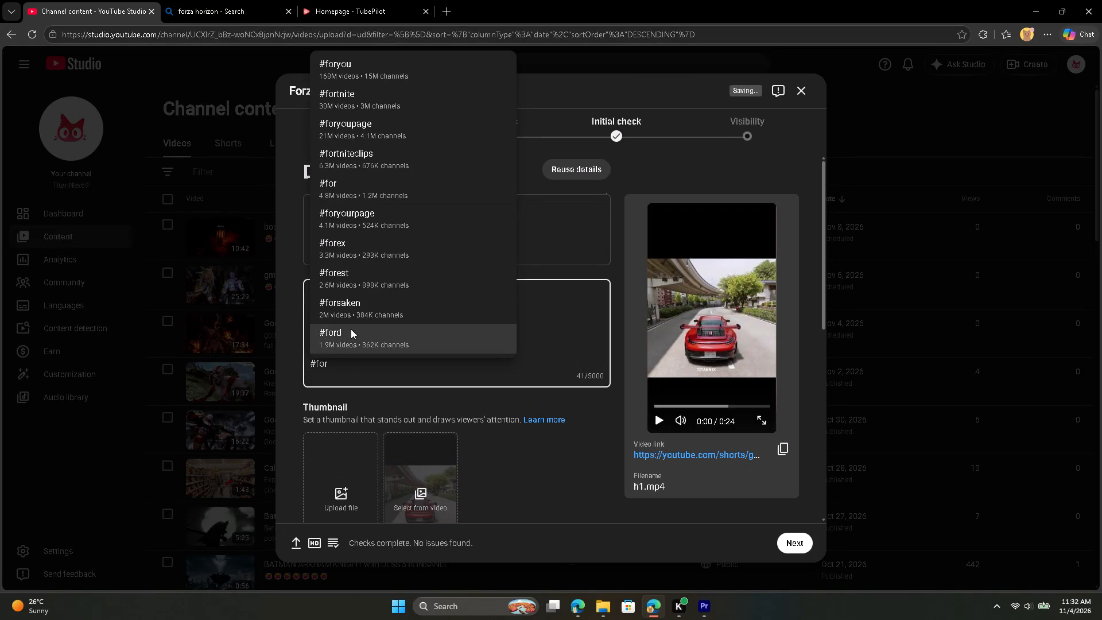
key(z)
click(372, 60)
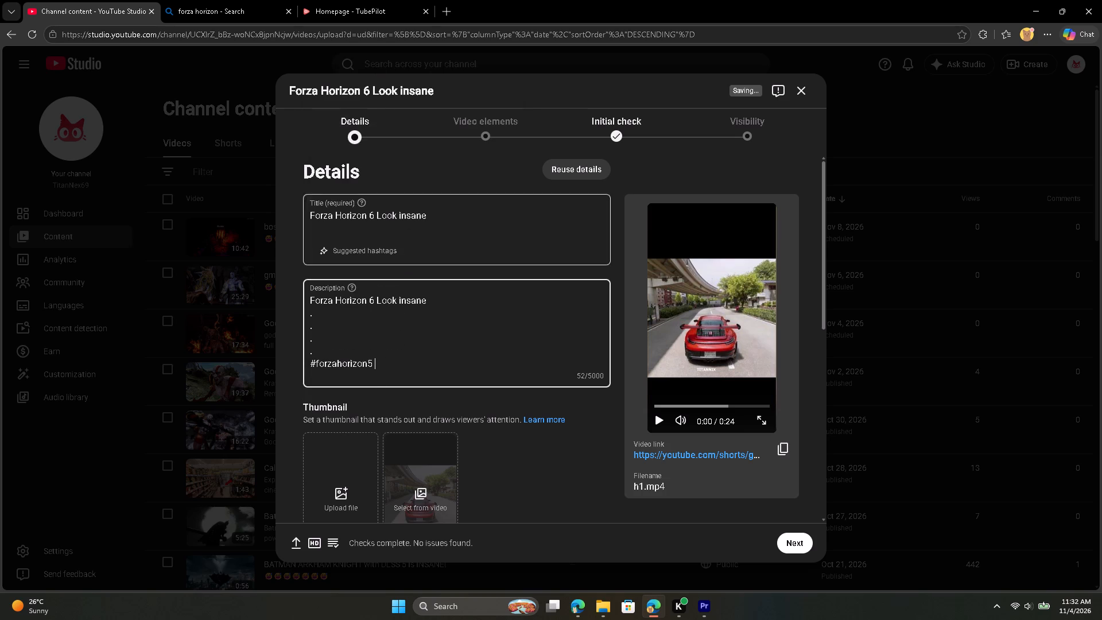
click(390, 356)
click(371, 367)
key(BackSpace)
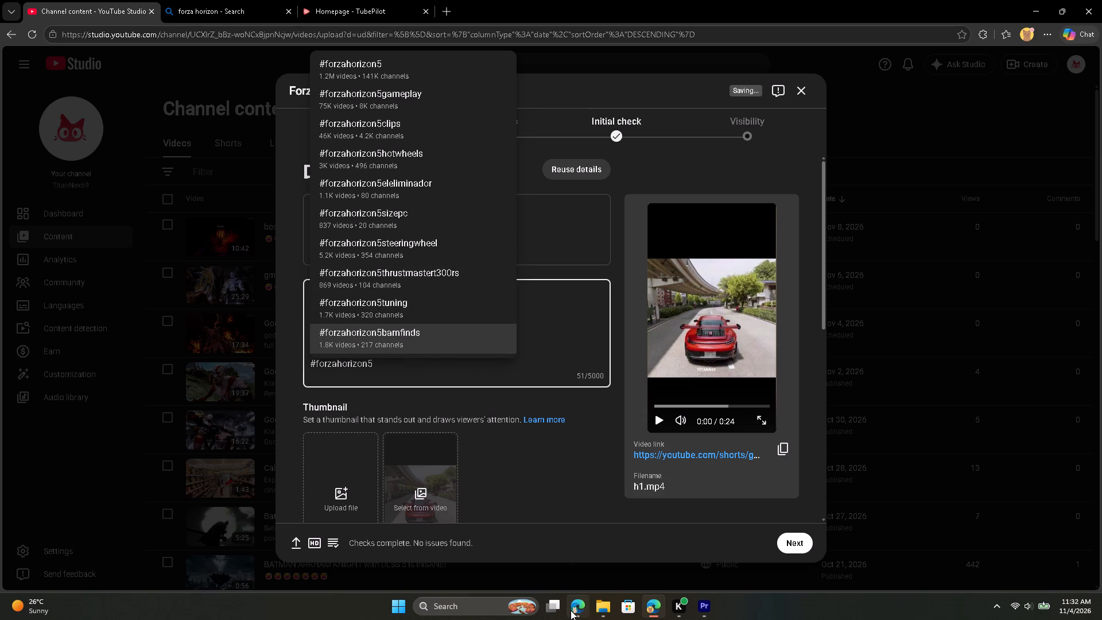
Search the web for "forza horizon 6" by voice, using the existing forza horizon search page.
click(218, 14)
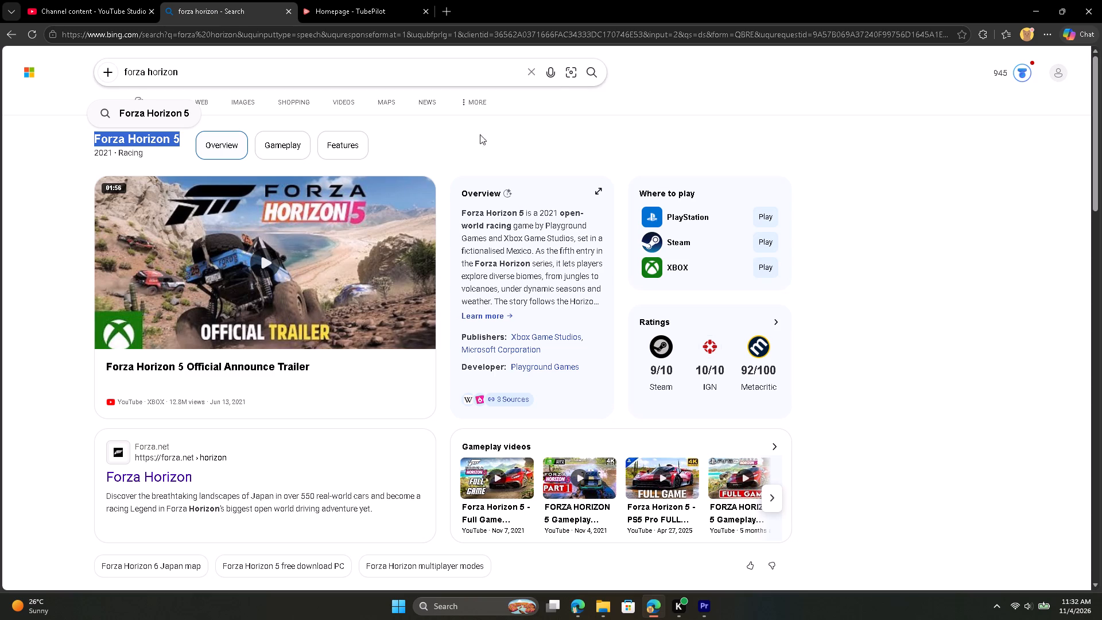
click(546, 68)
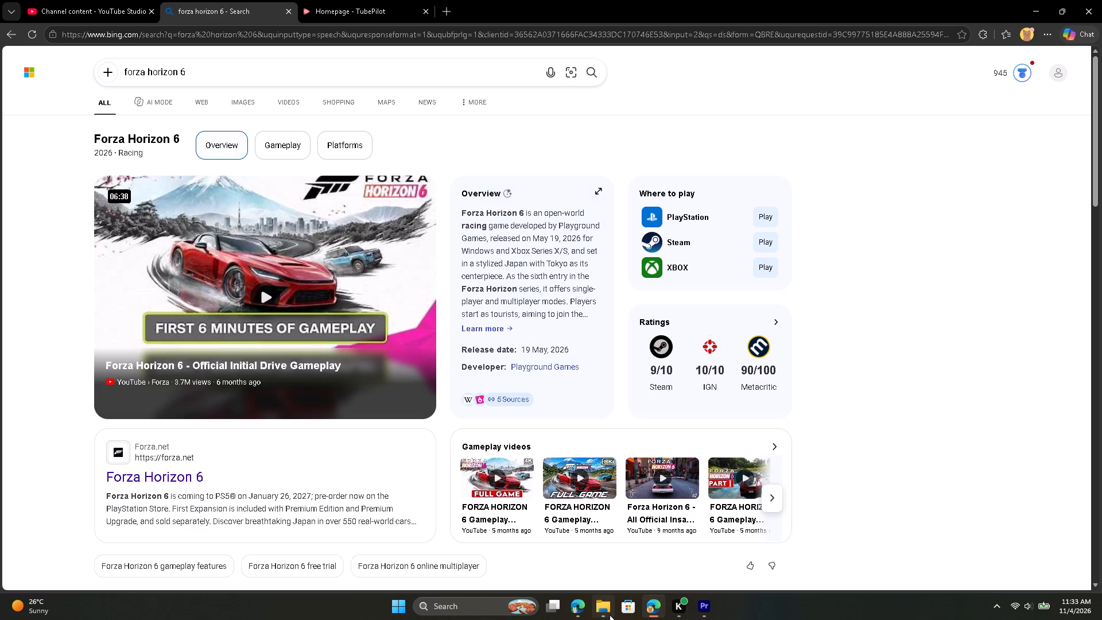
Return to the h1 upload and change the description's hashtag to the suggested #forzahorizon6.
click(99, 0)
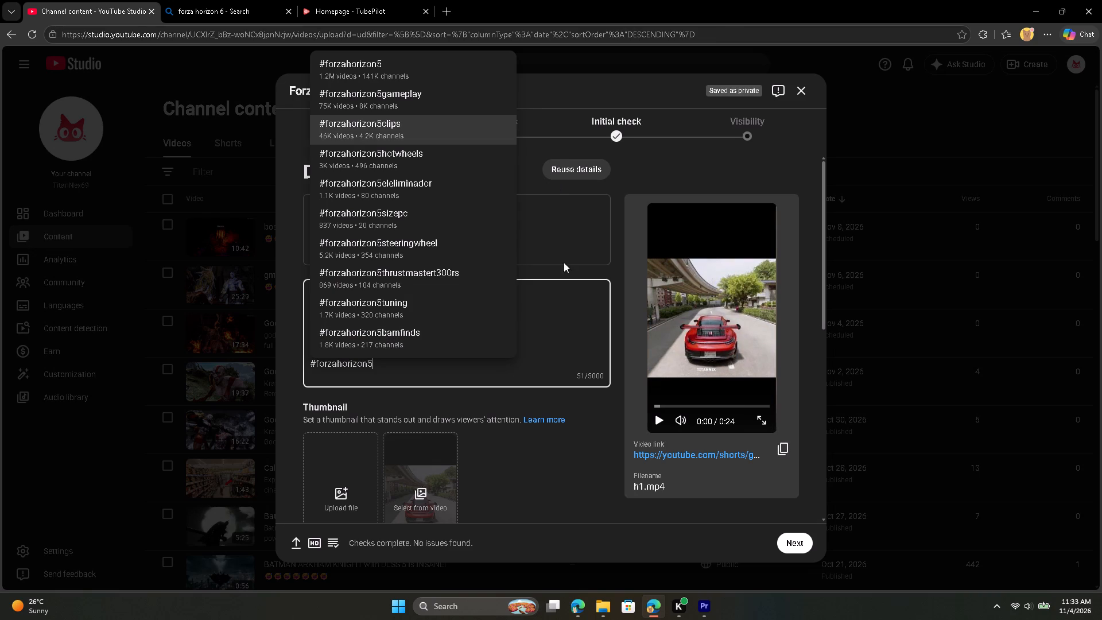
key(BackSpace)
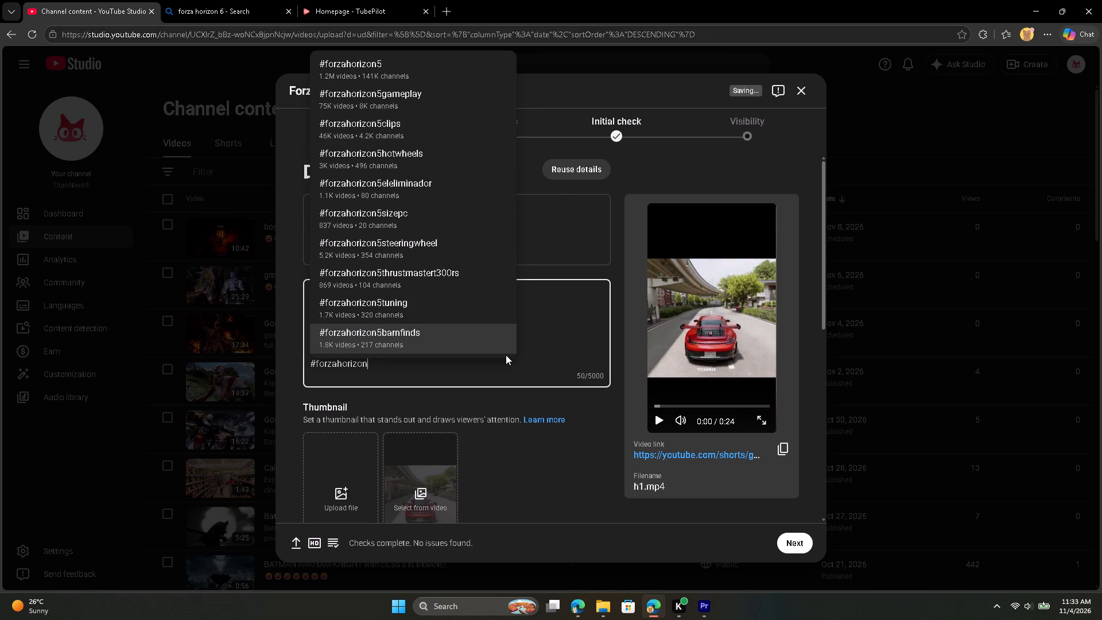
key(6)
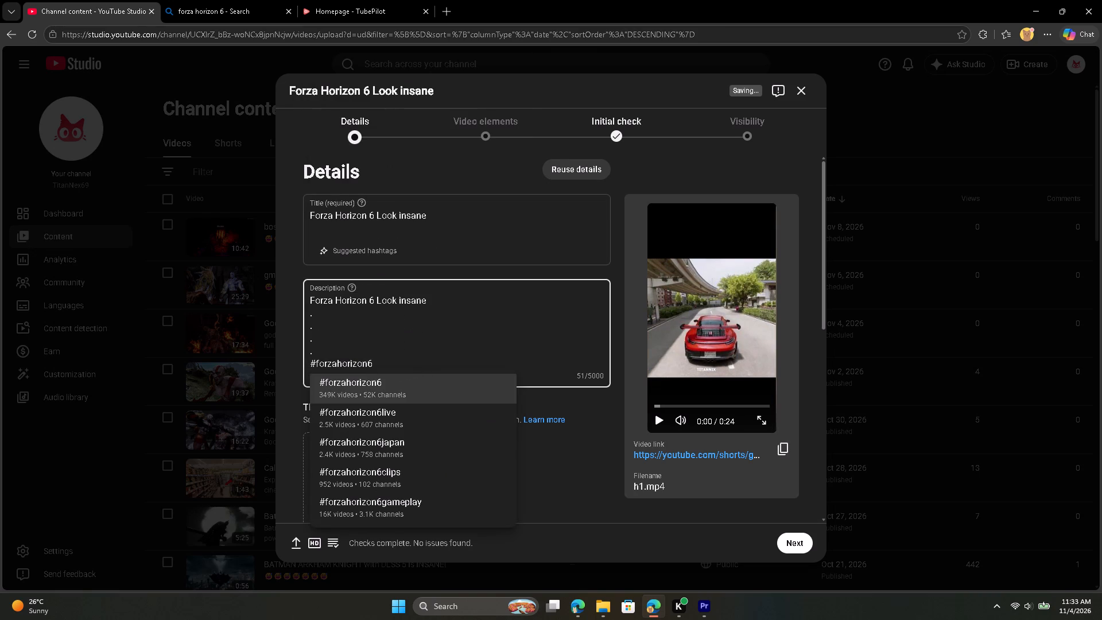
click(372, 387)
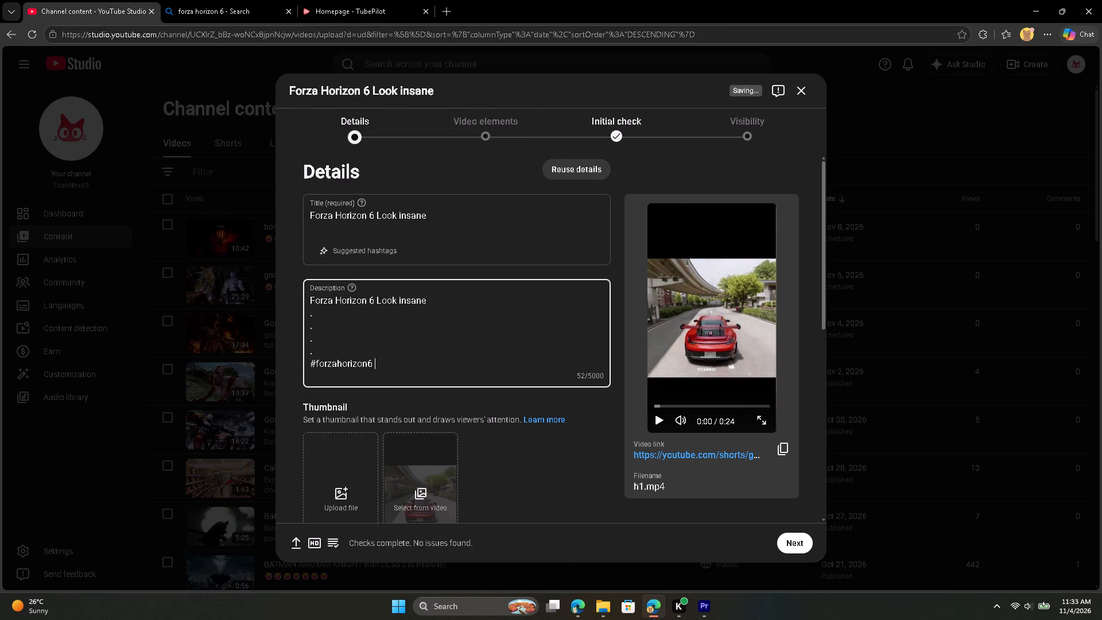
key(l)
key(BackSpace)
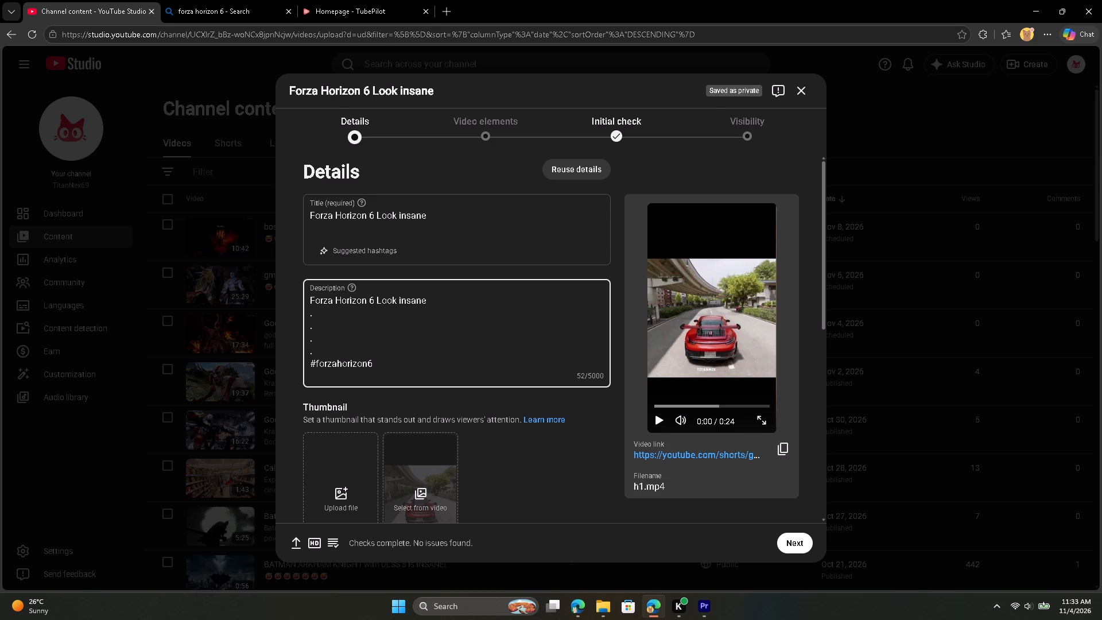
Add the suggested hashtag #dlss5 after #forzahorizon6 in the h1 video's description.
key(shift+numbersign)
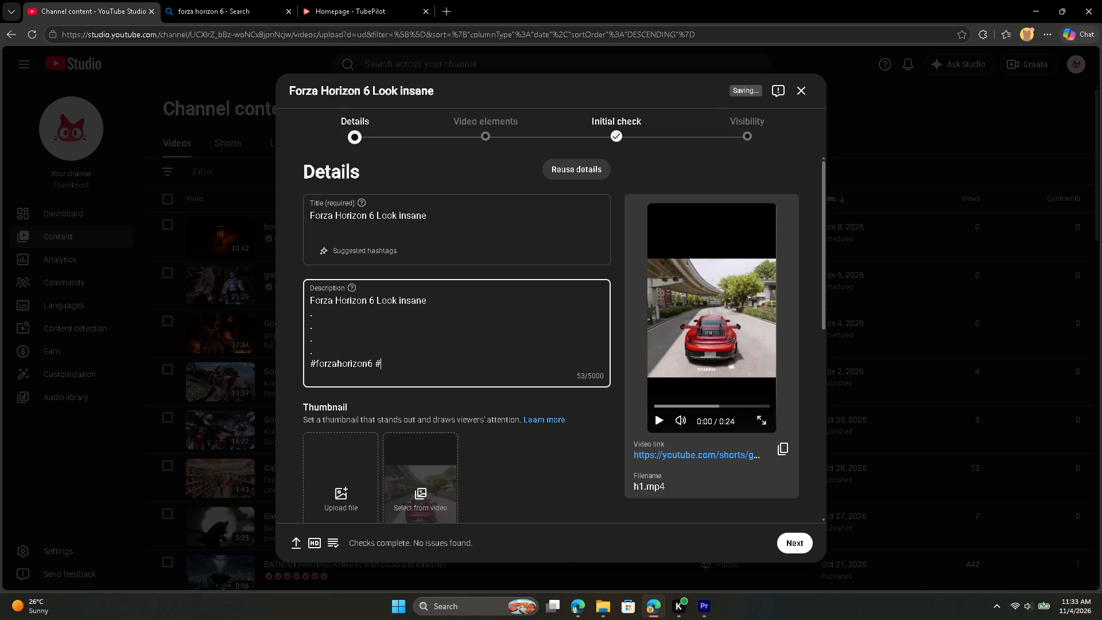
key(d)
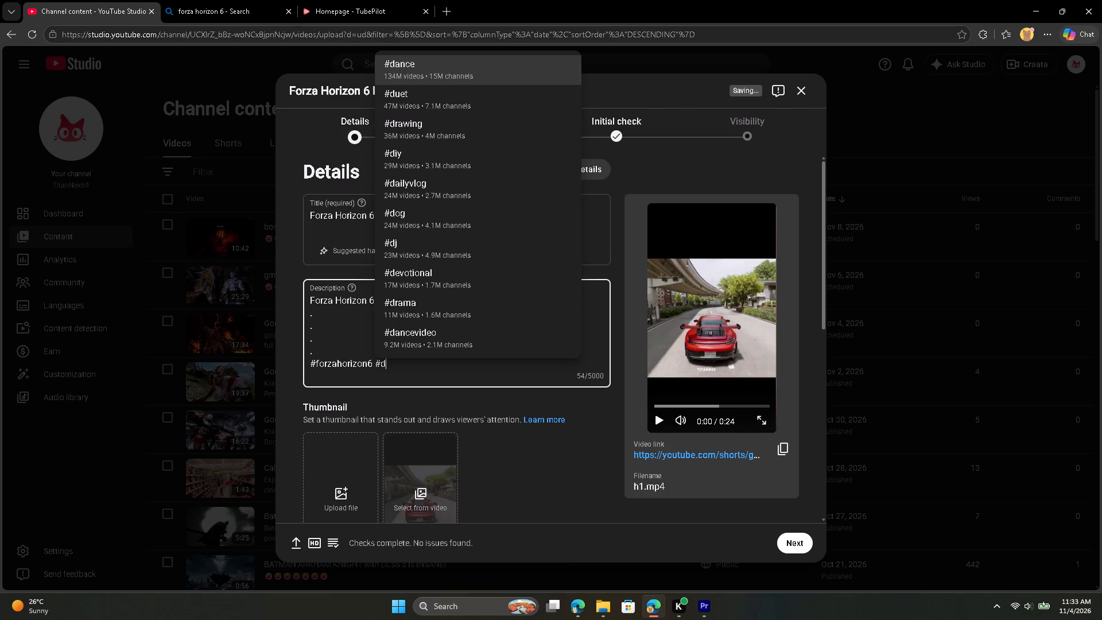
key(k)
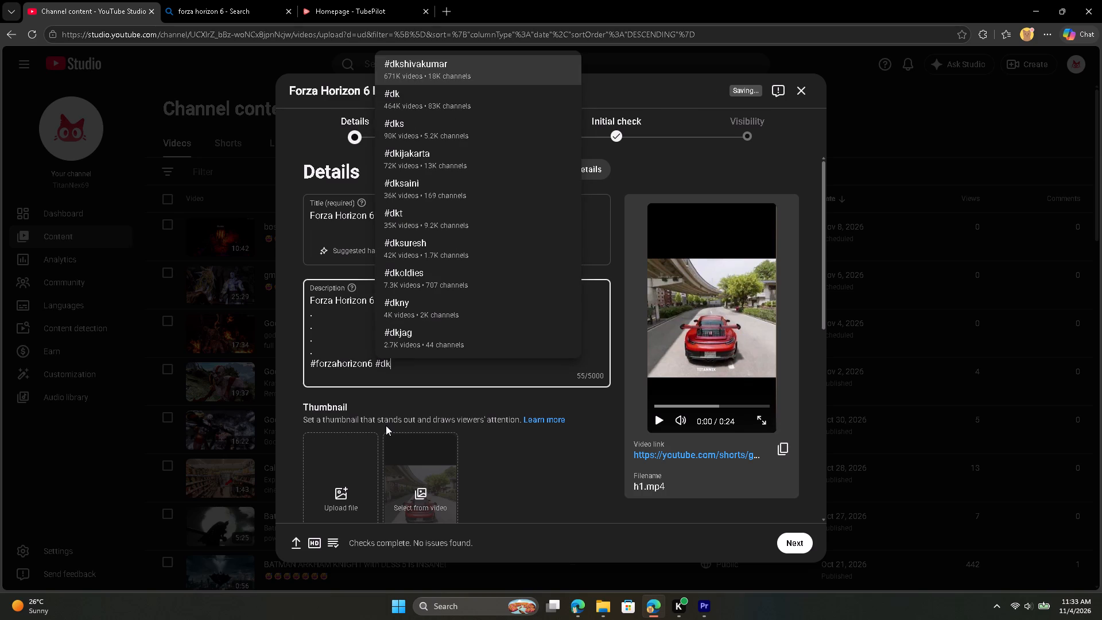
key(l)
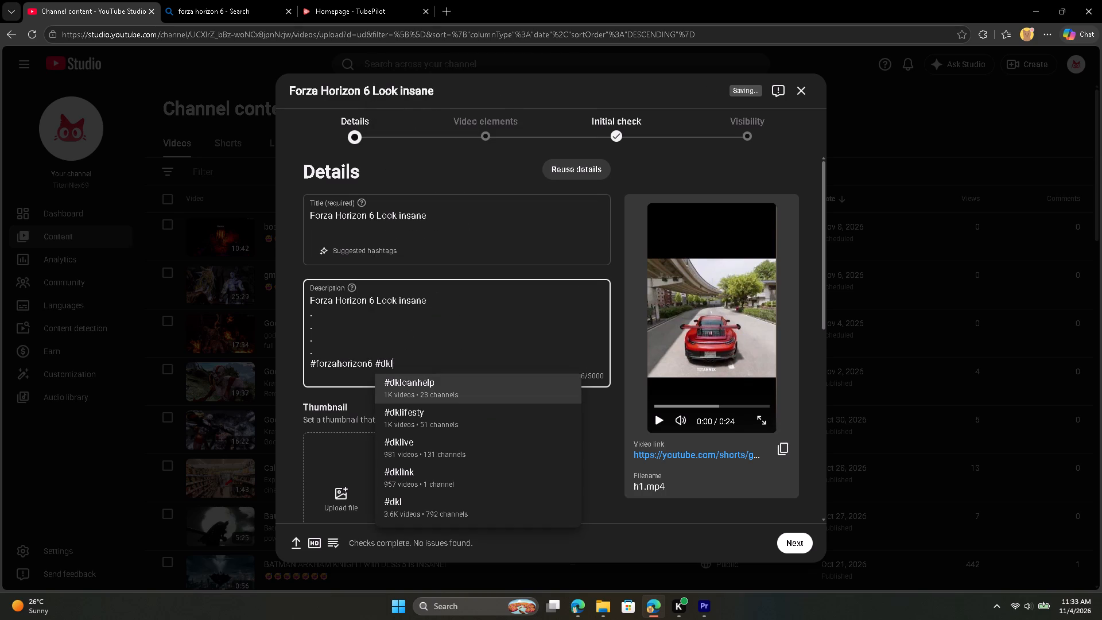
key(BackSpace)
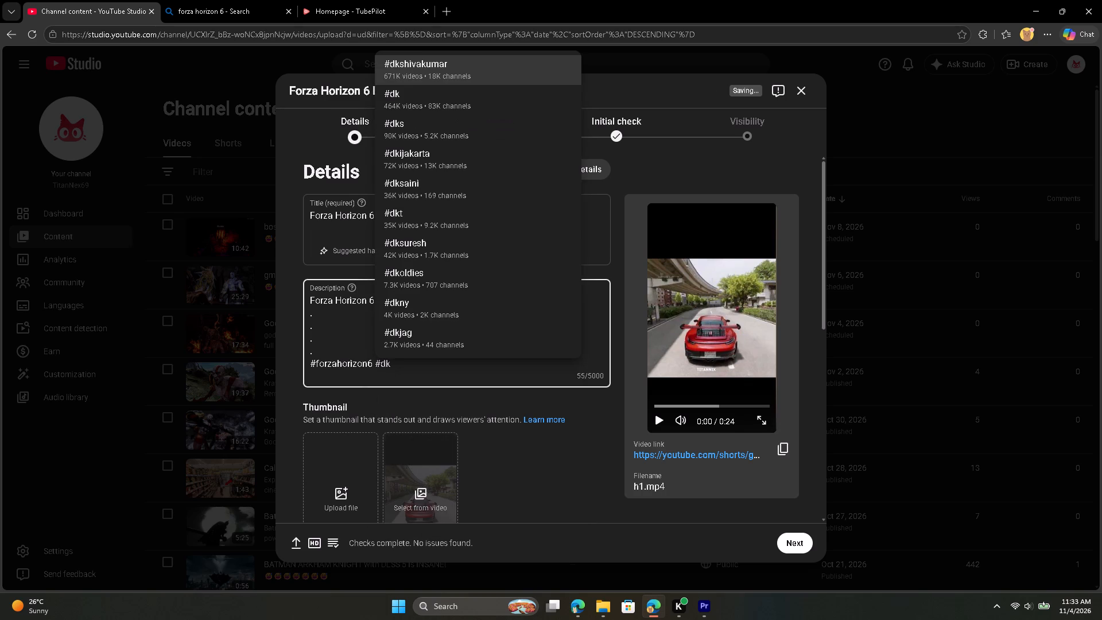
key(BackSpace)
key(l)
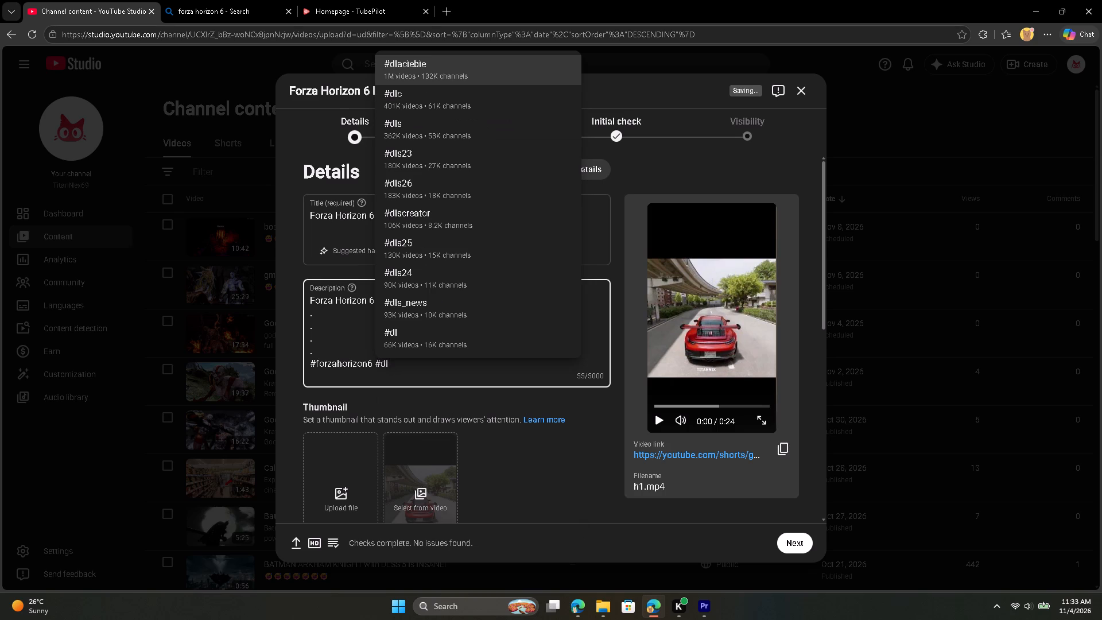
text(ss)
click(414, 103)
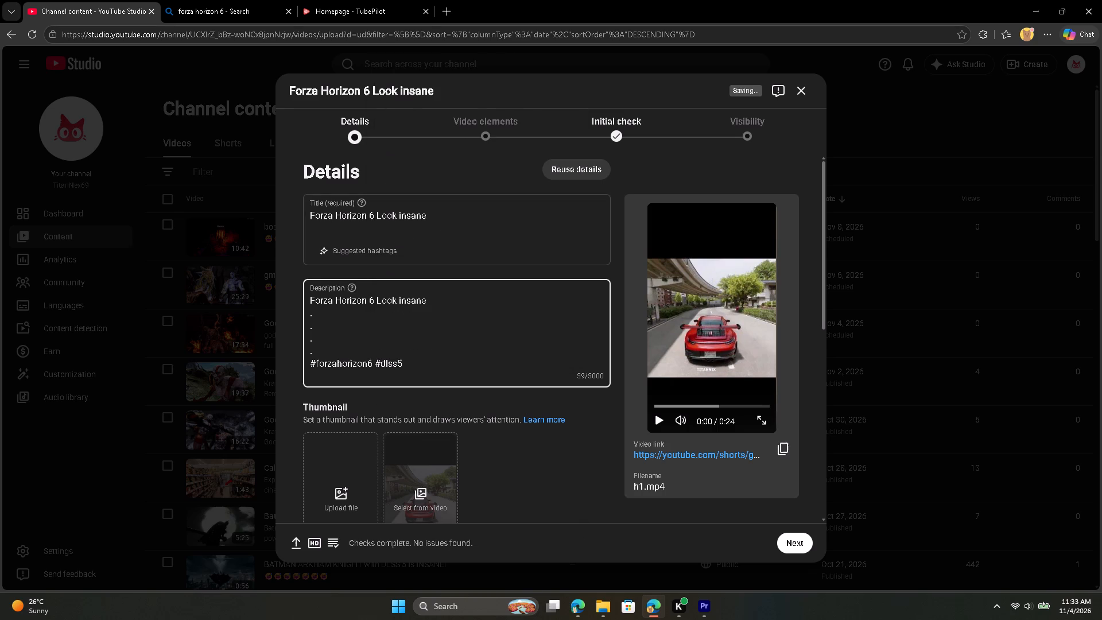
Add the suggested hashtags #shorts and #shortvideo after #dlss5 in the description.
key(shift+numbersign)
key(s)
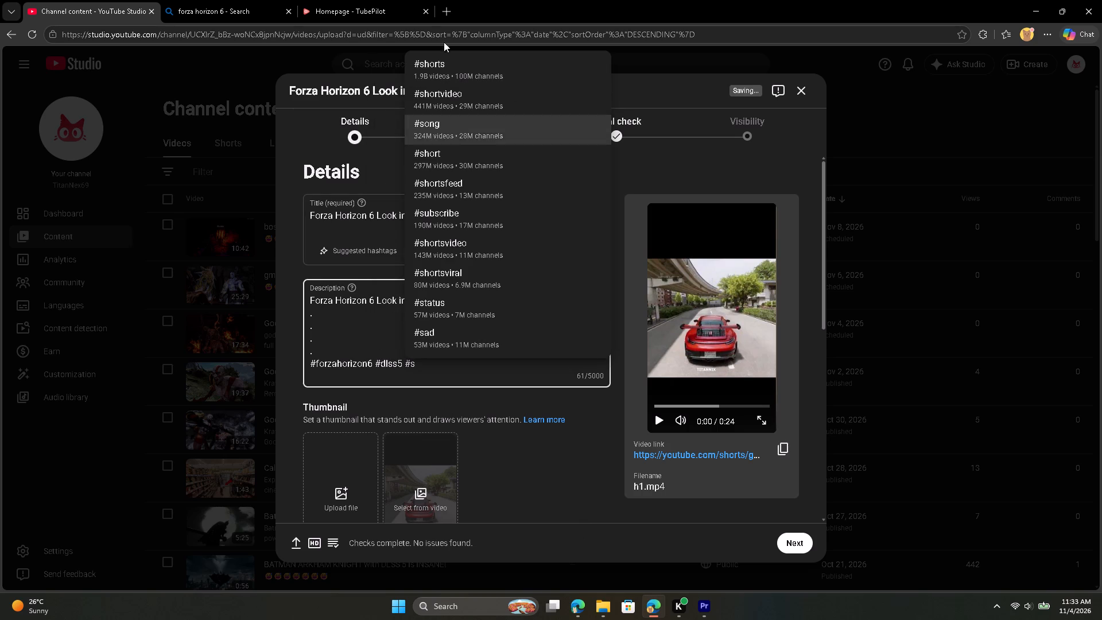
click(439, 64)
key(shift+numbersign)
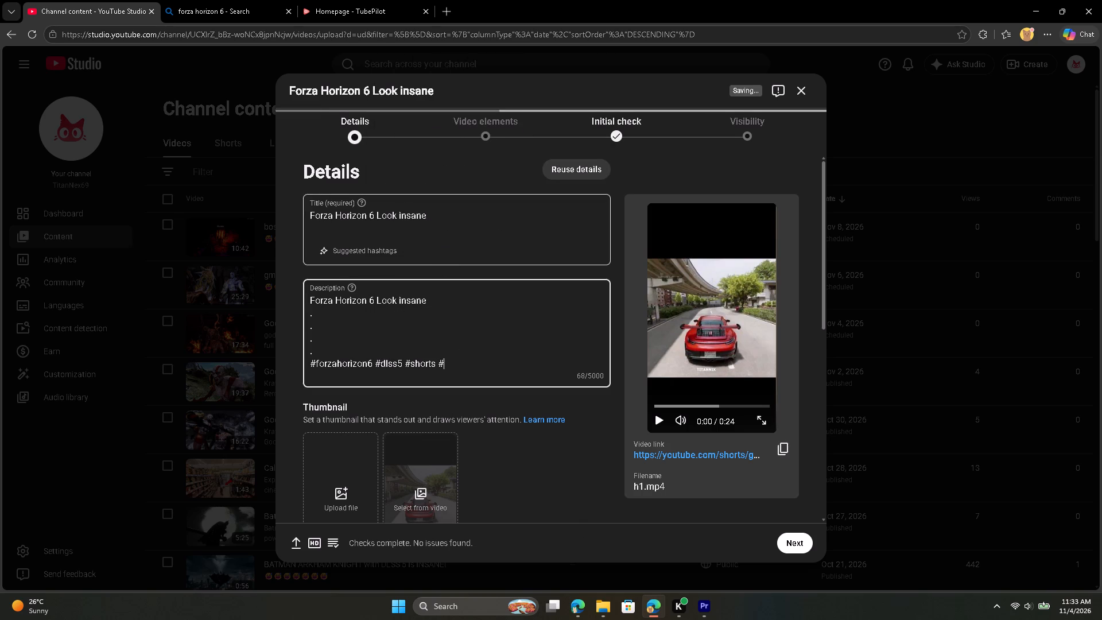
key(s)
key(h)
click(502, 90)
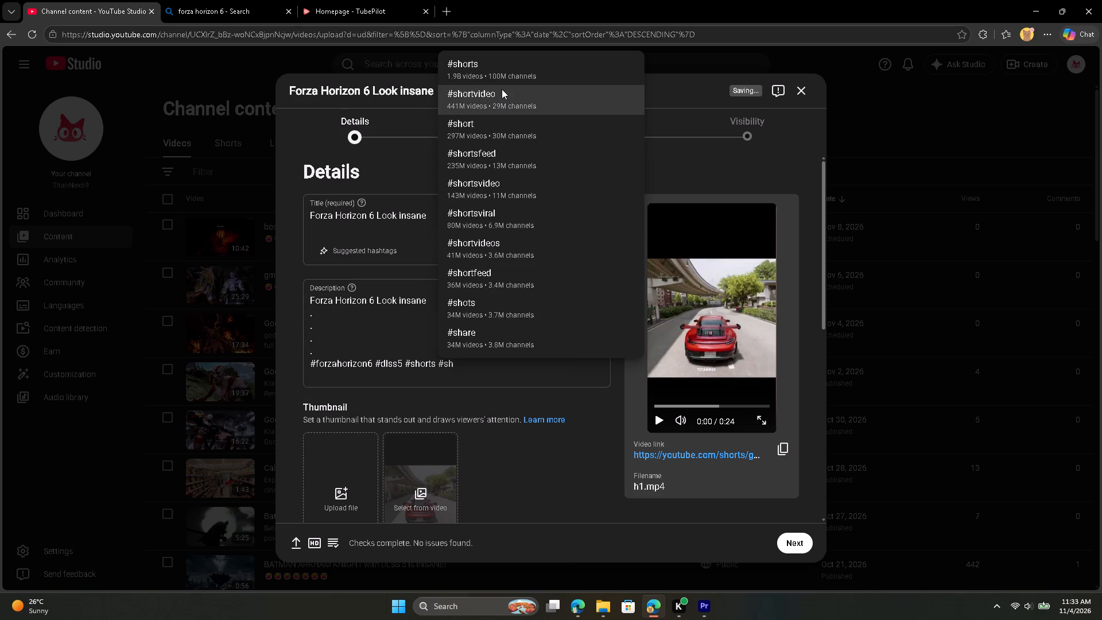
Proceed to the video elements and link the God of War 3 Remastered walkthrough as the related video.
scroll(495, 356, down, 11)
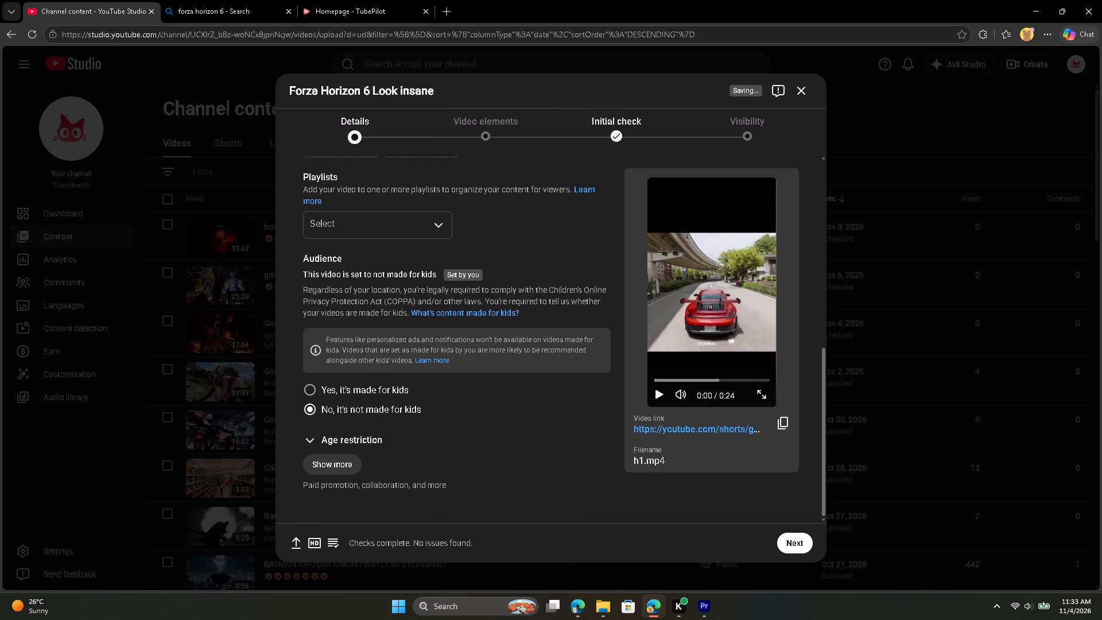
scroll(452, 346, up, 1)
click(798, 539)
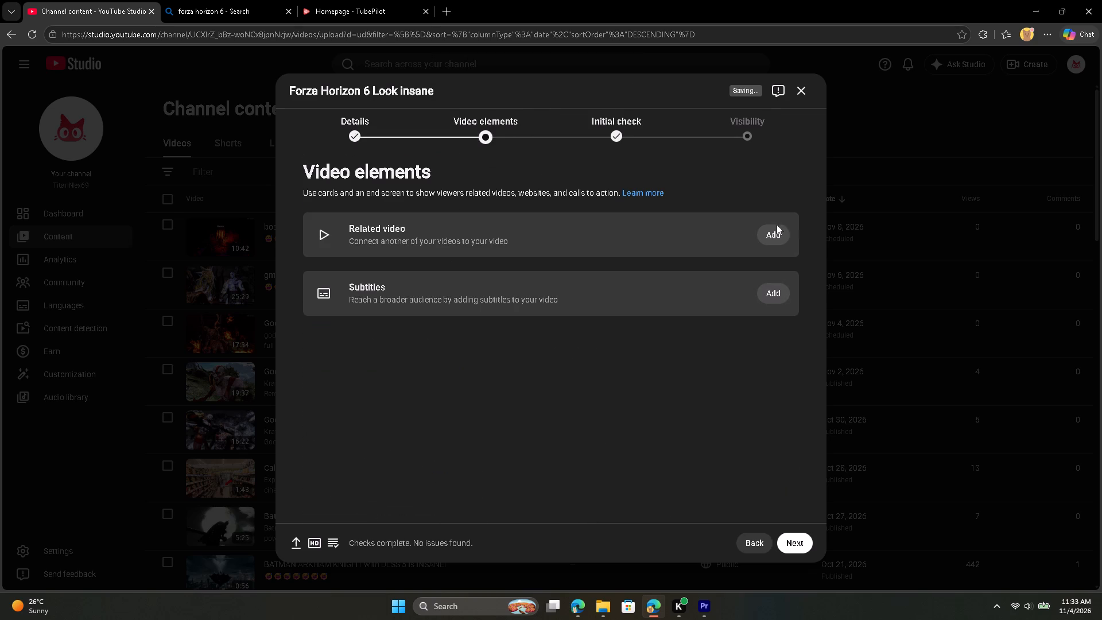
click(771, 239)
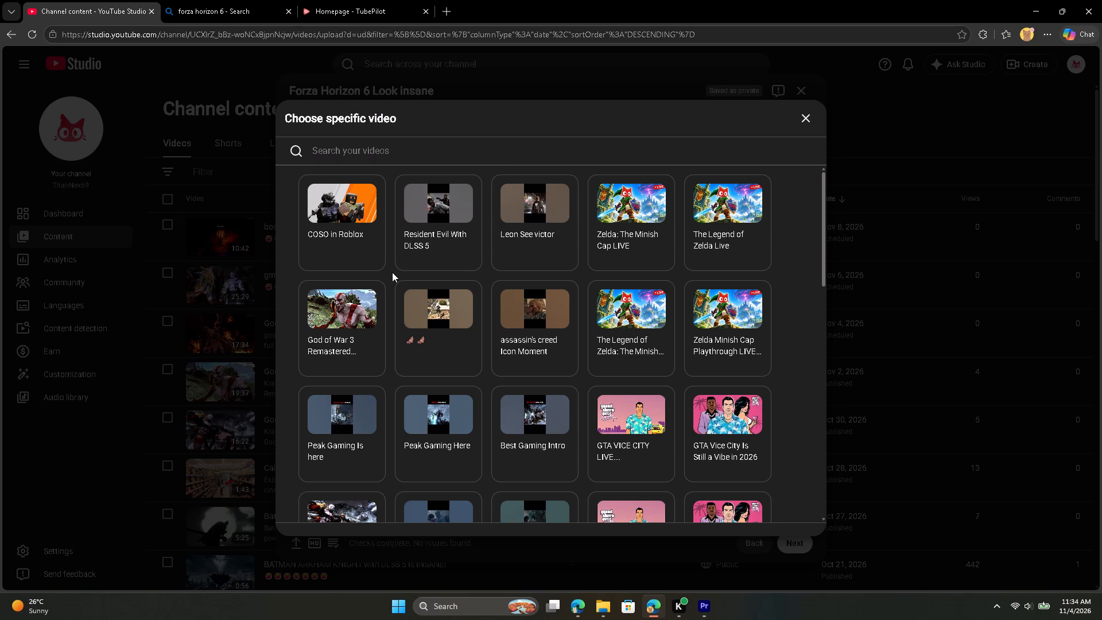
click(313, 309)
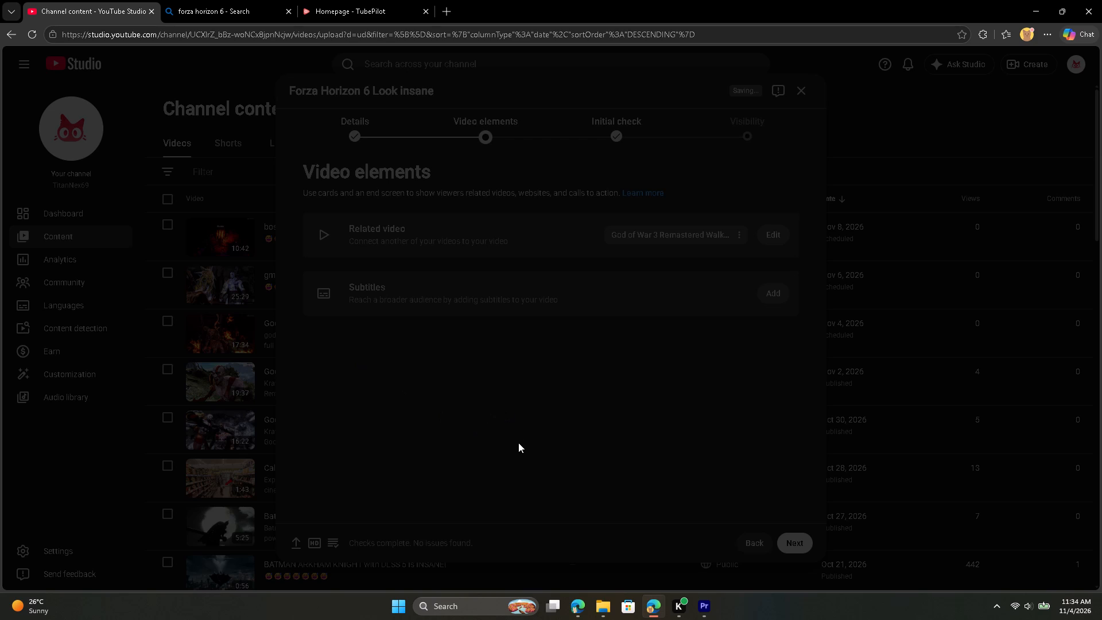
Proceed to visibility, schedule the Forza Short as public for Nov 4, 2026 at 6:30 PM, and close the confirmation.
click(802, 547)
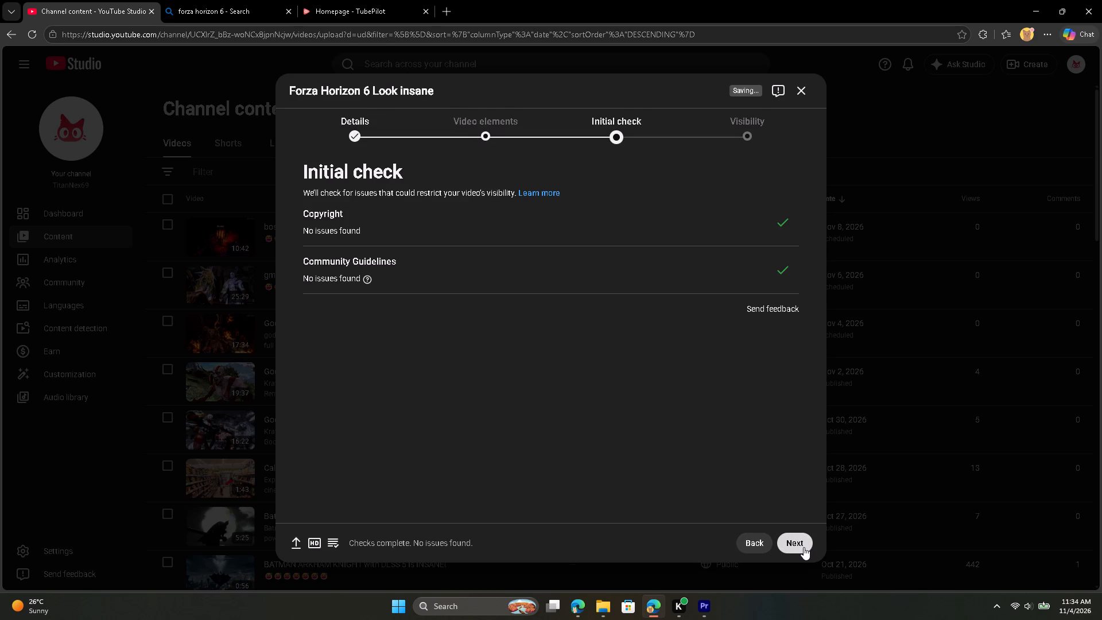
click(804, 547)
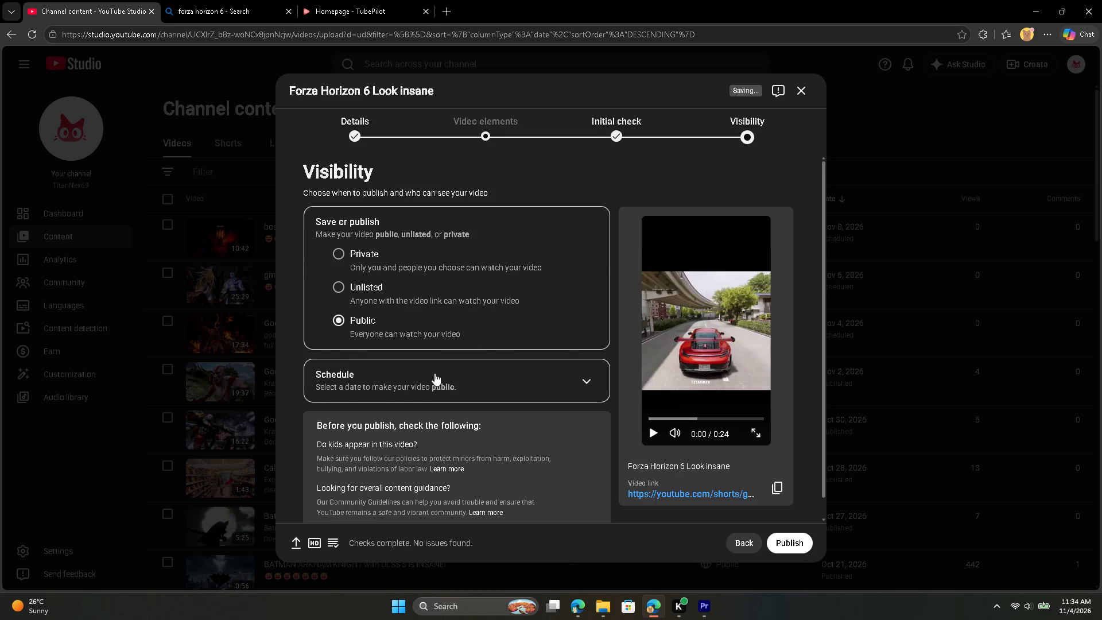
click(434, 373)
click(401, 339)
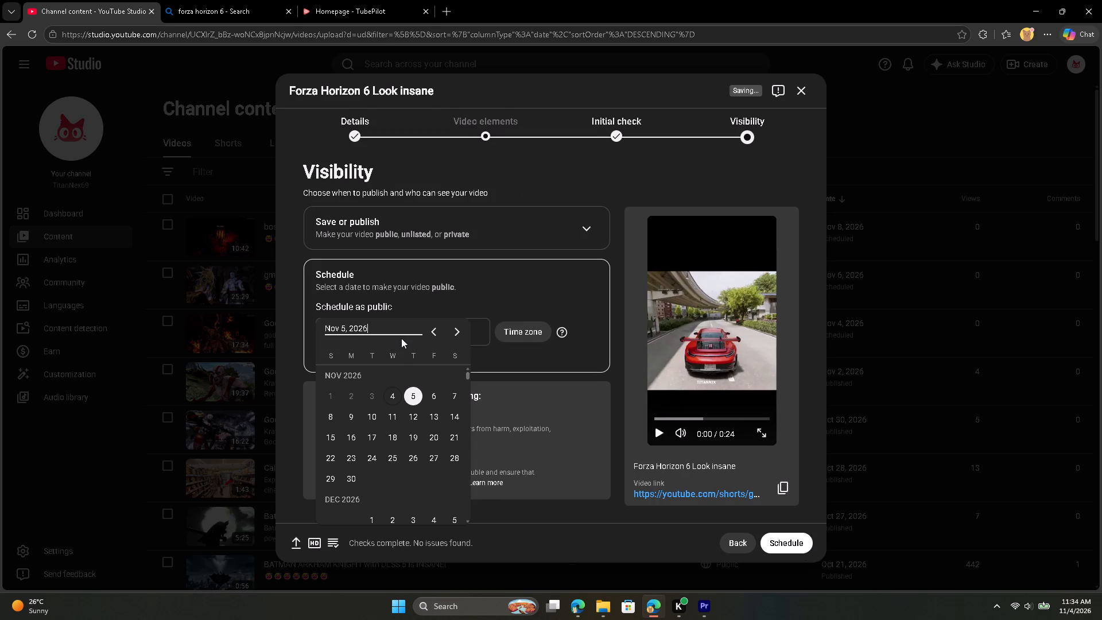
click(393, 396)
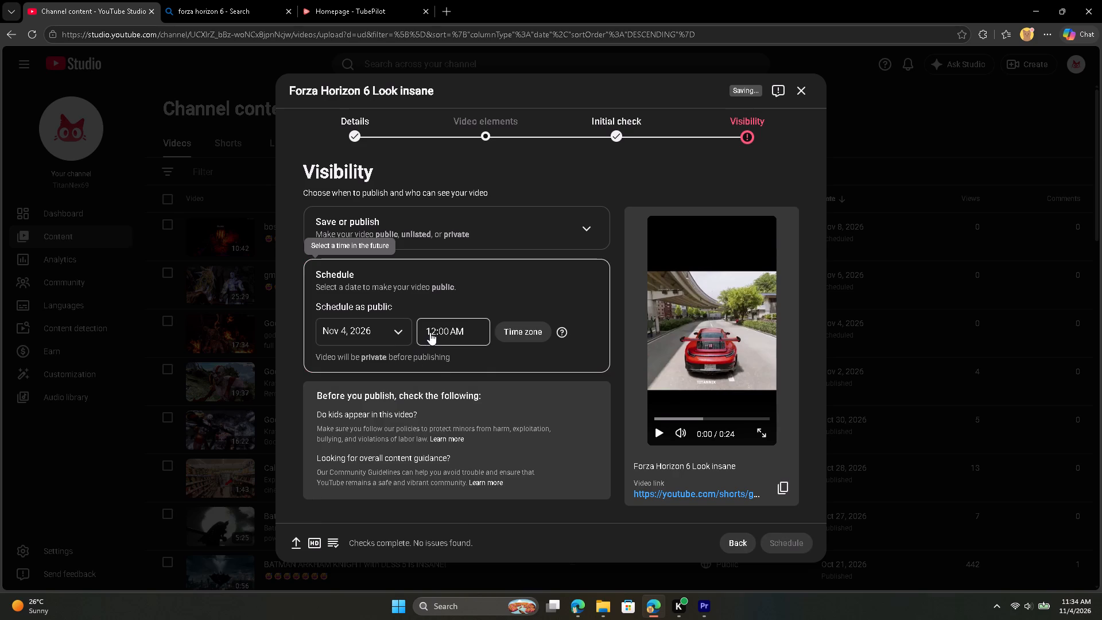
click(430, 332)
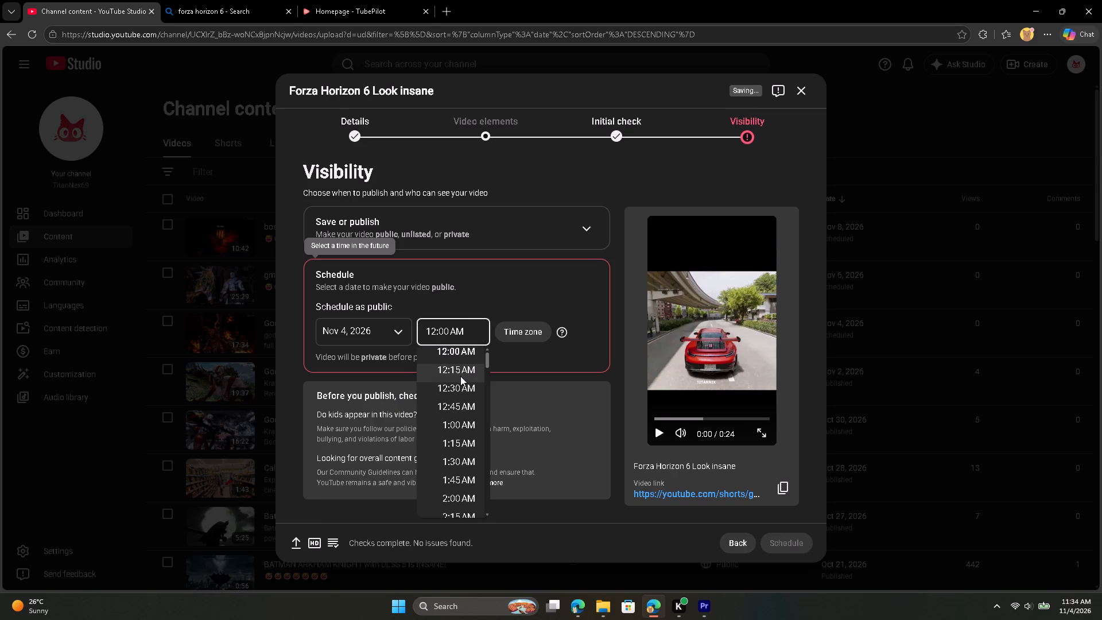
scroll(469, 435, down, 7)
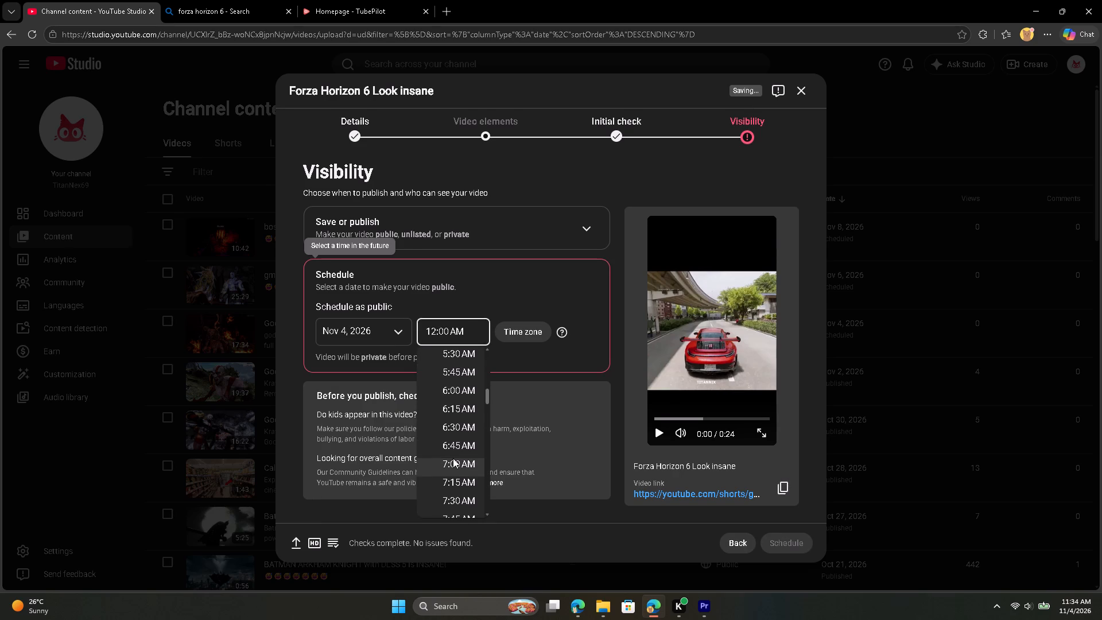
click(455, 428)
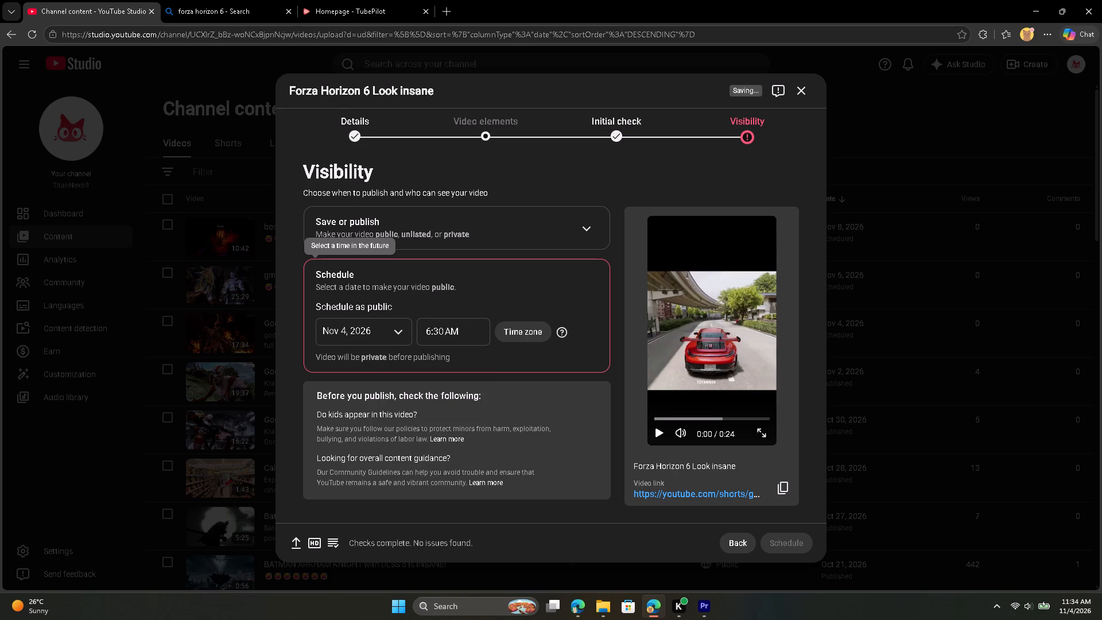
click(465, 333)
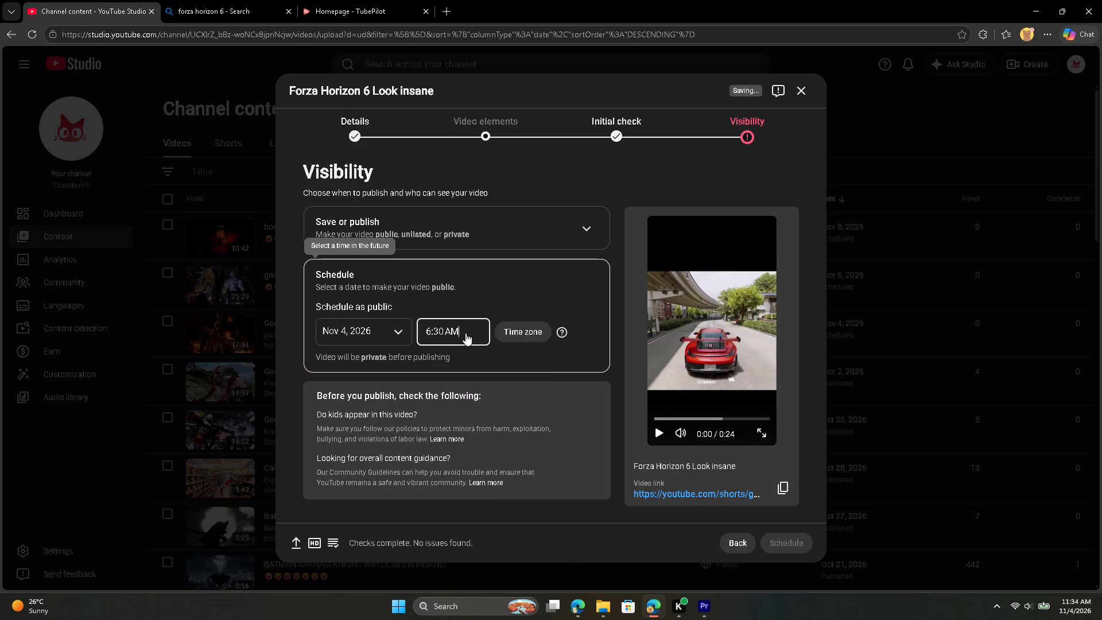
scroll(478, 385, down, 14)
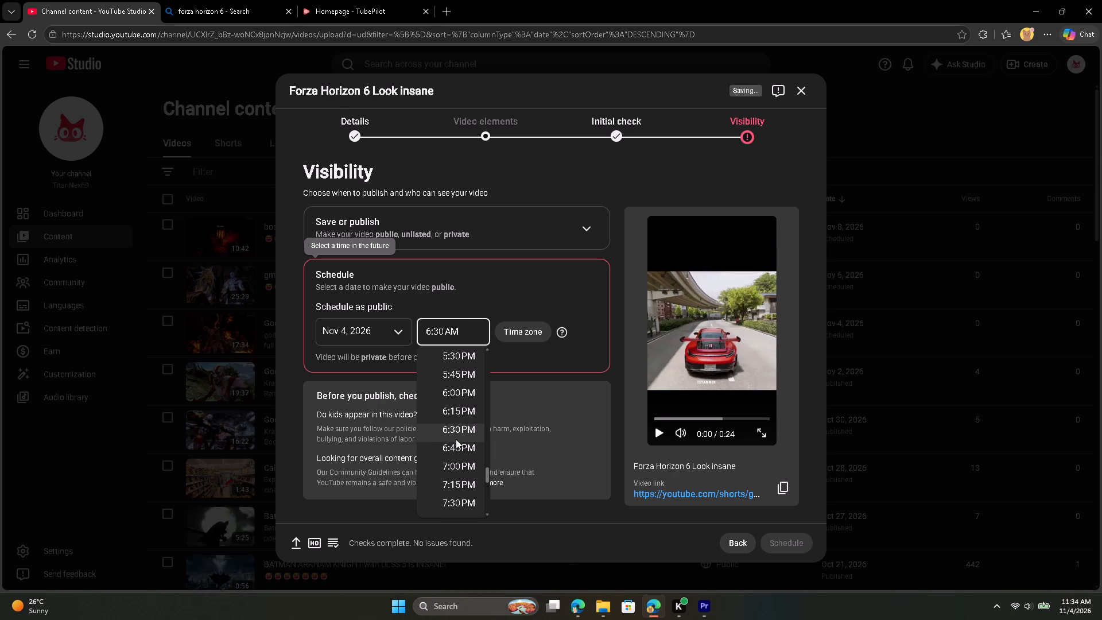
click(456, 436)
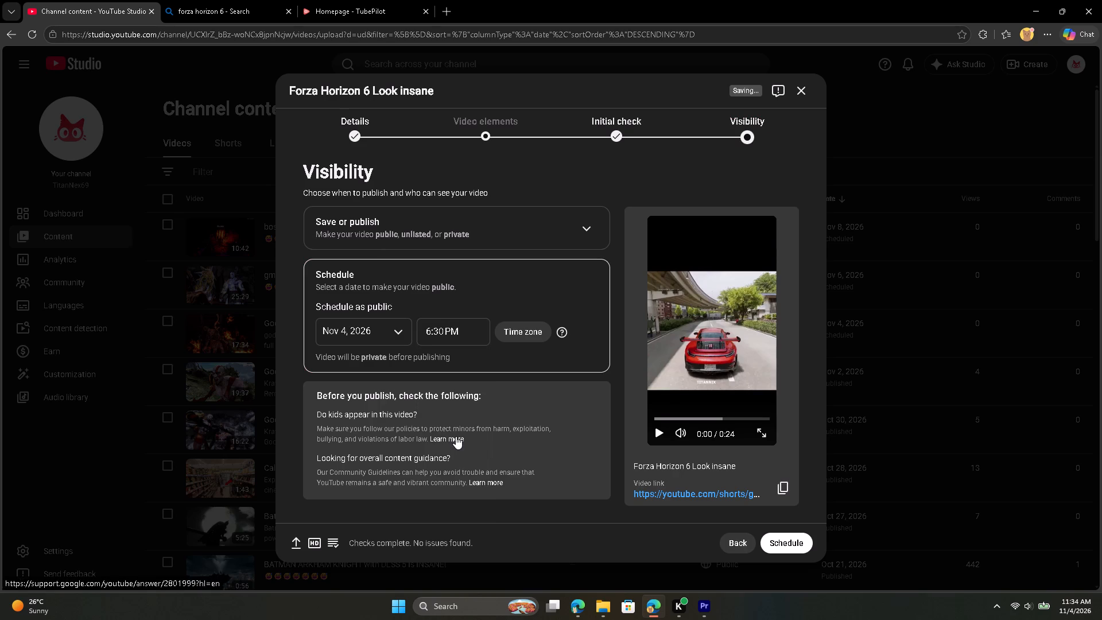
scroll(502, 412, down, 5)
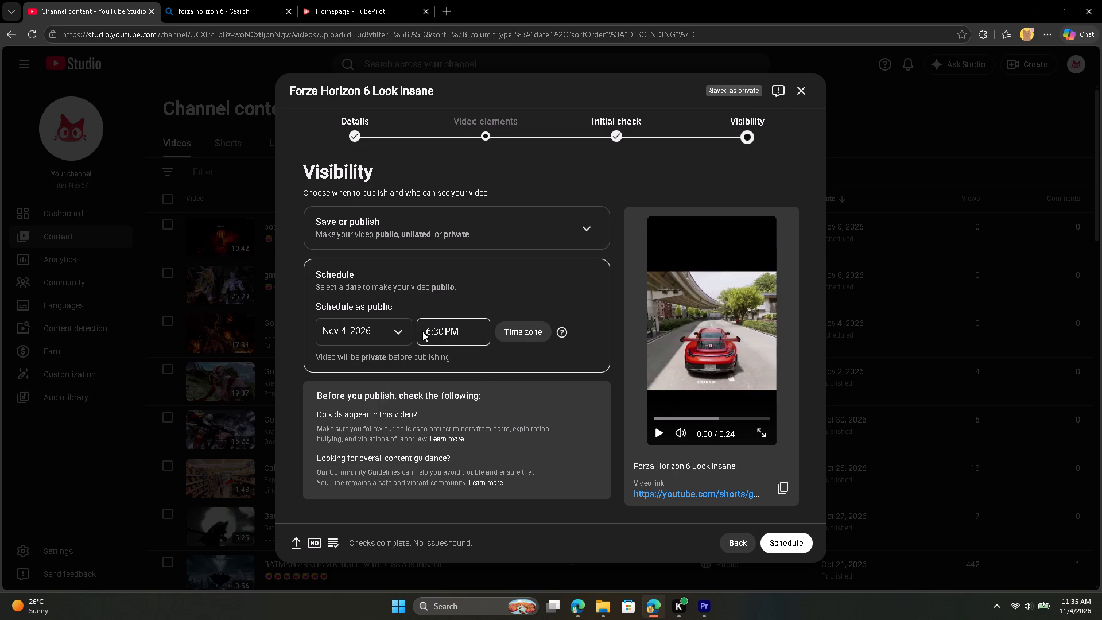
click(773, 540)
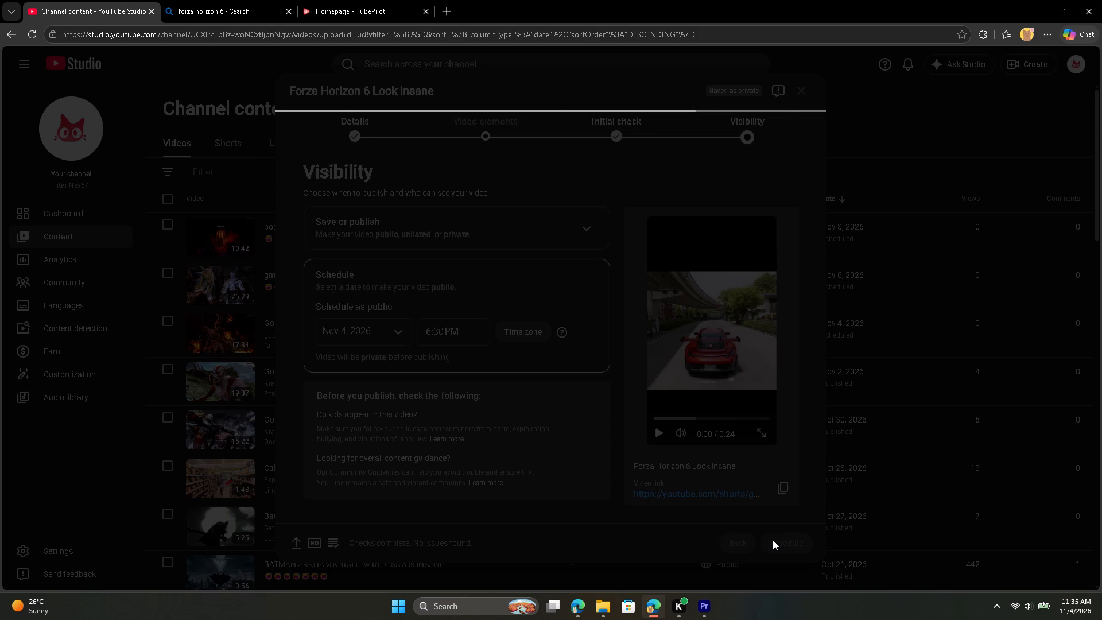
click(662, 397)
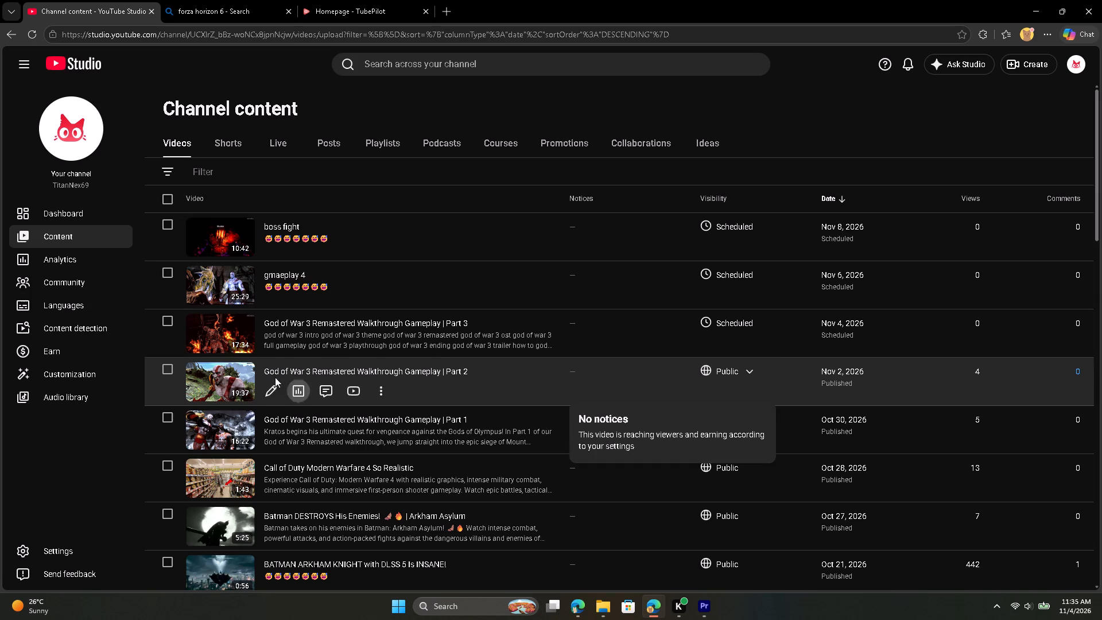
Start a new video upload with the file l1 from the asstion folder.
click(1025, 65)
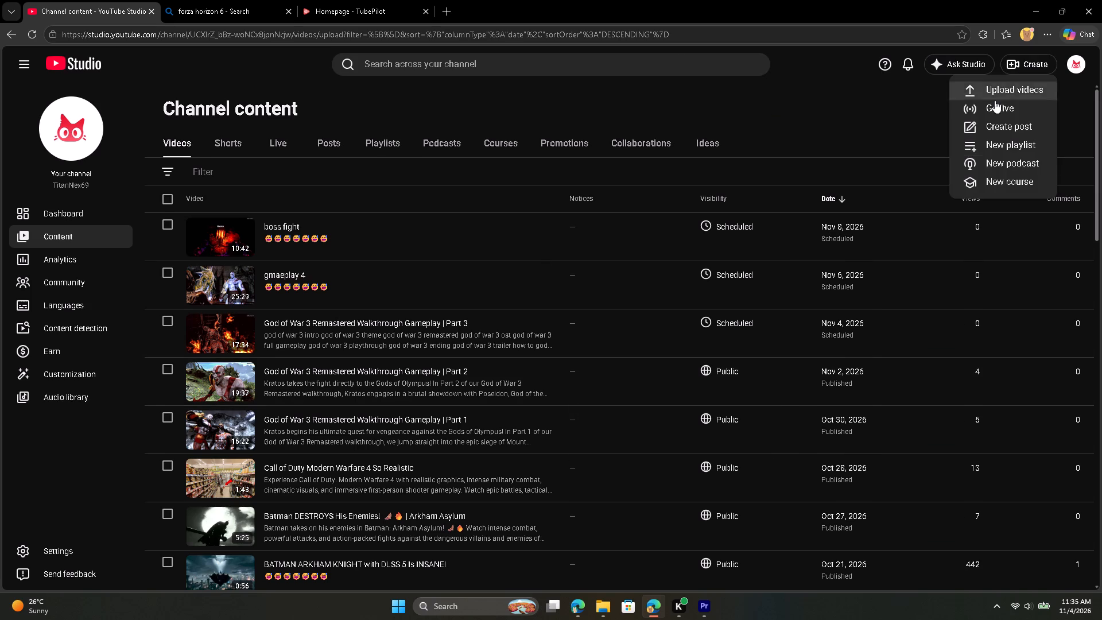
click(1001, 85)
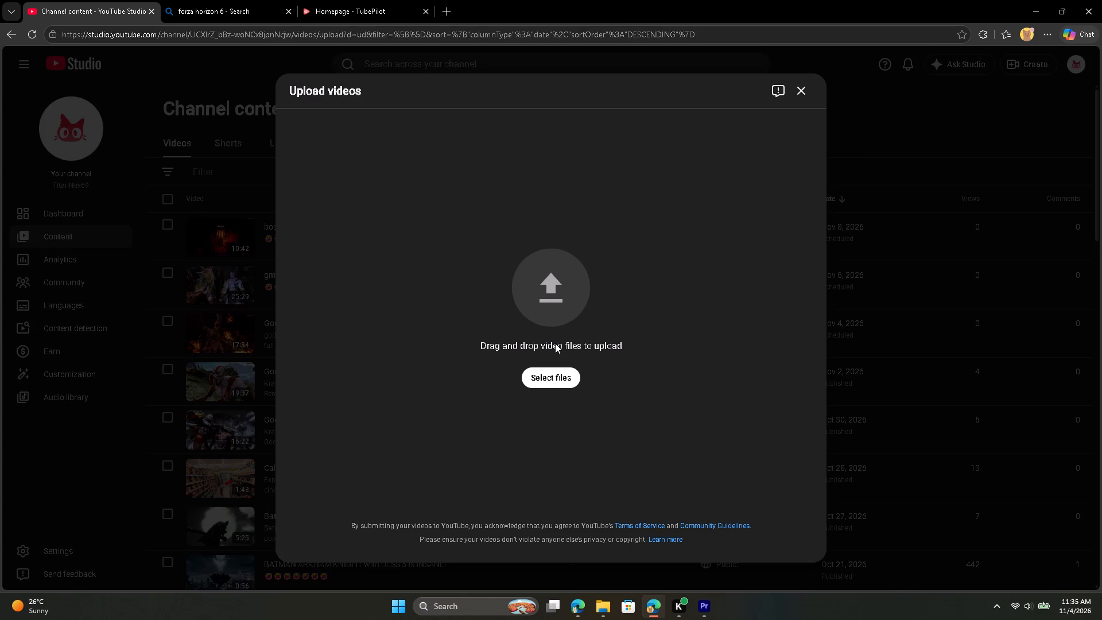
click(552, 383)
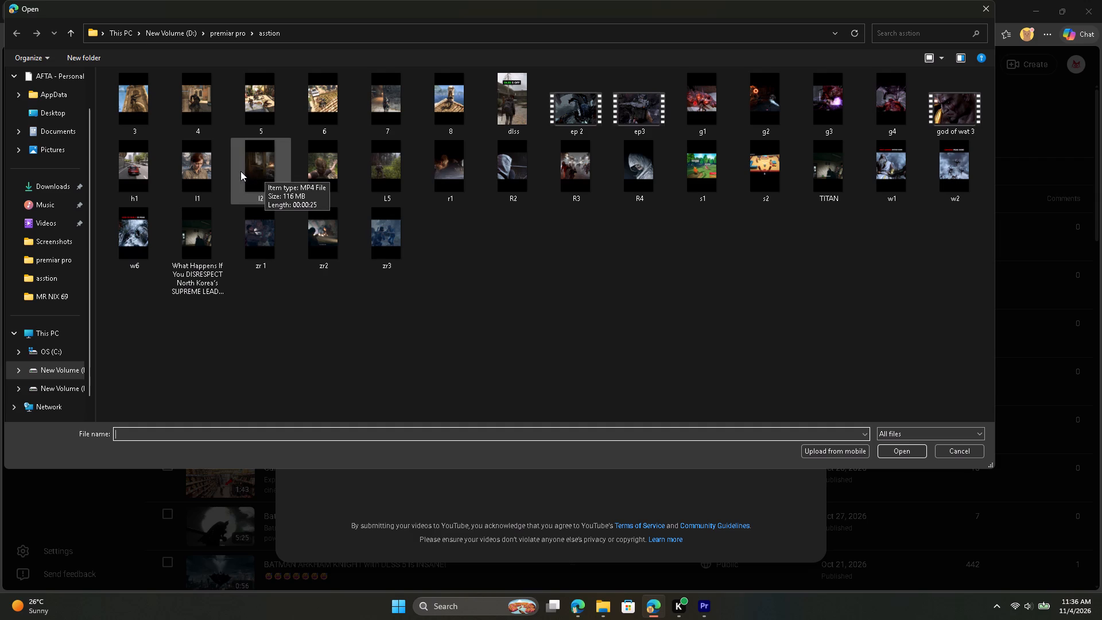
click(207, 175)
click(906, 448)
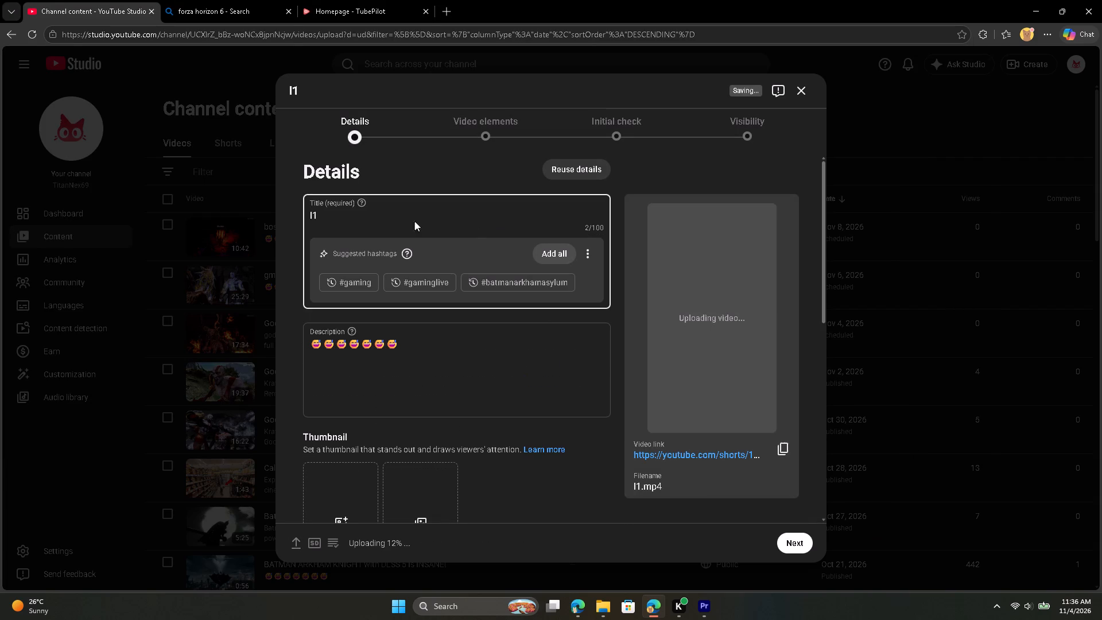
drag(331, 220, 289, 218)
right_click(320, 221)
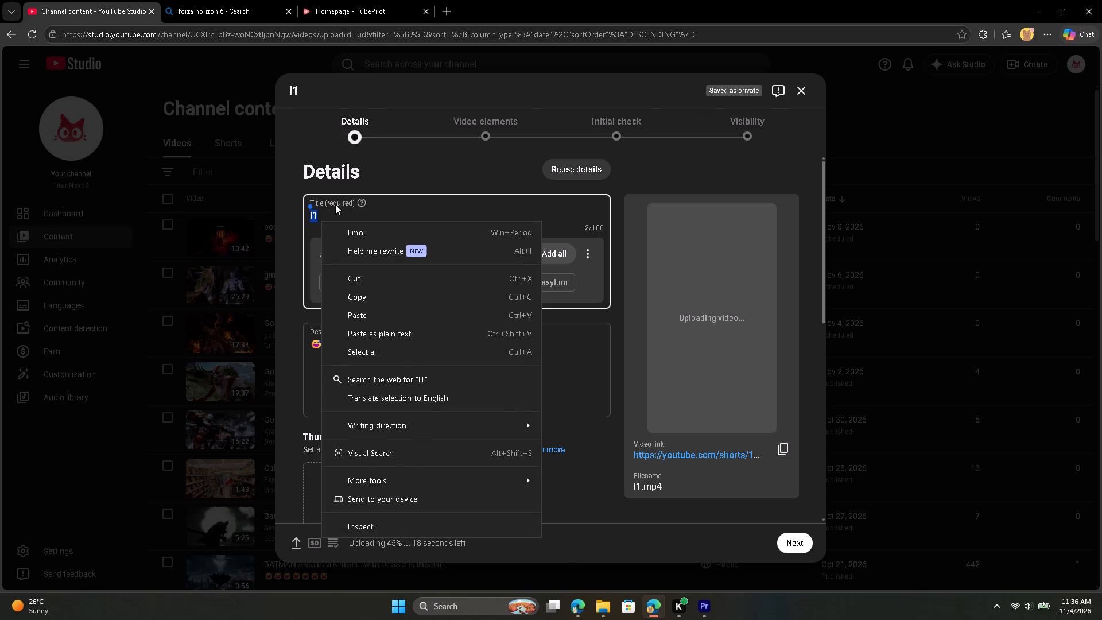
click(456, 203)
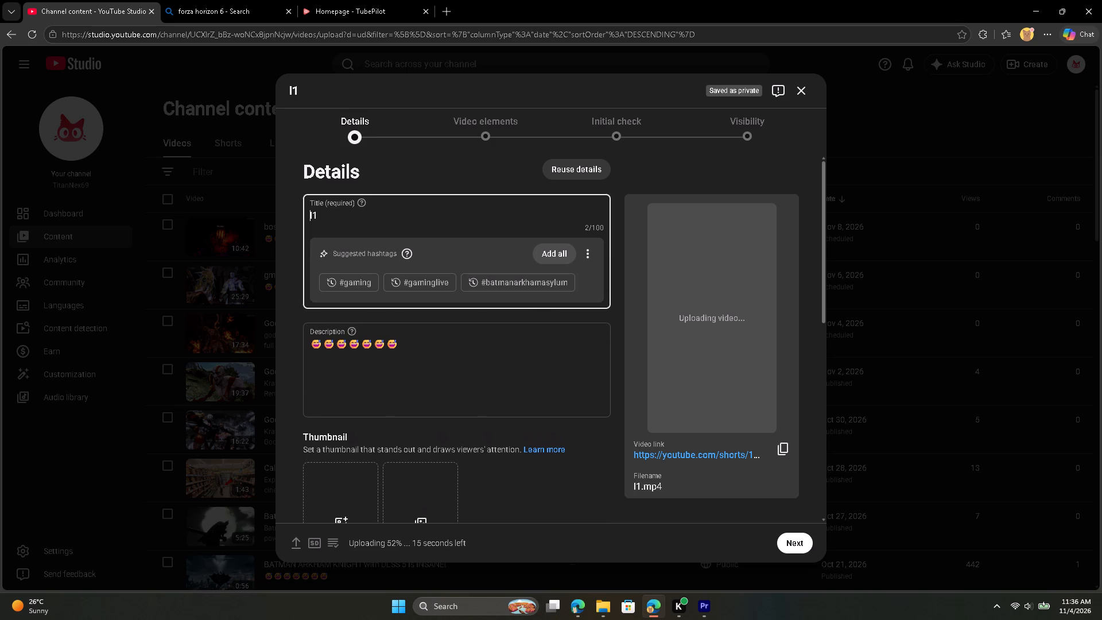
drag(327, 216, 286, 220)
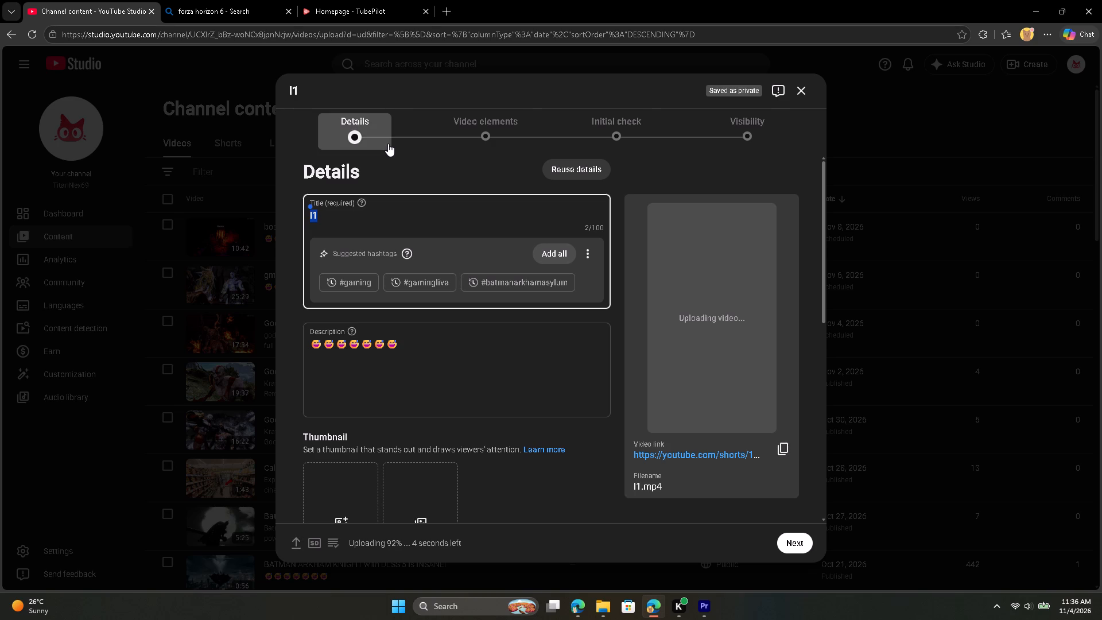
Replace the video title l1 with the word "Last" followed by a space.
click(342, 225)
click(339, 213)
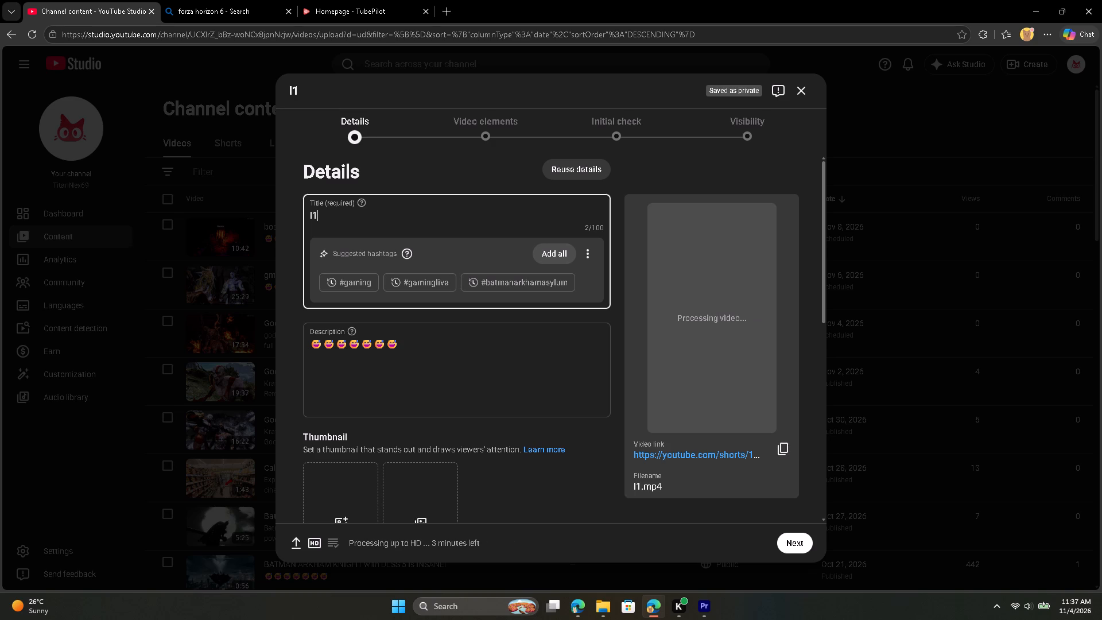
key(BackSpace)
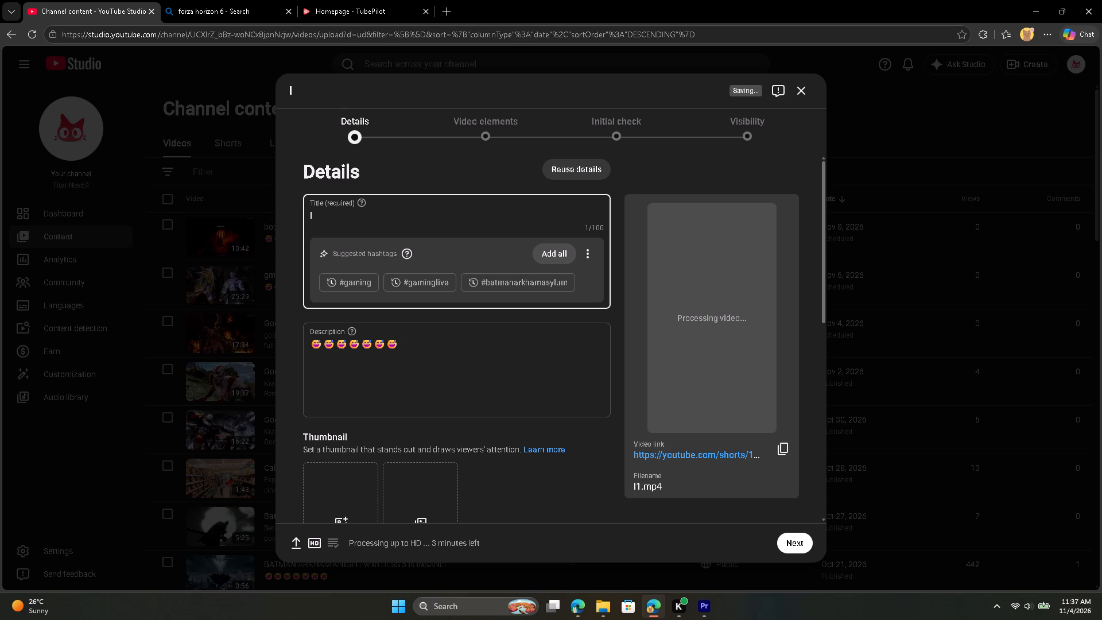
key(BackSpace)
key(BackSpace)
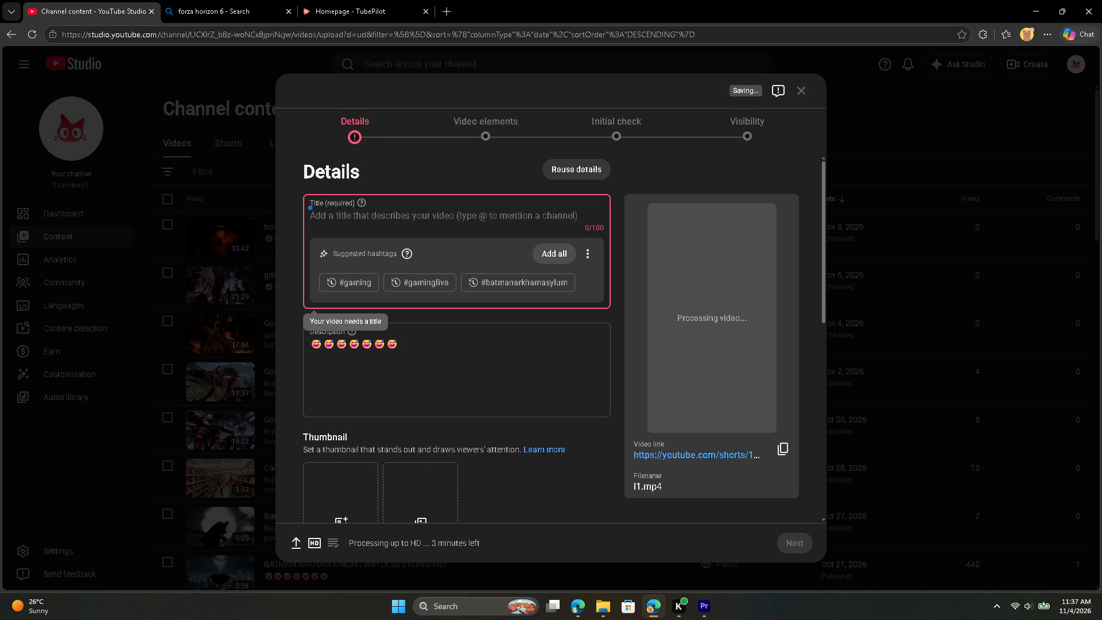
key(l)
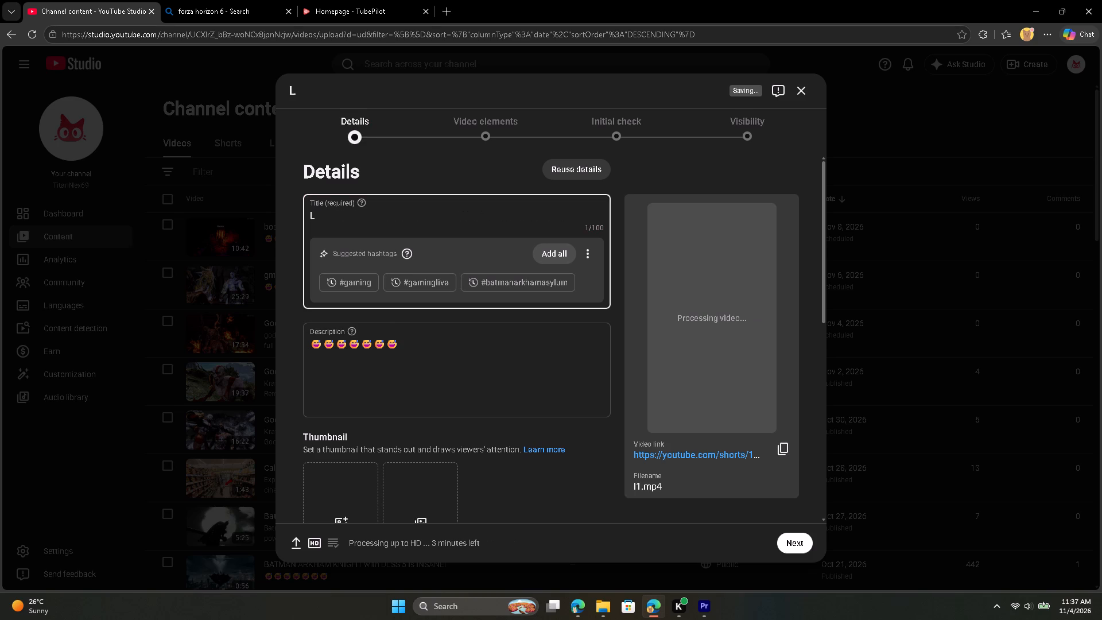
text(at)
key(BackSpace)
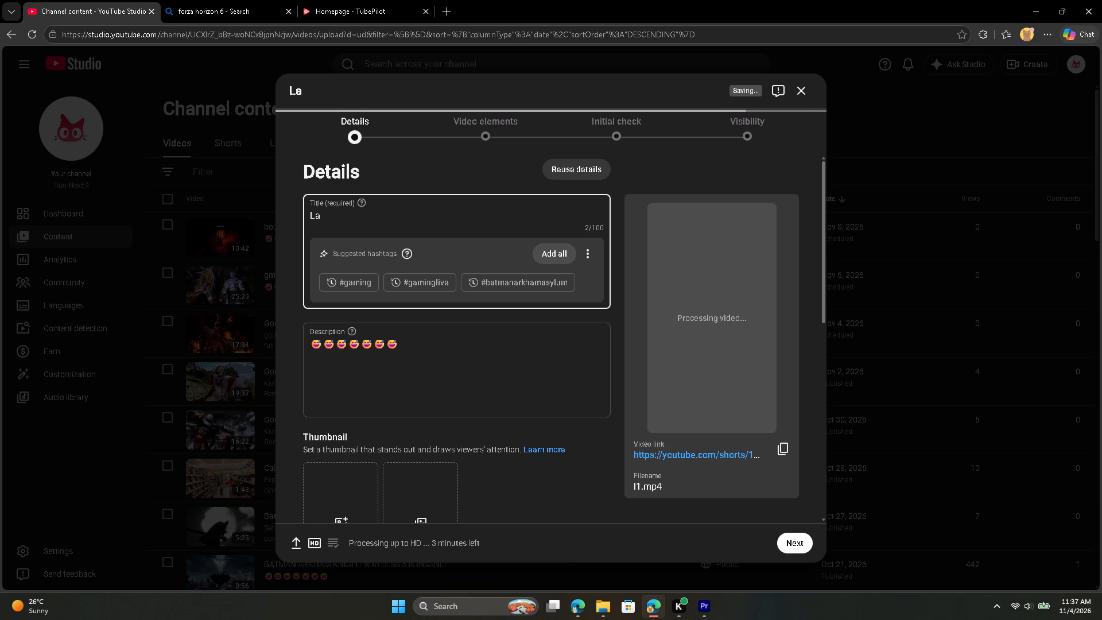
text(st)
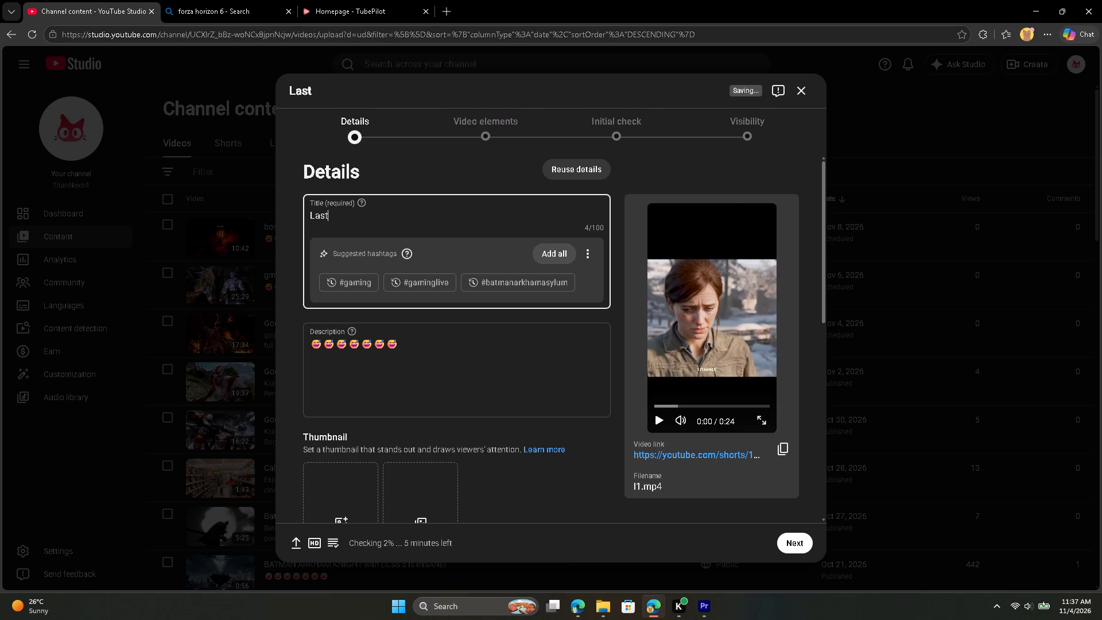
key(space)
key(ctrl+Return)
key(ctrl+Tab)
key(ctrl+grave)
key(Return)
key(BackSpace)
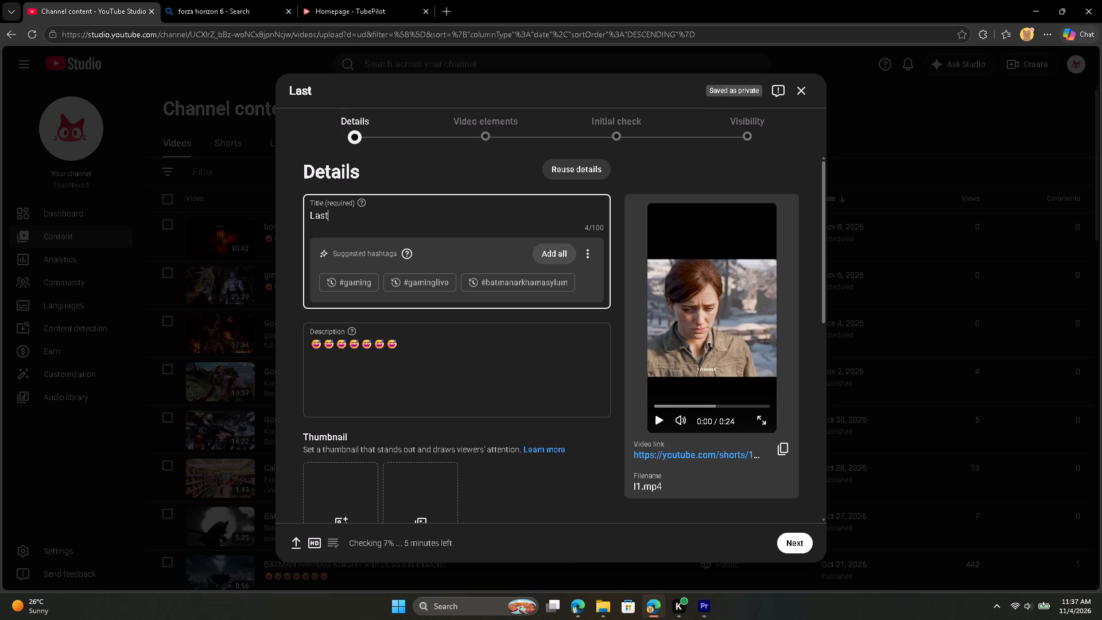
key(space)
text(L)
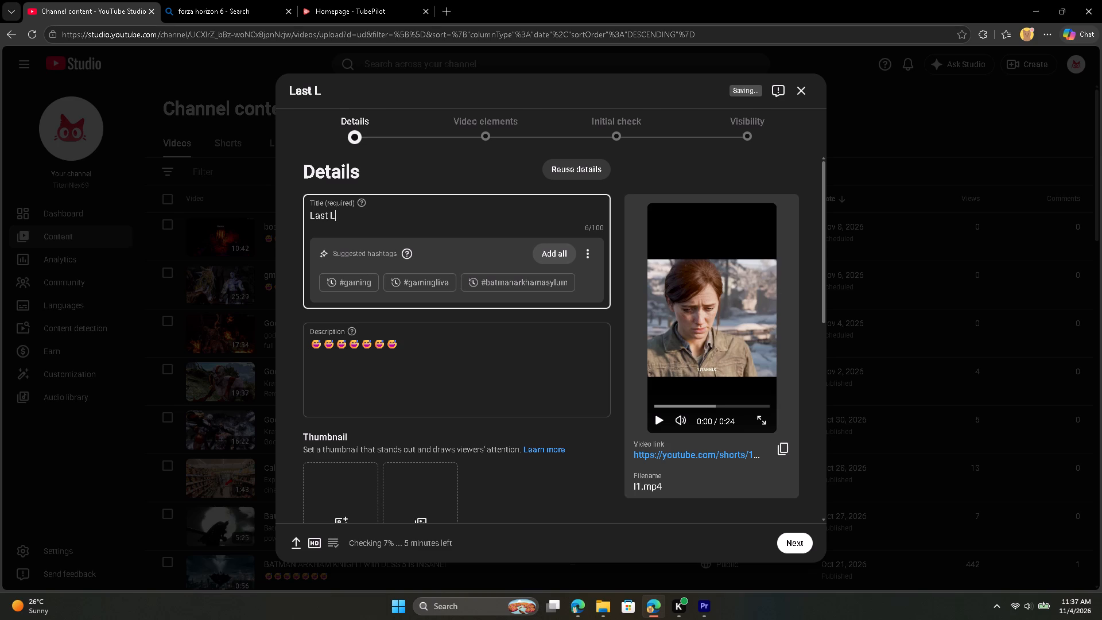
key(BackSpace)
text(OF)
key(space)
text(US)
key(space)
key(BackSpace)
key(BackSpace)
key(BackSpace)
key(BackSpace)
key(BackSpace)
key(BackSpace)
Continue the video title after "Last" with "of us with dlss 5".
text(of)
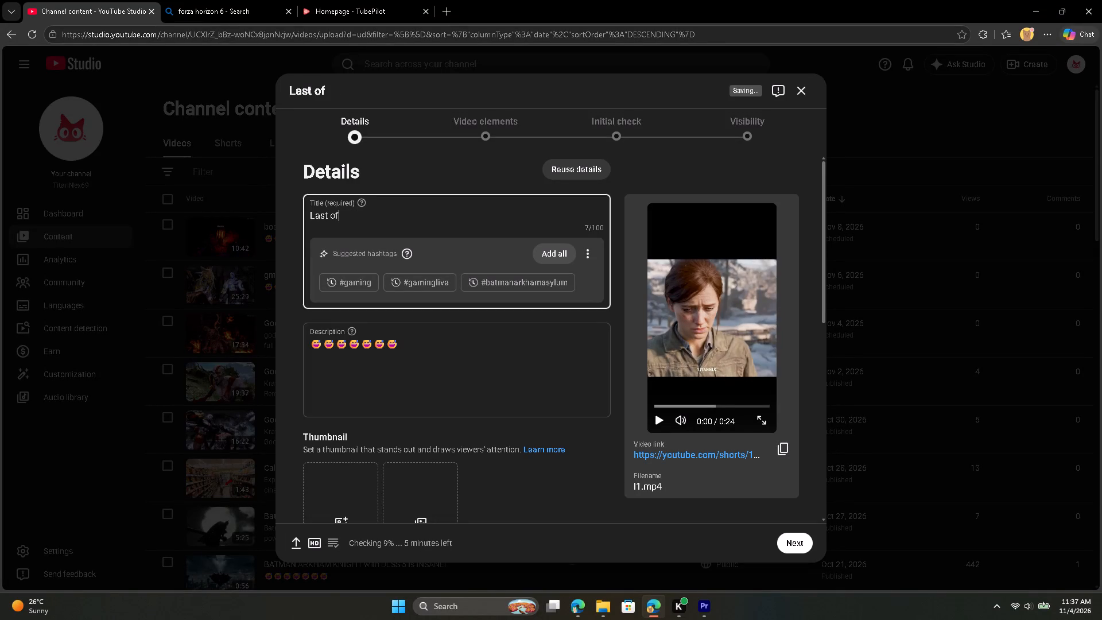
key(space)
text(us)
key(space)
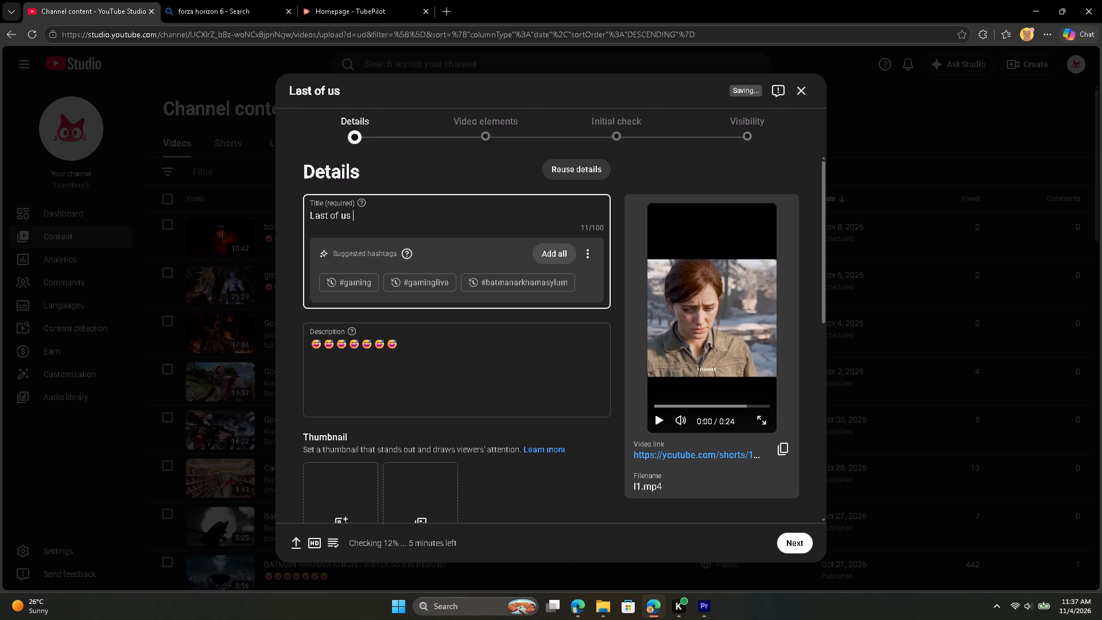
text(wi)
text(th dls)
key(s)
key(space)
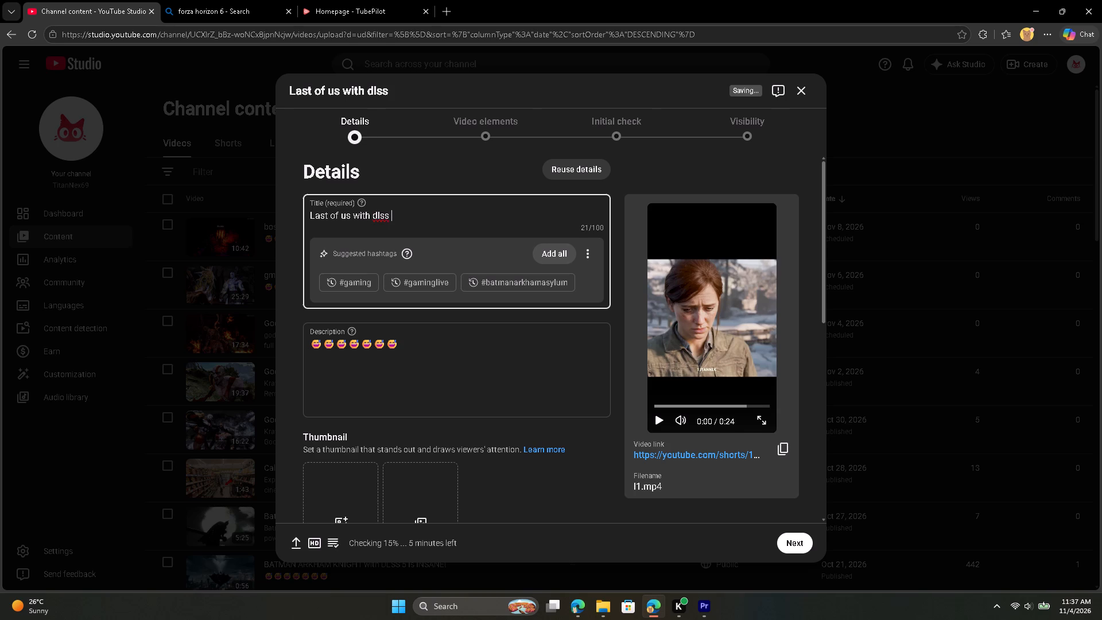
text(5)
scroll(337, 212, up, 1)
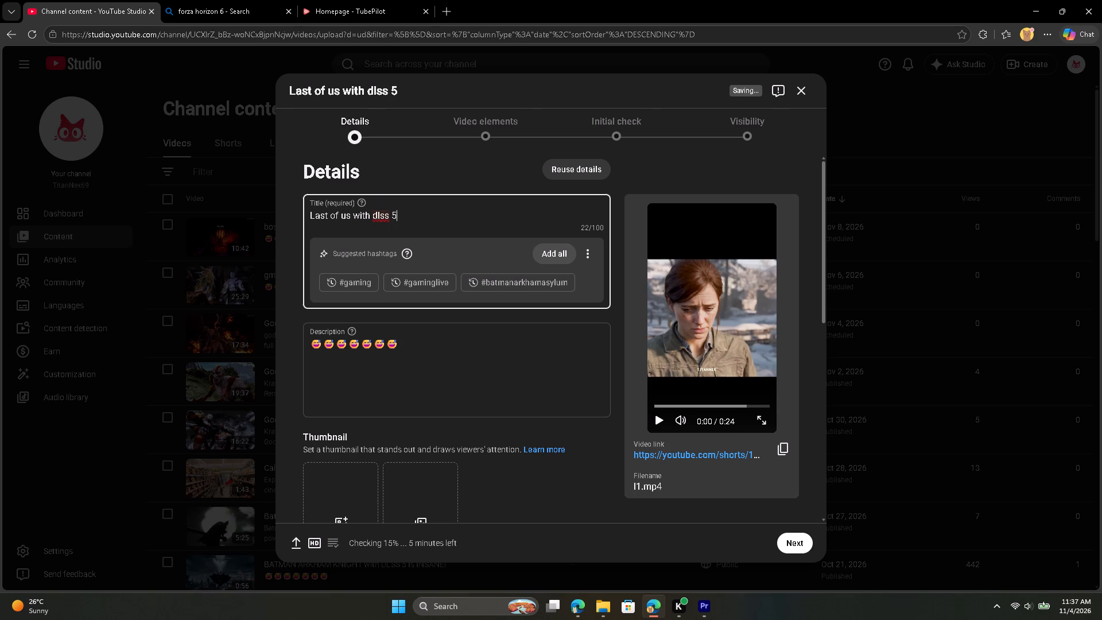
Replace the lowercase "dlss" in the title with "DLSS" so it reads "Last of us with DLSS 5".
click(379, 218)
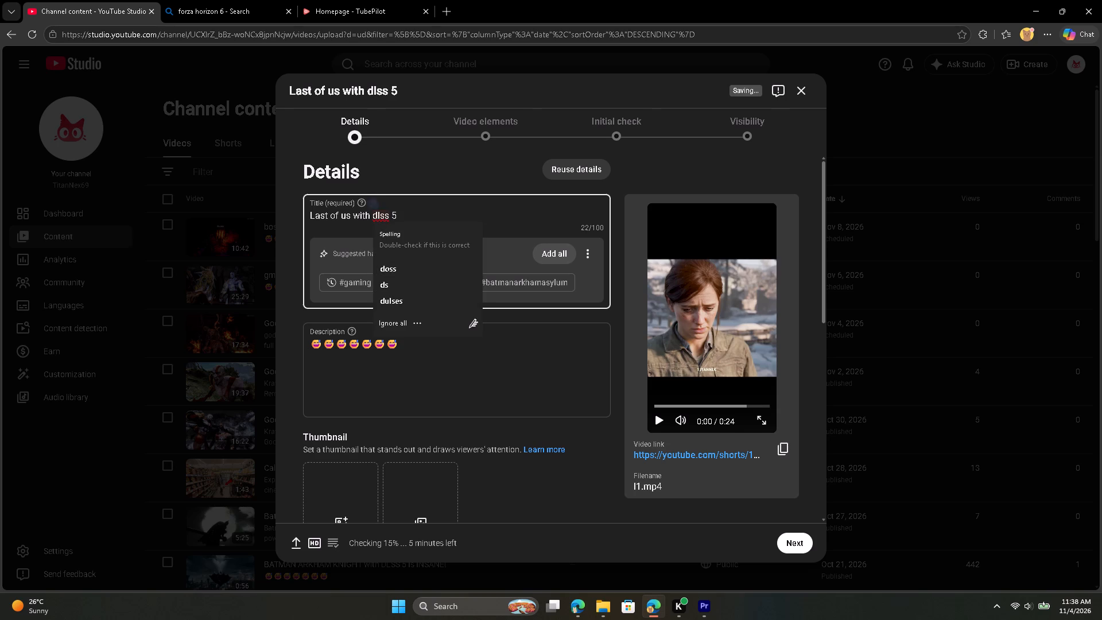
click(379, 212)
click(506, 212)
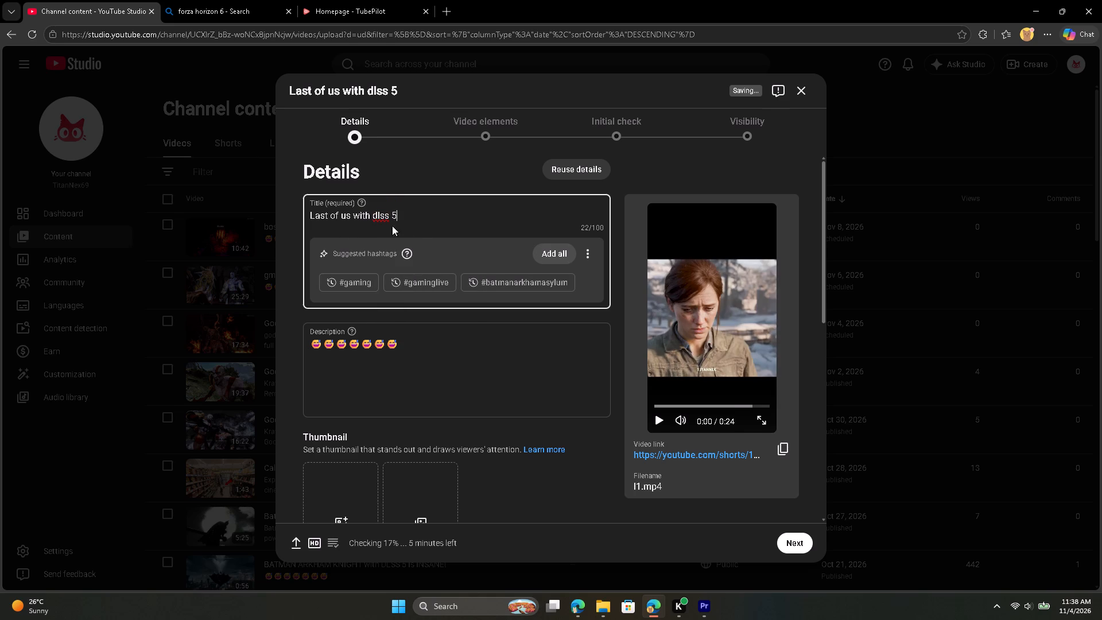
click(418, 225)
drag(390, 215, 370, 217)
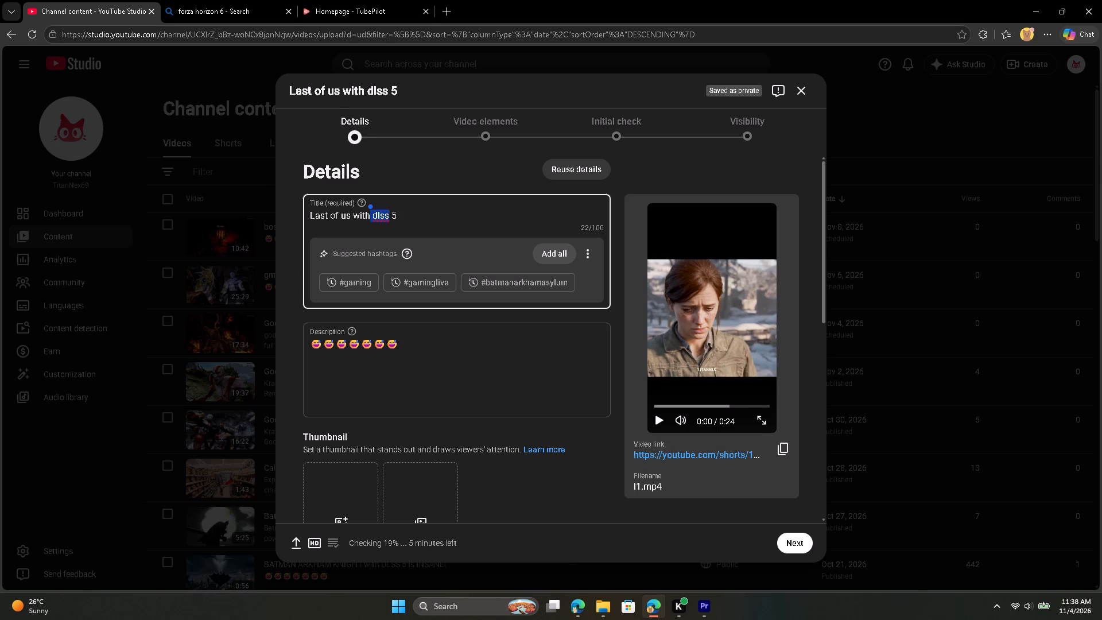
drag(370, 217, 370, 217)
key(BackSpace)
key(space)
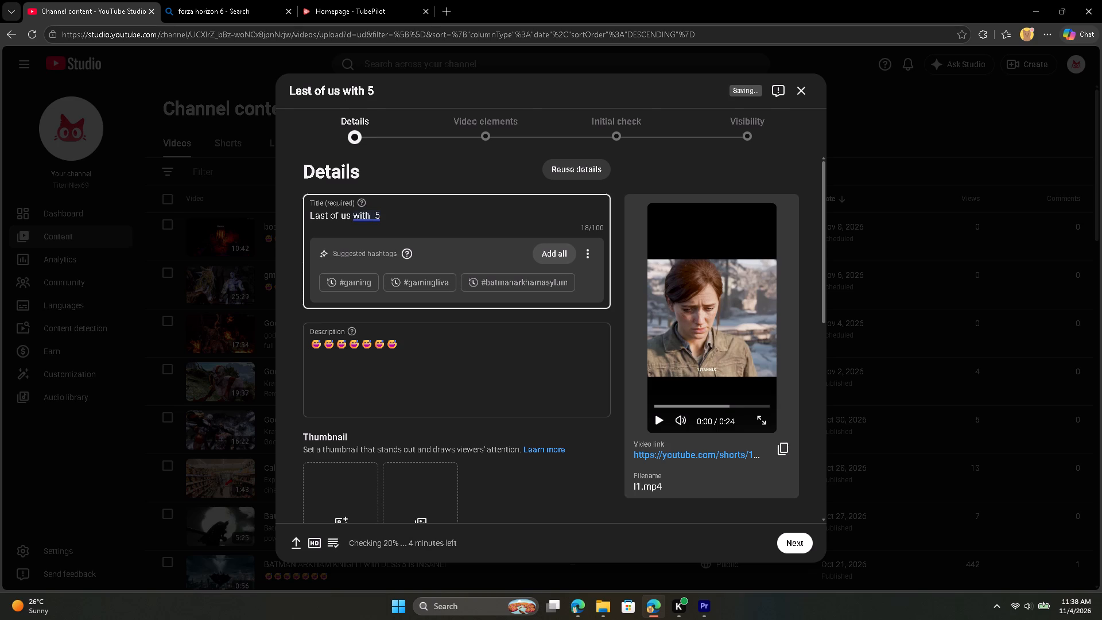
text(DL)
text(SS)
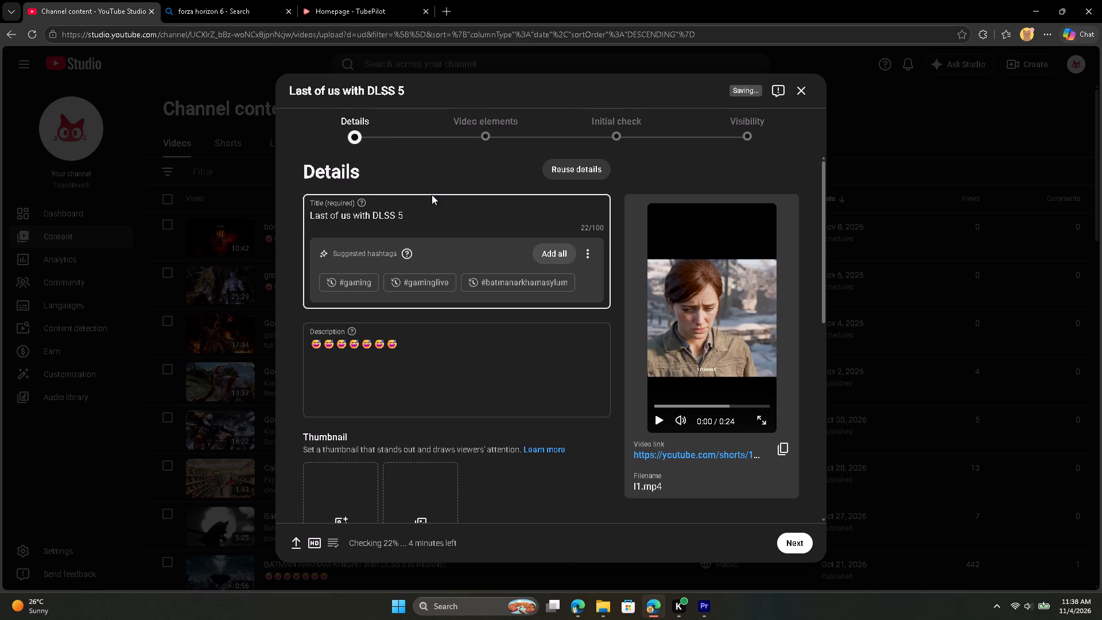
Copy the full title "Last of us with DLSS 5" and replace the emojis in the description with it.
drag(434, 204, 285, 211)
drag(412, 222, 328, 218)
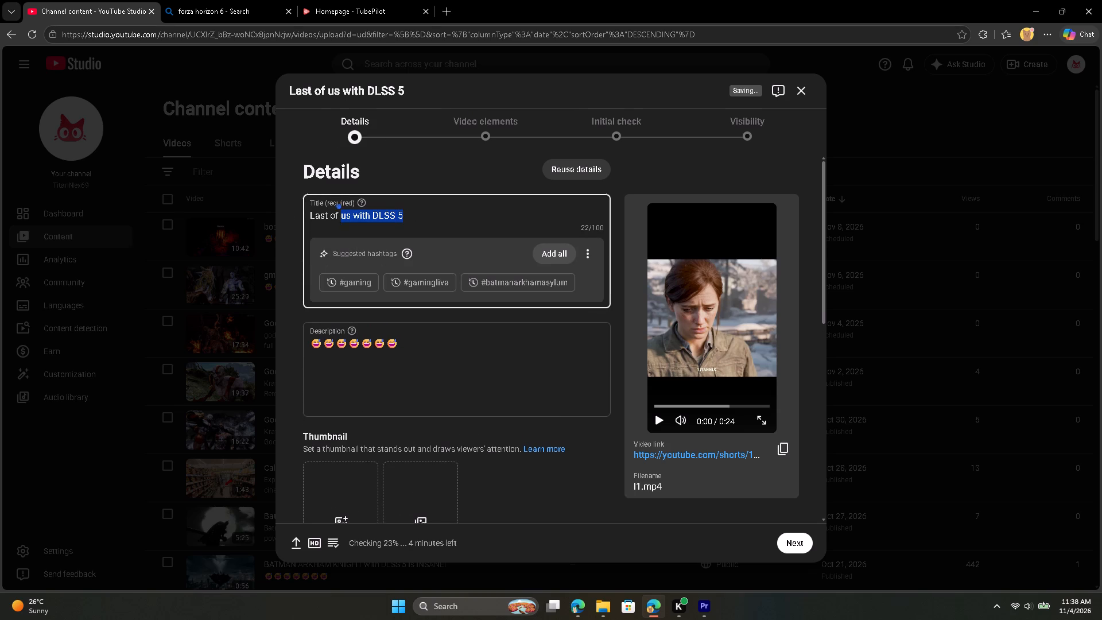
drag(328, 218, 289, 218)
key(ctrl+c)
key(ctrl+c)
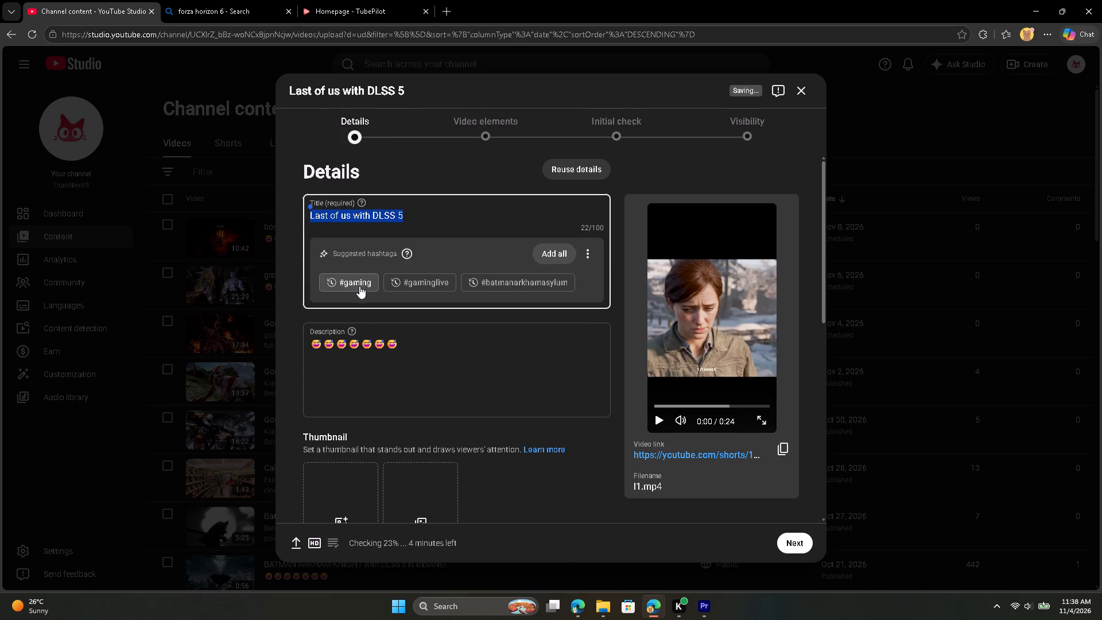
drag(392, 348, 277, 339)
drag(405, 307, 284, 309)
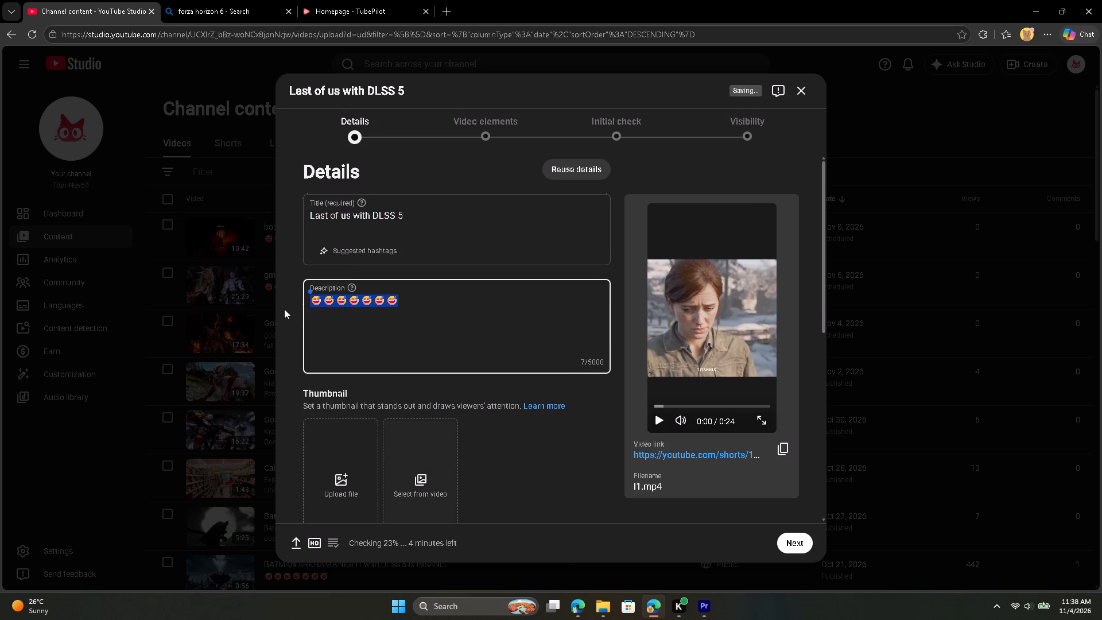
drag(284, 309, 264, 307)
key(ctrl+v)
Add three lines below the title text in the description, each containing a single period.
key(Return)
key(comma)
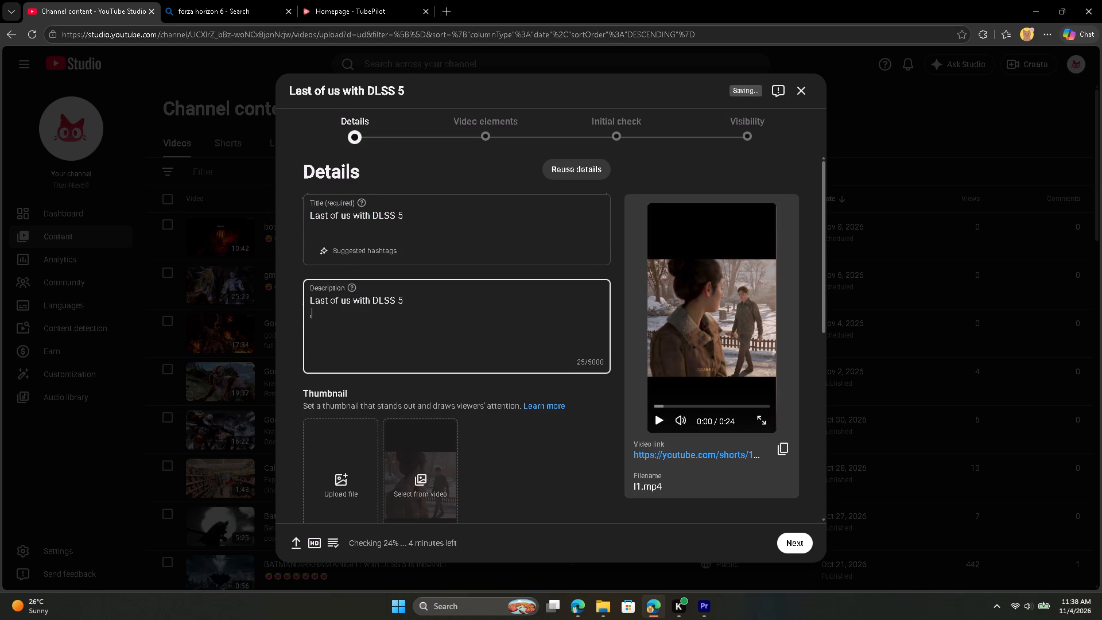
key(BackSpace)
key(Return)
key(period)
key(Return)
key(period)
key(Return)
key(period)
key(BackSpace)
key(BackSpace)
key(BackSpace)
key(BackSpace)
key(BackSpace)
key(BackSpace)
key(period)
key(Return)
key(period)
key(Return)
key(period)
Add a description line with the hashtags #shorts #lastofus #lastofuspart2 #shortvideo.
key(Return)
key(period)
text(#SH)
click(399, 78)
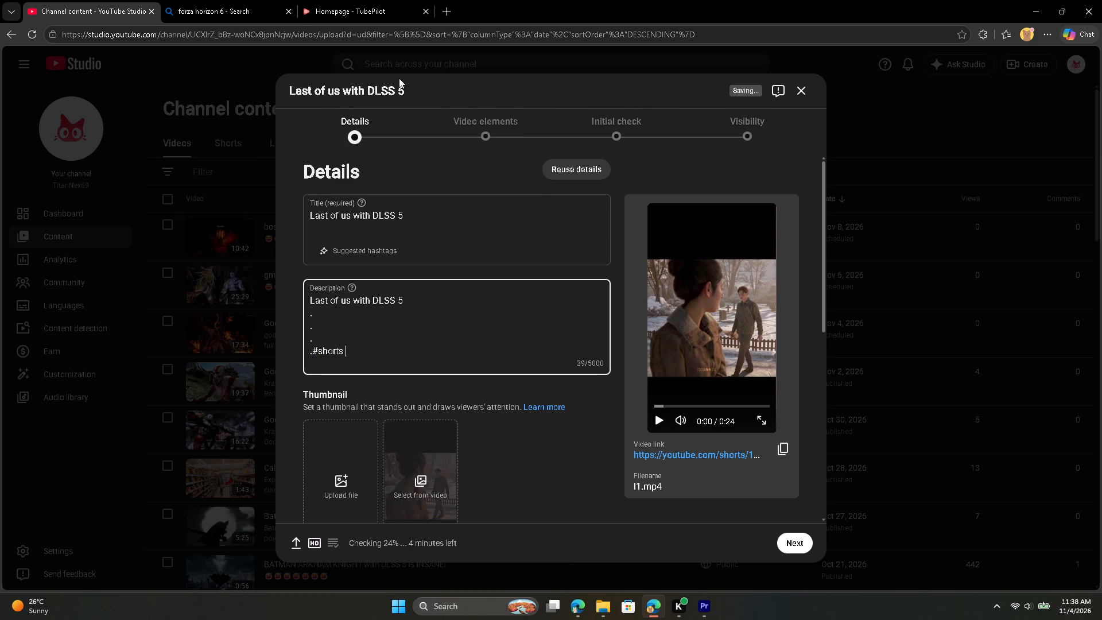
key(shift+numbersign)
text(LAST)
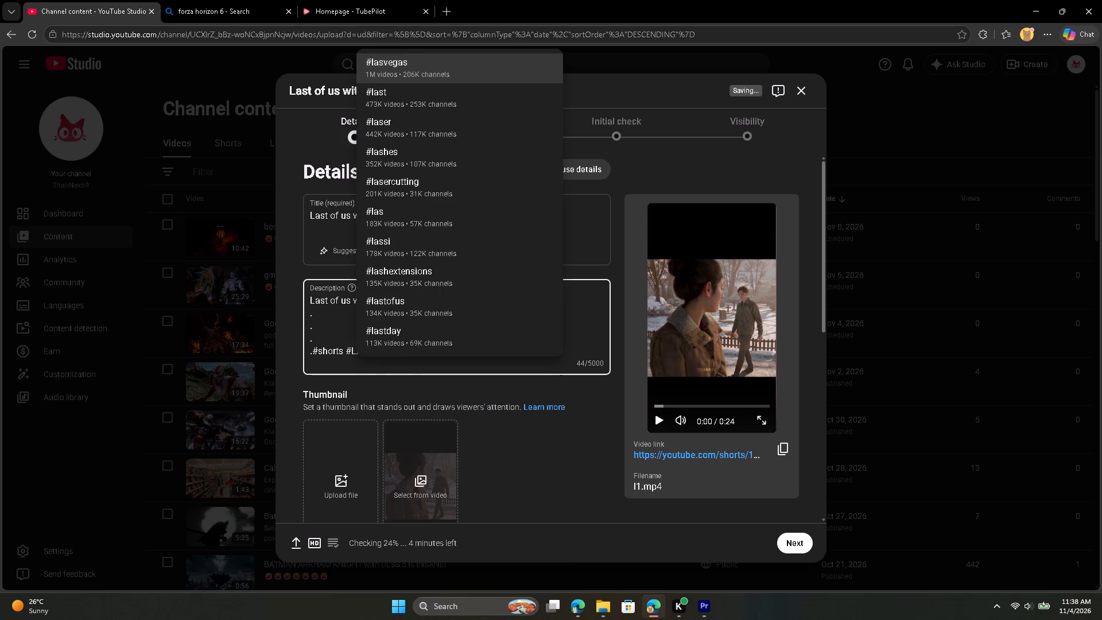
click(399, 96)
key(shift+numbersign)
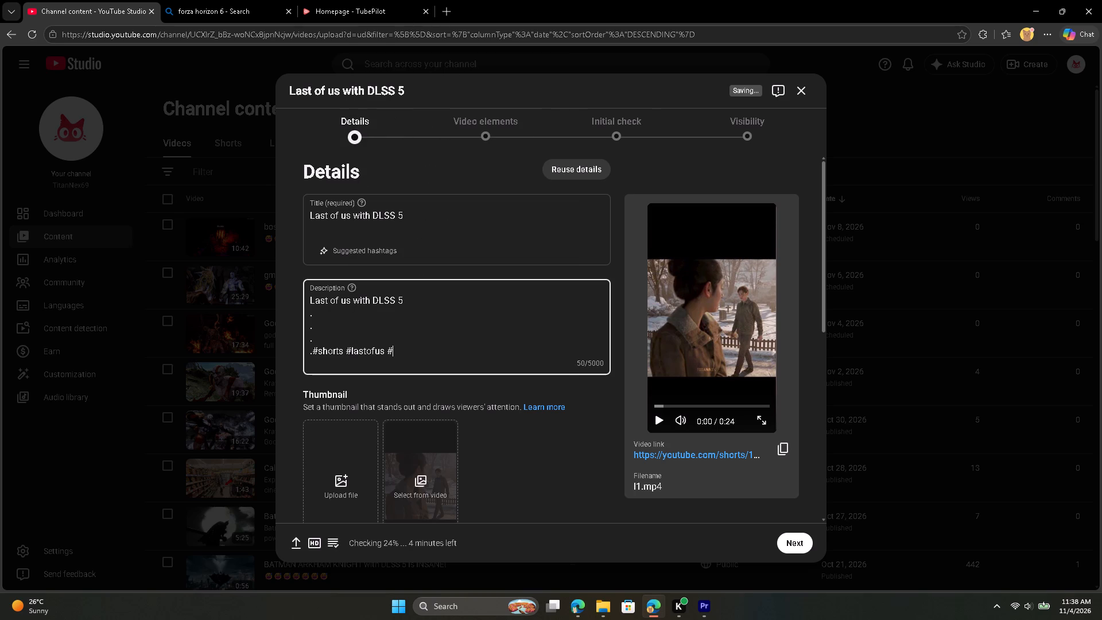
text(LASTO)
key(f)
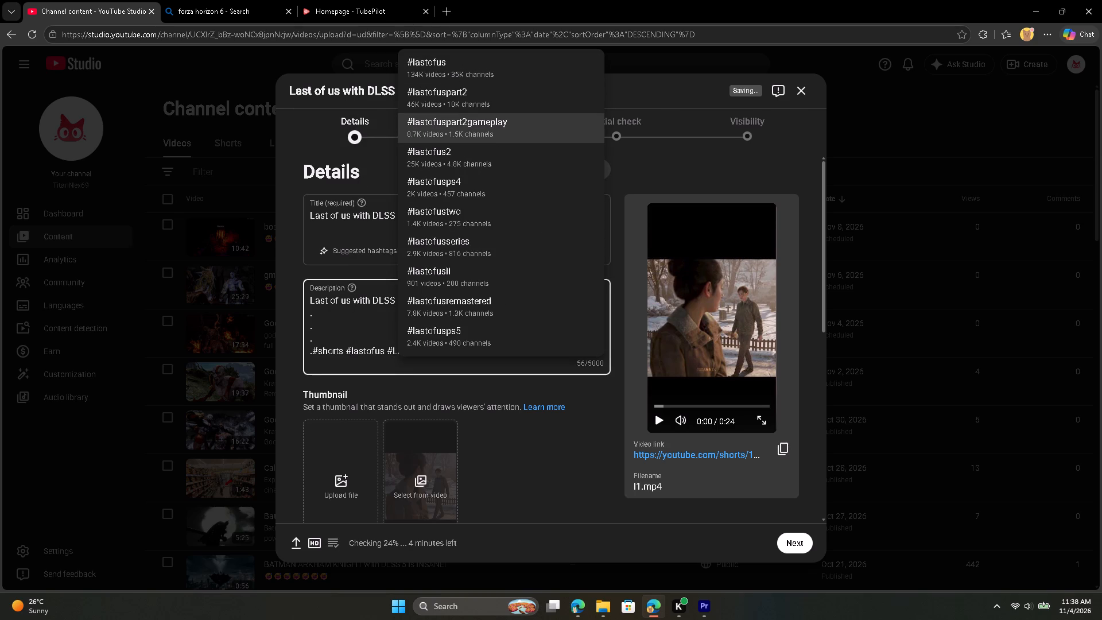
click(458, 99)
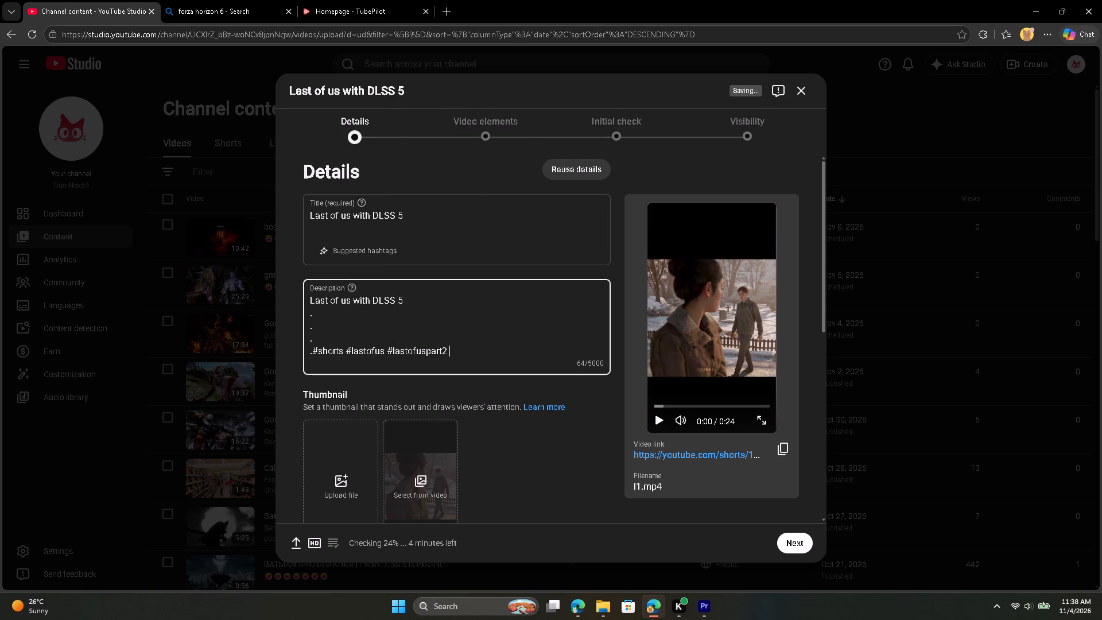
text(#S)
key(h)
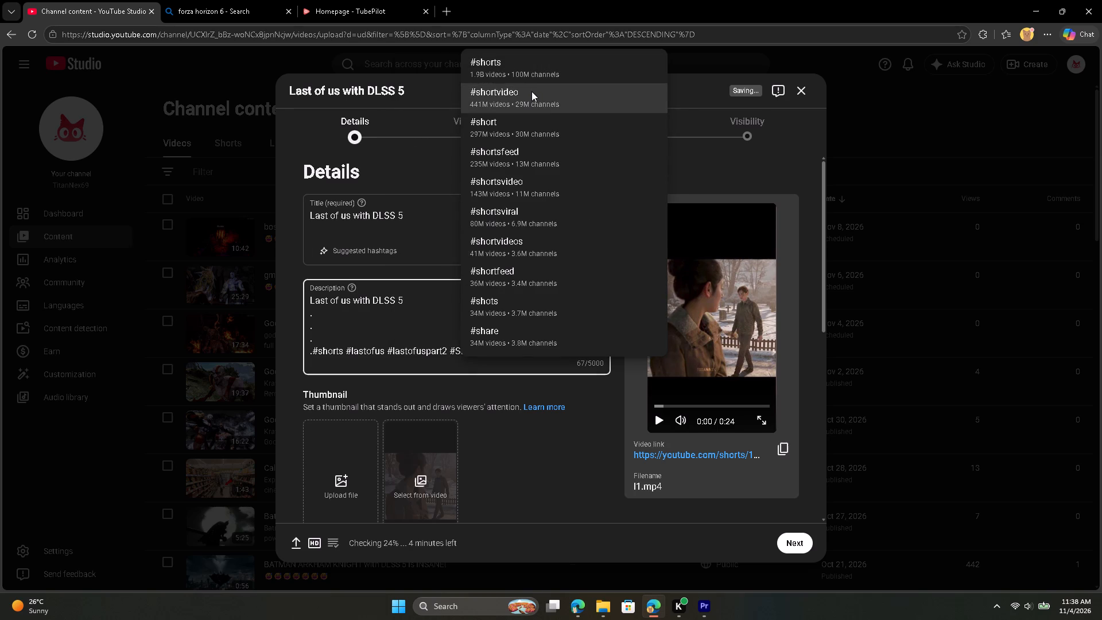
click(531, 91)
Delete the stray period directly before #shorts in the description.
click(313, 354)
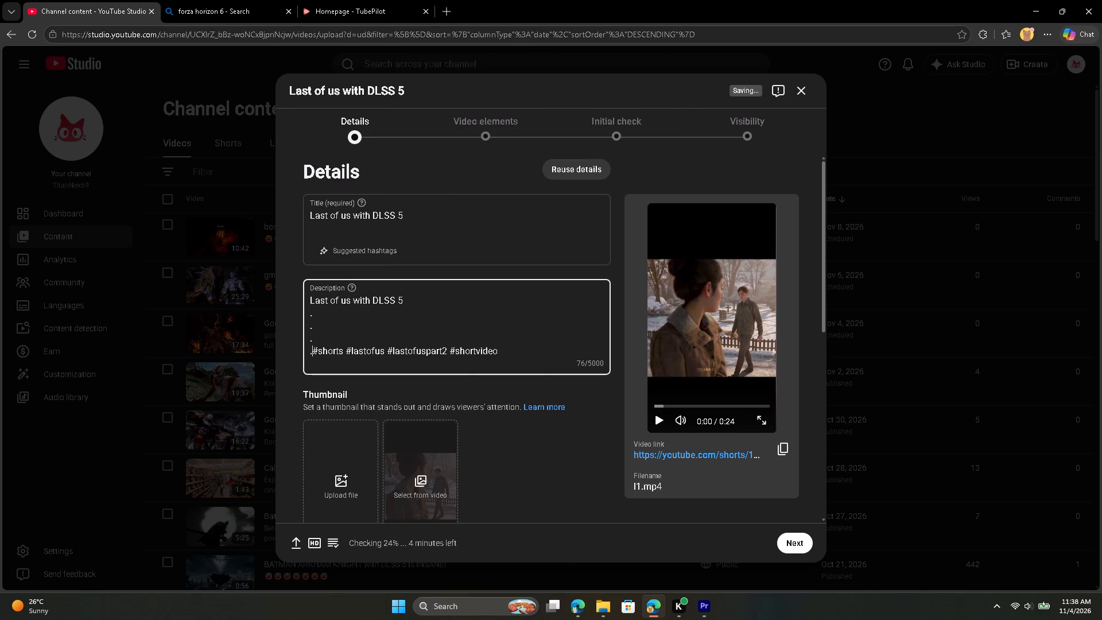
key(BackSpace)
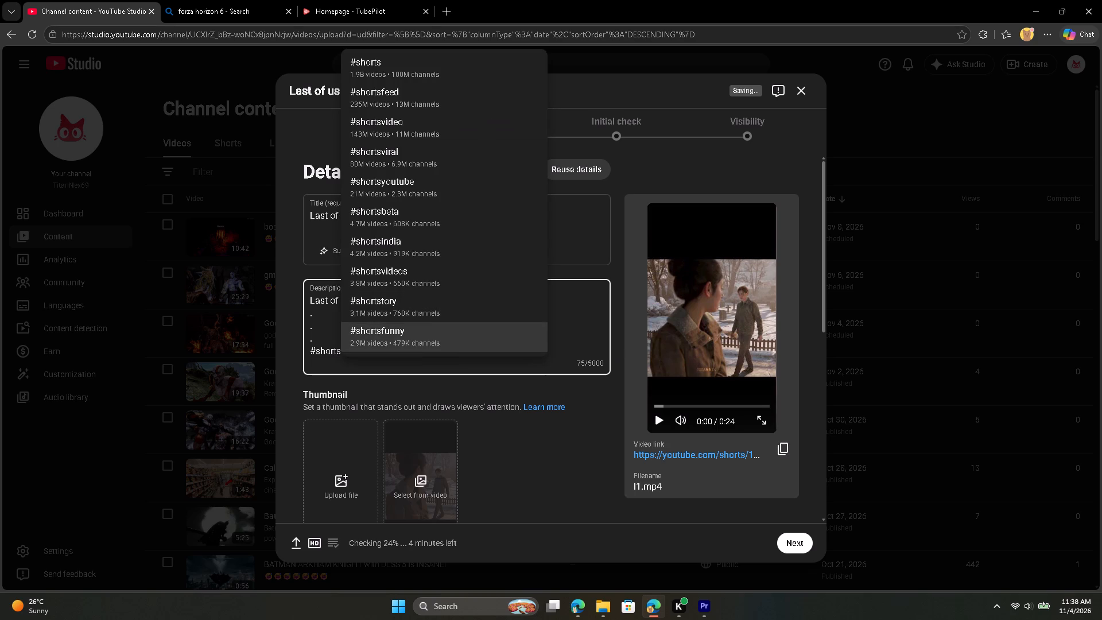
click(595, 331)
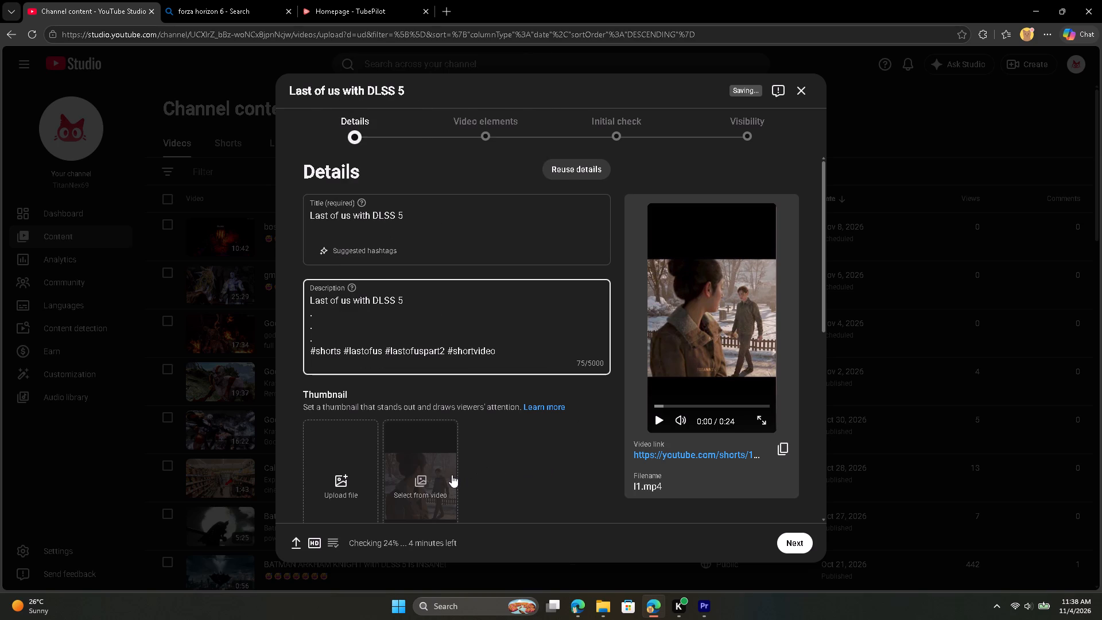
Set the thumbnail to the first suggested frame from the video.
click(432, 472)
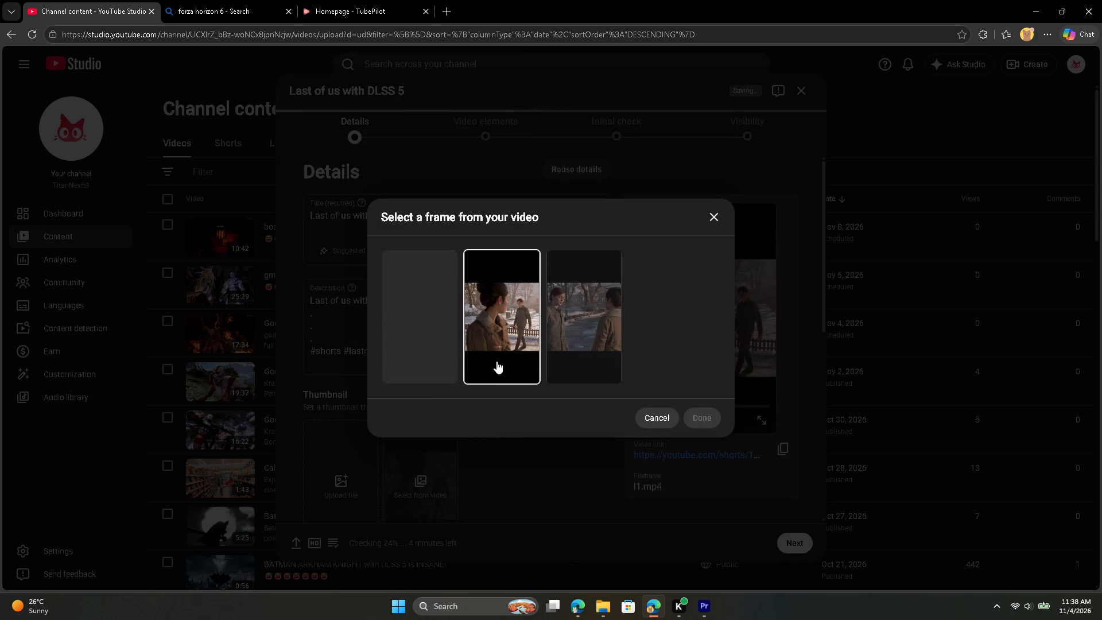
click(432, 329)
click(713, 422)
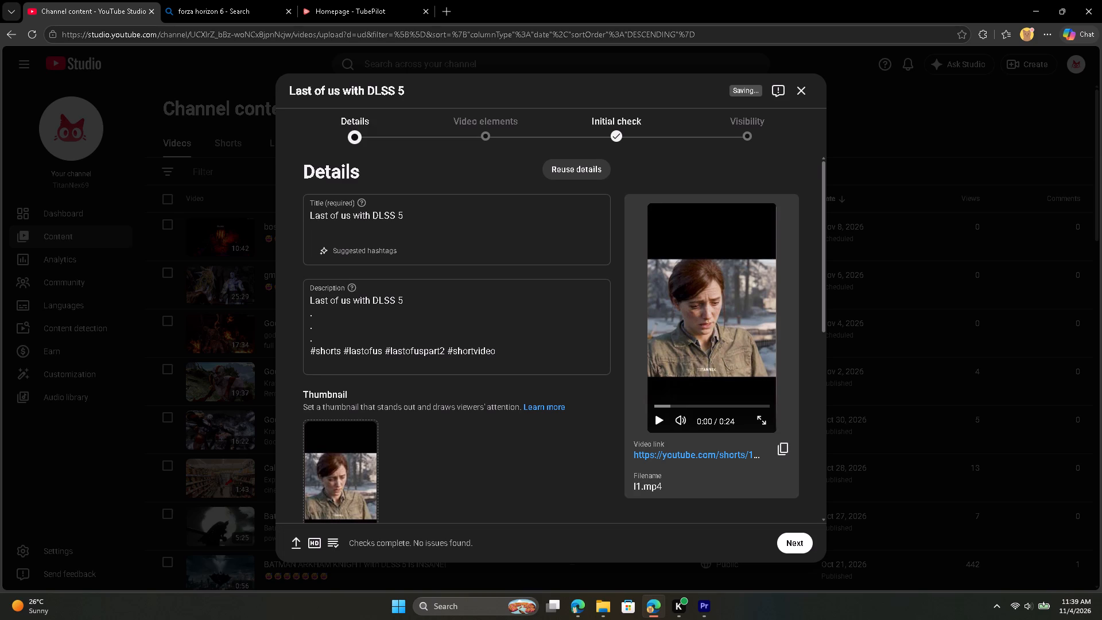
Proceed to the video elements and add the God of War 3 Remastered video as the related video.
scroll(757, 344, down, 7)
scroll(465, 371, down, 3)
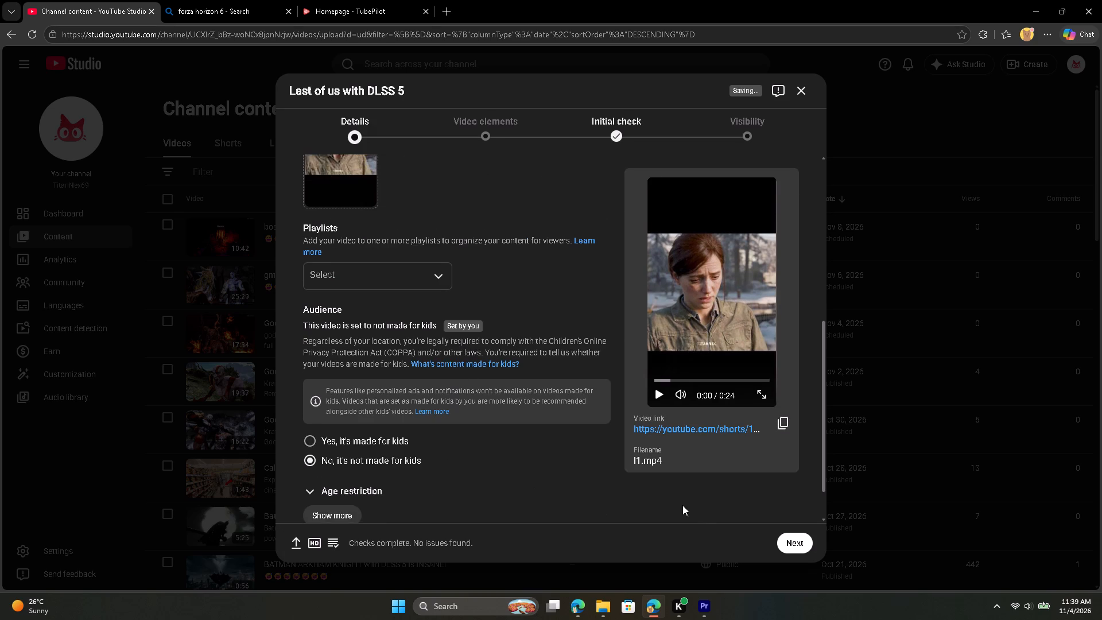
click(808, 552)
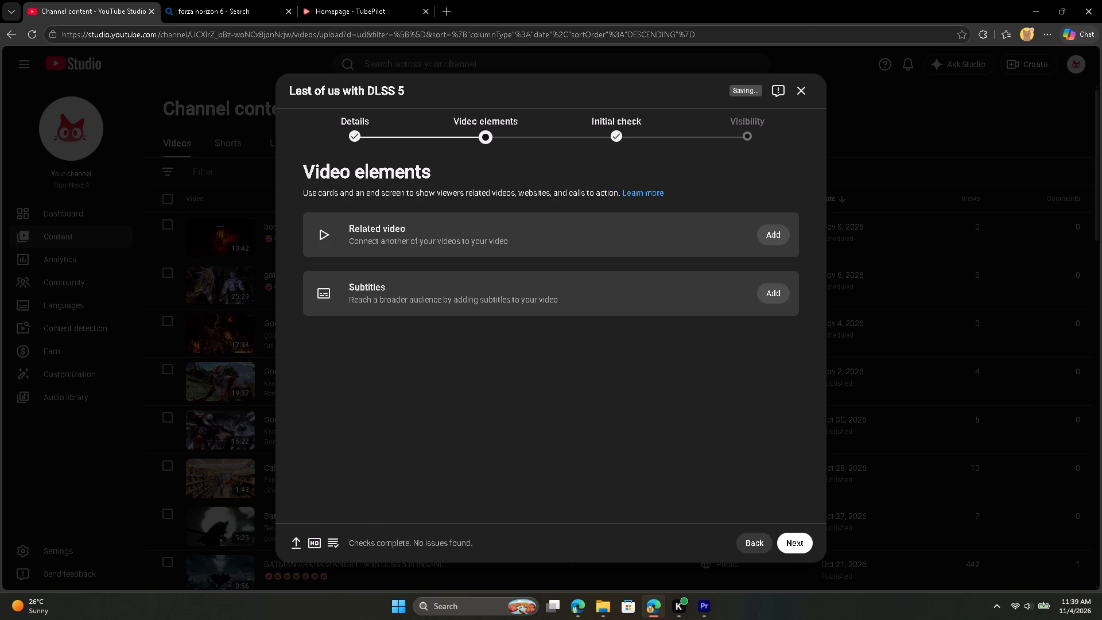
click(770, 234)
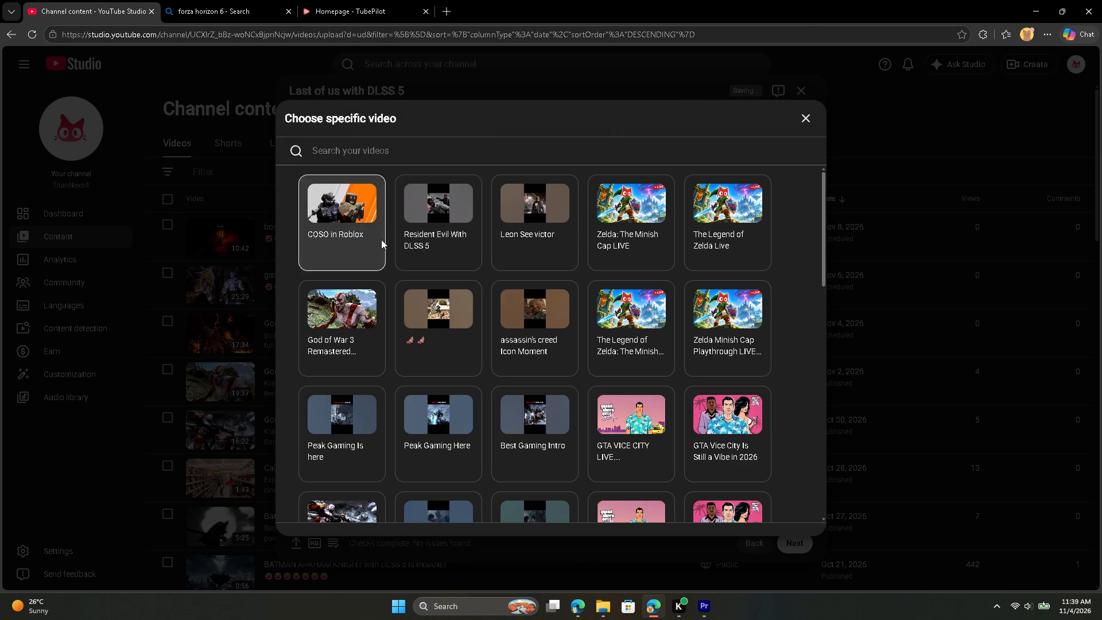
click(354, 309)
Proceed to the visibility settings and set the public release to Nov 4, 2026 at 6:30 PM.
click(783, 541)
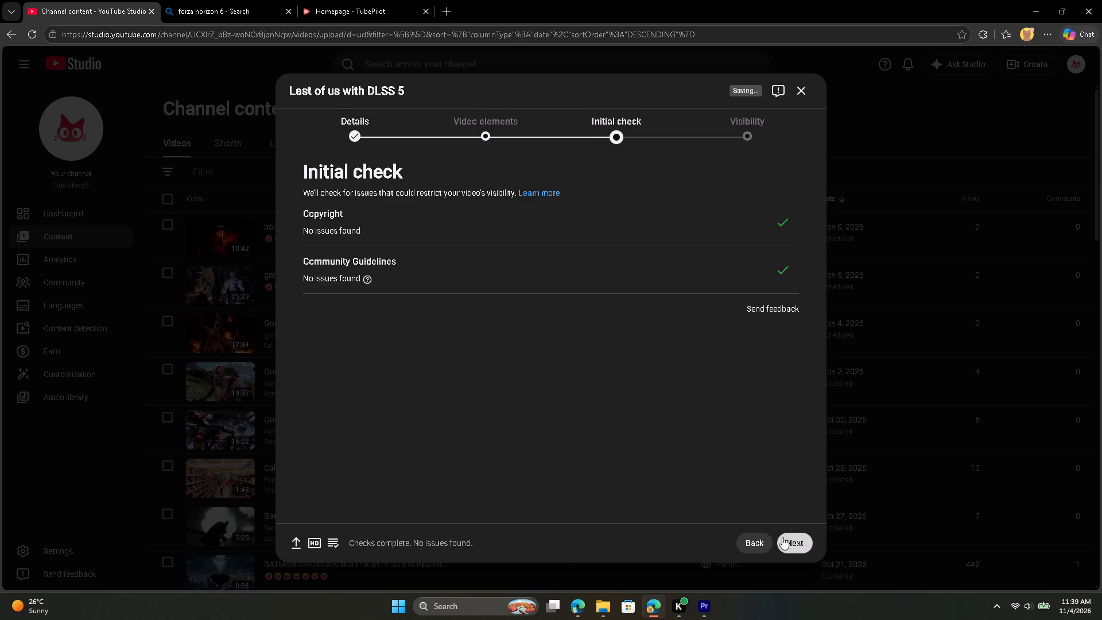
click(782, 537)
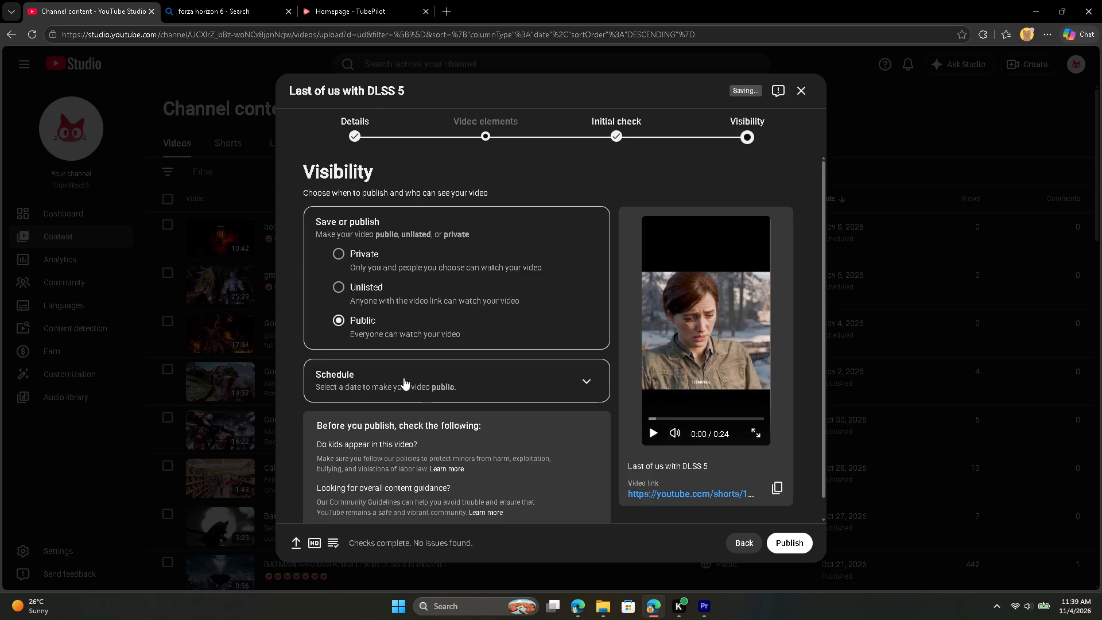
click(424, 375)
click(386, 340)
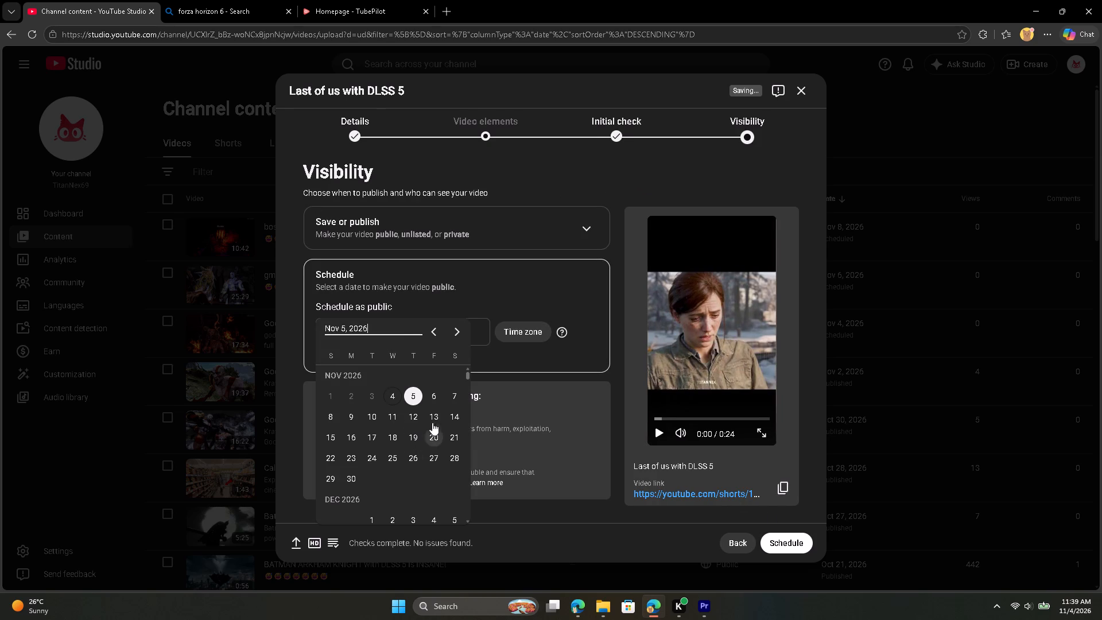
click(386, 394)
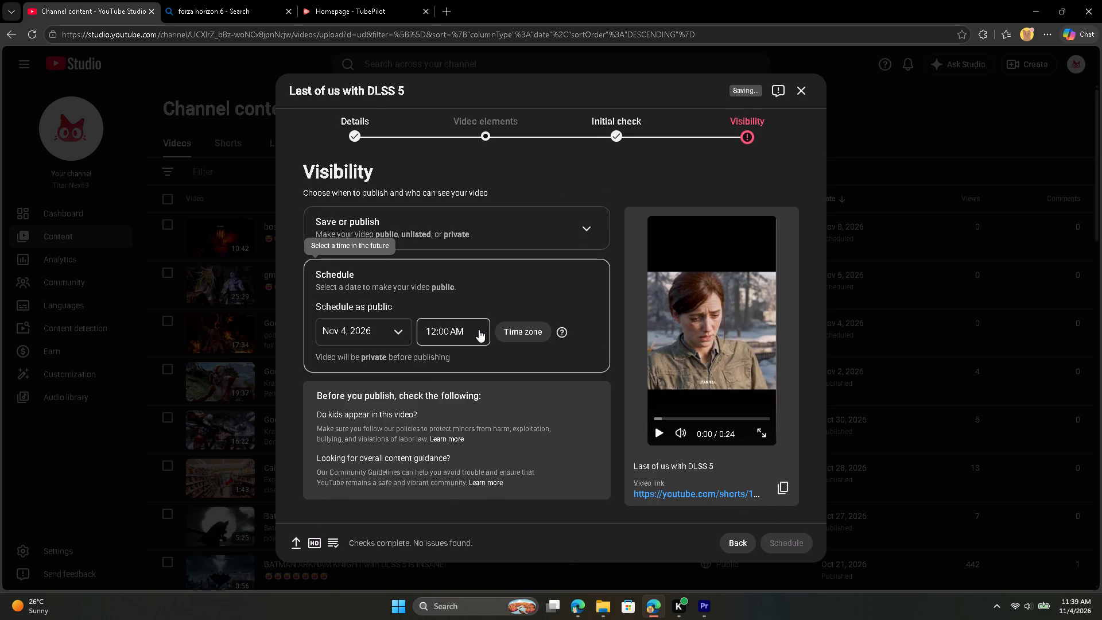
click(468, 330)
scroll(456, 401, down, 15)
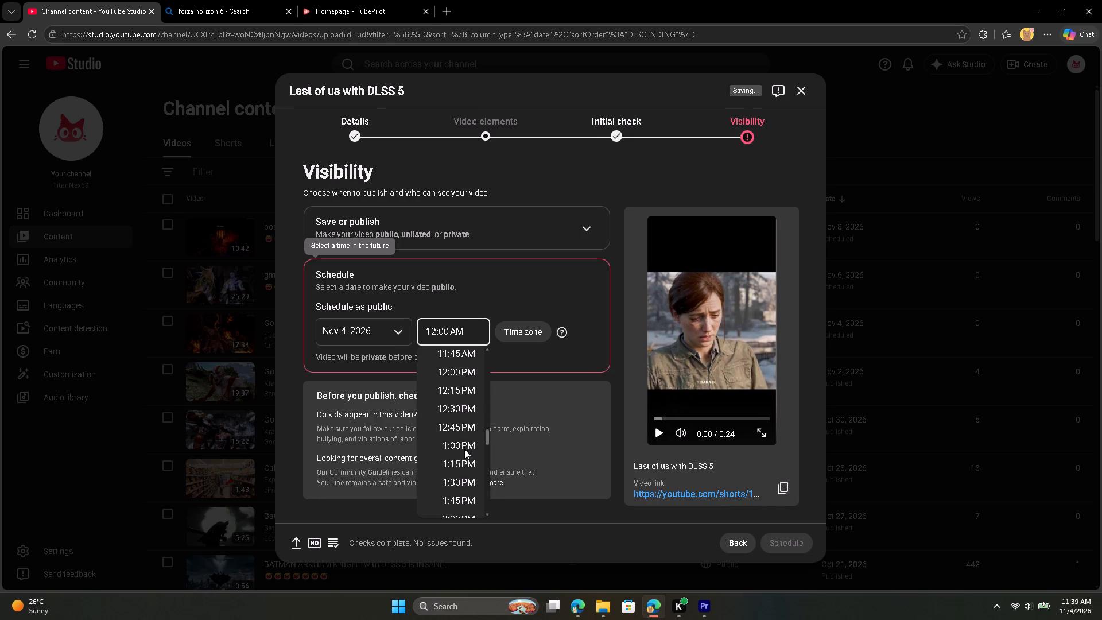
scroll(464, 449, up, 2)
scroll(464, 449, down, 13)
scroll(460, 448, up, 3)
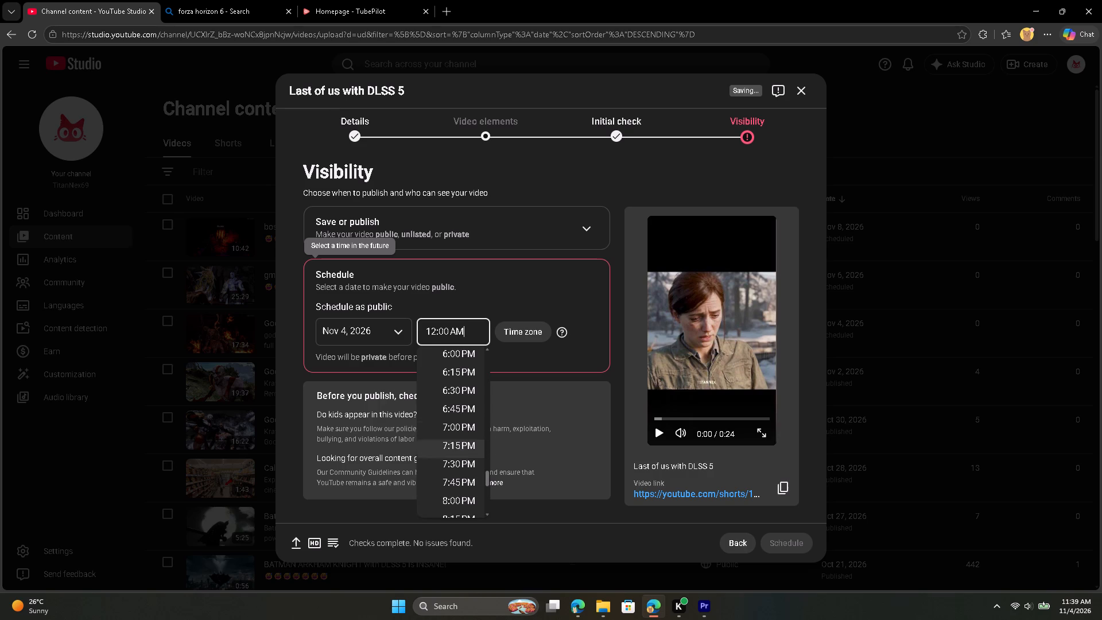
click(455, 386)
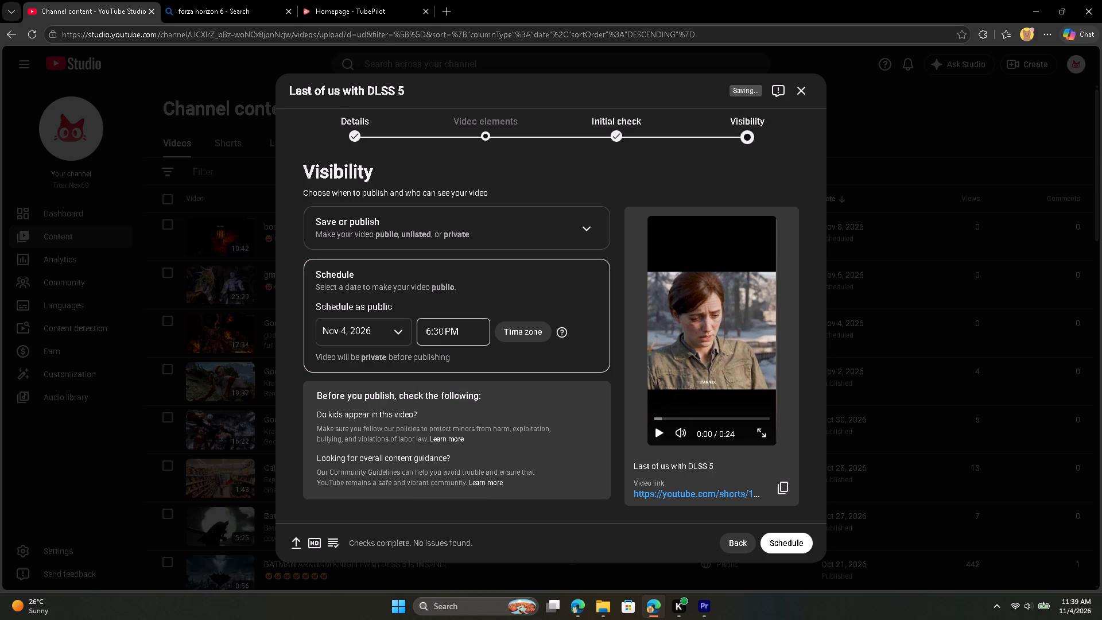
Change the release time to 6:29 PM, schedule the video and dismiss the confirmation.
drag(442, 332, 434, 332)
text(29)
click(578, 272)
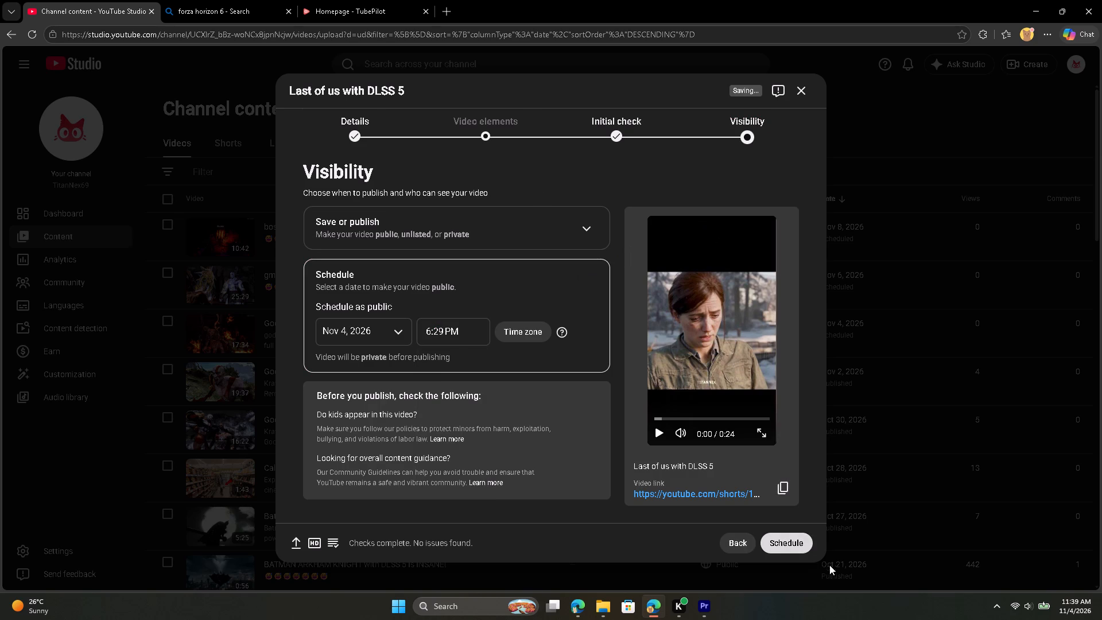
click(783, 540)
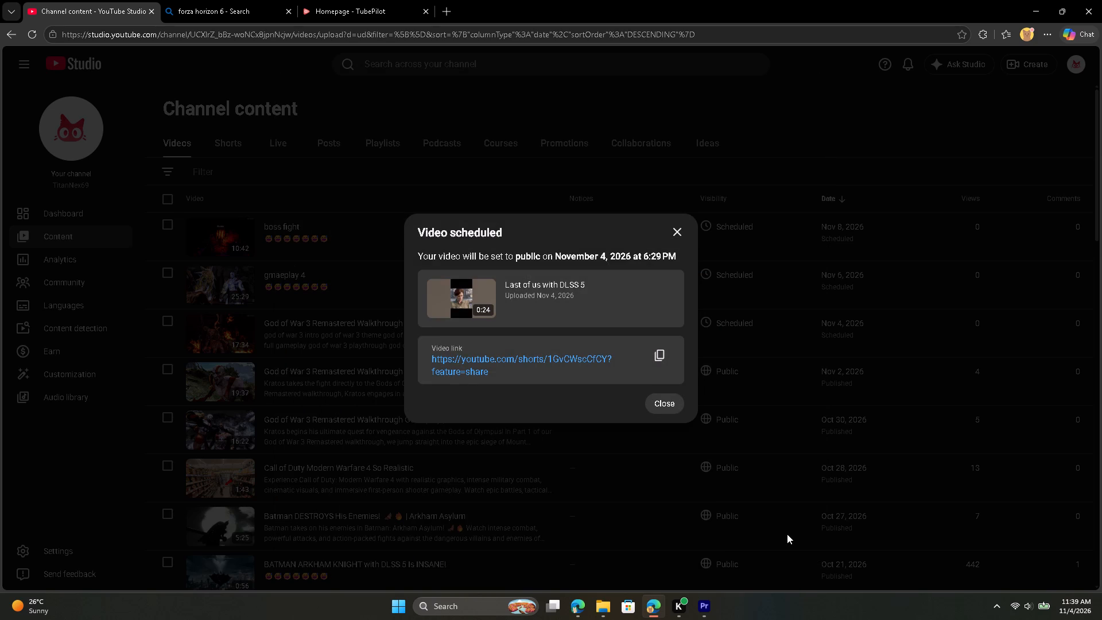
click(659, 400)
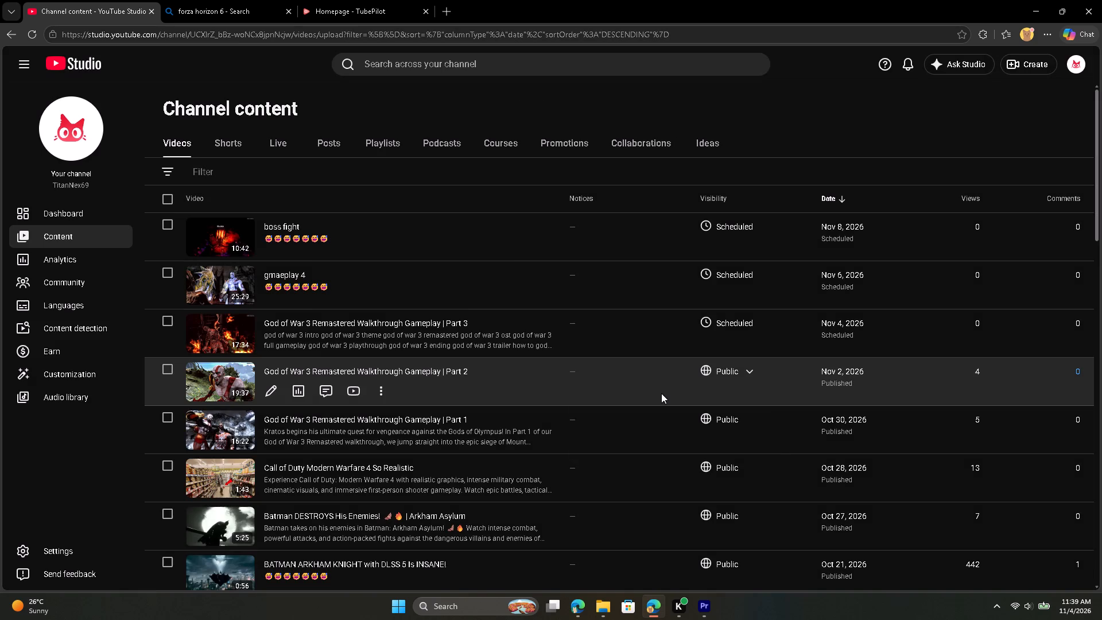
Start a new upload with the l2 video from the asstion folder.
click(1022, 67)
click(1006, 92)
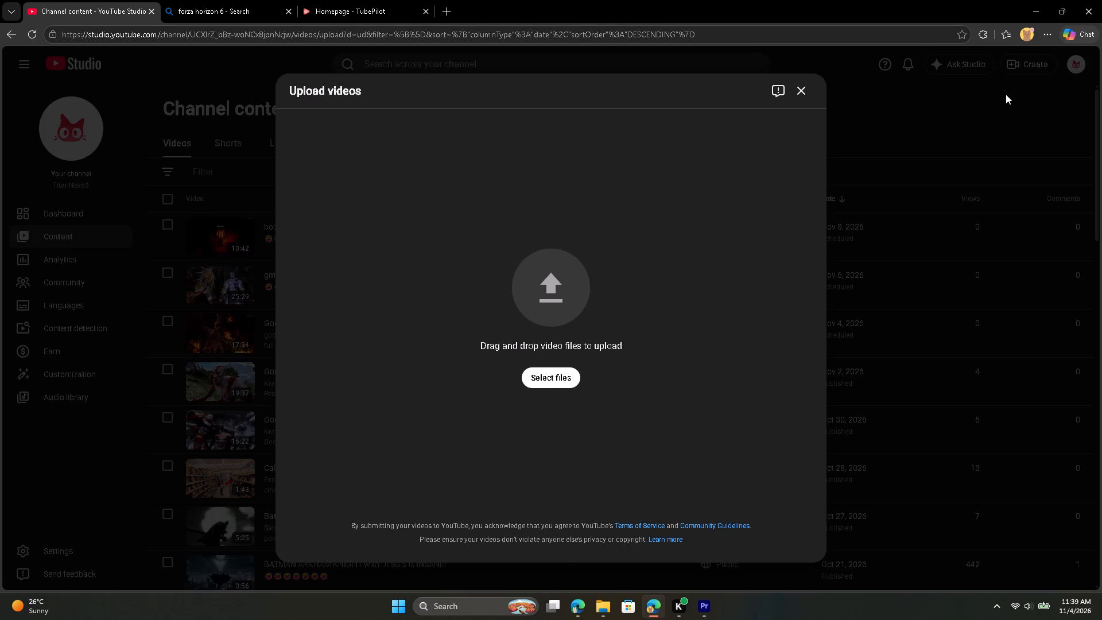
click(540, 371)
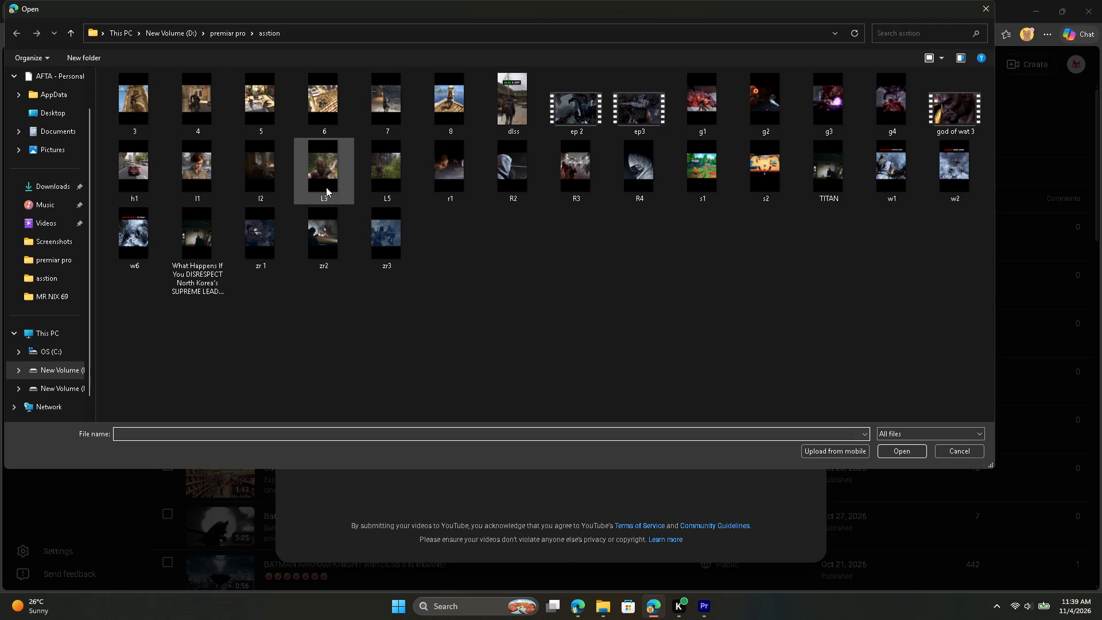
click(262, 176)
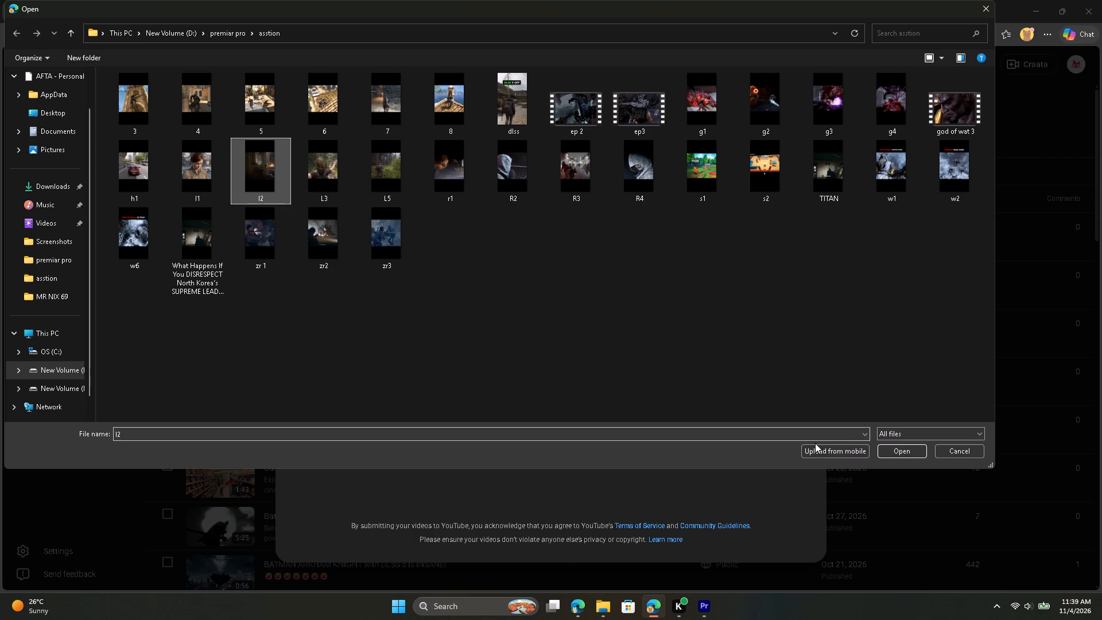
click(889, 454)
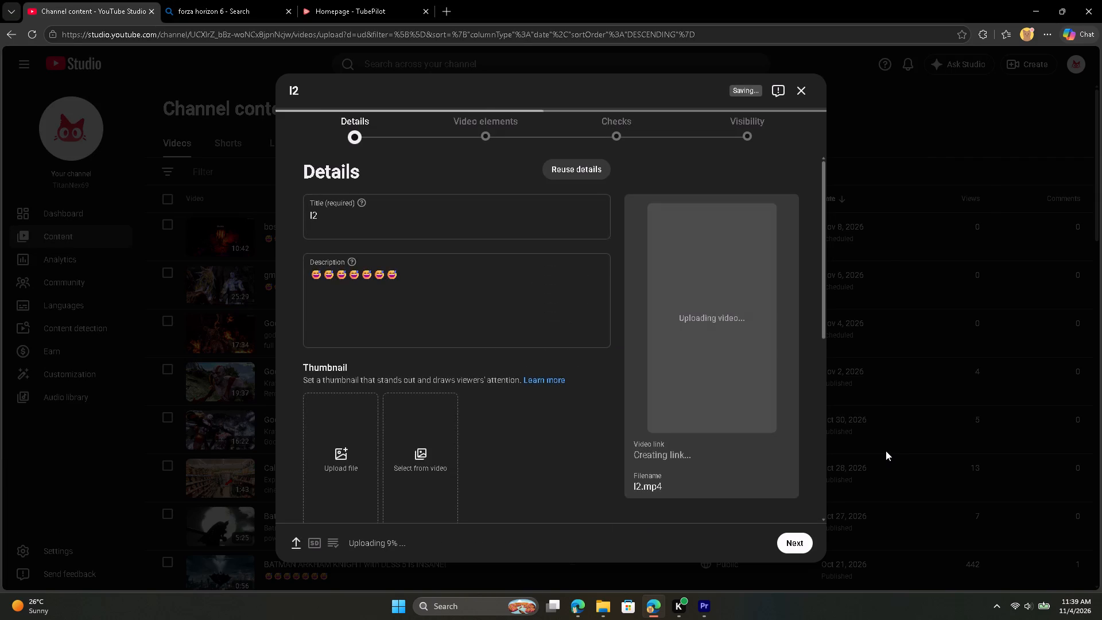
Switch to File Explorer and play the l2 clip in Media Player to preview its content, then close the player.
scroll(606, 495, down, 5)
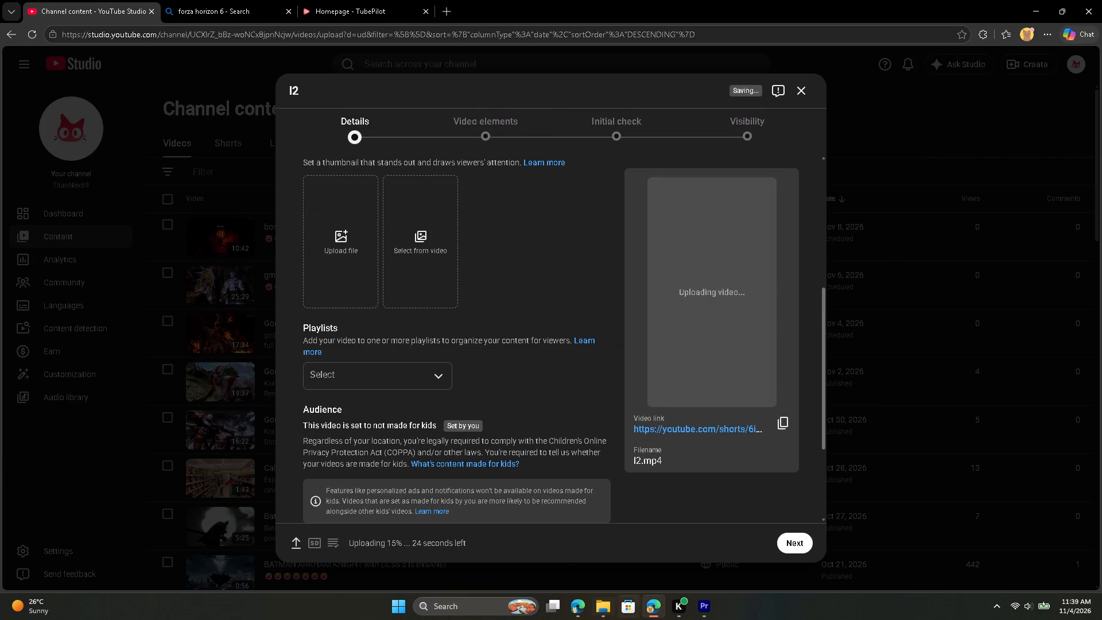
click(608, 614)
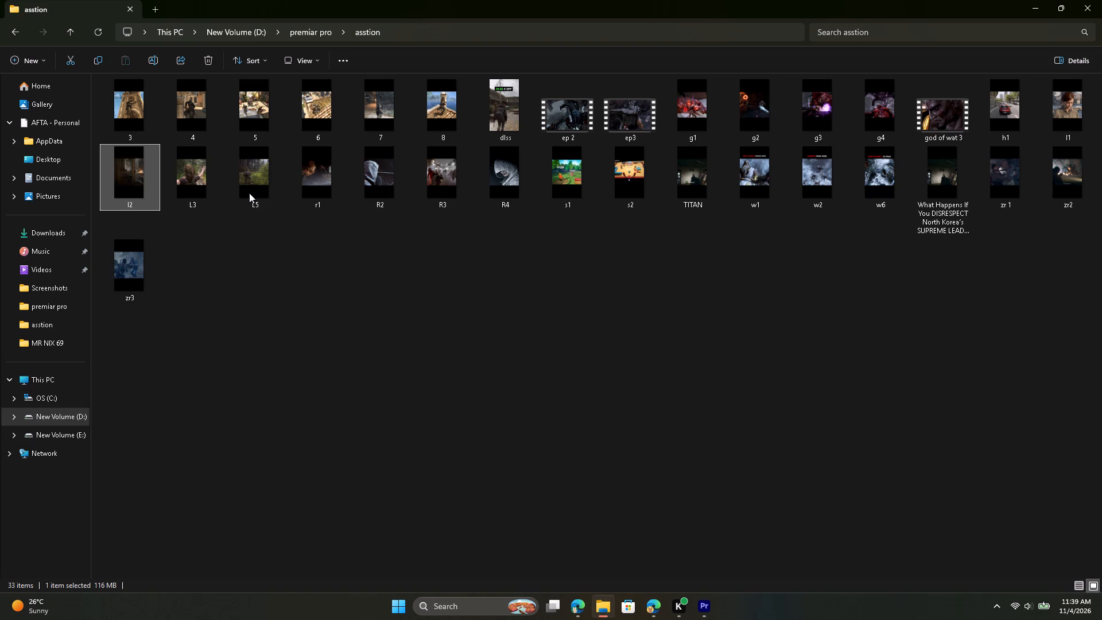
double_click(122, 179)
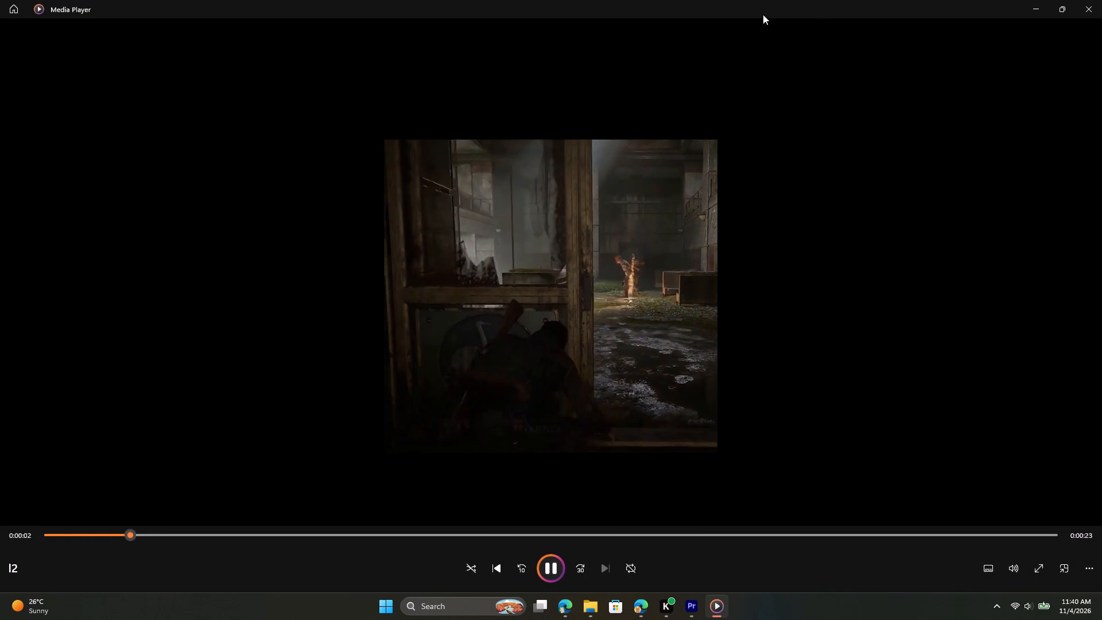
click(1093, 6)
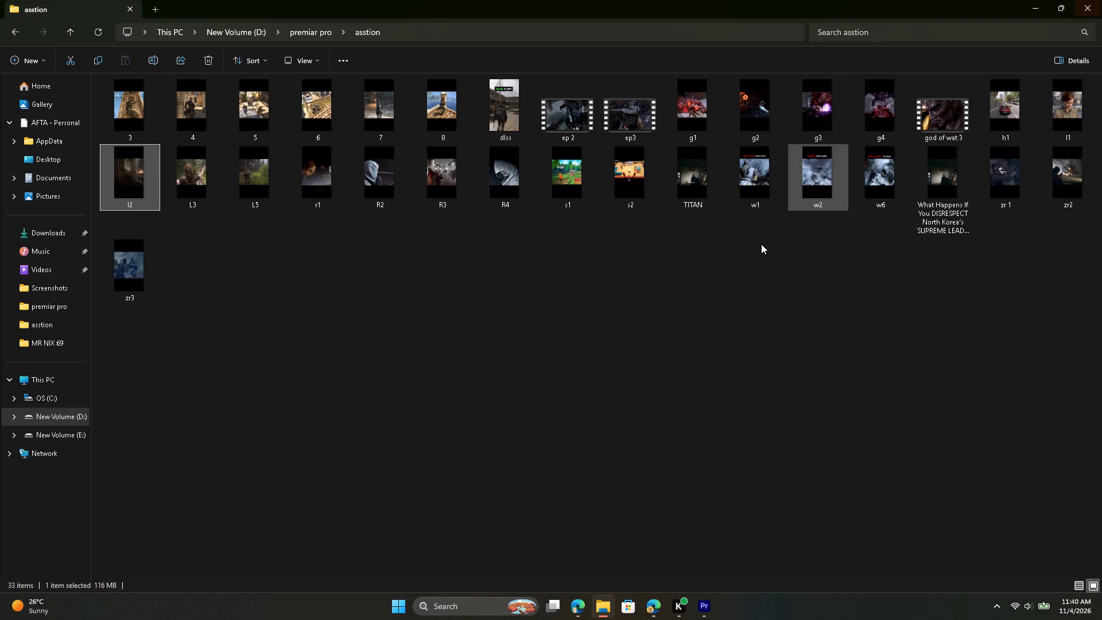
Switch back to the YouTube Studio upload in Edge and replace the l2 title with "Last of us".
click(653, 613)
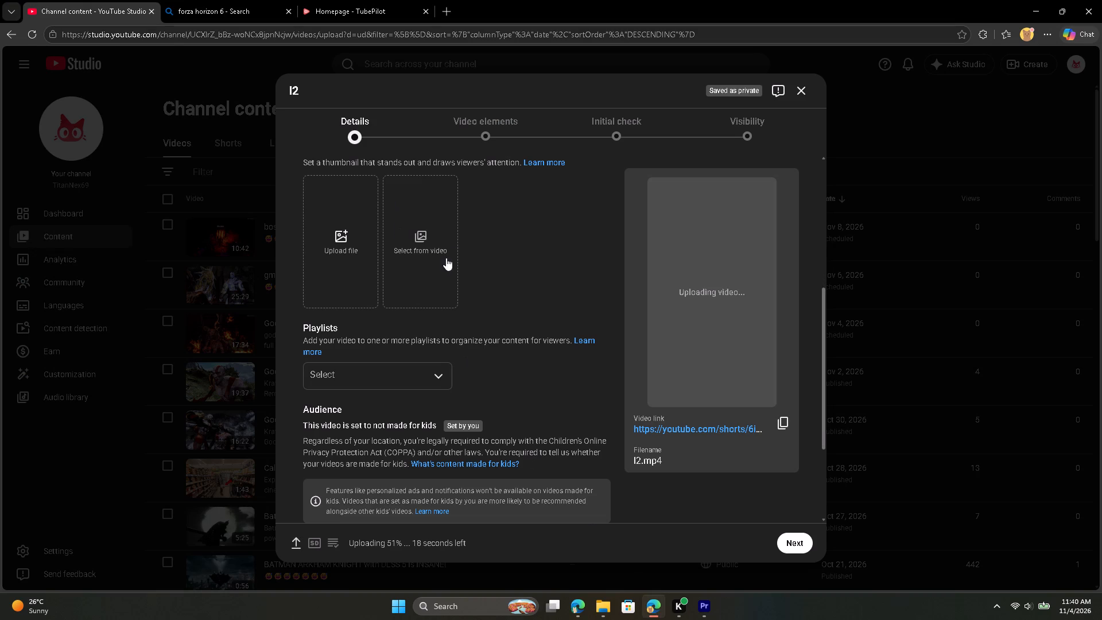
scroll(446, 257, up, 6)
scroll(395, 205, up, 3)
drag(323, 215, 288, 211)
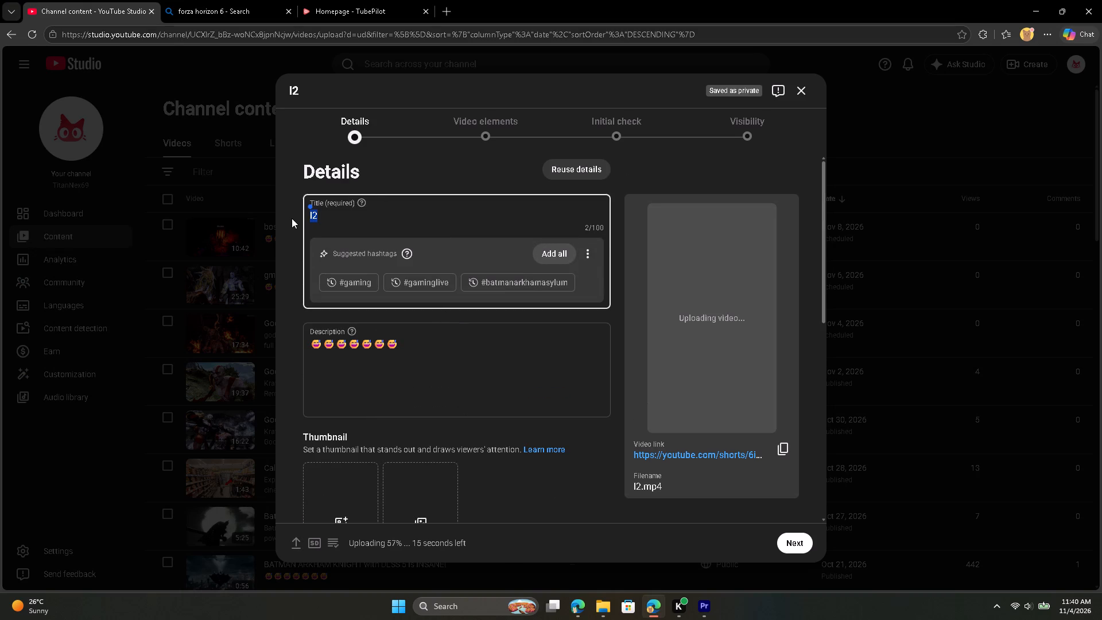
key(BackSpace)
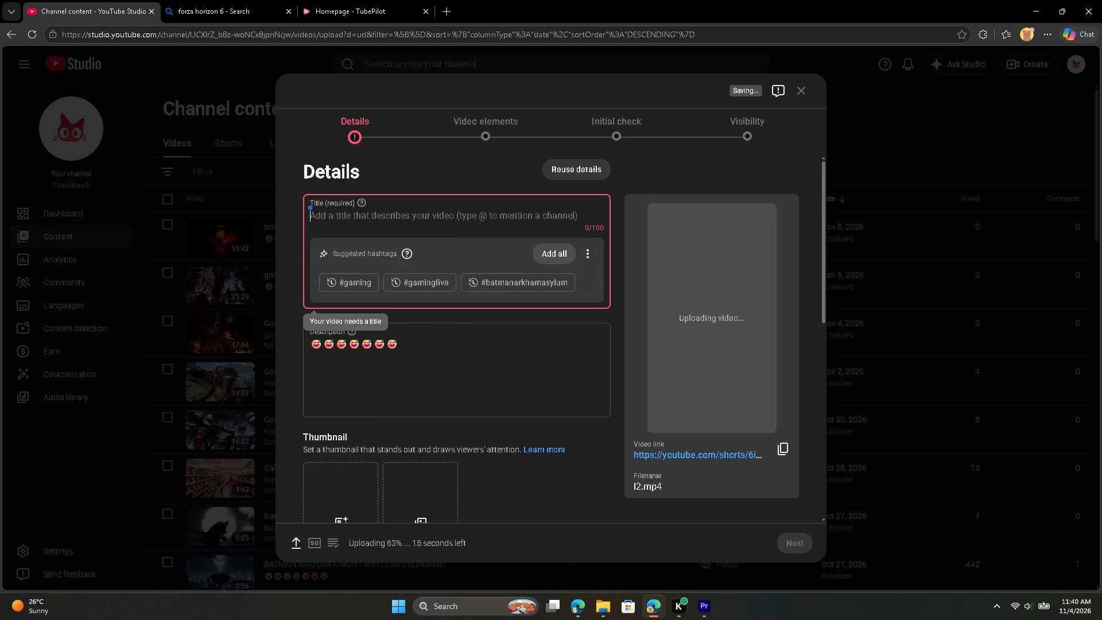
key(l)
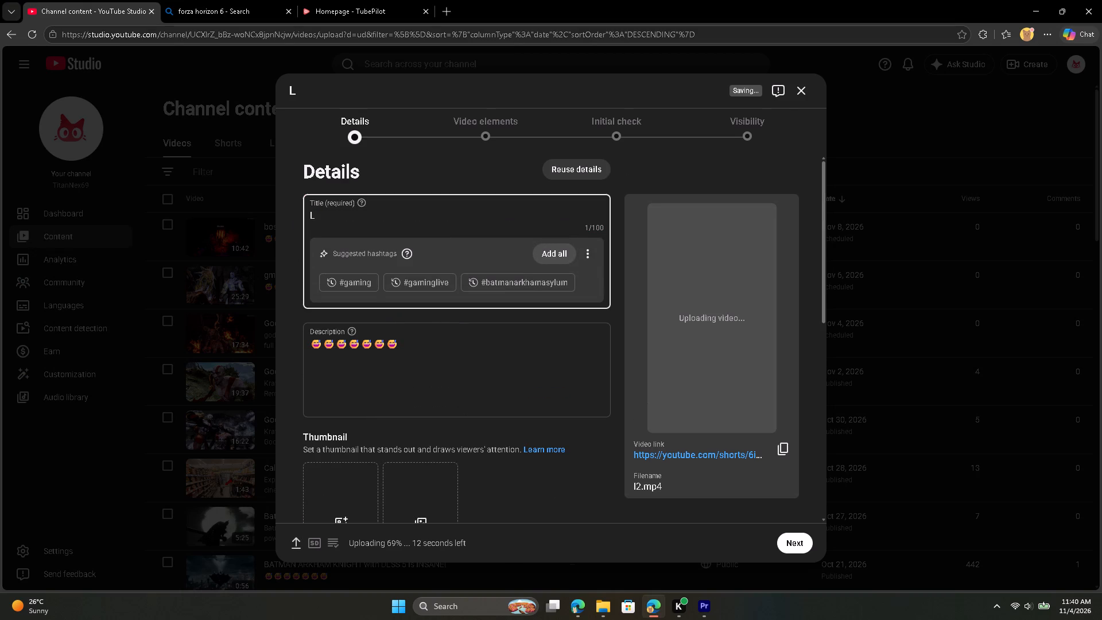
text(ast of us)
key(space)
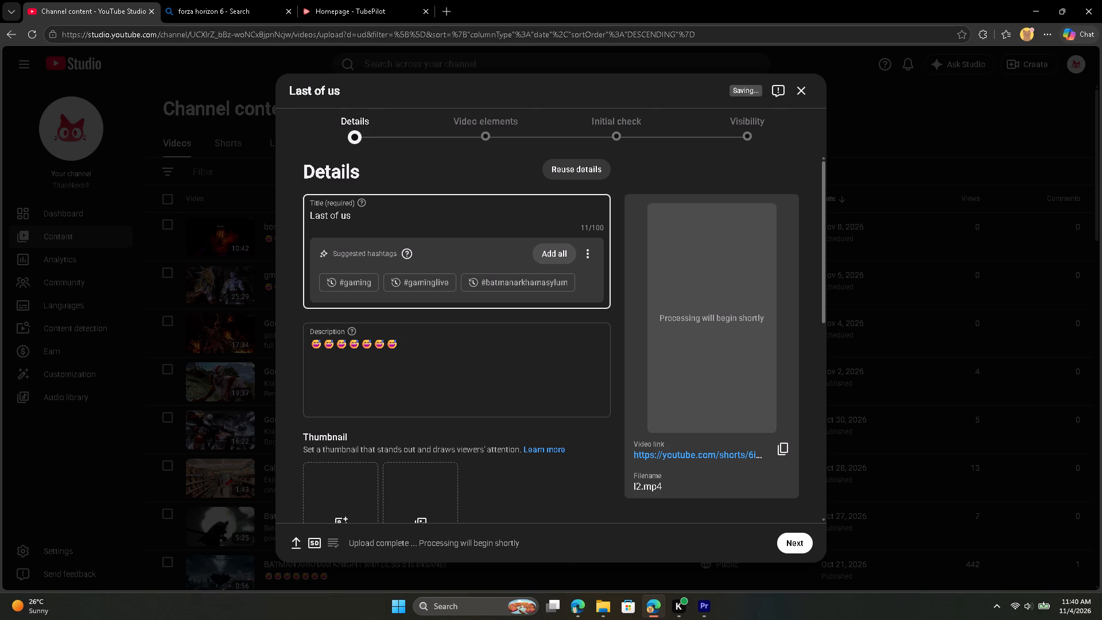
key(period)
key(BackSpace)
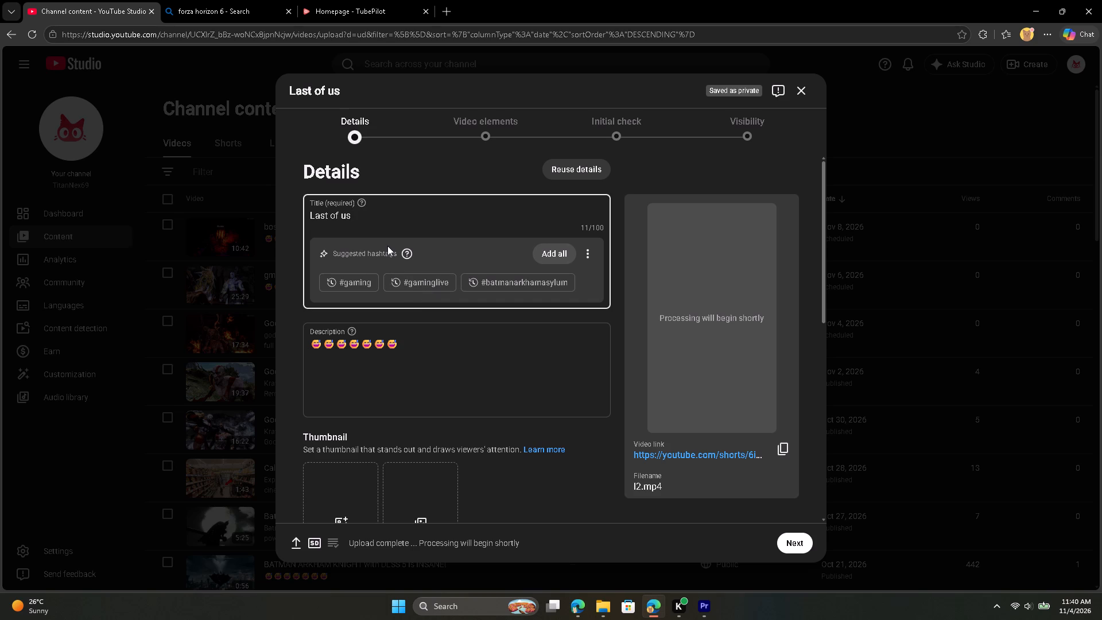
Extend the video title with the word "Zombies", making it read "Last of us Zombies".
key(z)
key(o)
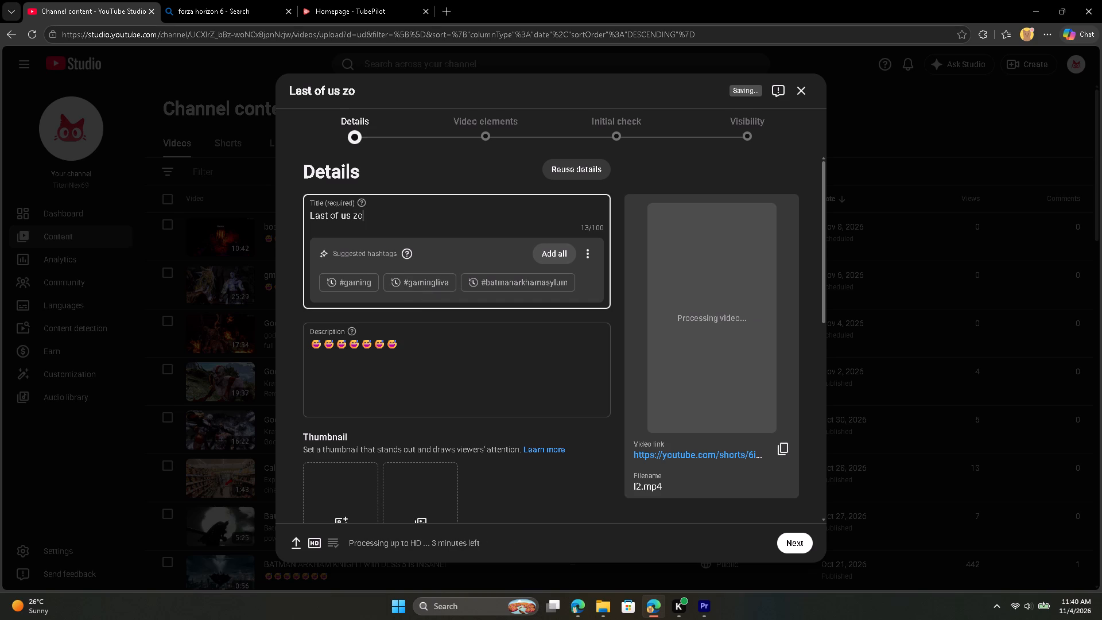
key(BackSpace)
key(BackSpace)
key(x)
key(BackSpace)
text(ob)
key(i)
text(es)
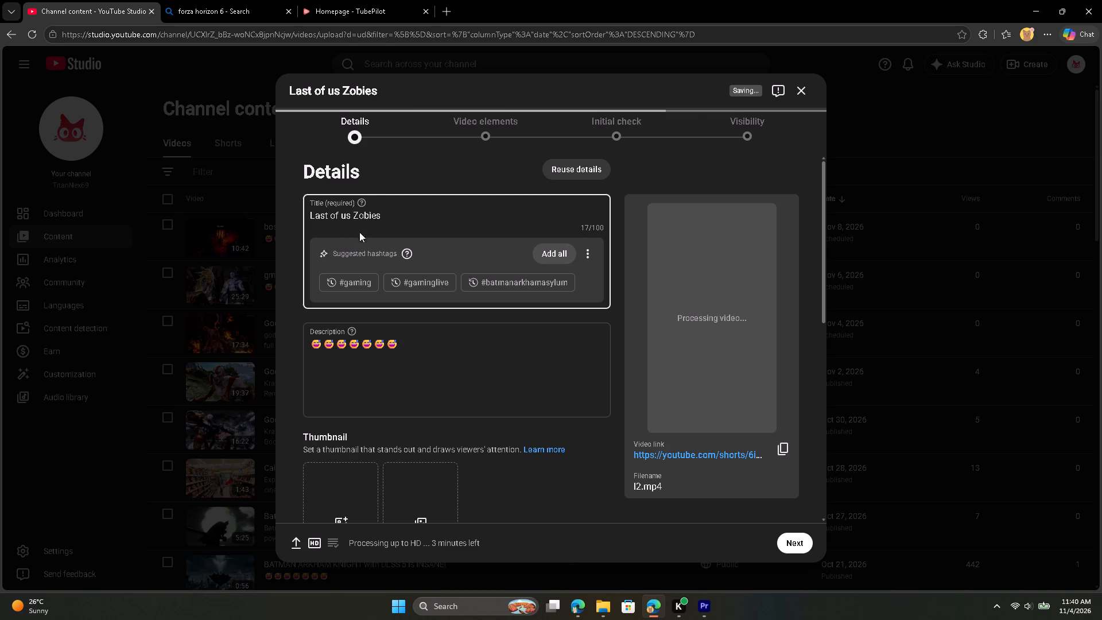
click(364, 213)
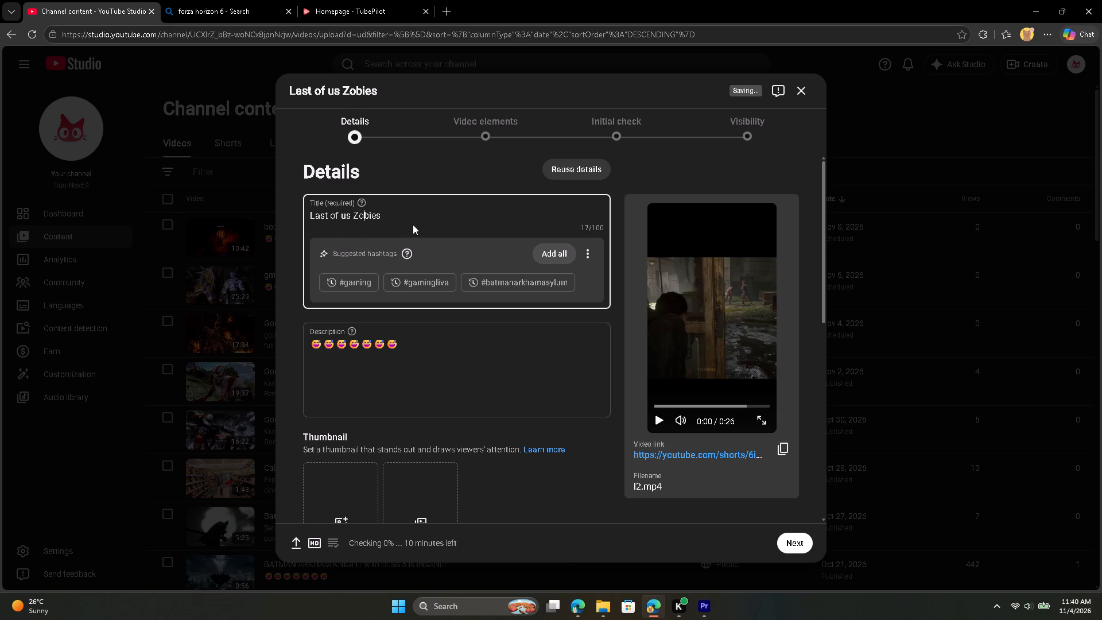
key(m)
click(421, 218)
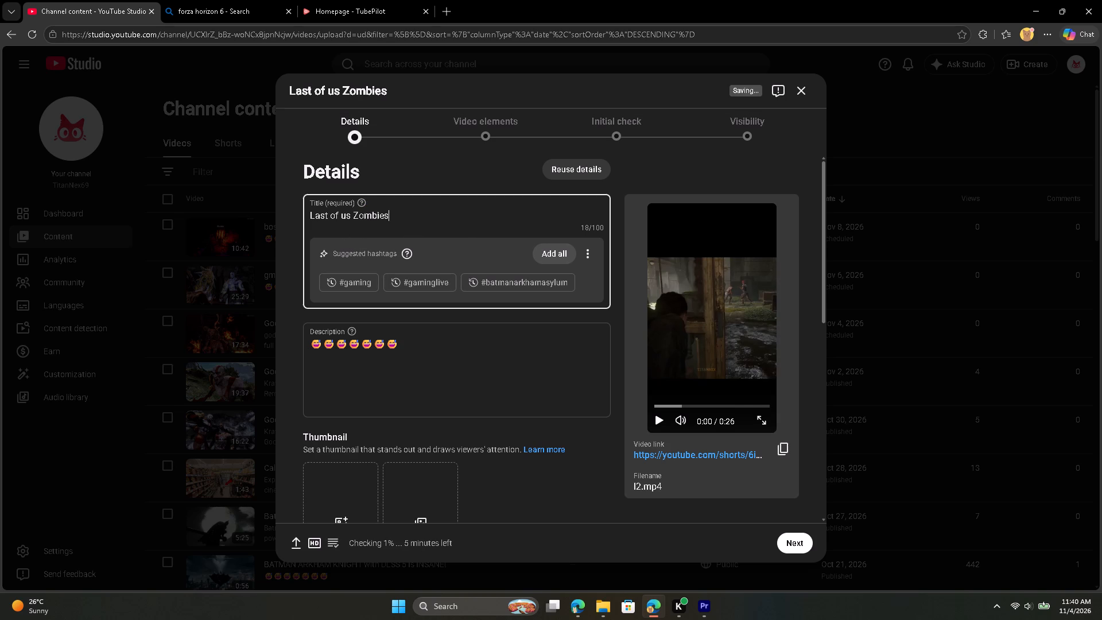
click(411, 218)
key(space)
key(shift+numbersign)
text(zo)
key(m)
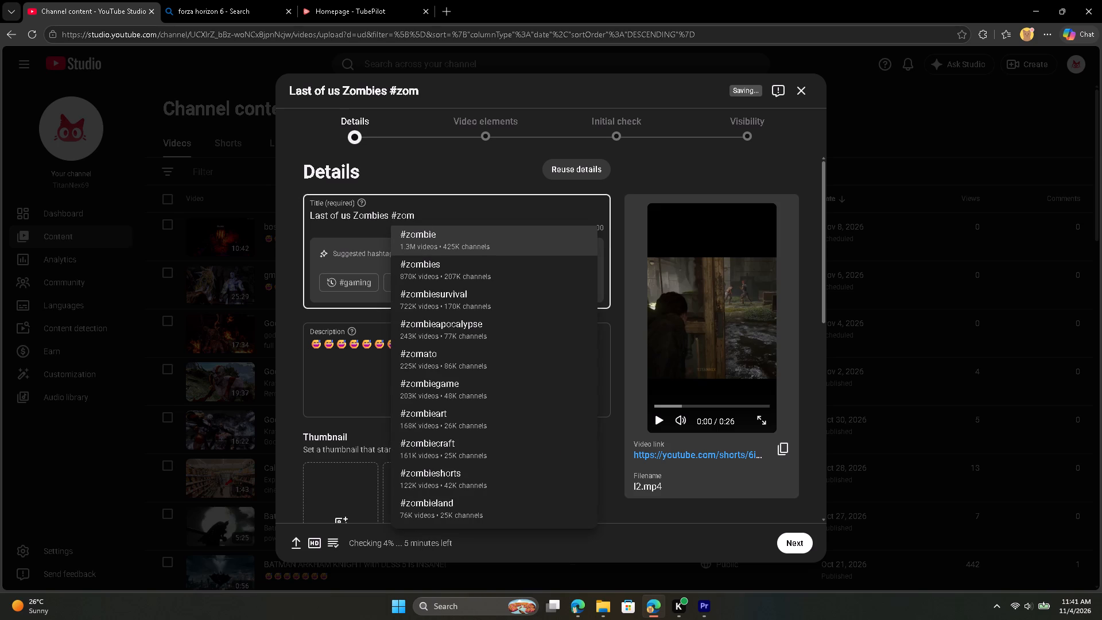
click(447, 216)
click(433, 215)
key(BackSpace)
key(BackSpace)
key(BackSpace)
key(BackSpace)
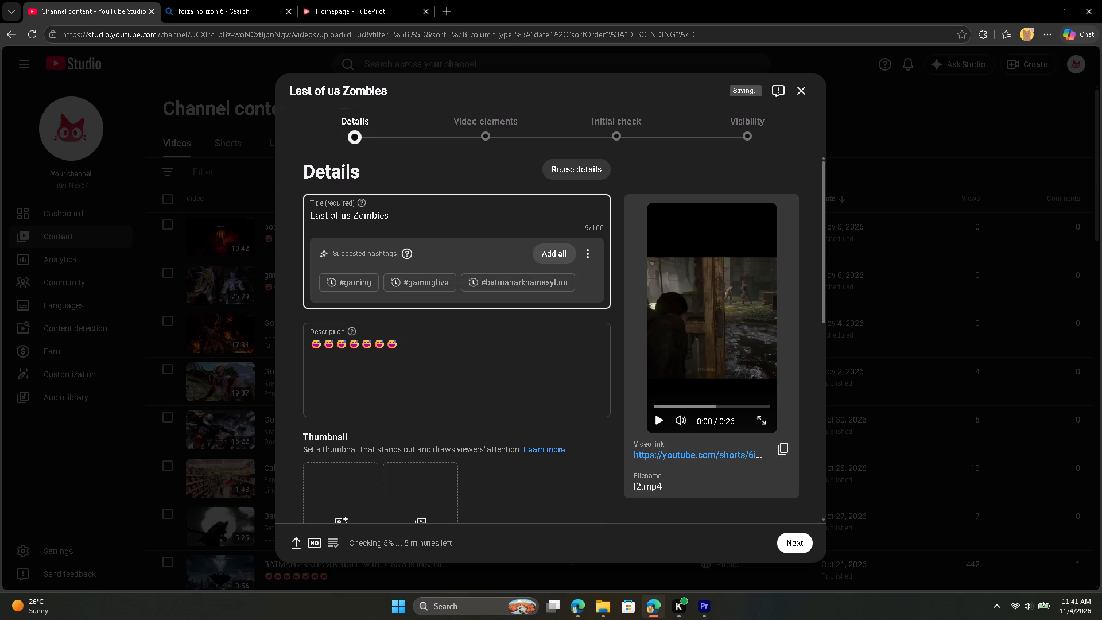
Copy the full title and replace the emoji description with it, "Last of us Zombies".
drag(406, 218, 273, 221)
key(ctrl+c)
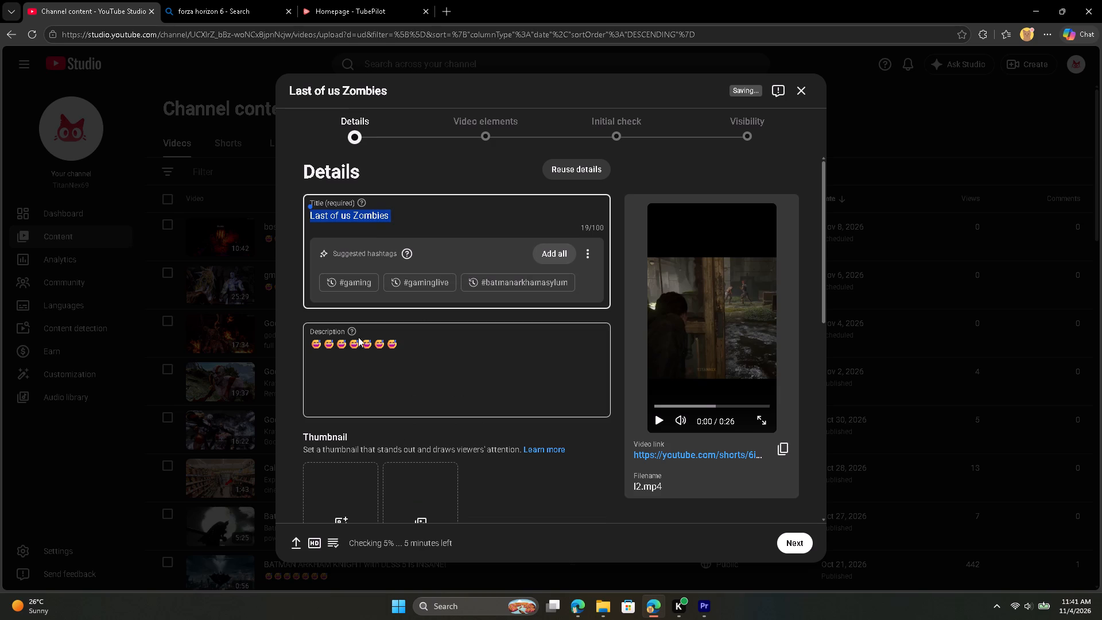
key(ctrl+c)
key(ctrl+c)
drag(413, 350, 245, 342)
key(ctrl+v)
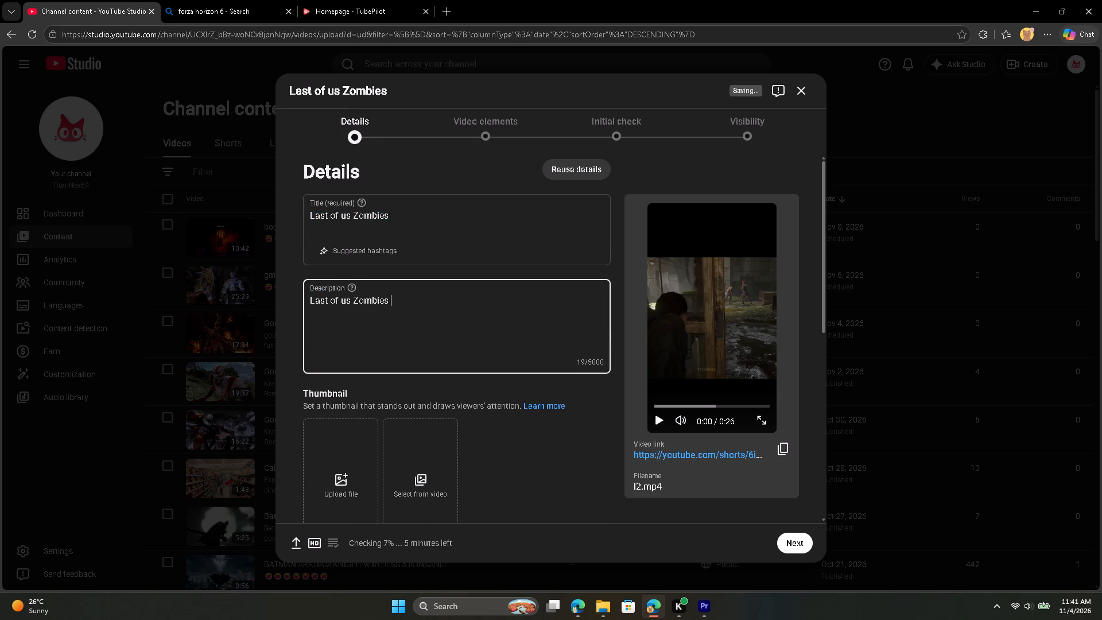
Add four lines with a single dot each below the description's first line, followed by a new line.
key(Return)
key(period)
key(Return)
key(period)
key(Return)
key(period)
key(Return)
key(period)
key(Return)
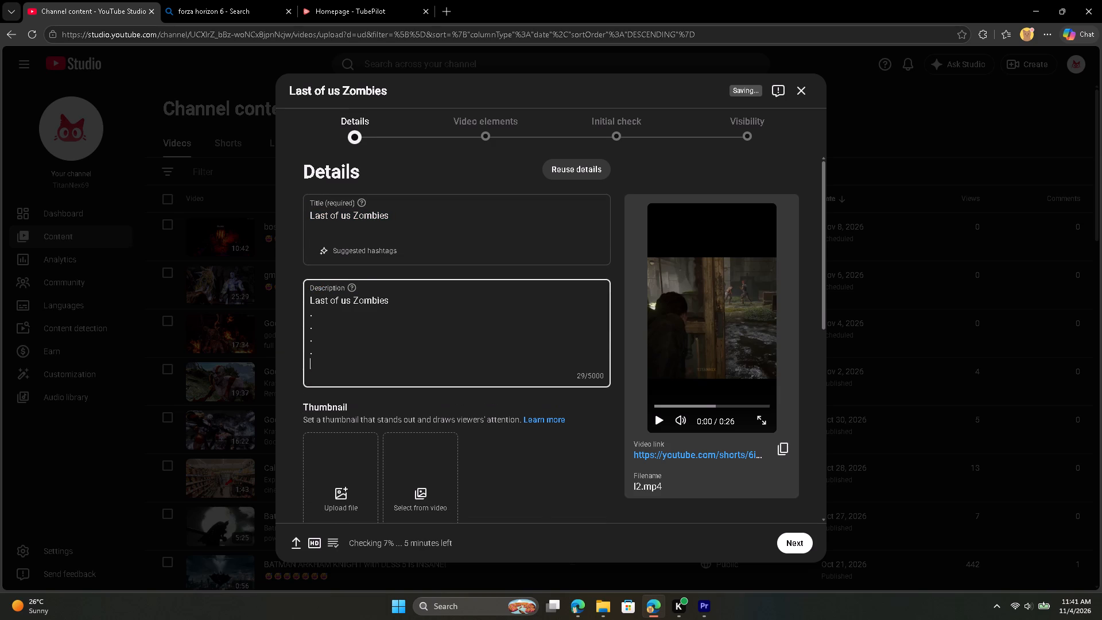
Add the suggested hashtags #shorts, #shortvideo and #zombies on the description's last line.
key(shift+numbersign)
key(s)
key(h)
click(351, 72)
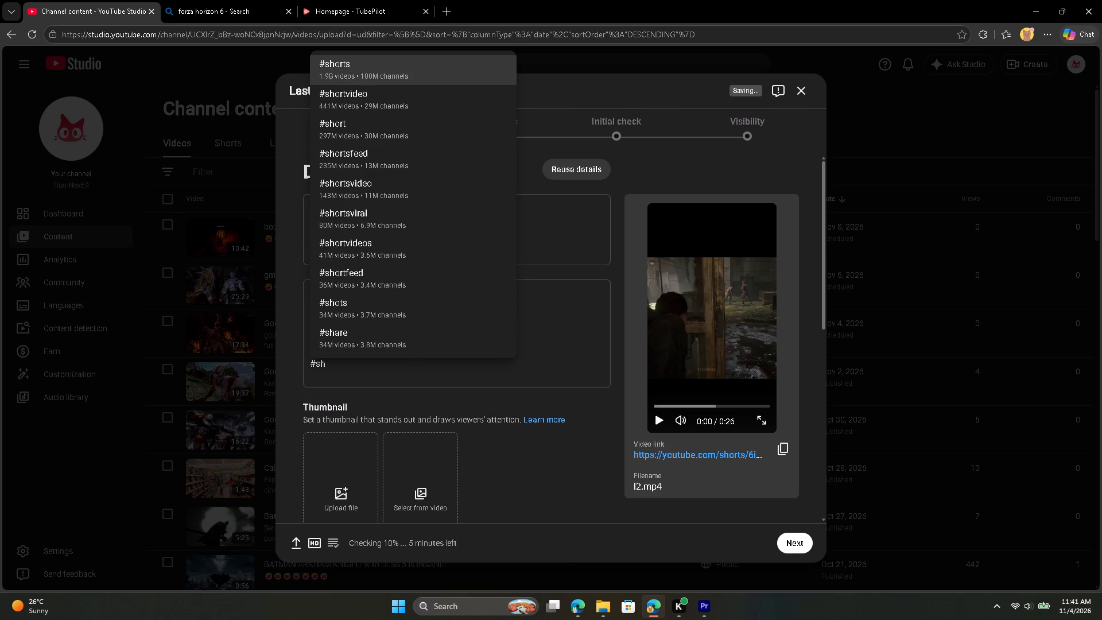
text(#s)
key(h)
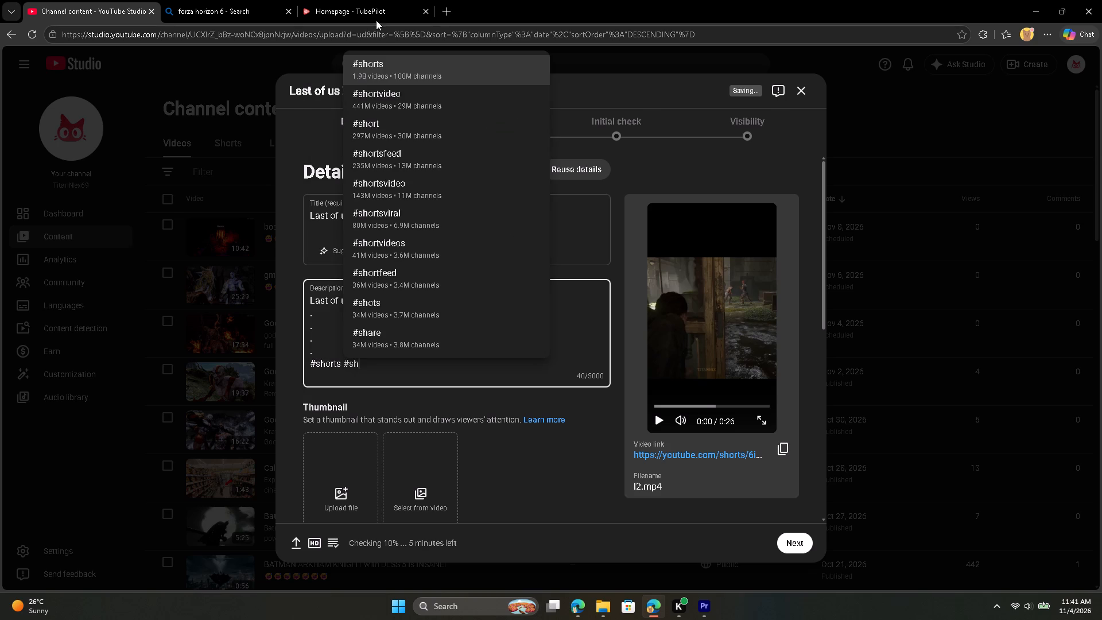
click(375, 98)
text(#z)
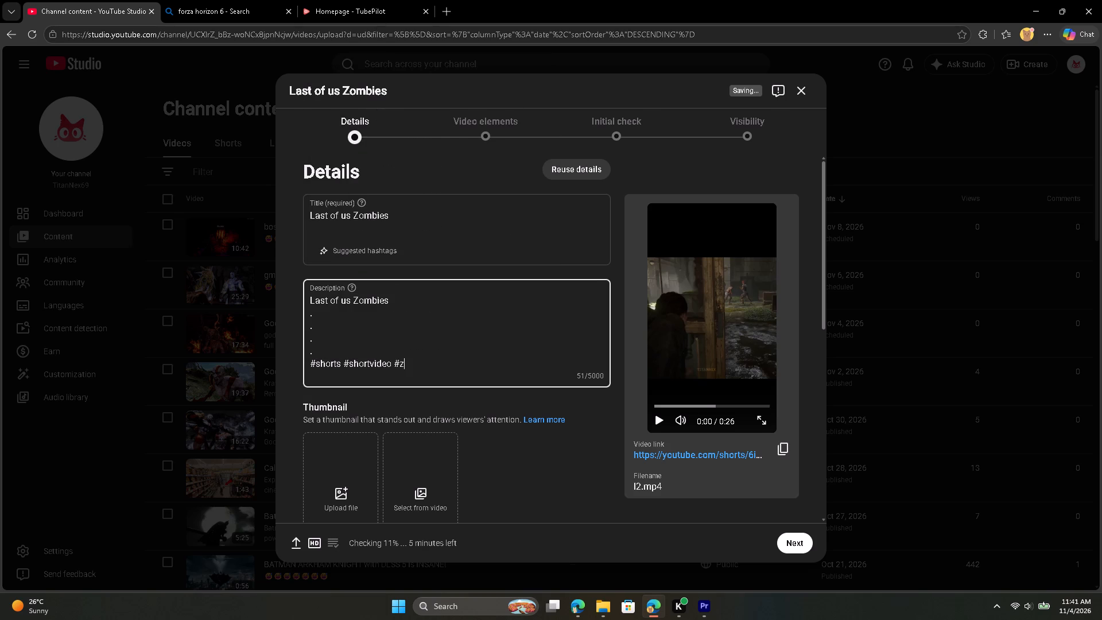
key(o)
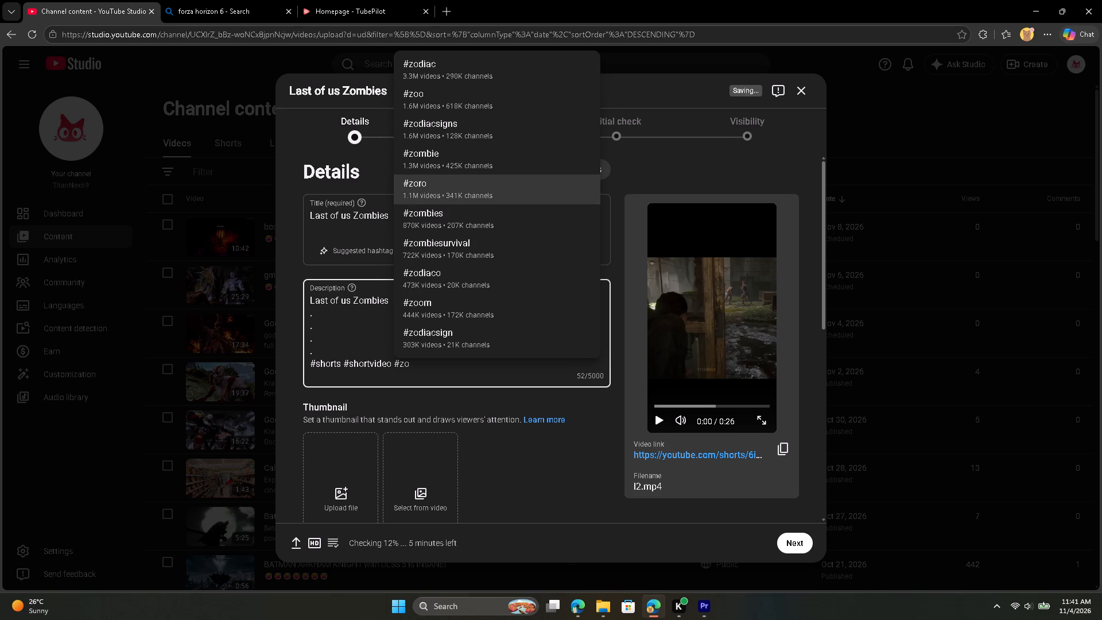
text(mb)
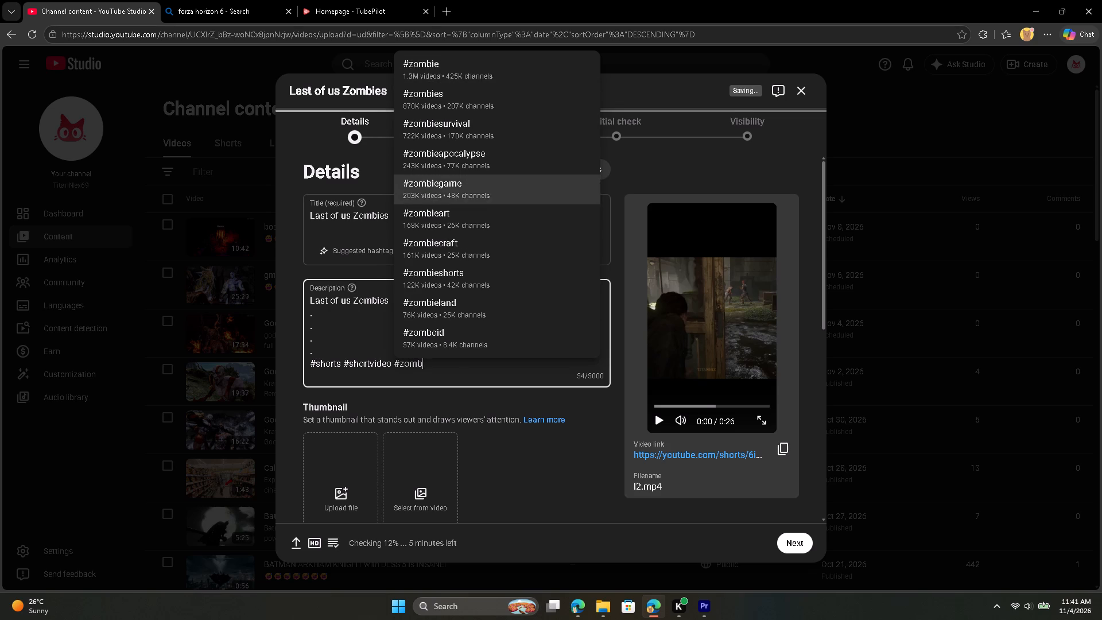
click(459, 97)
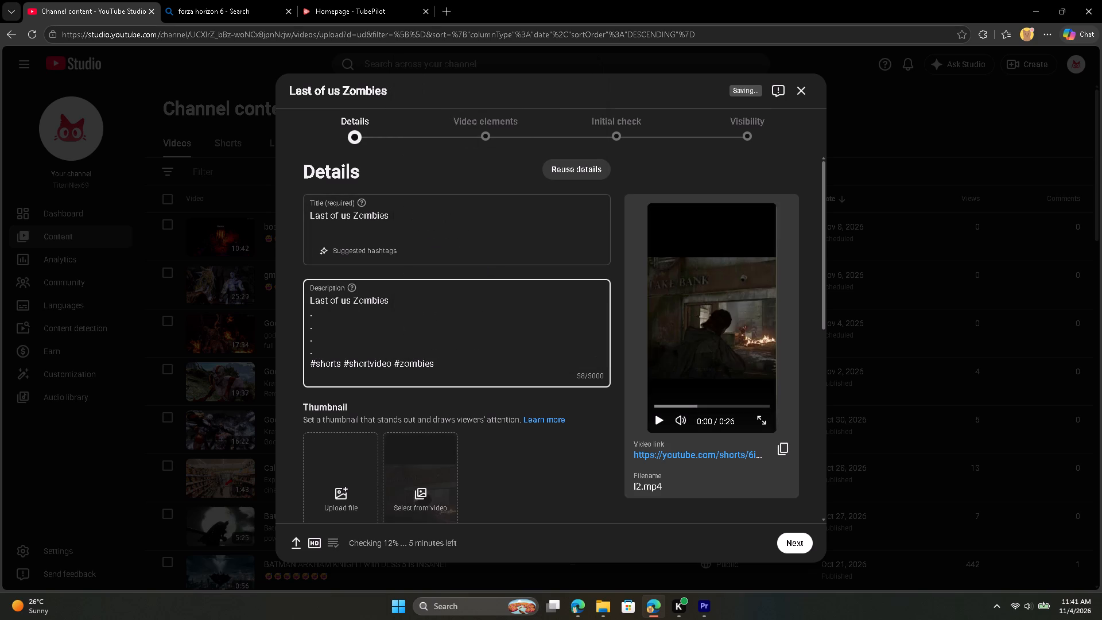
Append the suggested hashtags #lastofus and #lastofuspart2 to the description's hashtag line.
key(shift+numbersign)
text(ladt)
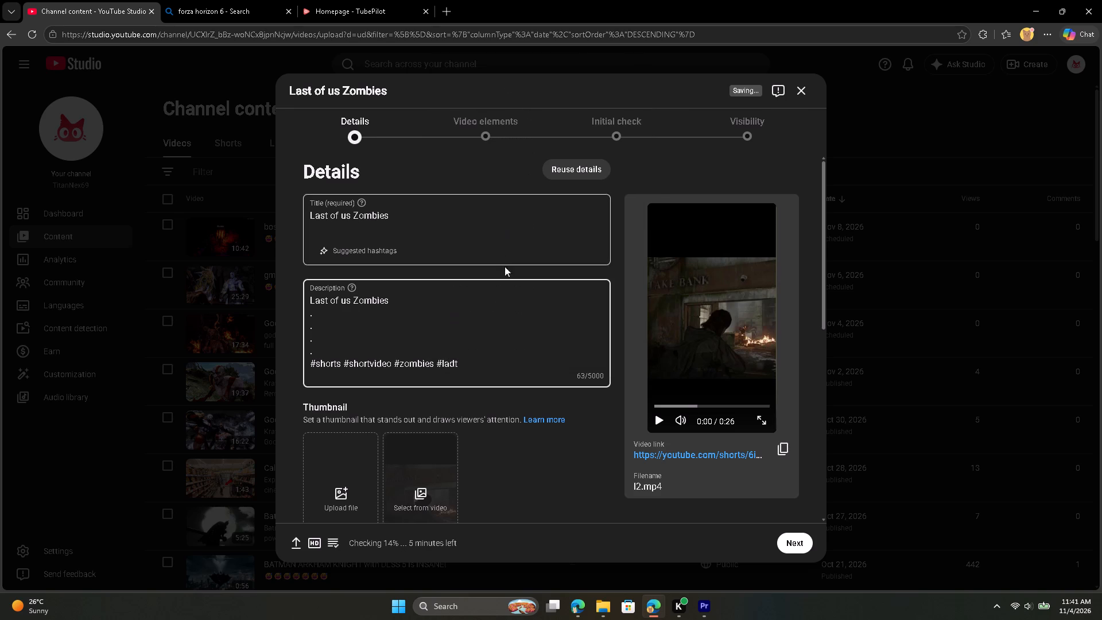
click(472, 363)
key(BackSpace)
key(BackSpace)
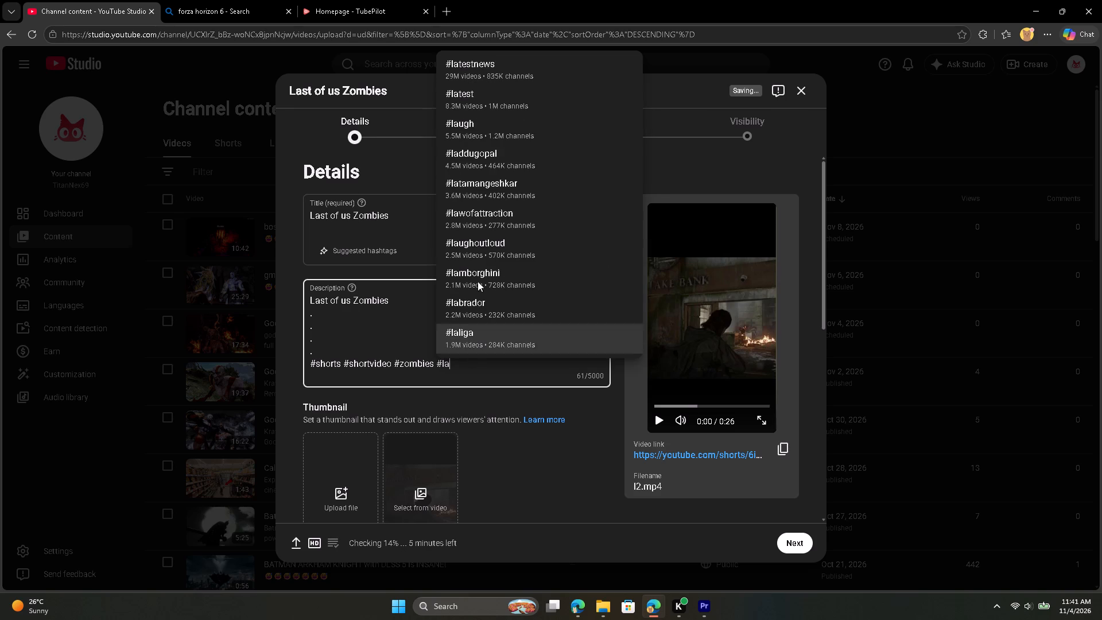
key(s)
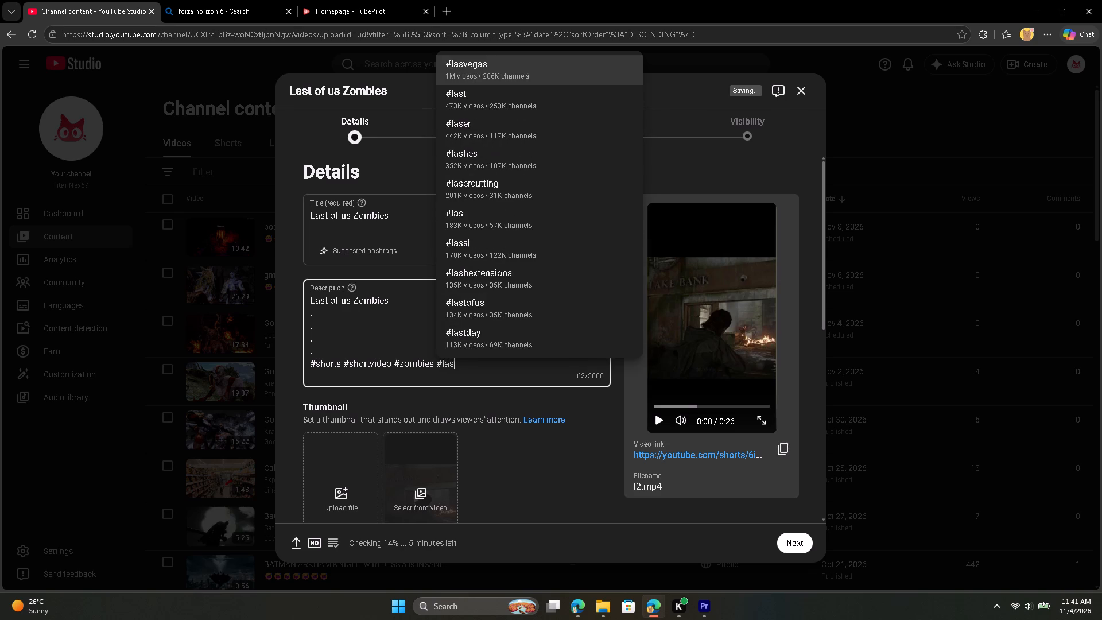
key(t)
click(467, 93)
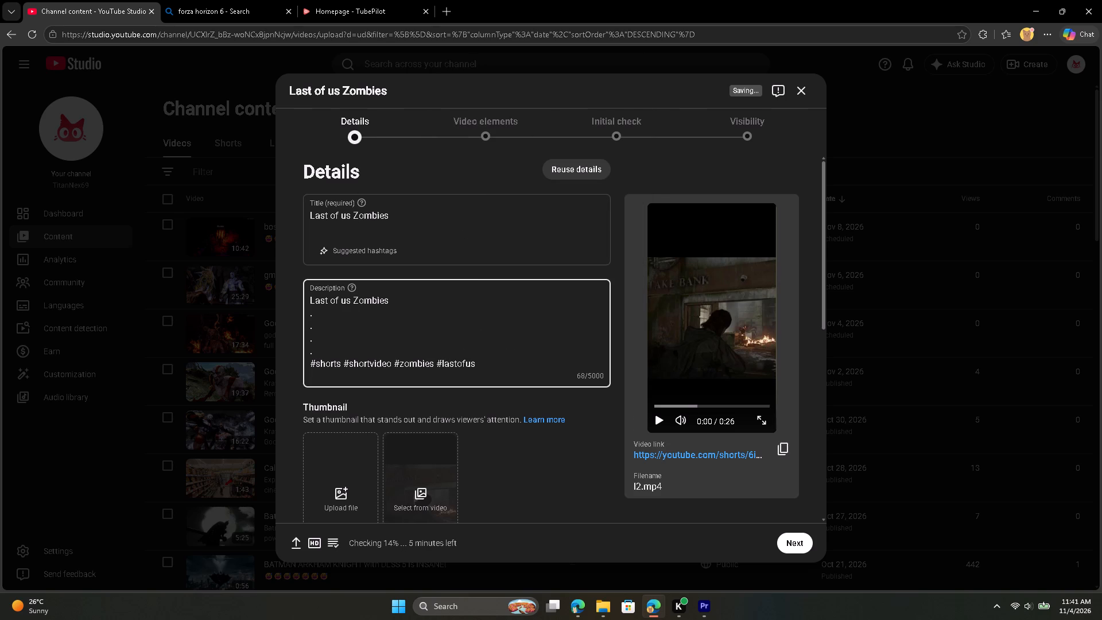
key(shift+numbersign)
text(lasto)
key(f)
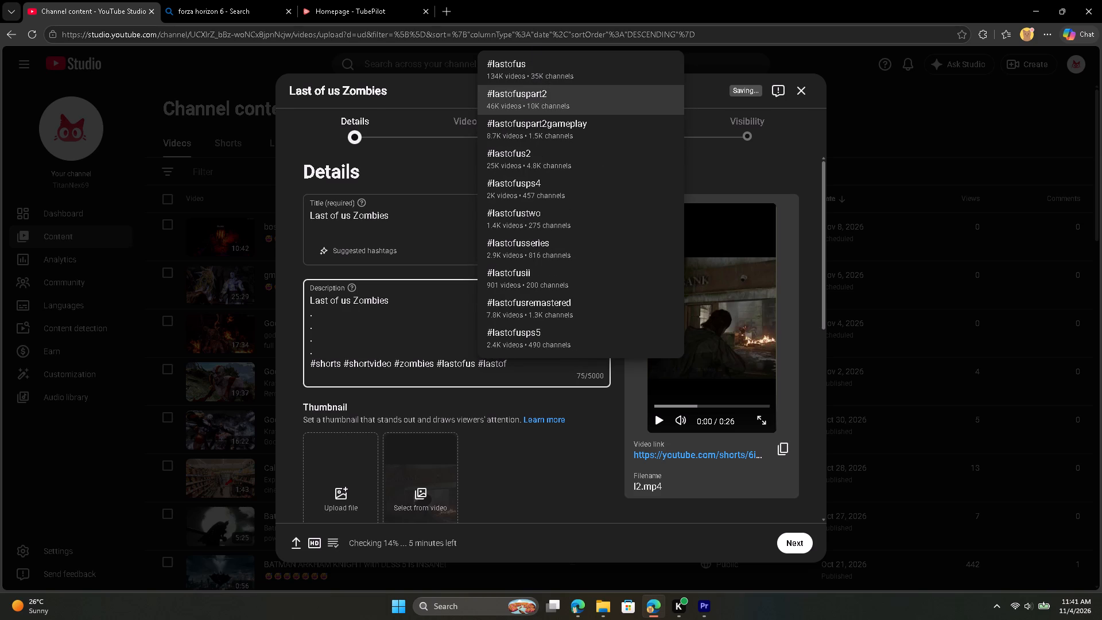
click(525, 103)
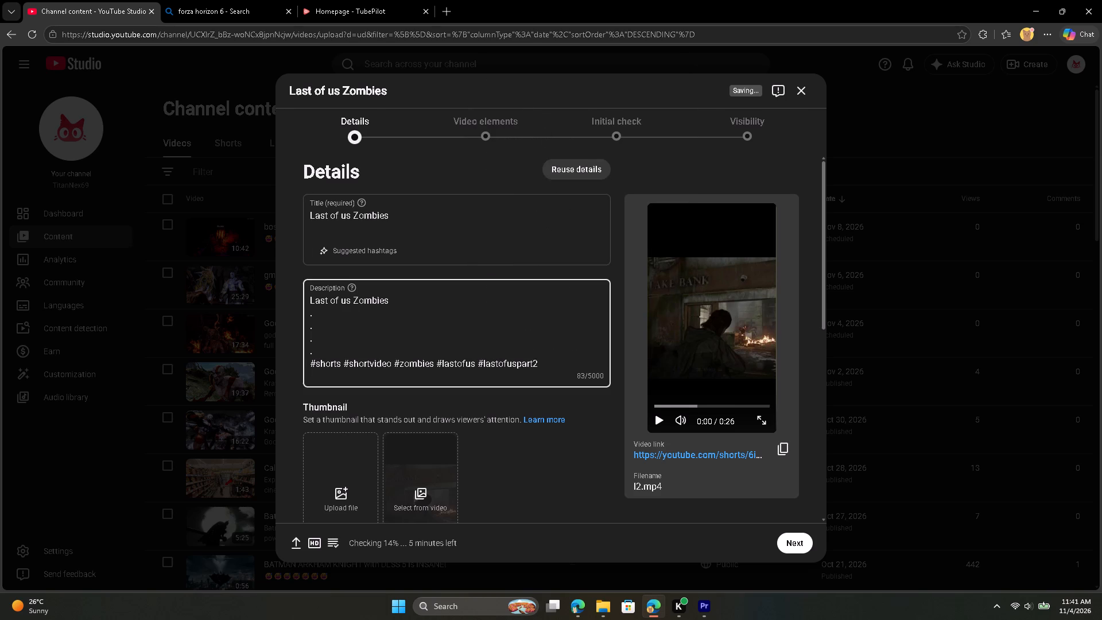
Copy the full description text, from "Last of us Zombies" through the #lastofuspart2 hashtag.
scroll(513, 350, down, 5)
scroll(512, 351, up, 5)
drag(549, 363, 292, 308)
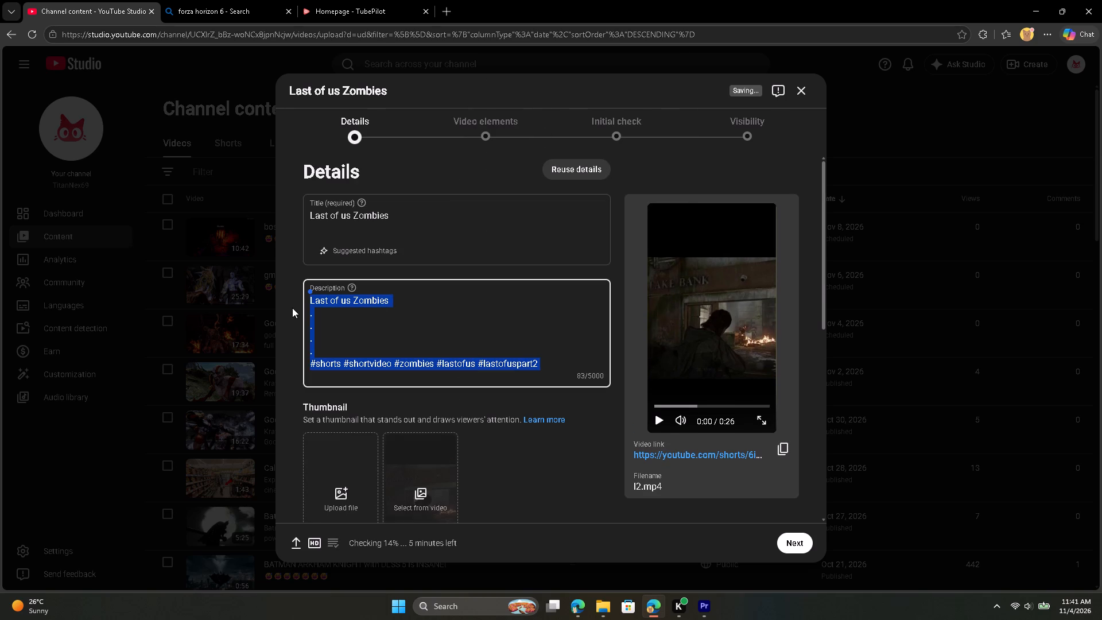
drag(292, 308, 291, 307)
key(ctrl+c)
key(ctrl+c)
key(ctrl+c)
key(ctrl+c)
key(ctrl+c)
key(ctrl+c)
key(ctrl+c)
key(ctrl+c)
Set the Short's thumbnail to the first of the three suggested frames from the video.
scroll(437, 392, down, 4)
click(418, 279)
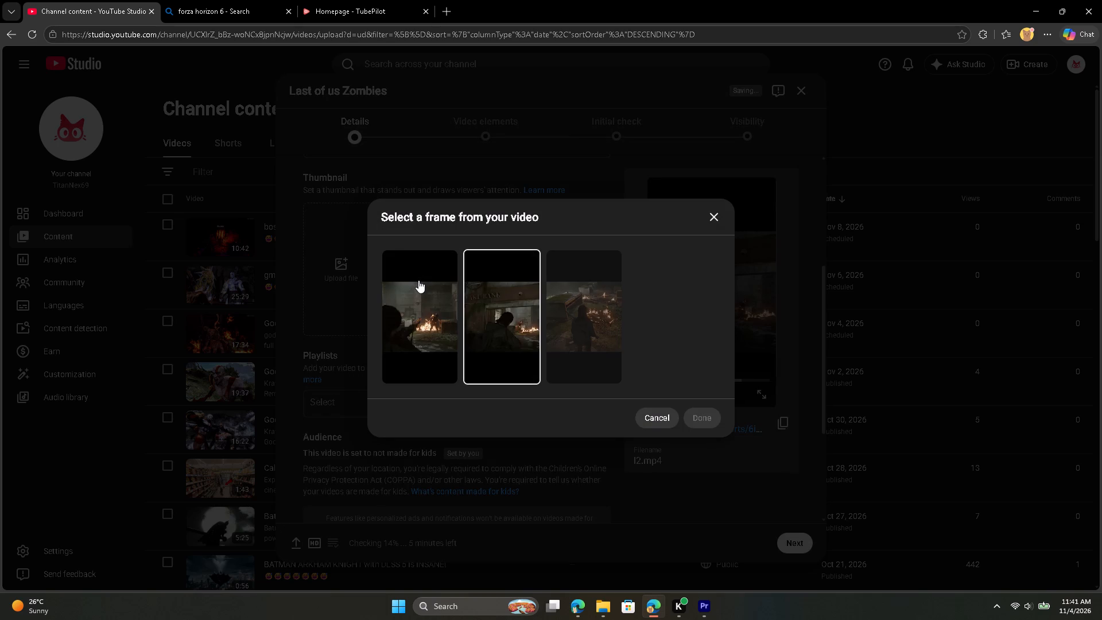
click(443, 316)
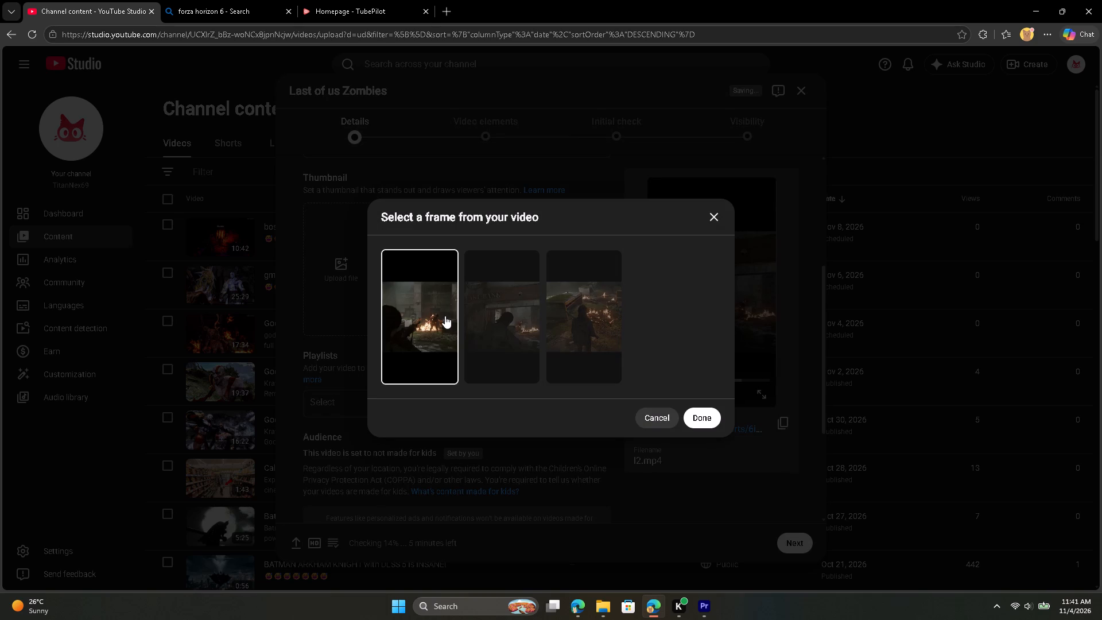
click(698, 418)
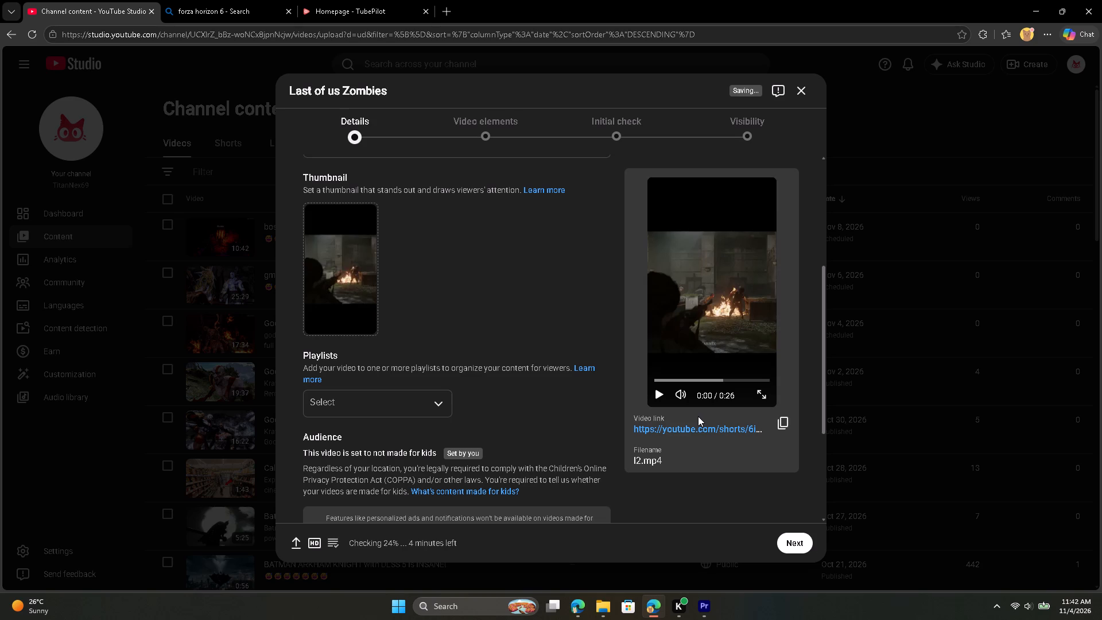
Review the Short's title, description, thumbnail, playlist and audience settings.
scroll(526, 377, down, 7)
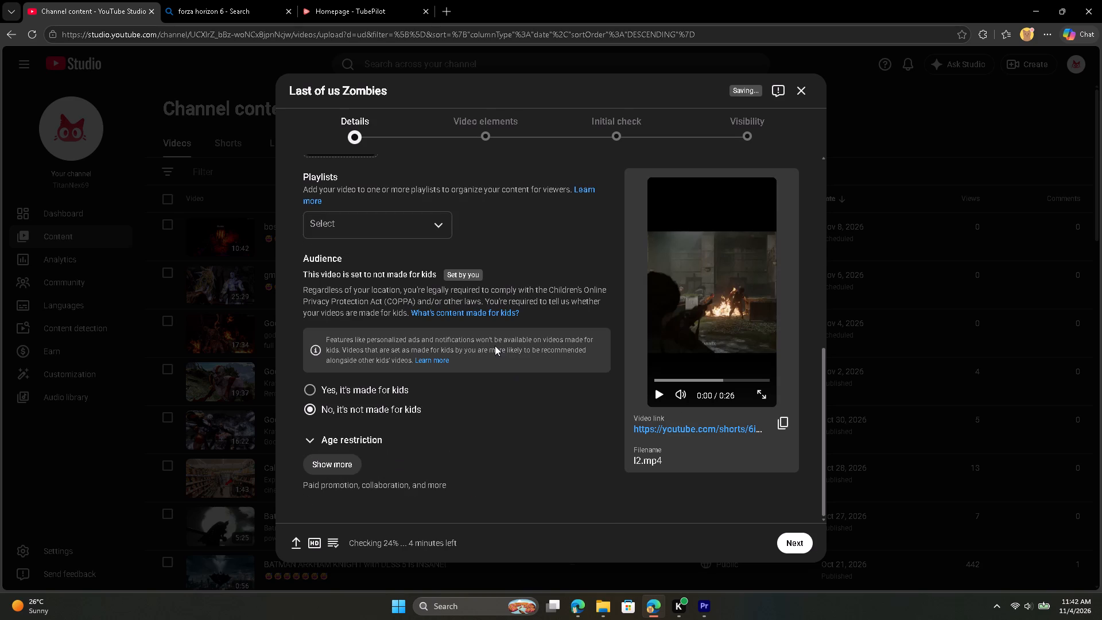
scroll(467, 438, down, 6)
scroll(502, 482, up, 6)
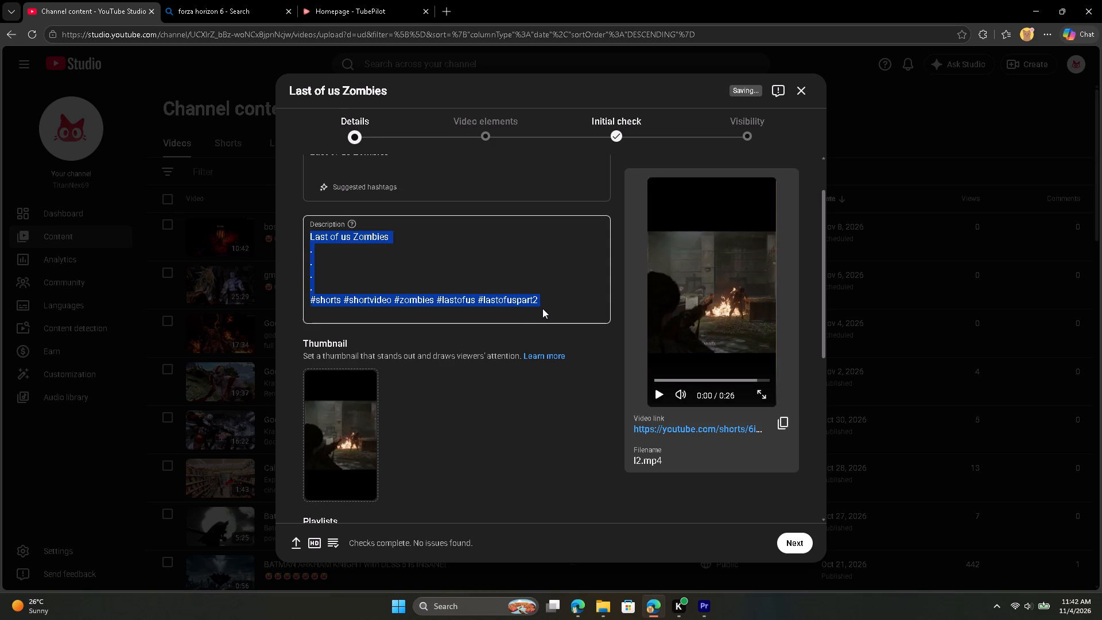
click(542, 308)
scroll(543, 308, up, 5)
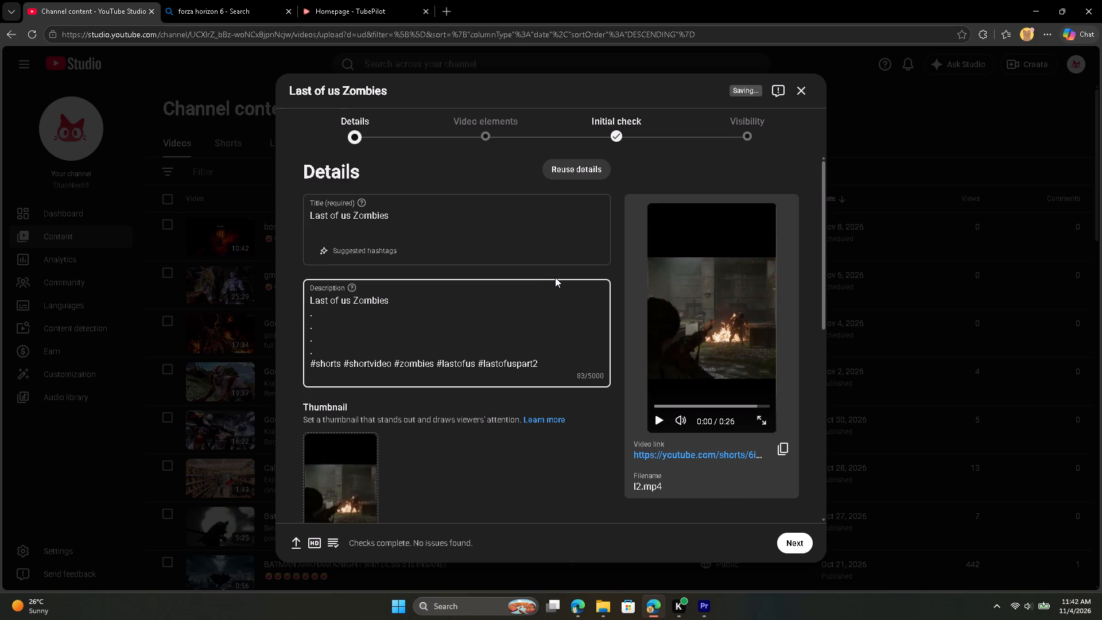
scroll(569, 382, down, 5)
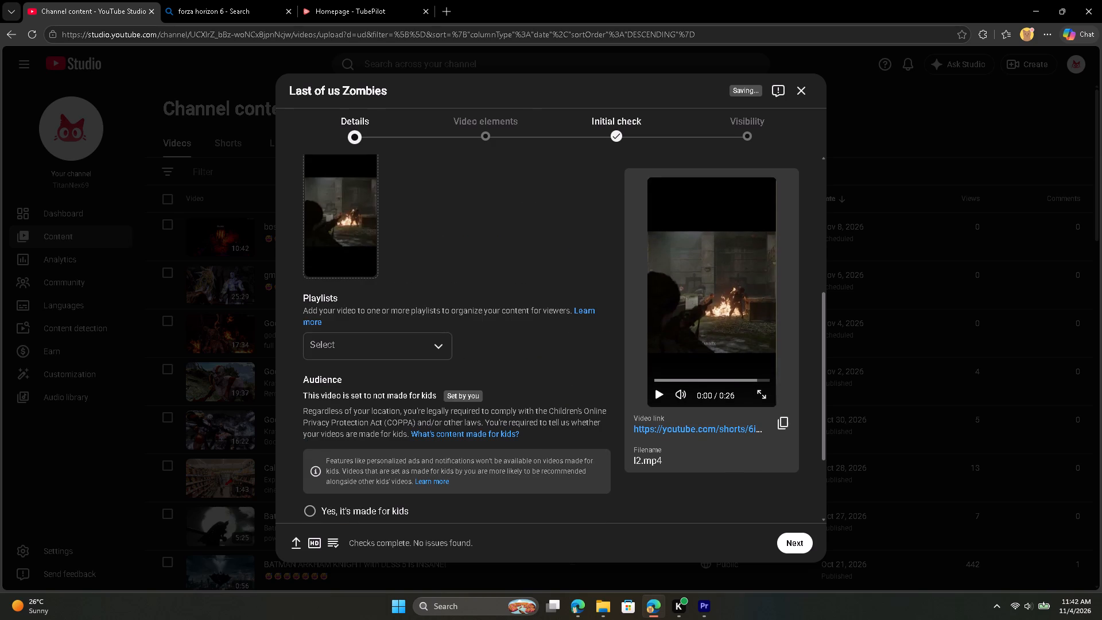
scroll(560, 426, down, 4)
scroll(560, 426, up, 5)
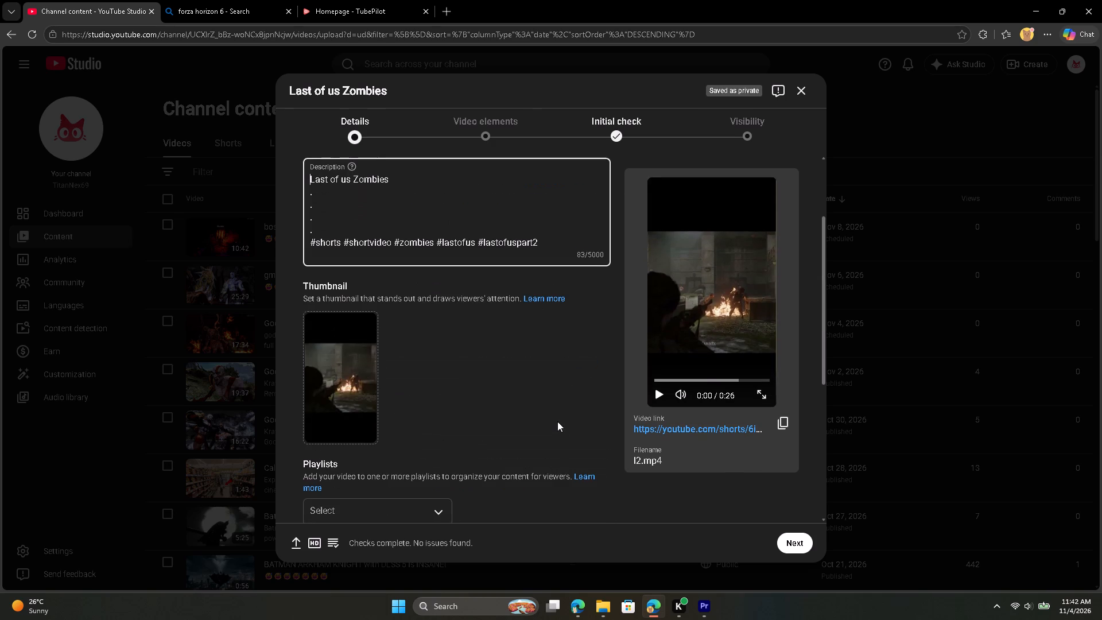
Add the "God of War 3 Remastered" video as the related video and proceed through the initial check to Visibility.
click(792, 542)
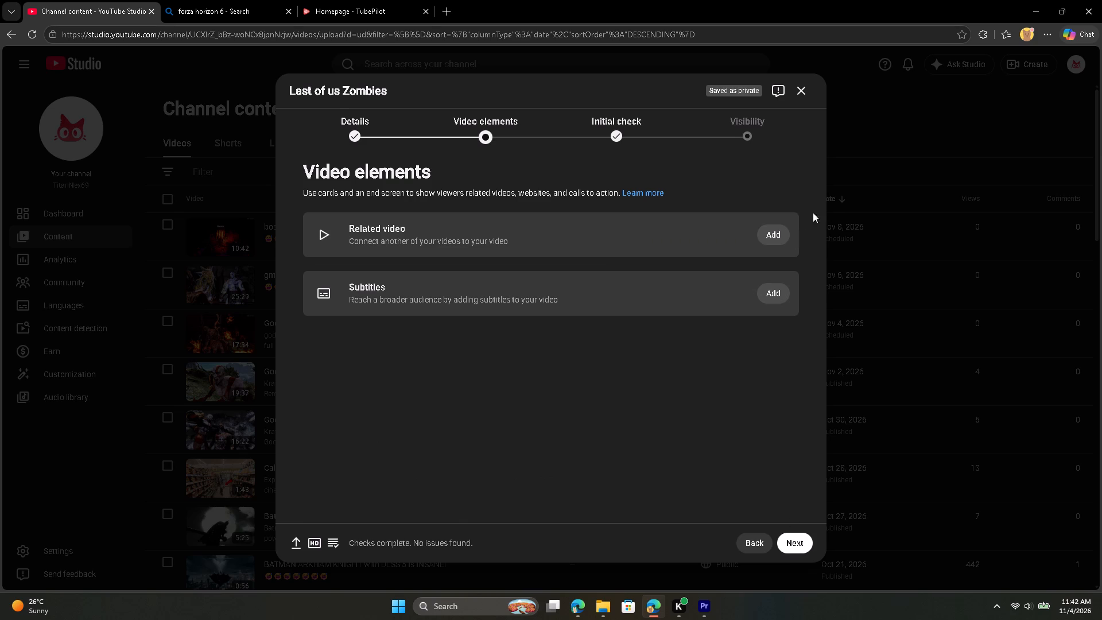
click(779, 237)
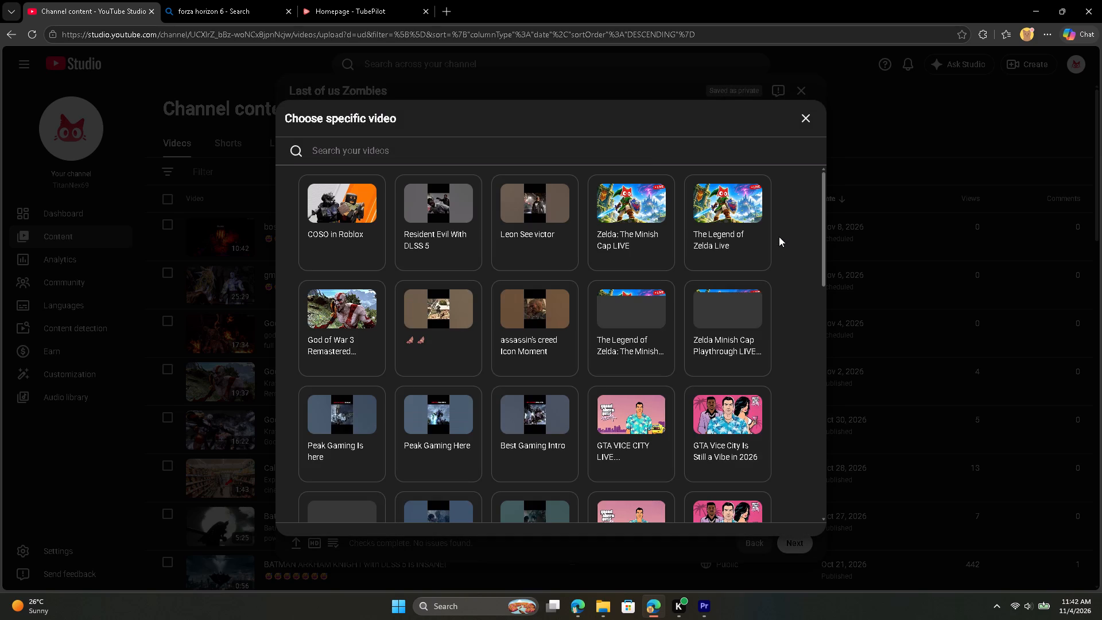
click(338, 314)
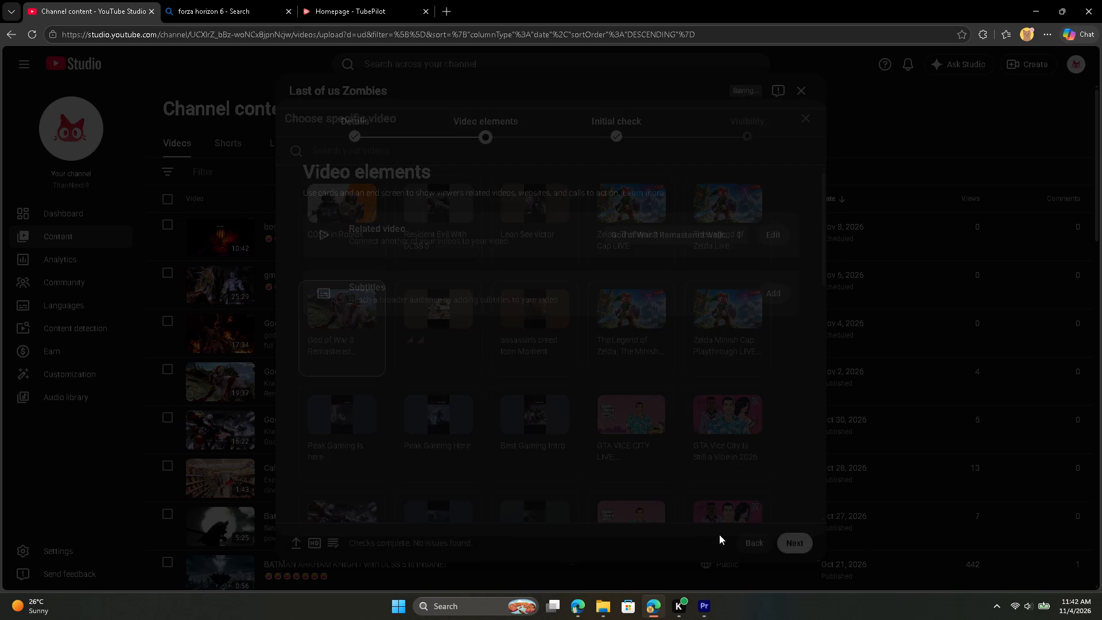
click(803, 542)
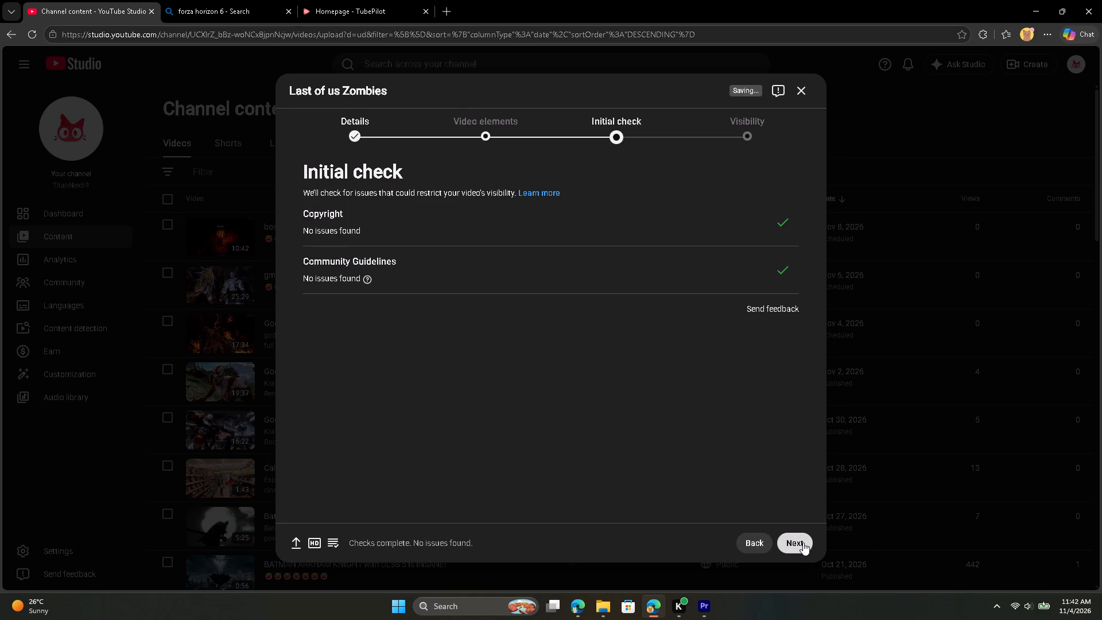
click(803, 542)
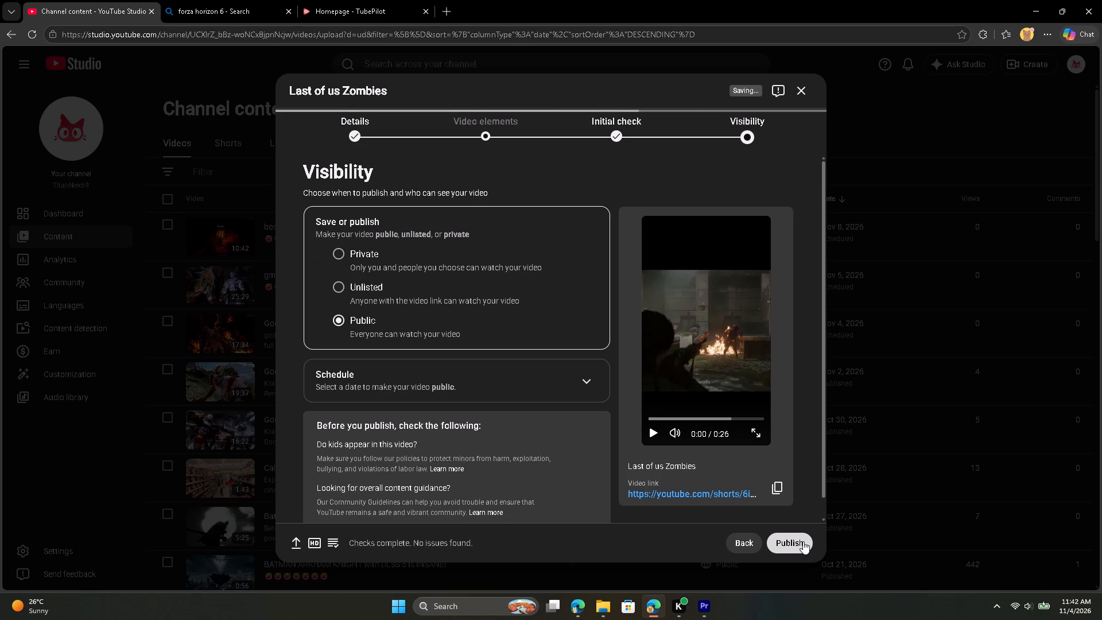
Choose scheduled publishing for the Short, keeping Nov 5, 2026 as the date and setting the time to 6:30 AM.
click(424, 390)
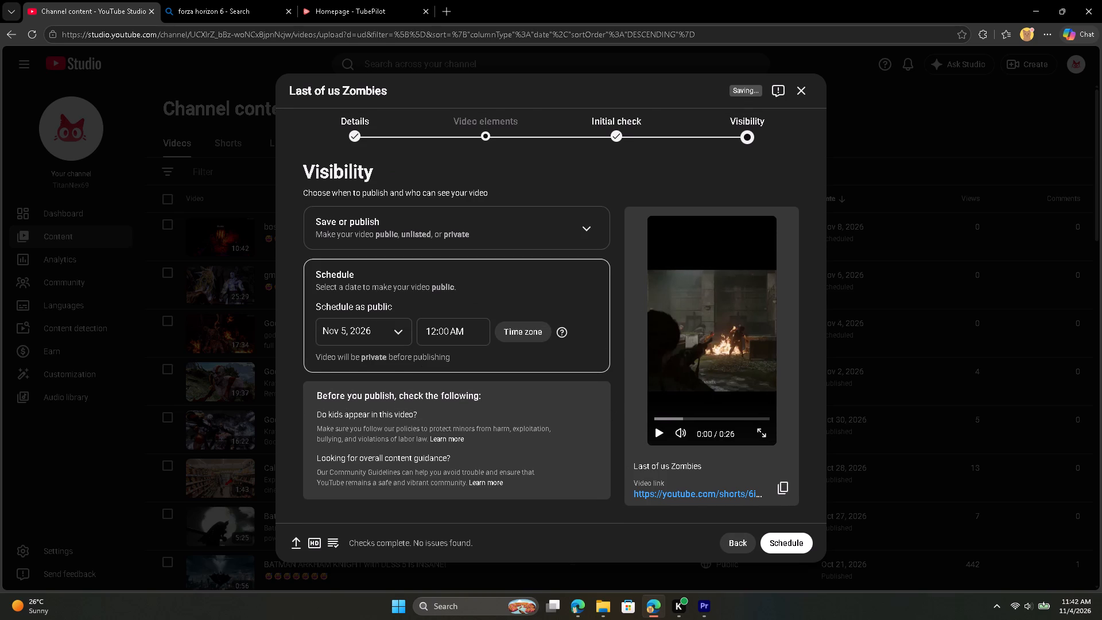
click(393, 334)
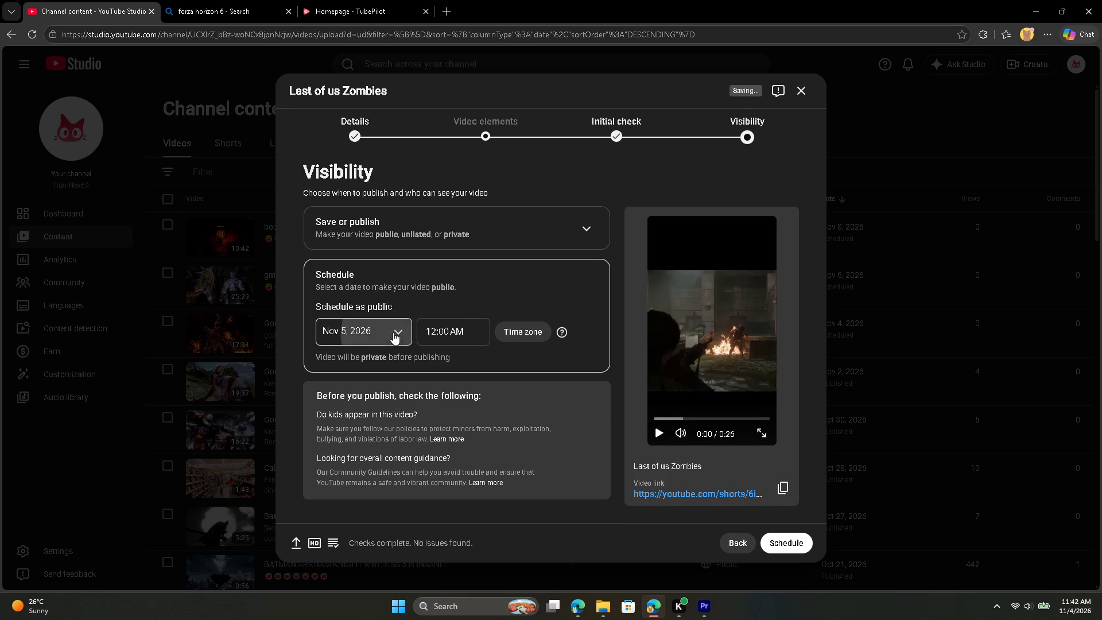
click(479, 335)
click(449, 333)
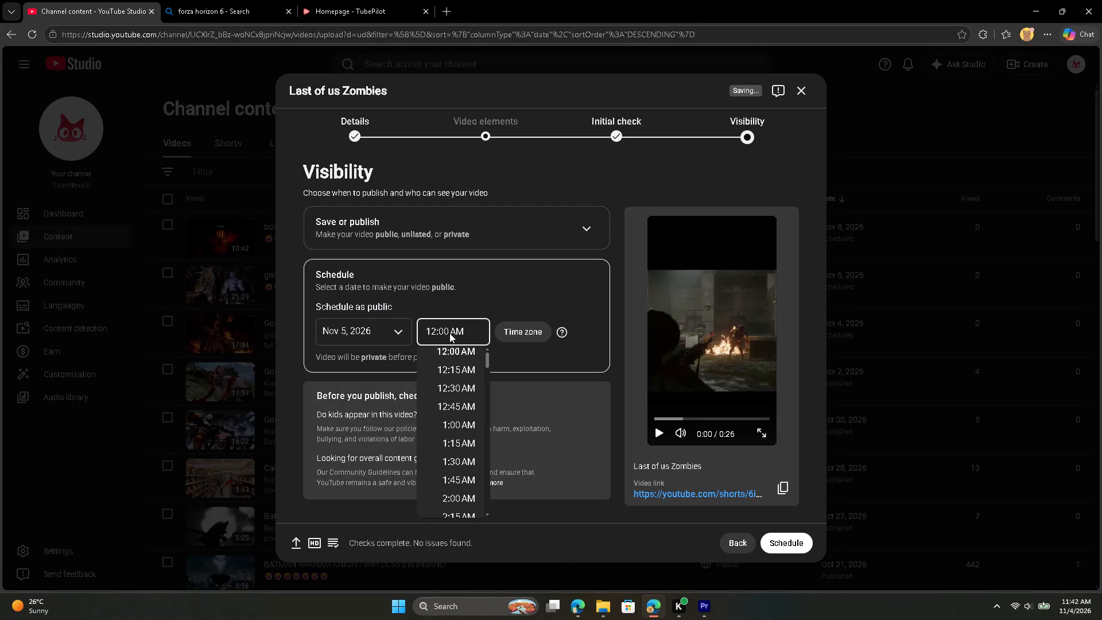
scroll(455, 386, down, 5)
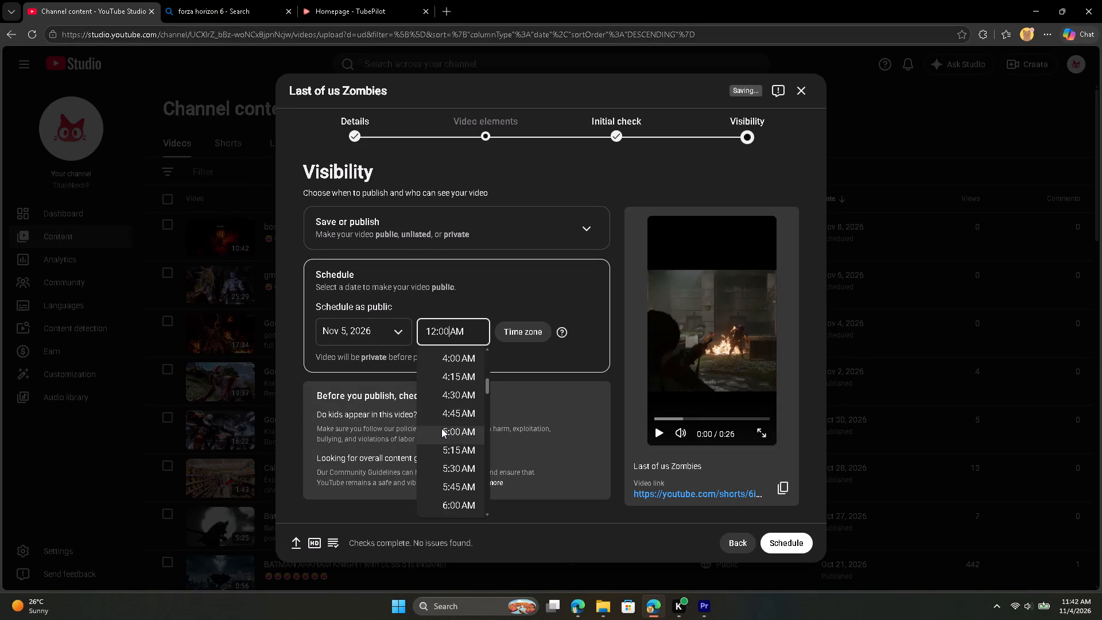
scroll(441, 428, down, 3)
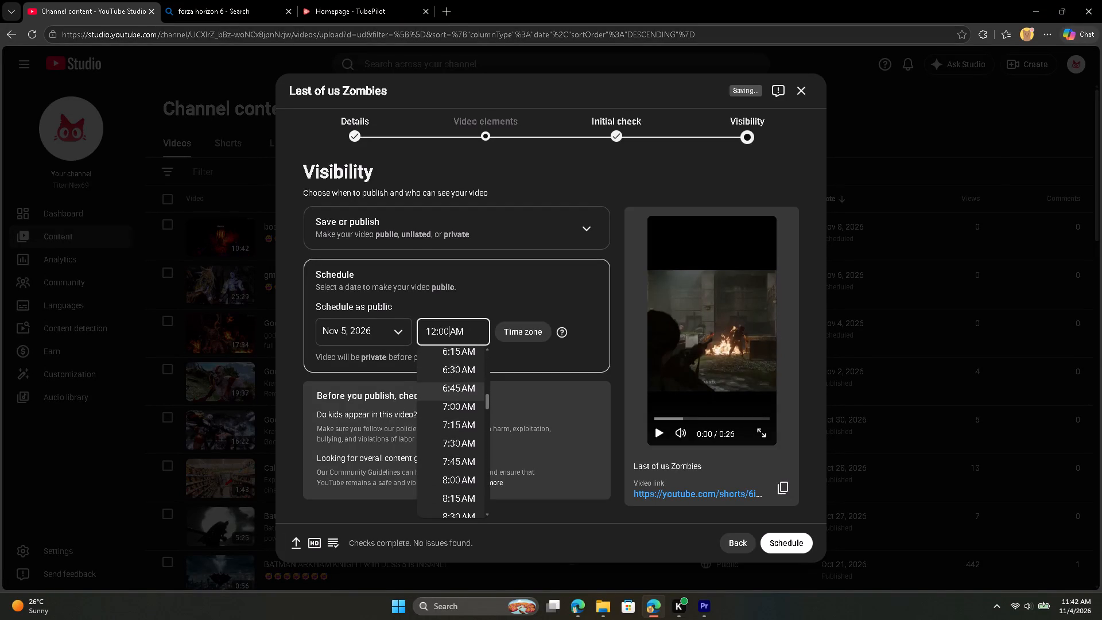
click(459, 371)
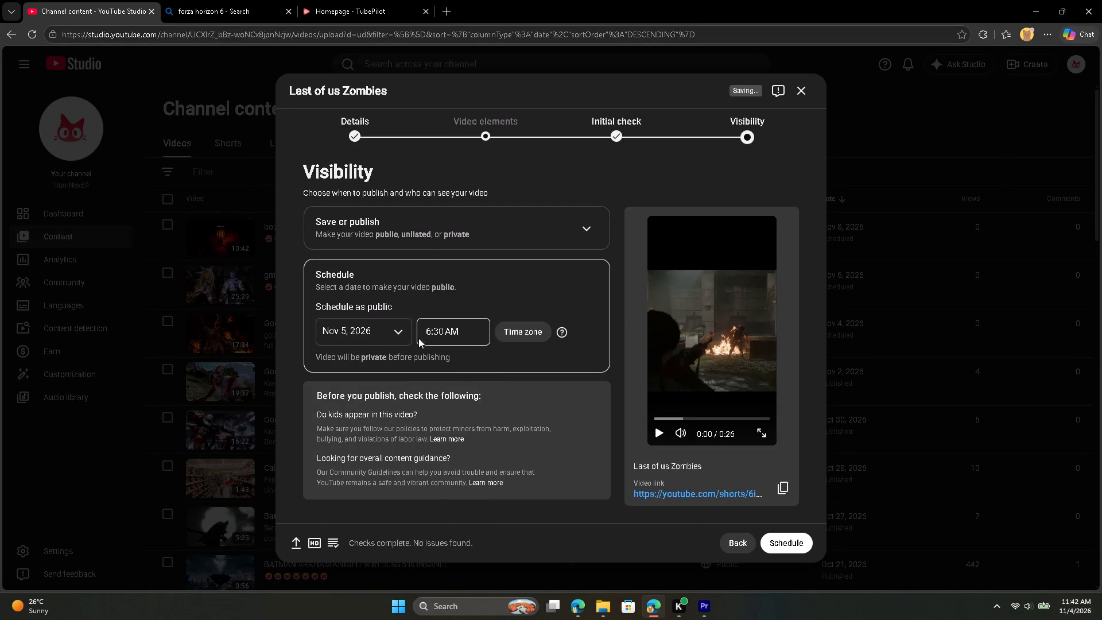
Reopen the scheduled publish time choices and go to the evening times.
click(453, 328)
scroll(449, 400, down, 8)
scroll(436, 448, down, 6)
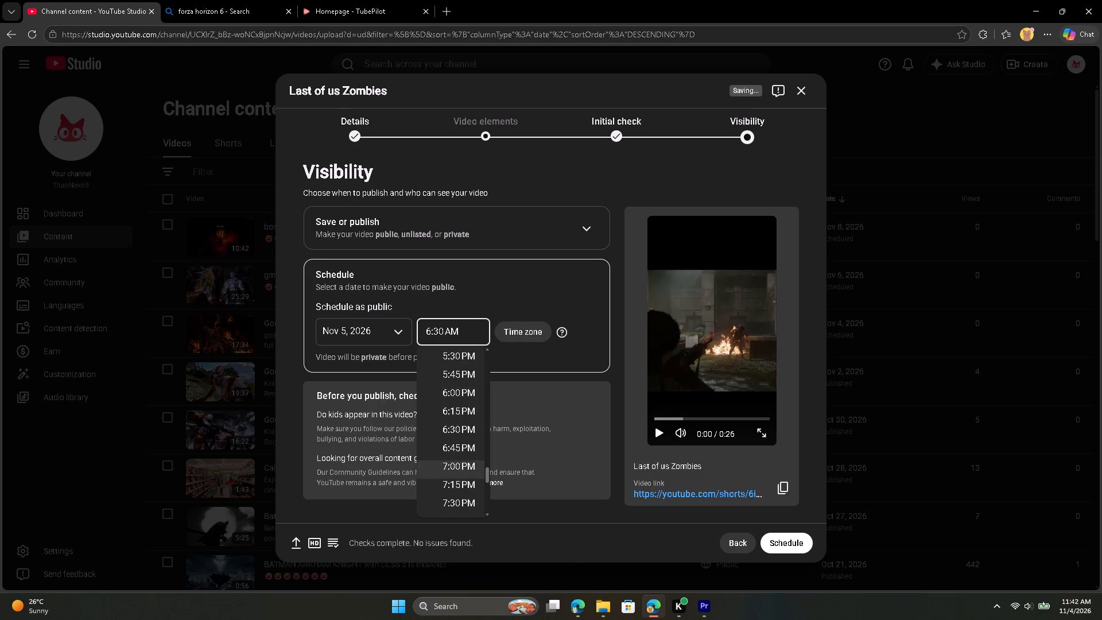
Set the "Last of us Zombies" Short's publish time to 6:30 PM, schedule it and dismiss the confirmation.
click(461, 427)
click(771, 538)
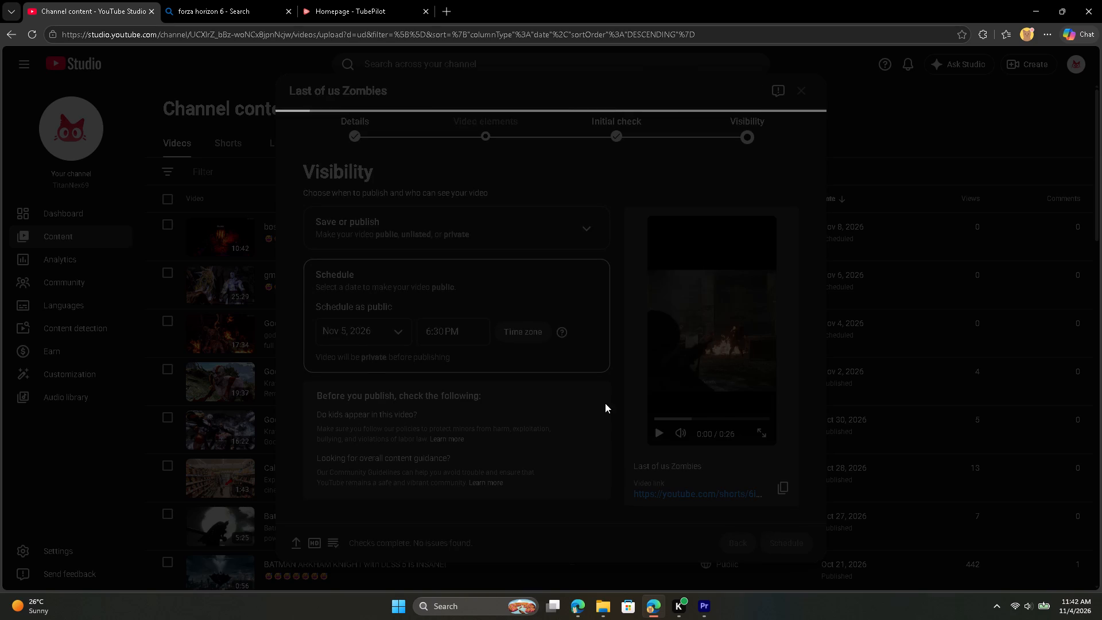
click(666, 405)
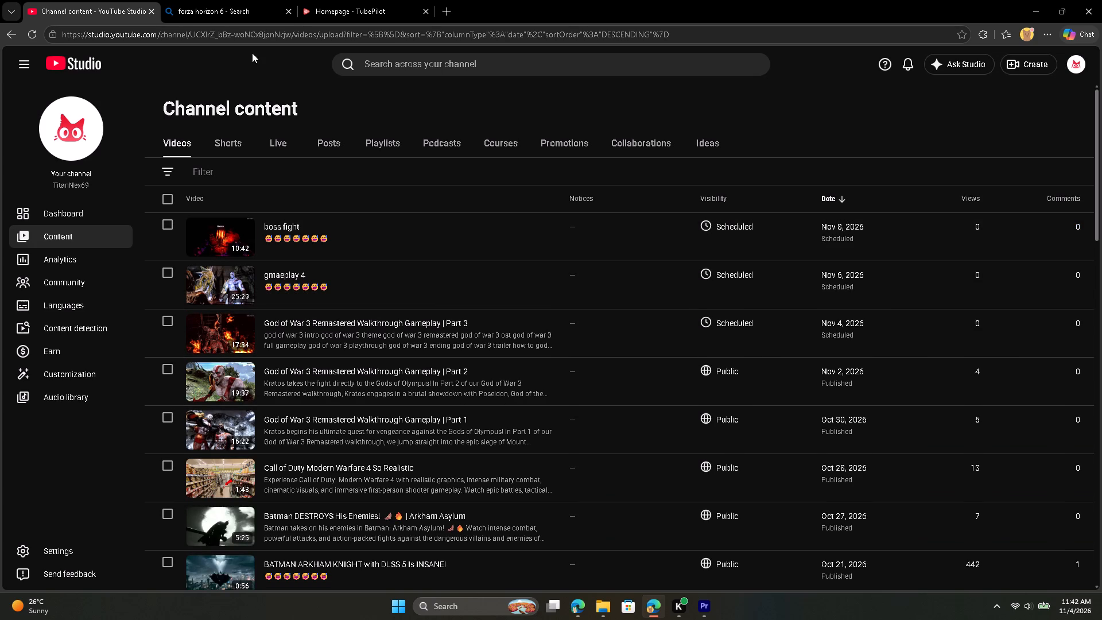
Go to the channel's Shorts list and upload the video file L3 from the asstion folder.
click(236, 141)
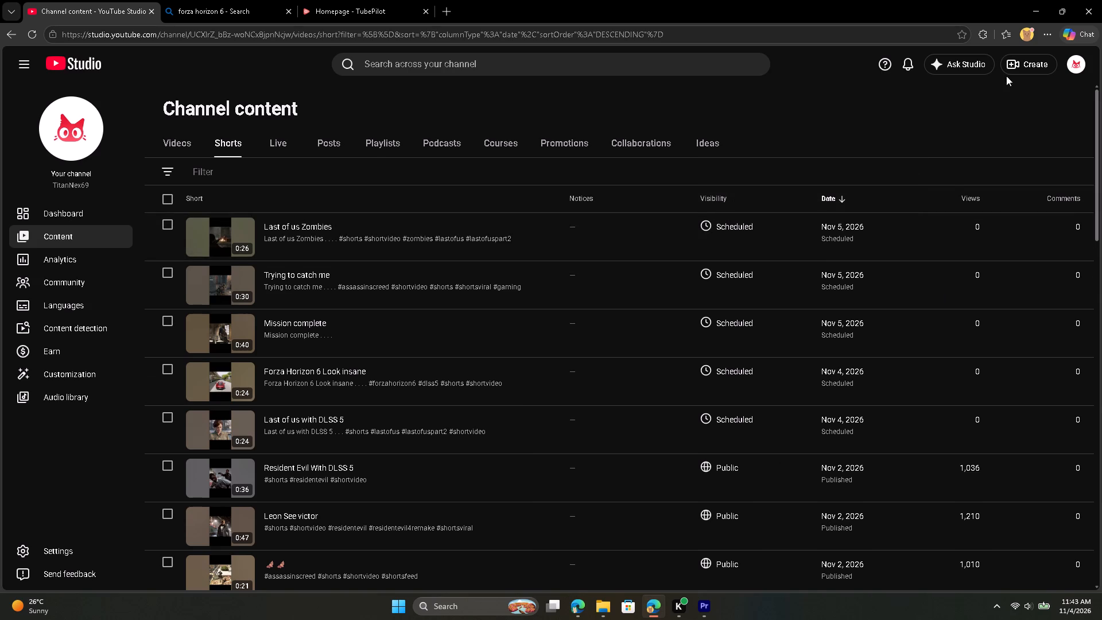
click(1018, 64)
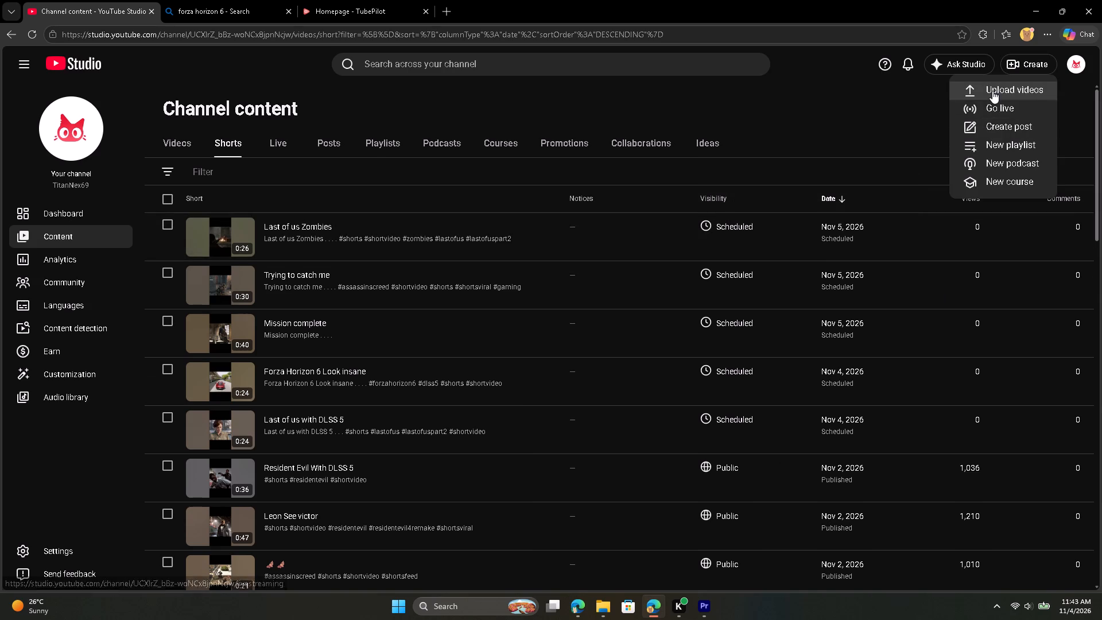
click(992, 90)
click(562, 381)
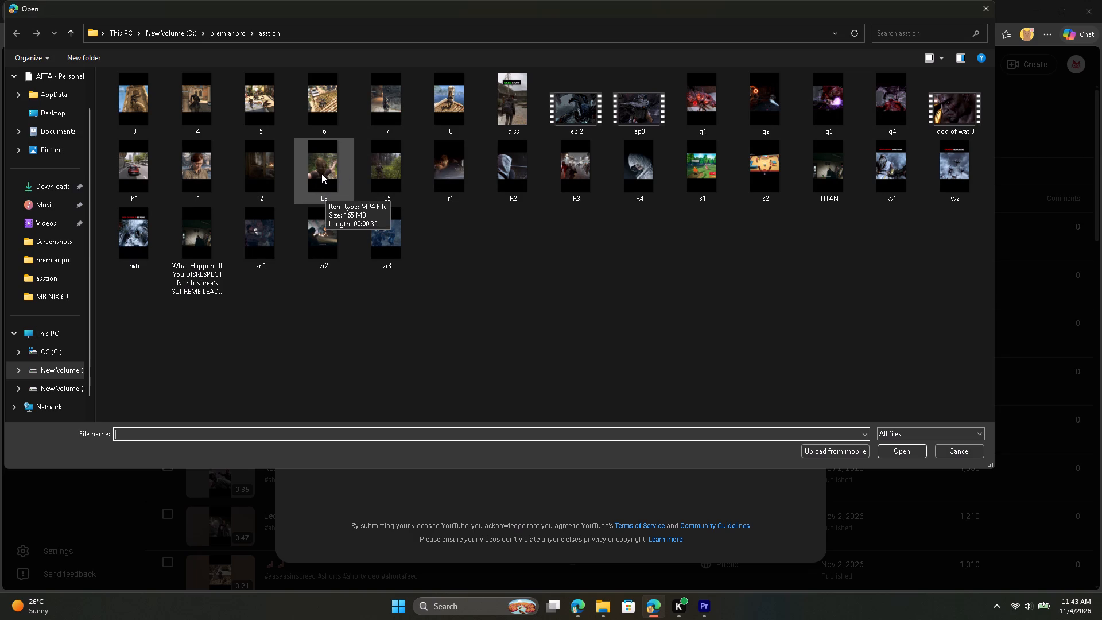
click(321, 173)
click(905, 454)
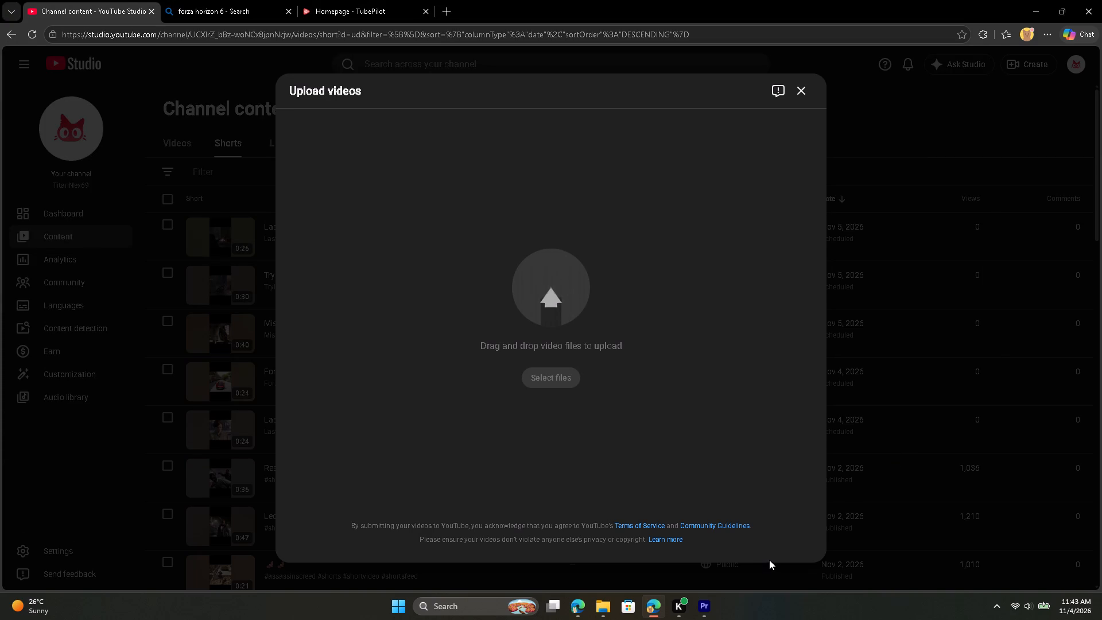
Switch to File Explorer and preview the L3 clip in Media Player, skipping through to its end, and close it.
click(601, 608)
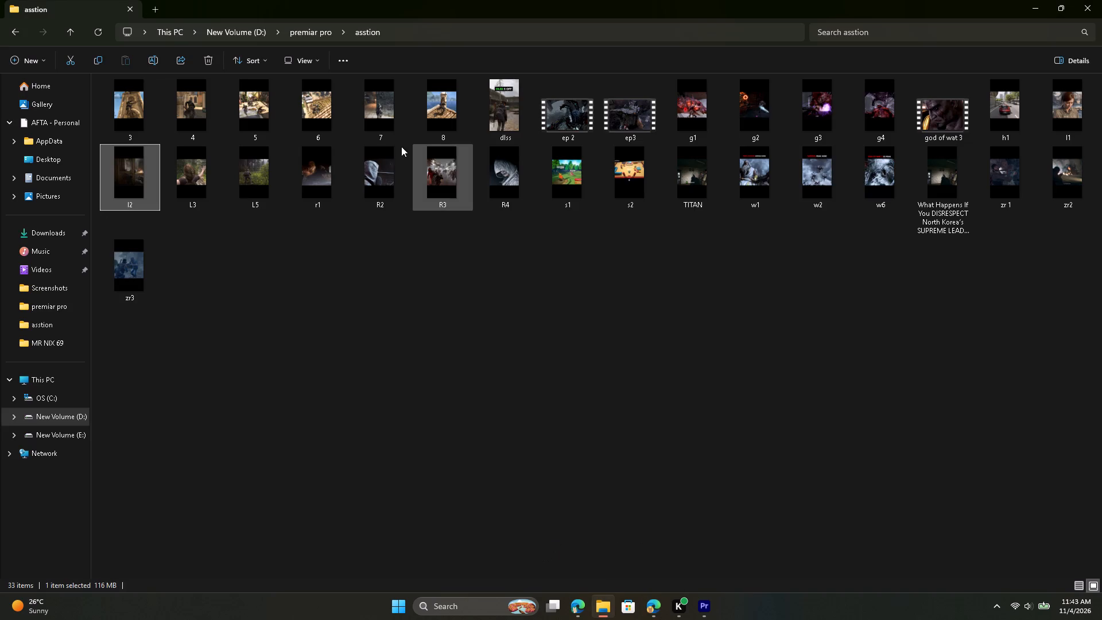
double_click(201, 180)
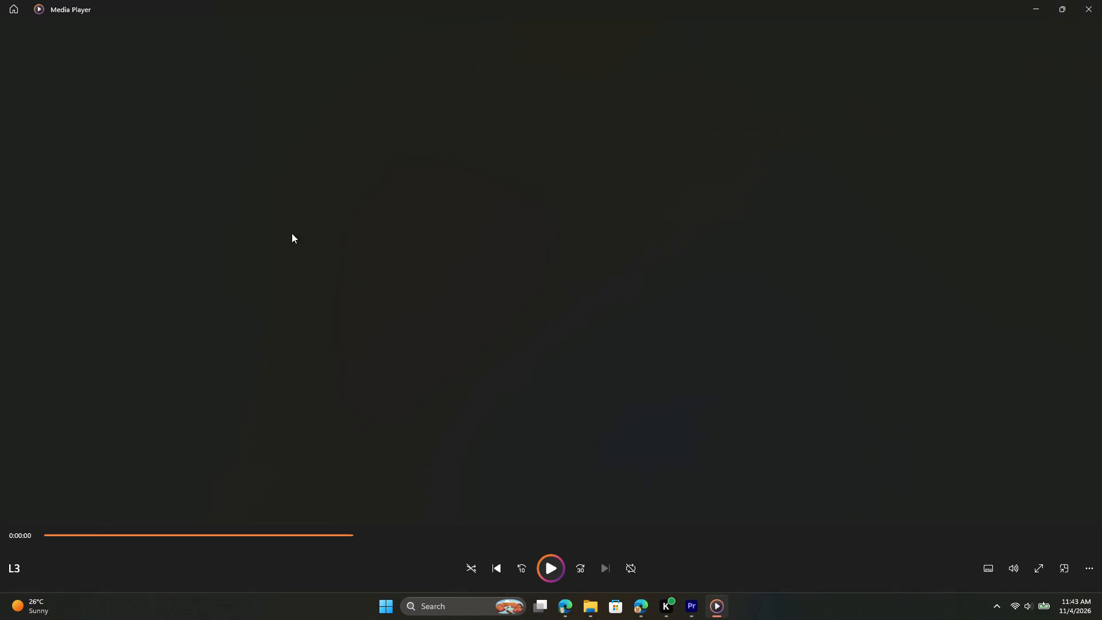
click(195, 534)
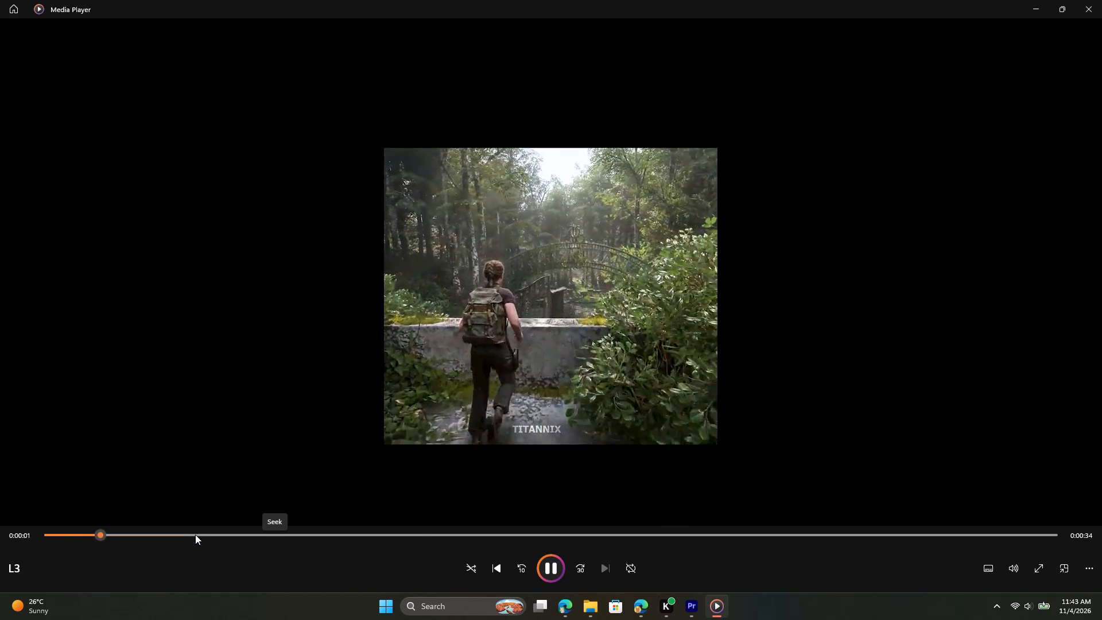
click(677, 533)
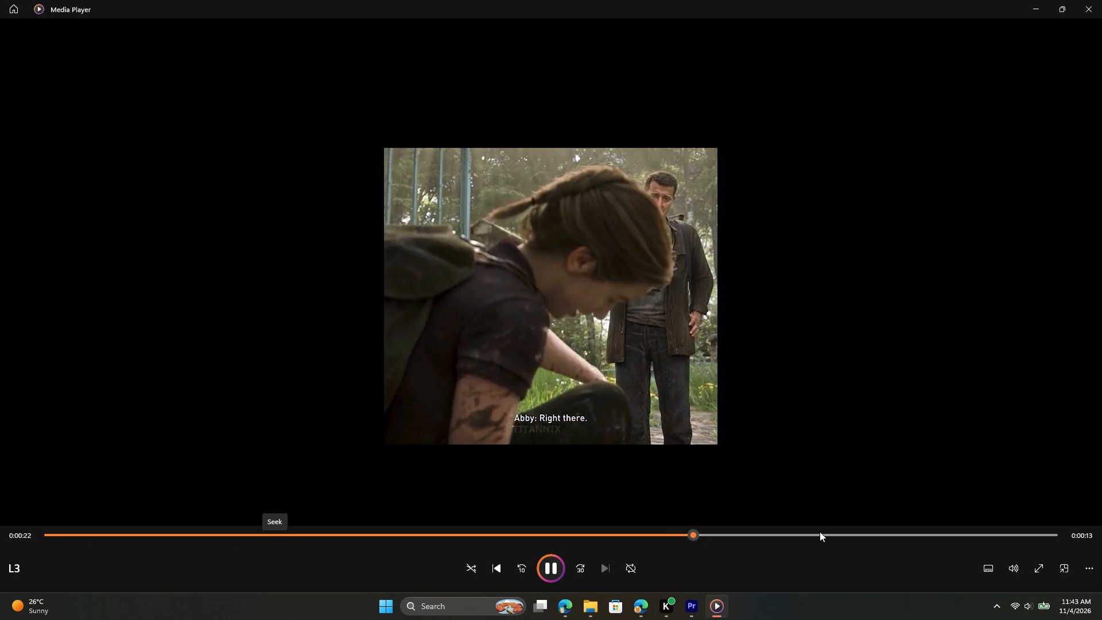
click(843, 540)
click(995, 542)
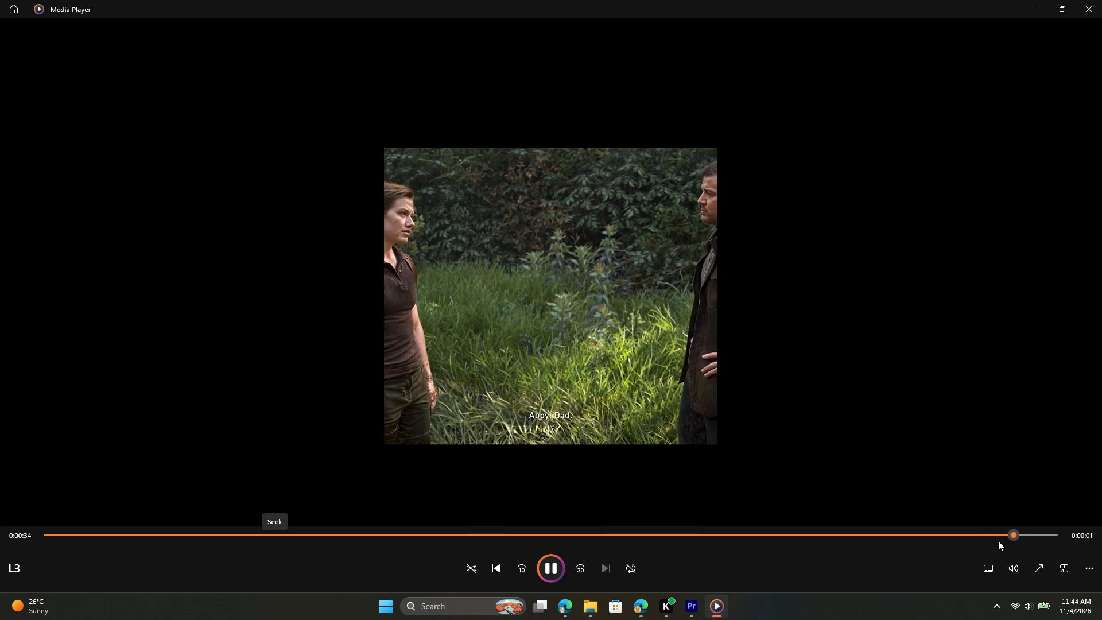
click(1089, 0)
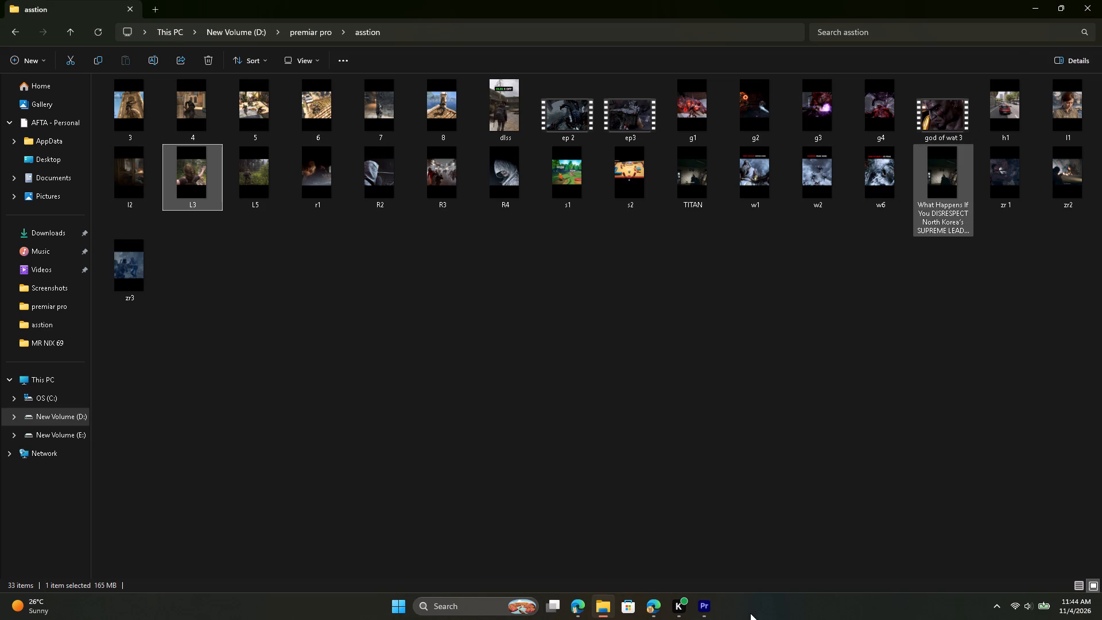
Return to the upload in the browser and replace the video title with "DLSS 5 LOOK INSANE".
click(655, 613)
drag(325, 218, 270, 219)
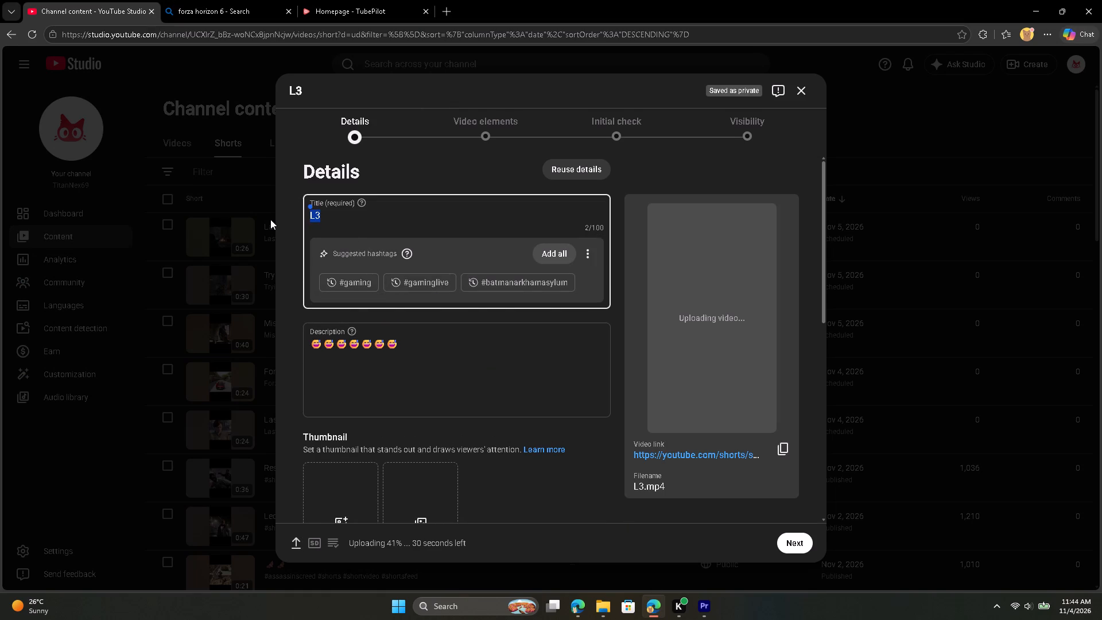
text(DLSS)
key(space)
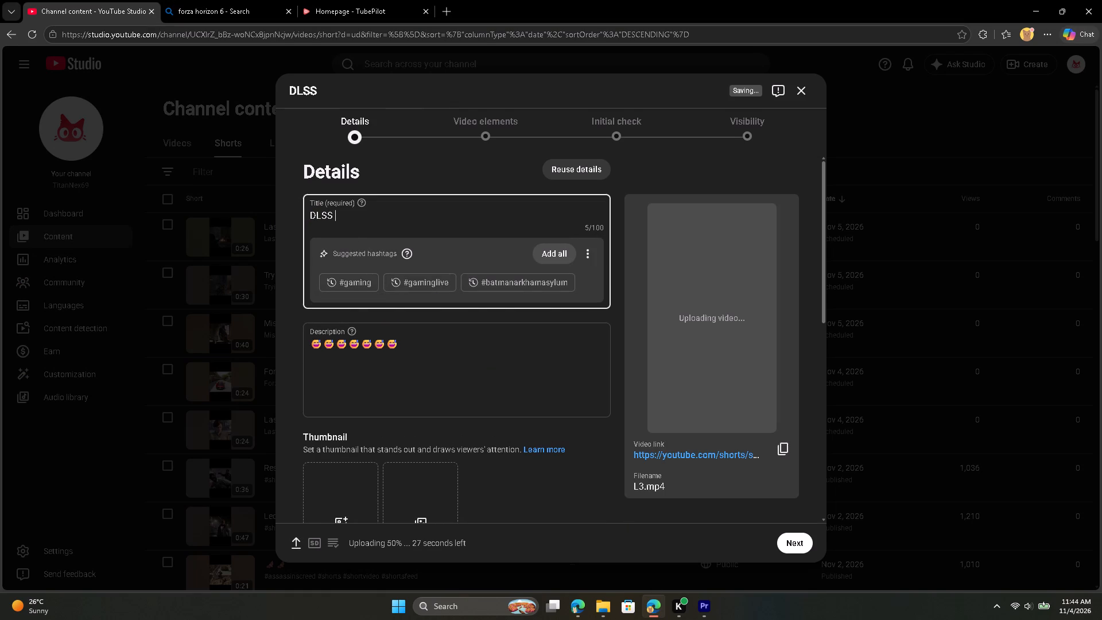
text(5 LOOK)
key(space)
text(INSAE)
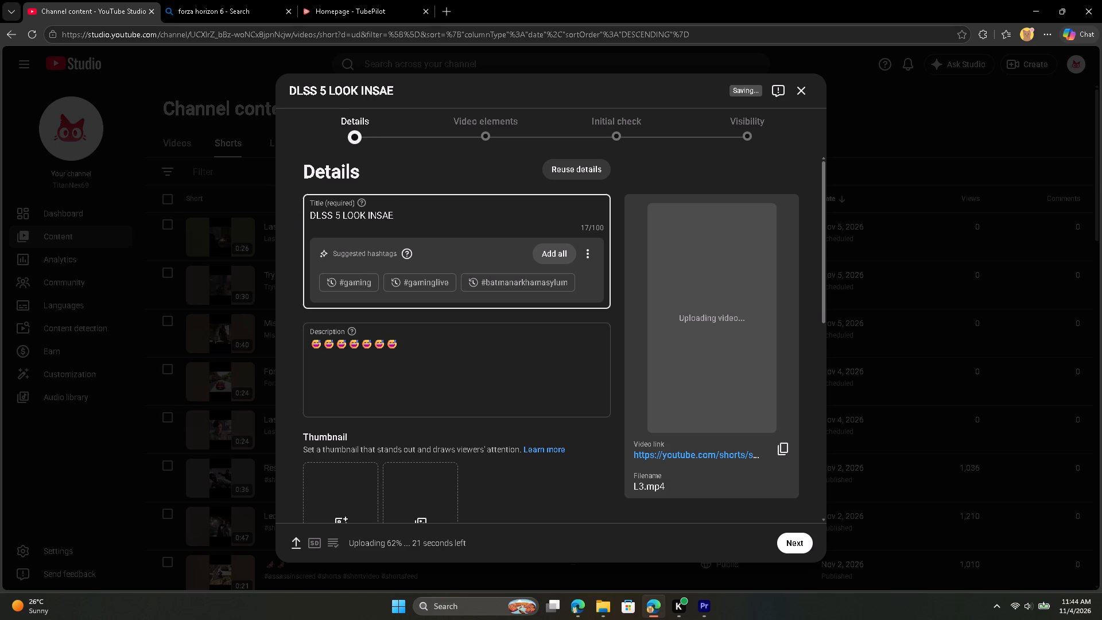
click(389, 217)
key(BackSpace)
key(BackSpace)
key(BackSpace)
key(BackSpace)
key(Right)
key(BackSpace)
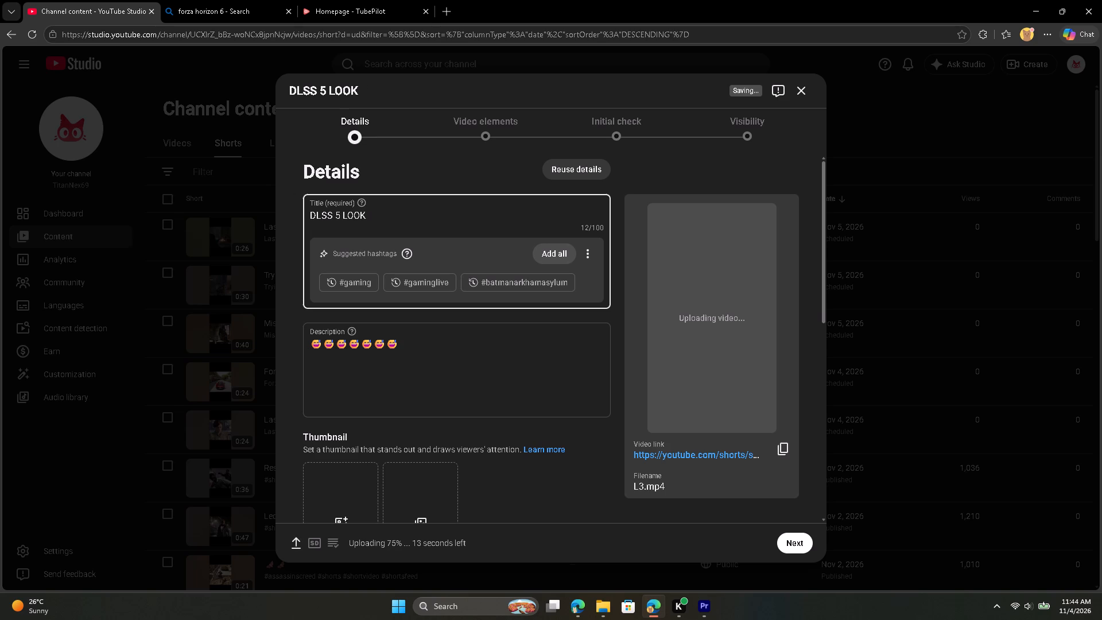
text(INSANE)
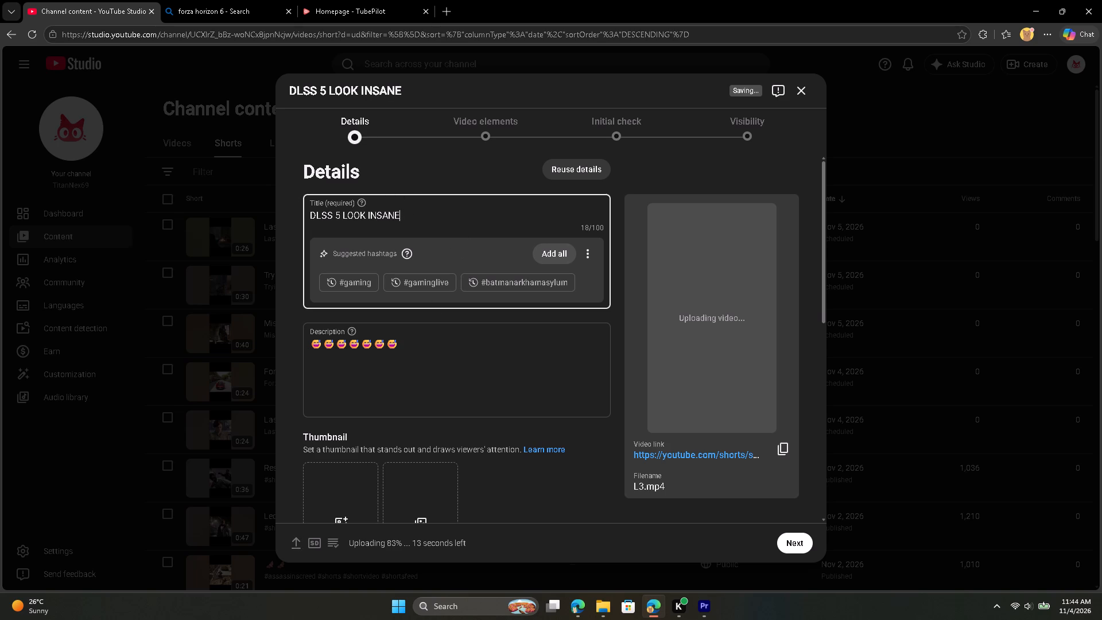
Replace the description's emojis with a copy of the title, followed by four lines containing a single dot each.
click(405, 206)
drag(406, 211, 268, 220)
key(ctrl+c)
key(ctrl+c)
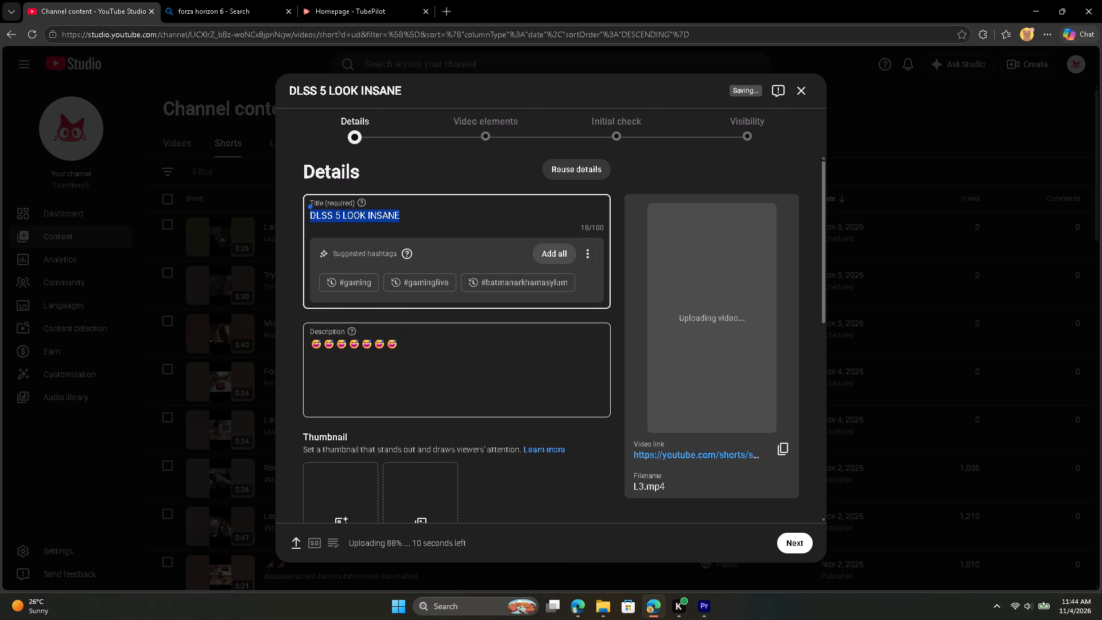
drag(402, 342, 238, 326)
key(ctrl+v)
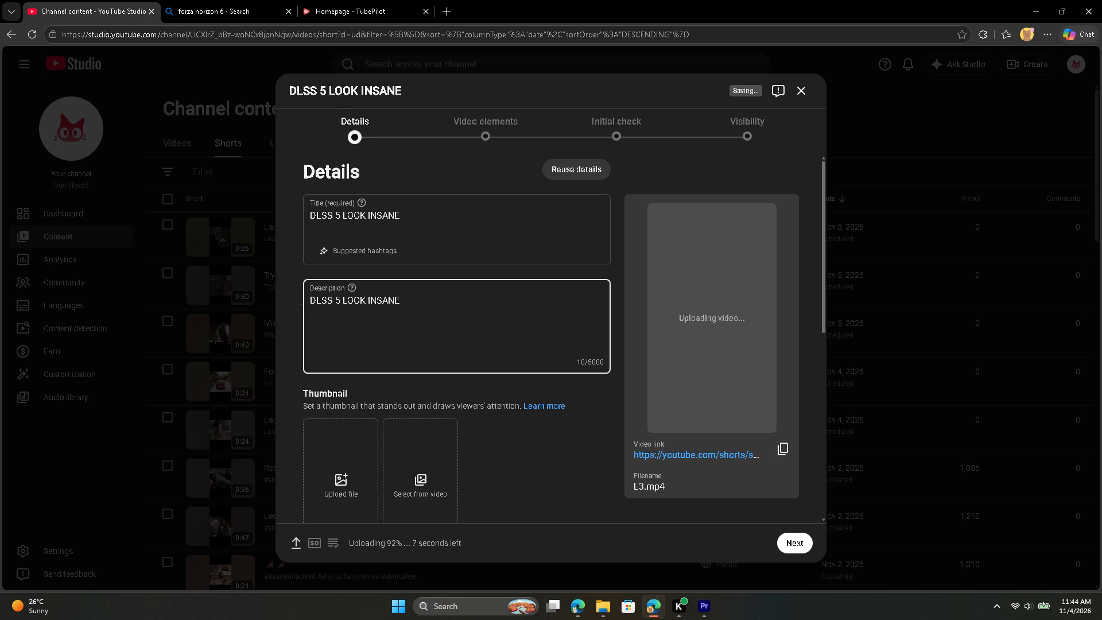
key(Return)
key(period)
key(Return)
key(period)
key(Return)
key(period)
key(Return)
key(period)
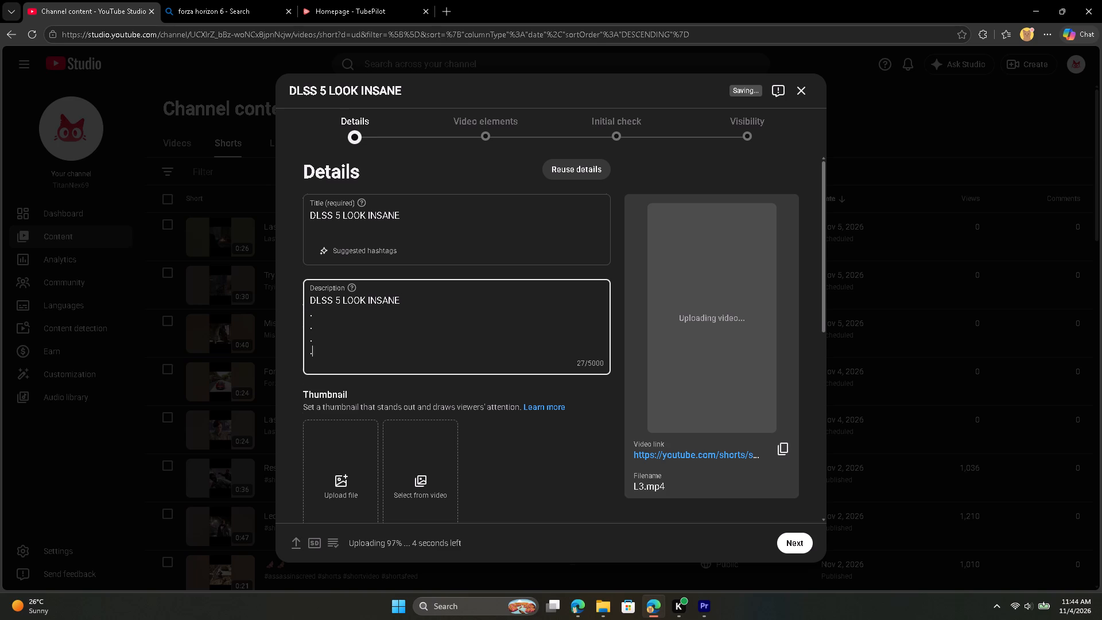
Add the hashtags #shorts, #shortvideo, #lastofus and #zombiesurvival on a new line below the dots in the description.
key(Return)
key(shift+numbersign)
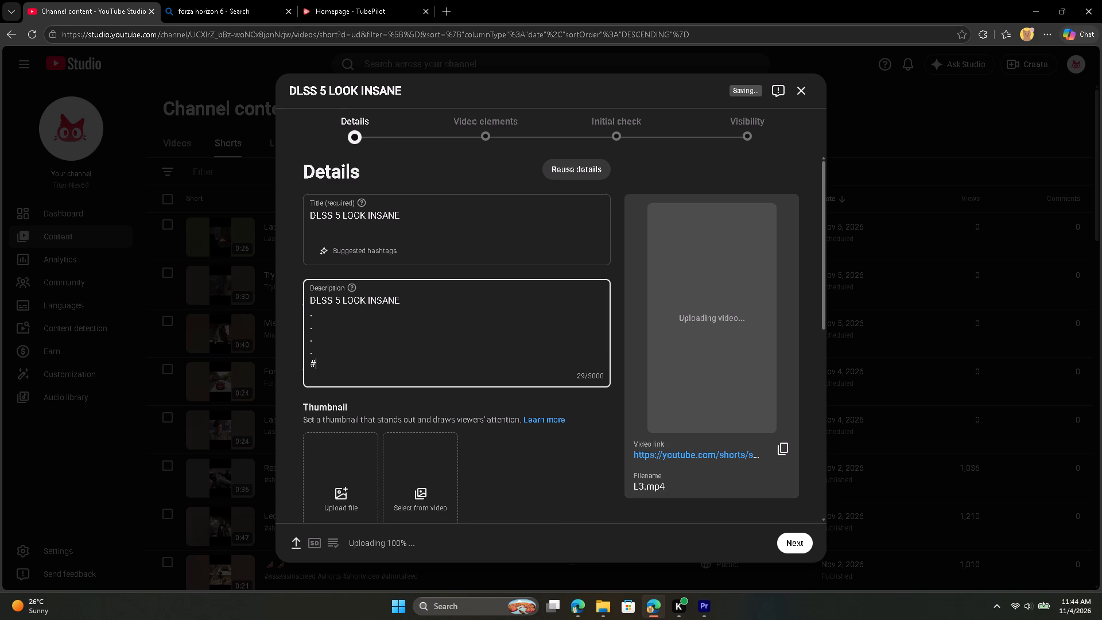
key(s)
click(344, 68)
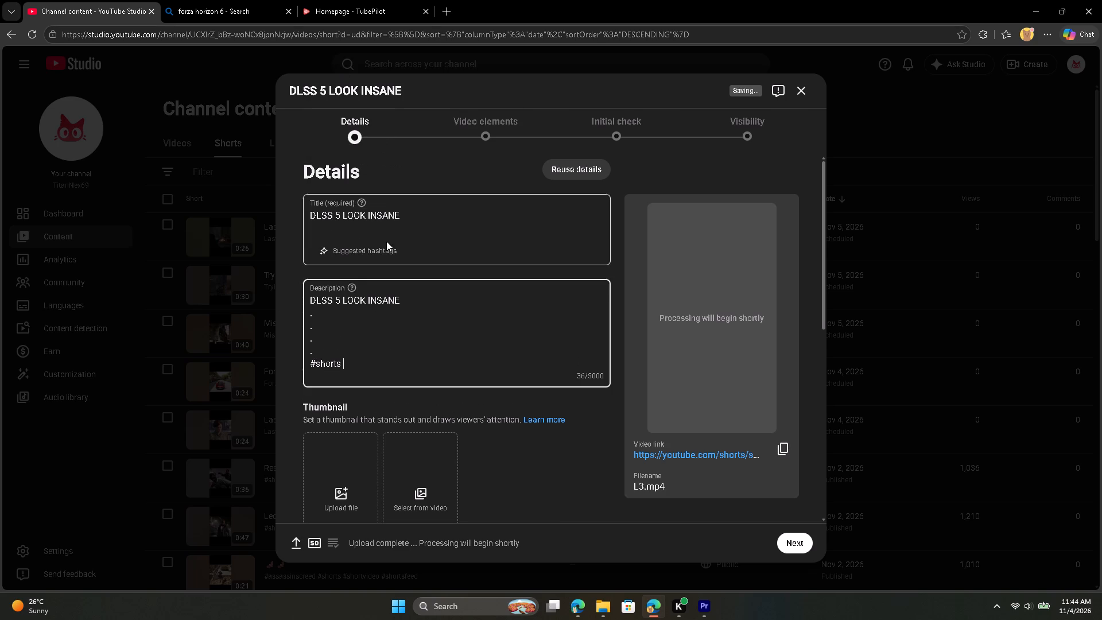
key(shift+numbersign)
key(s)
click(393, 101)
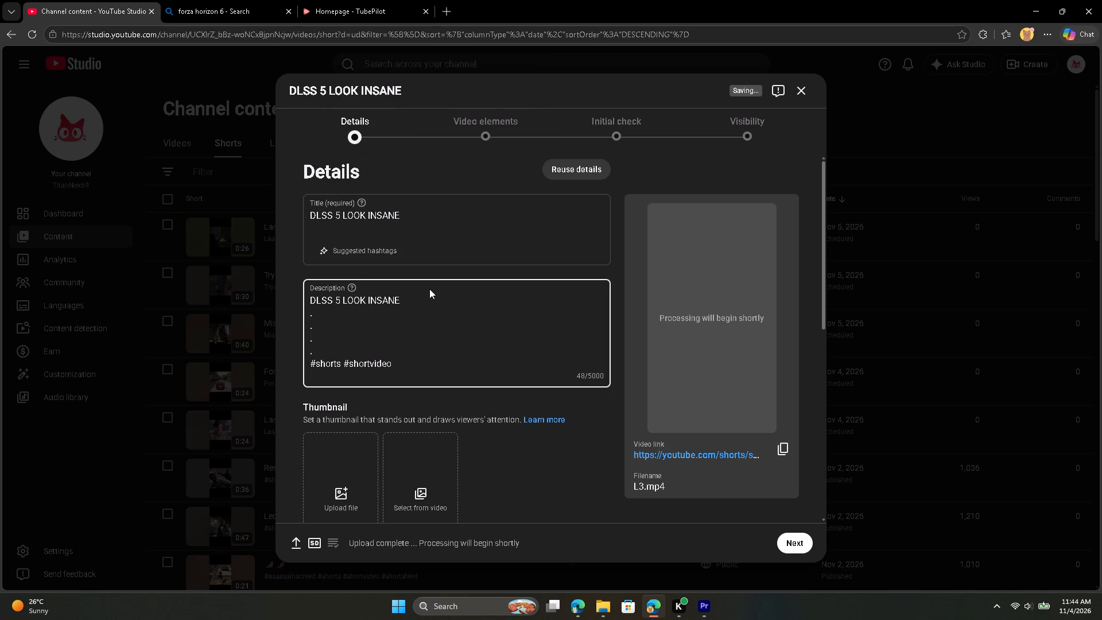
key(shift+numbersign)
key(l)
text(ST)
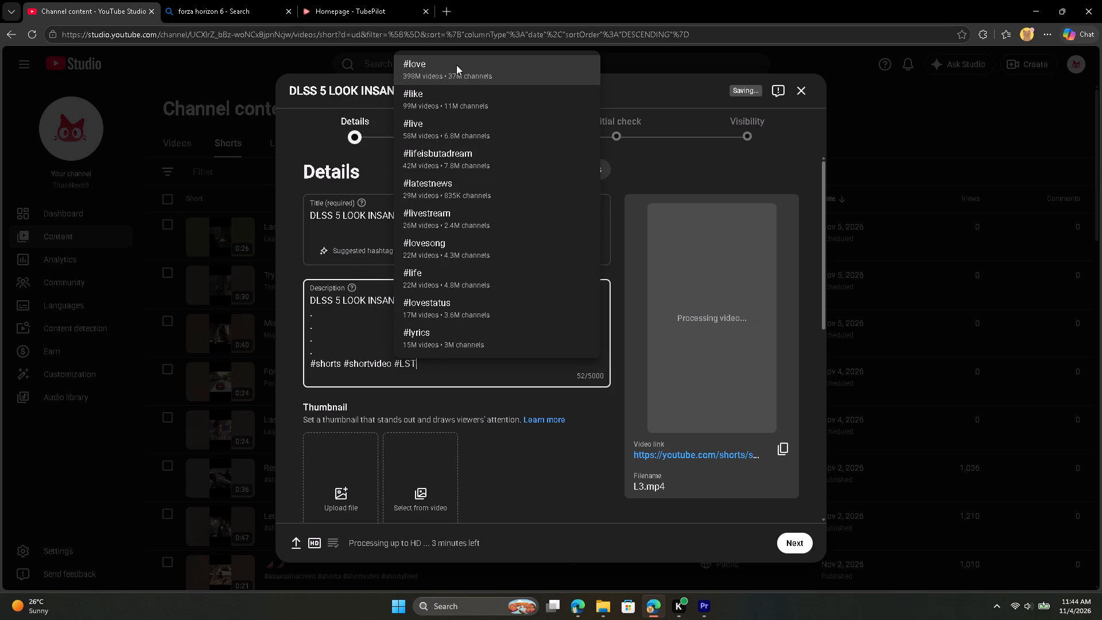
key(BackSpace)
key(BackSpace)
text(AST)
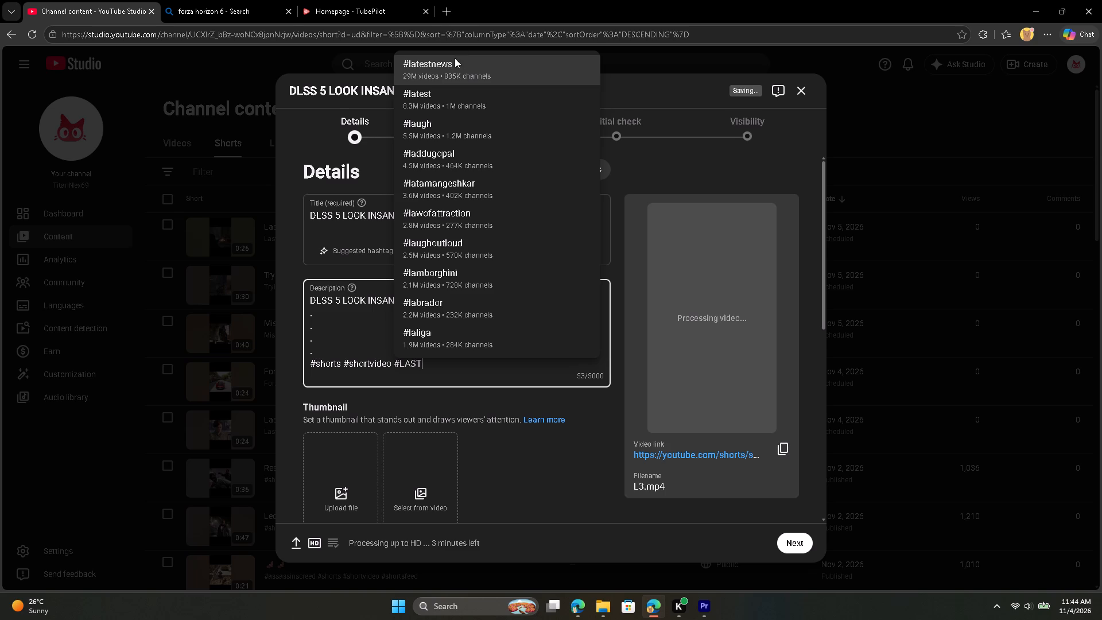
click(444, 95)
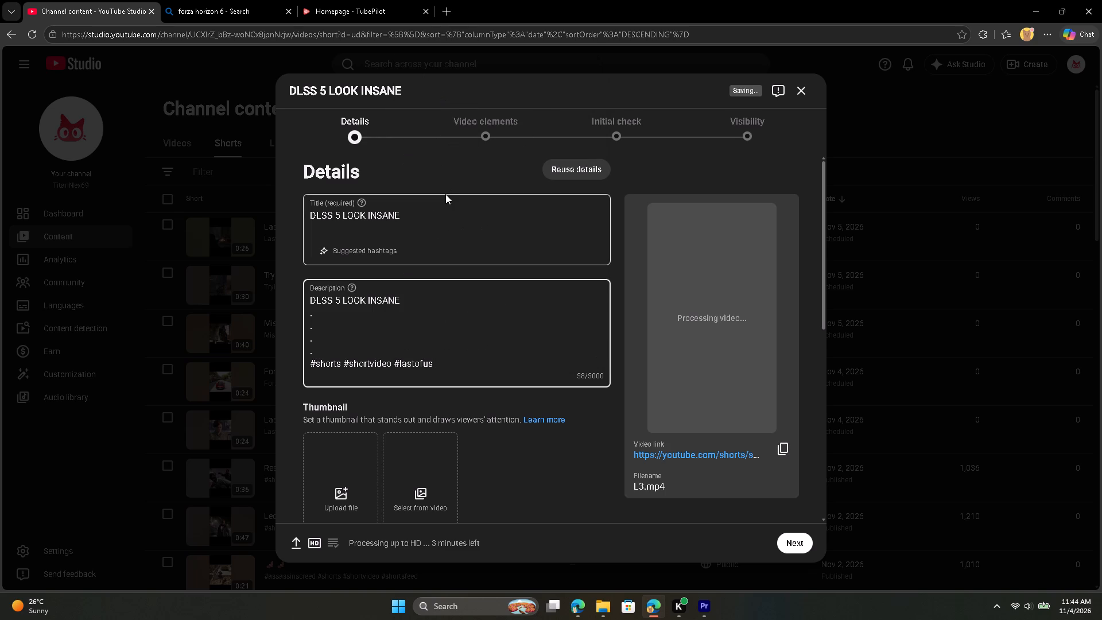
key(shift+numbersign)
text(ZO)
text(BIES)
key(BackSpace)
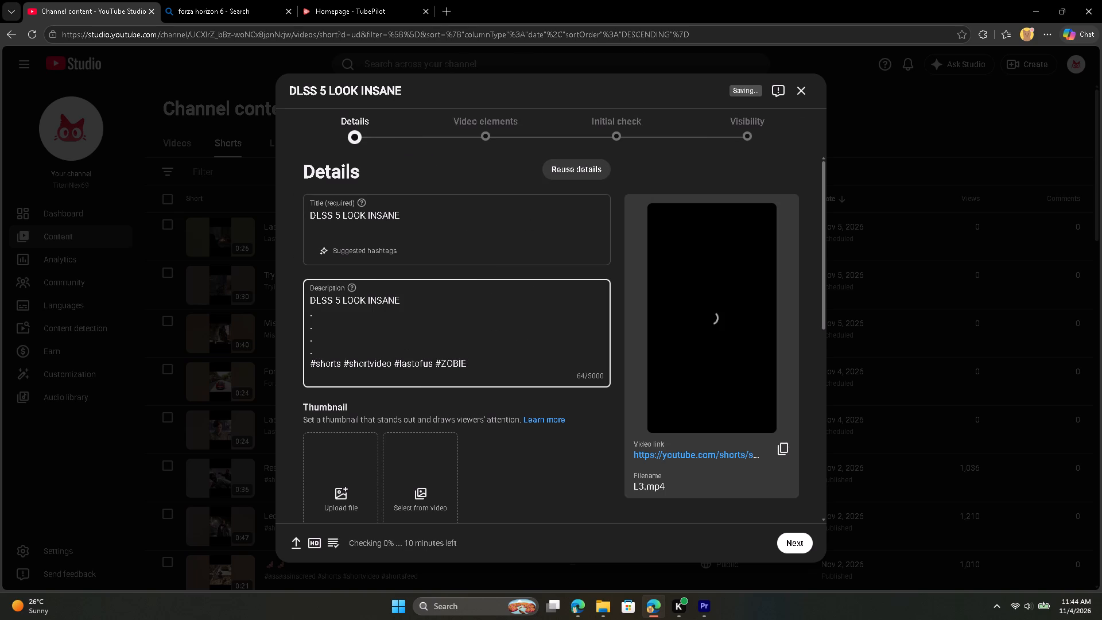
key(BackSpace)
key(BackSpace)
key(BackSpace)
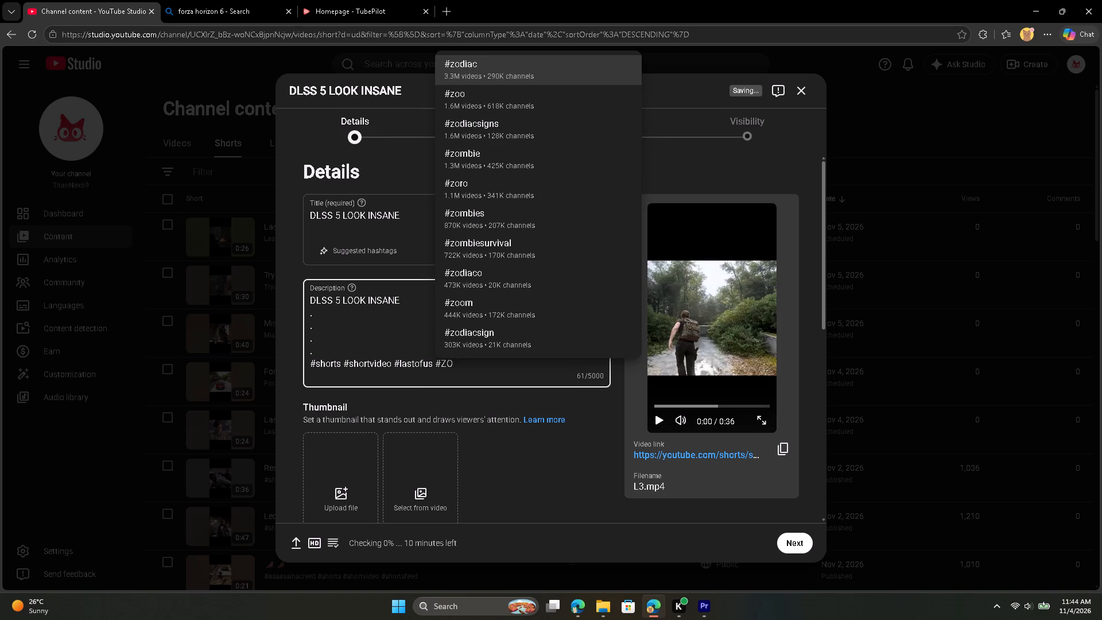
key(m)
click(498, 121)
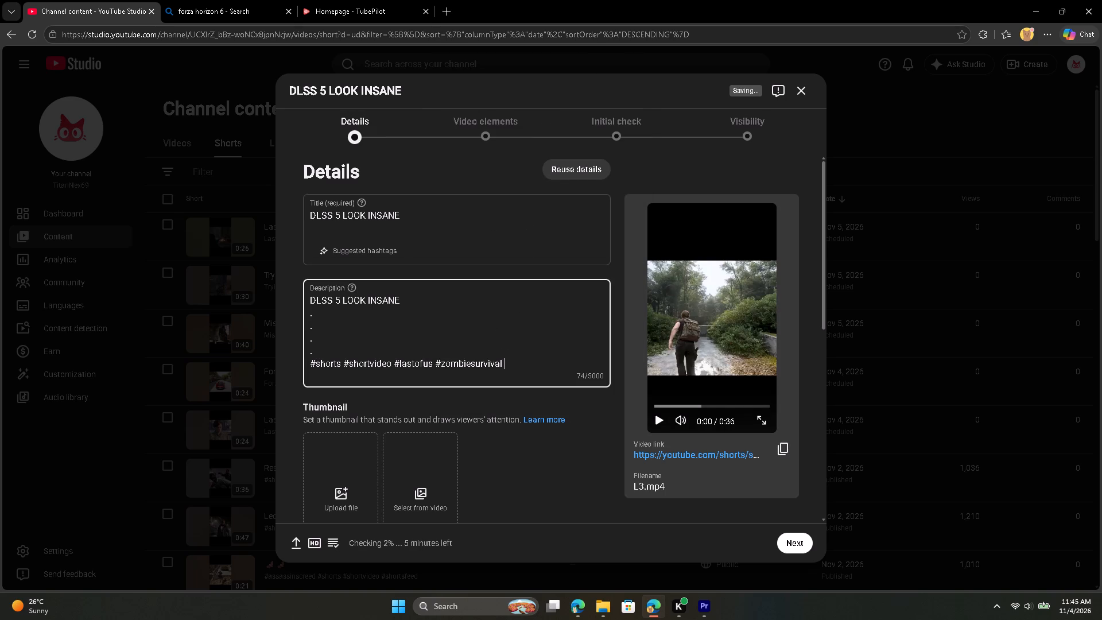
Advance from the details to the video elements and add the God of War 3 Remastered video as the related video.
scroll(538, 362, down, 8)
scroll(532, 365, up, 6)
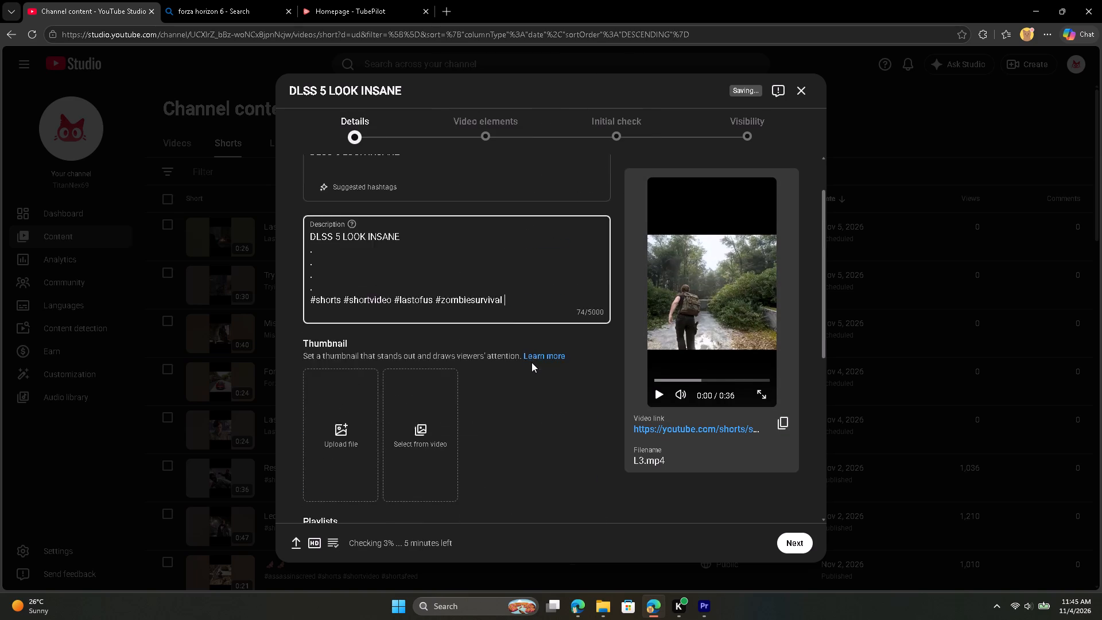
scroll(522, 338, up, 2)
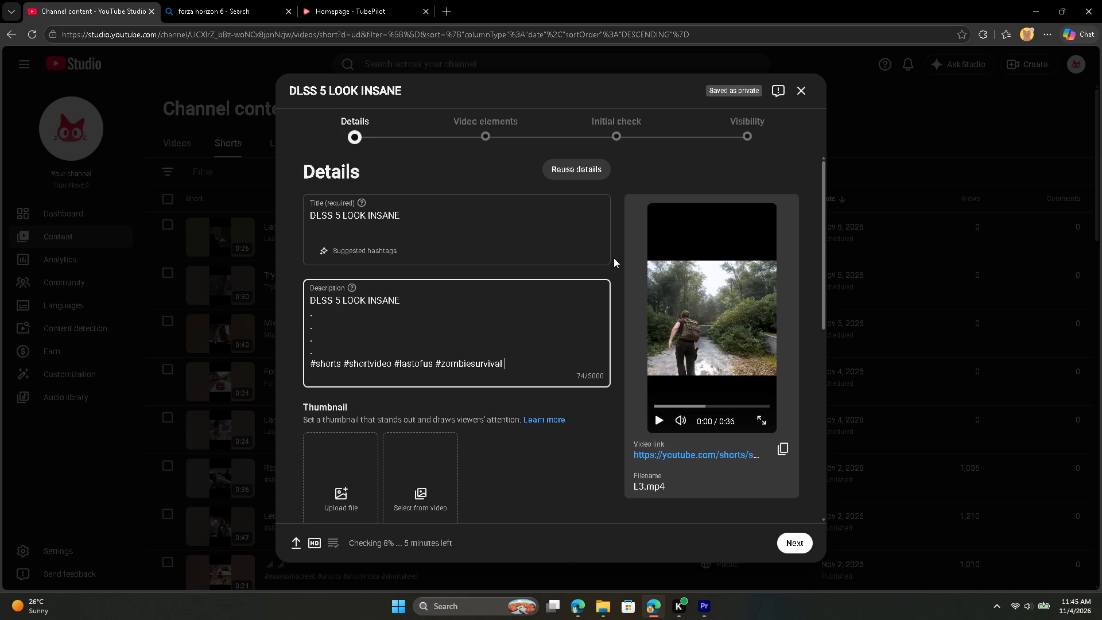
scroll(515, 347, down, 8)
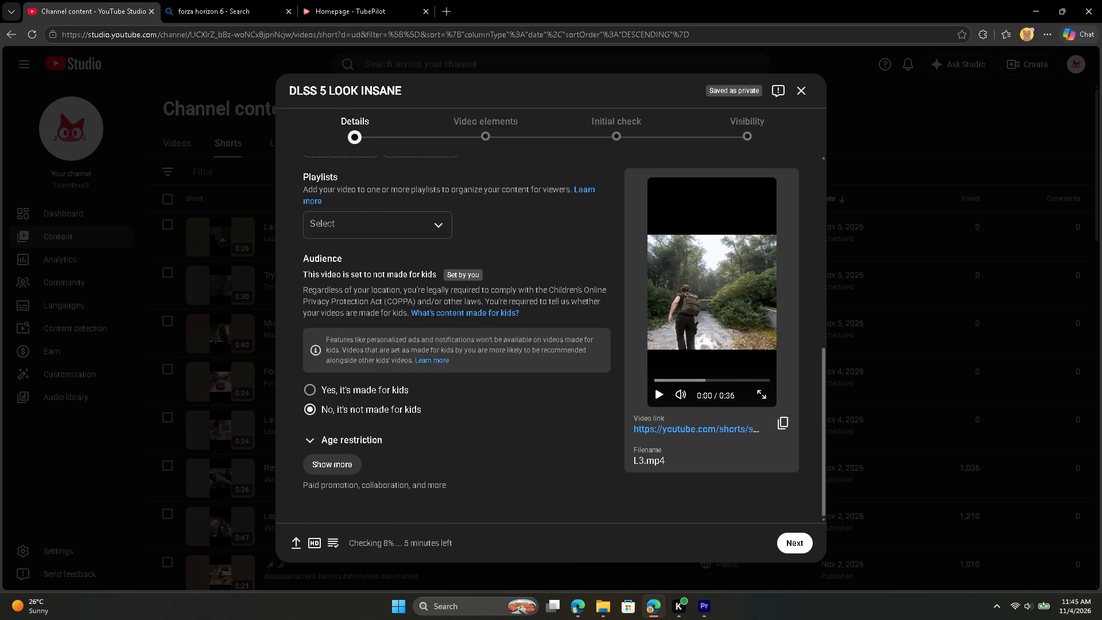
scroll(477, 389, down, 5)
click(796, 549)
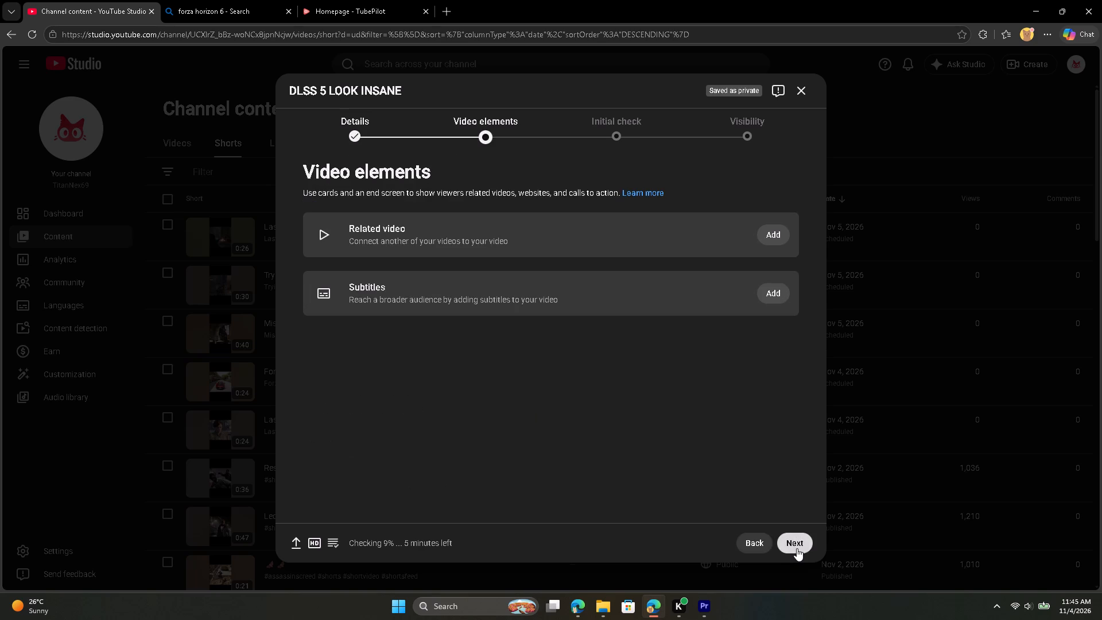
click(767, 246)
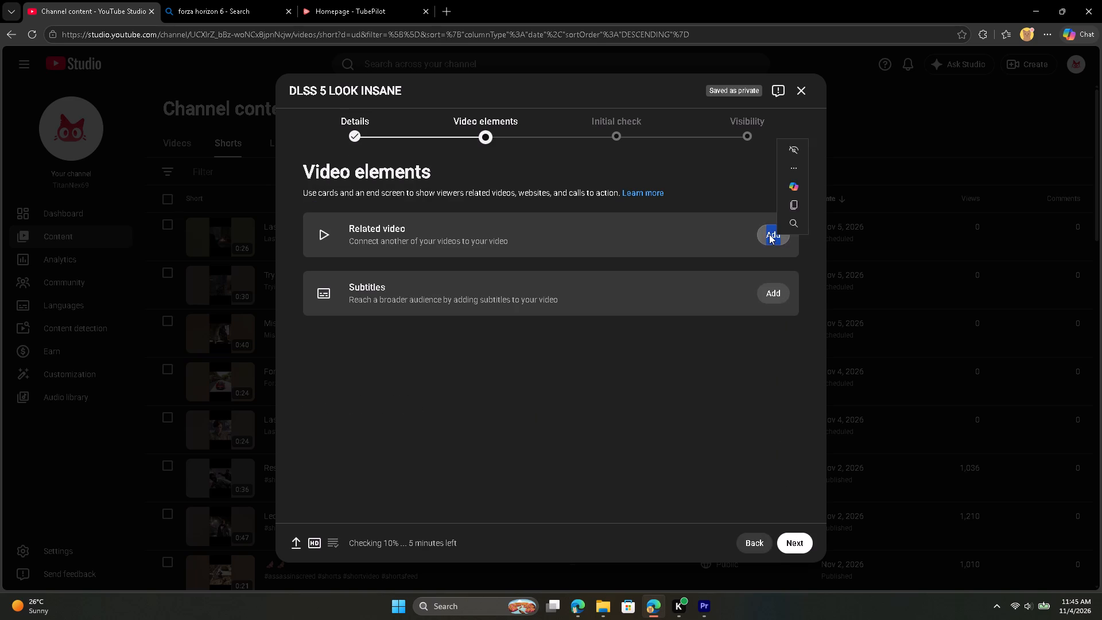
click(769, 234)
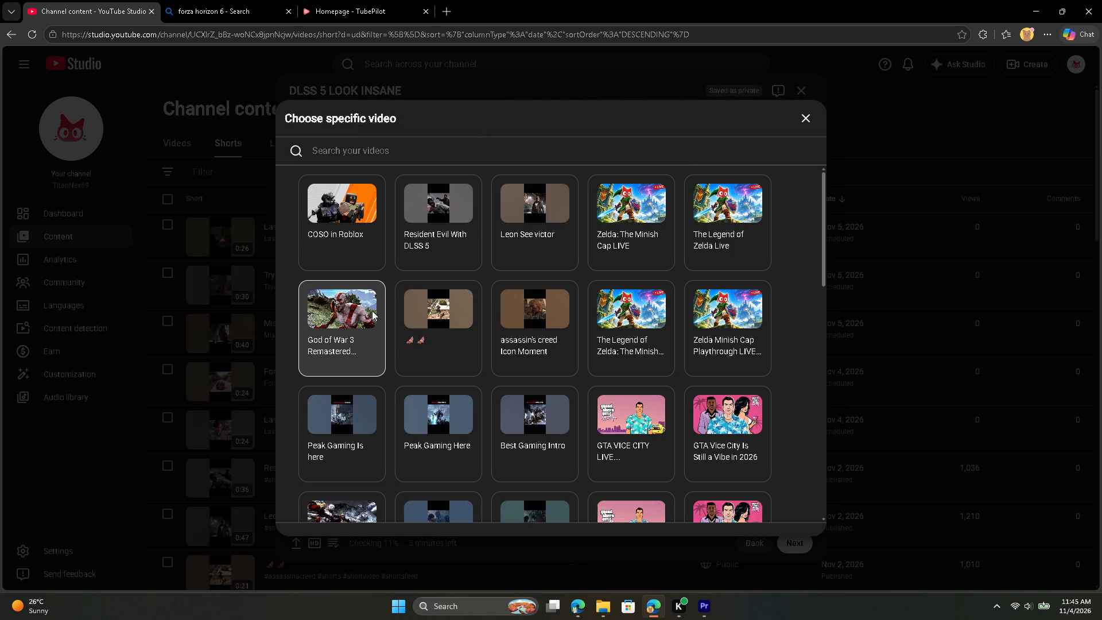
click(360, 309)
Continue to the visibility settings and set the Short to go public on Nov 5, 2026 at 6:29 PM.
click(802, 549)
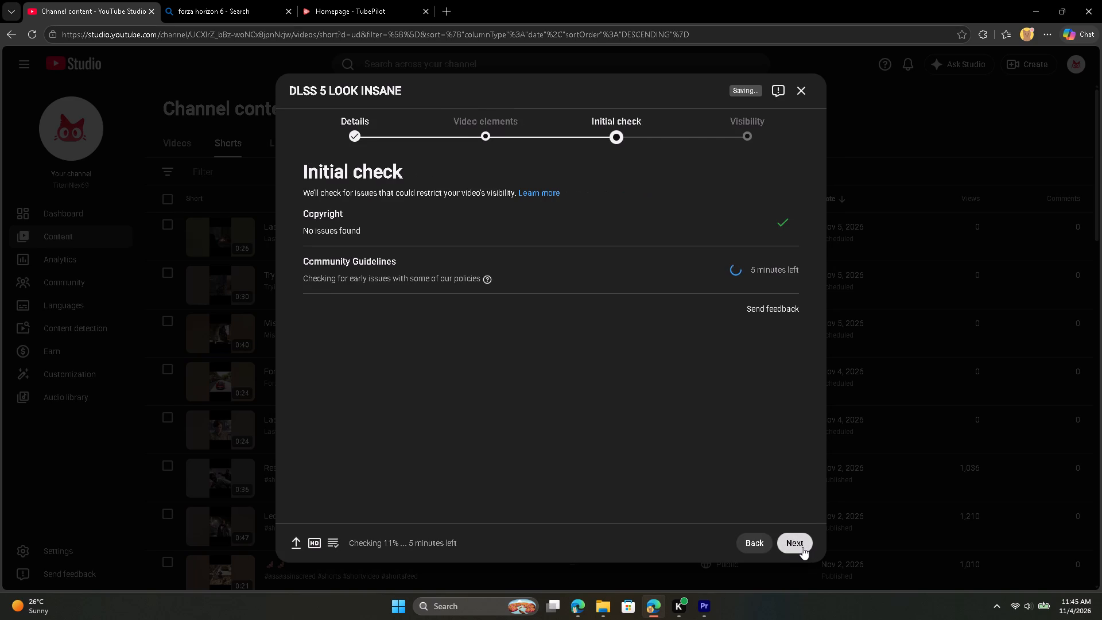
click(802, 547)
click(449, 423)
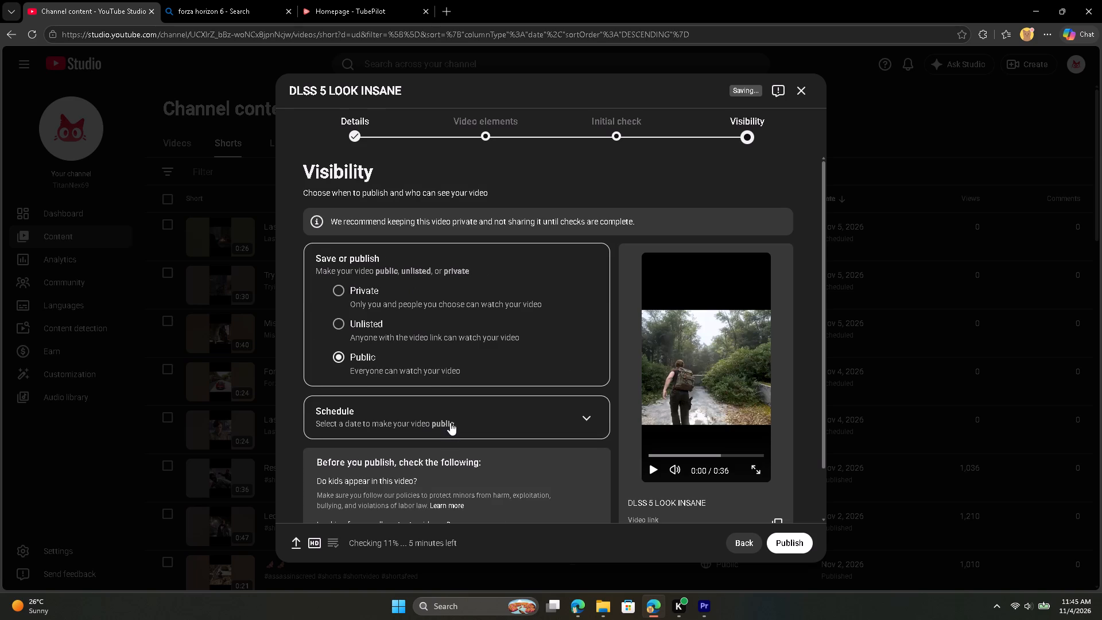
click(379, 371)
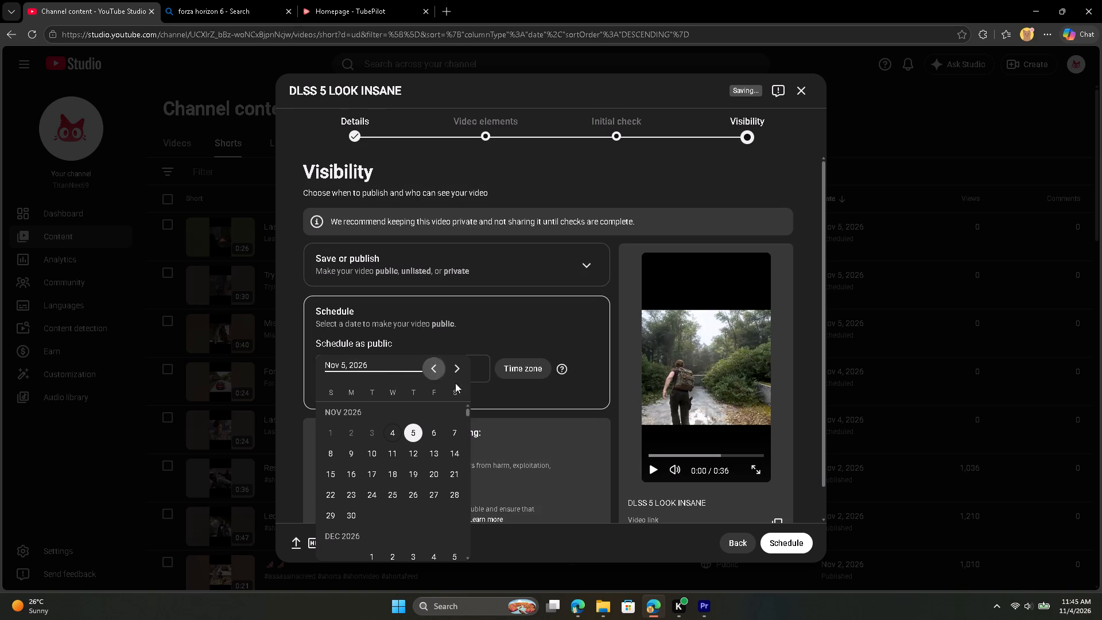
click(474, 379)
click(475, 369)
scroll(463, 387, down, 9)
scroll(459, 442, up, 1)
scroll(457, 468, down, 8)
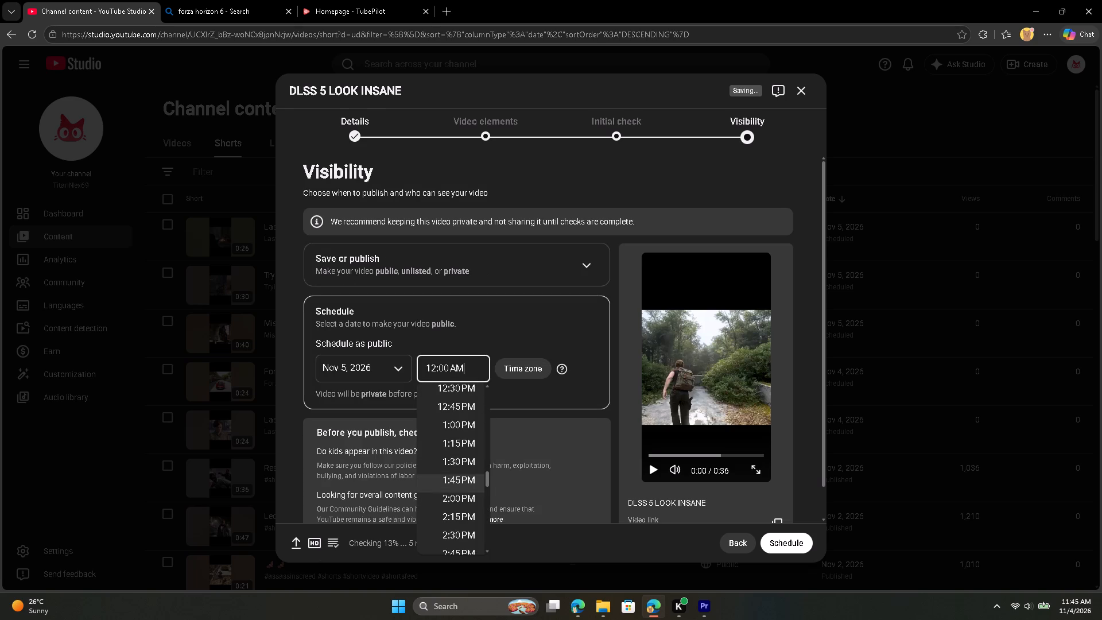
scroll(455, 480, down, 10)
scroll(453, 441, up, 2)
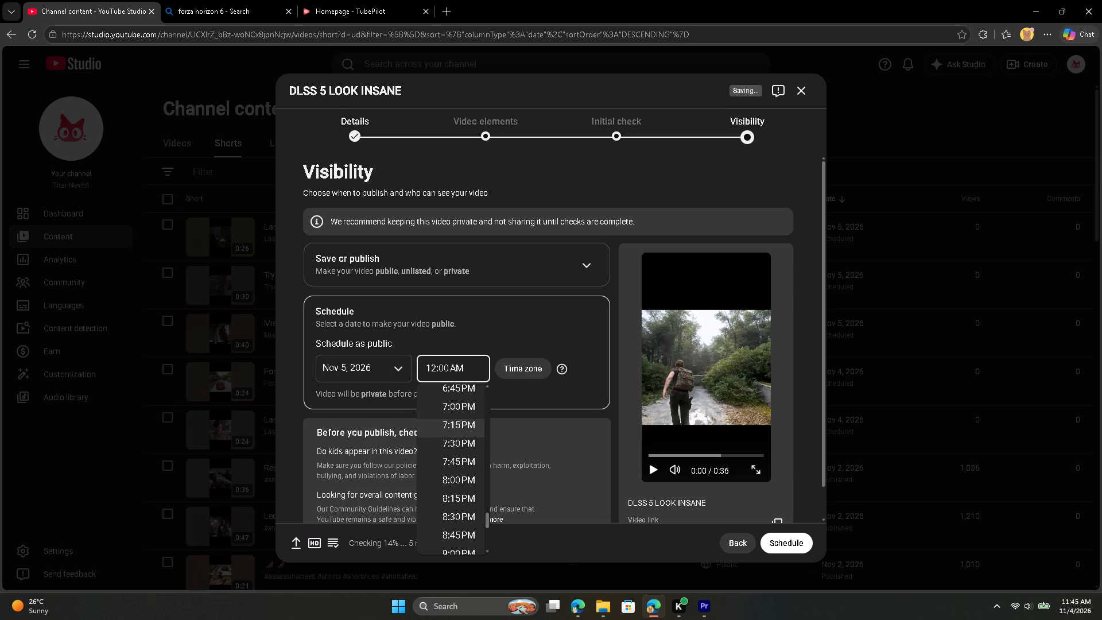
scroll(452, 426, up, 1)
click(460, 428)
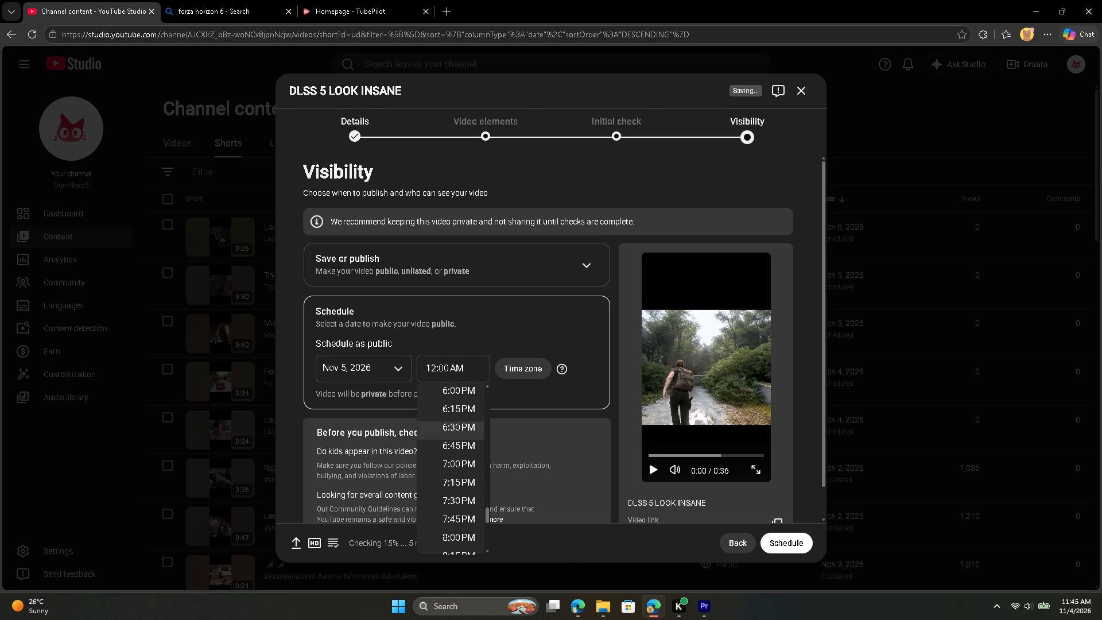
drag(442, 367, 437, 367)
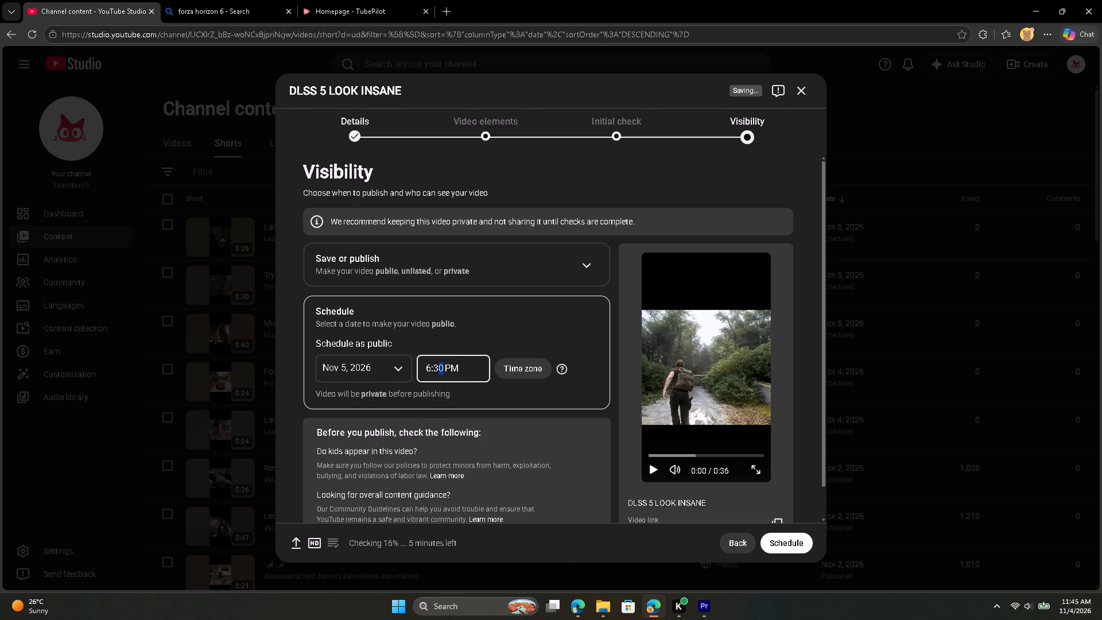
drag(437, 367, 434, 368)
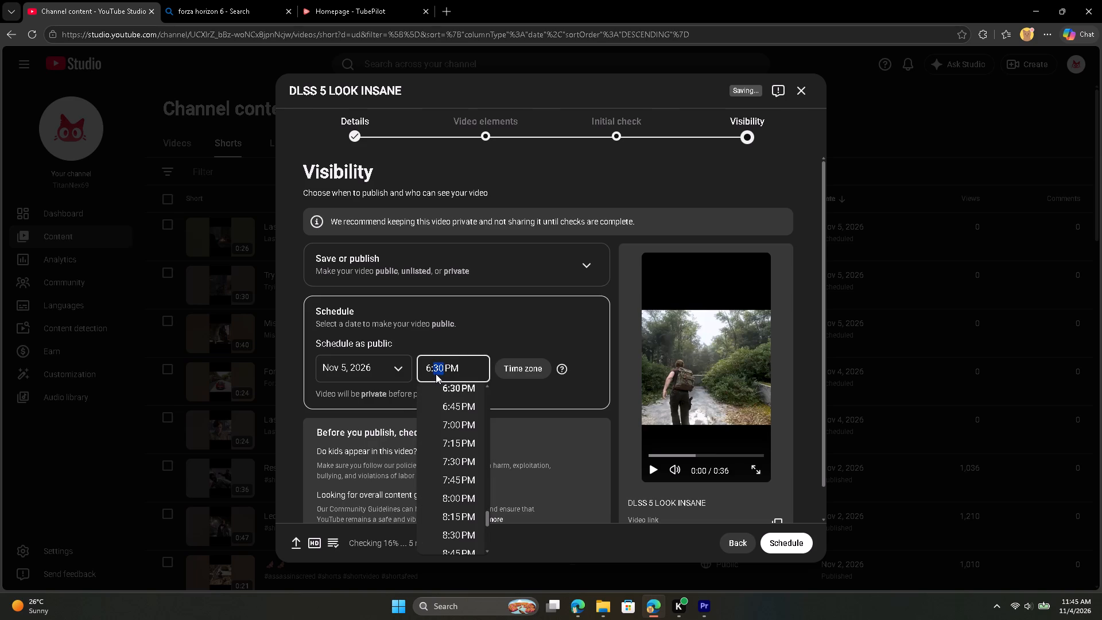
text(29)
click(544, 301)
Review the schedule settings, schedule the Short, acknowledge the content check notice and close the confirmation.
scroll(571, 343, down, 4)
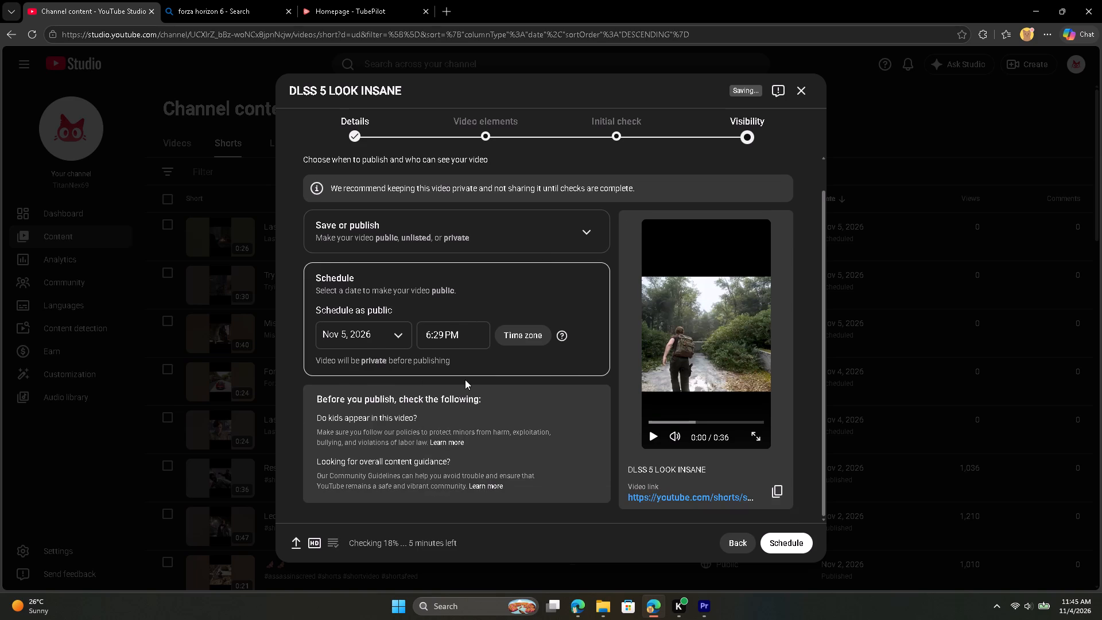
scroll(465, 379, up, 3)
scroll(448, 227, up, 3)
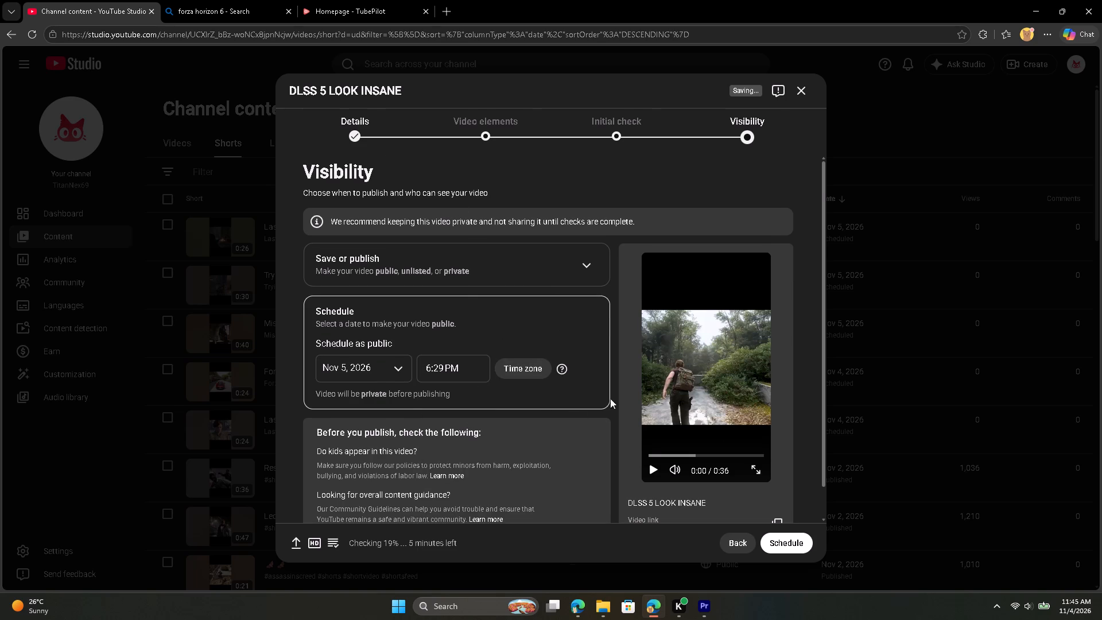
click(774, 542)
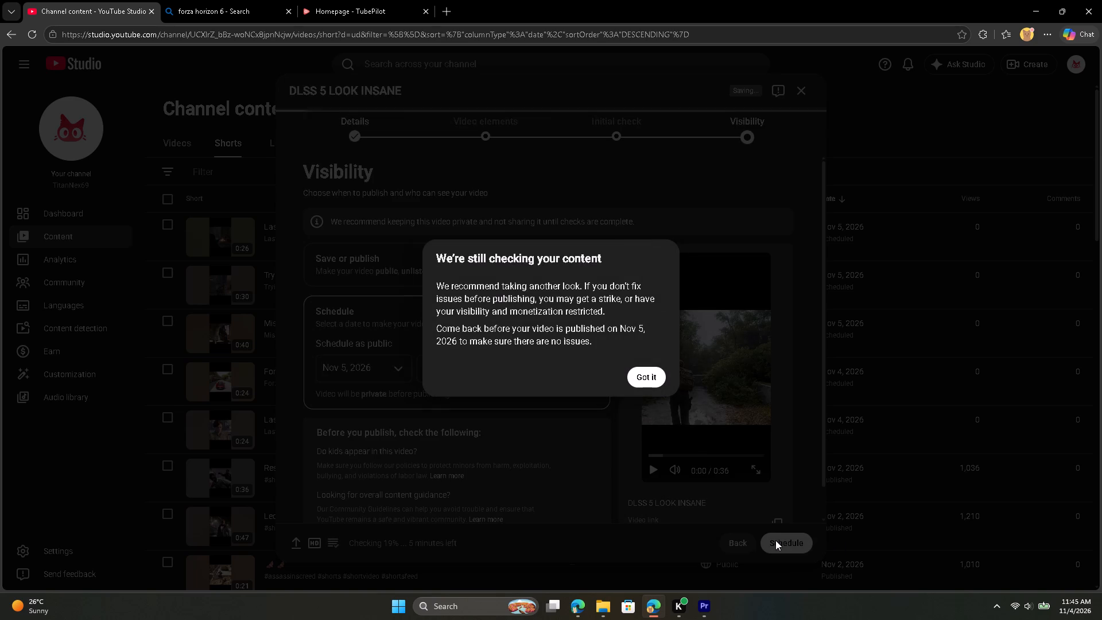
click(639, 382)
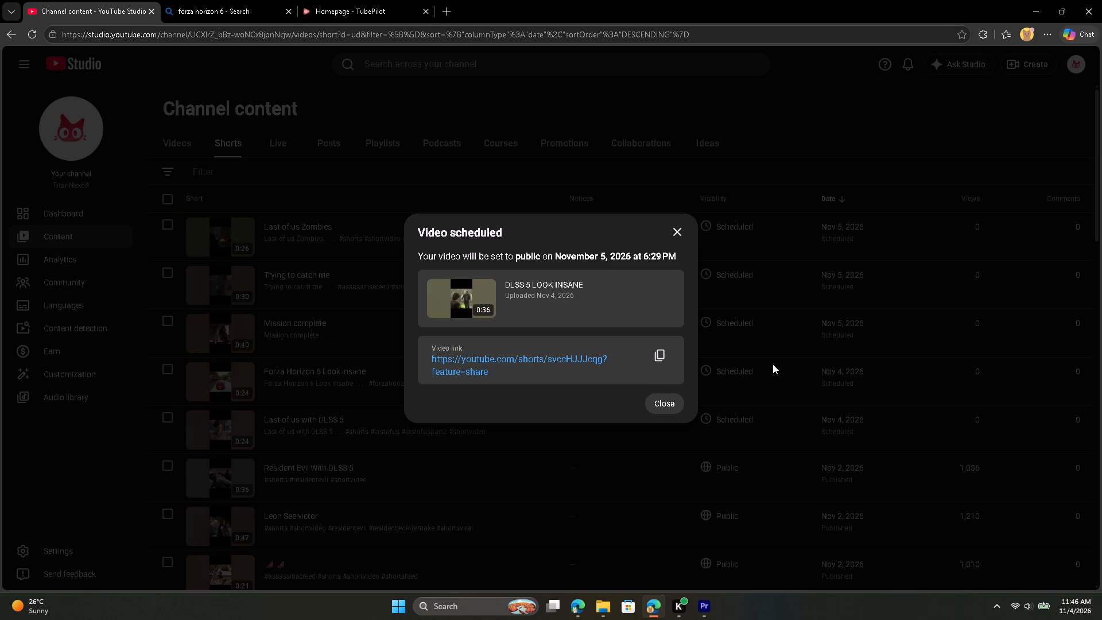
click(669, 404)
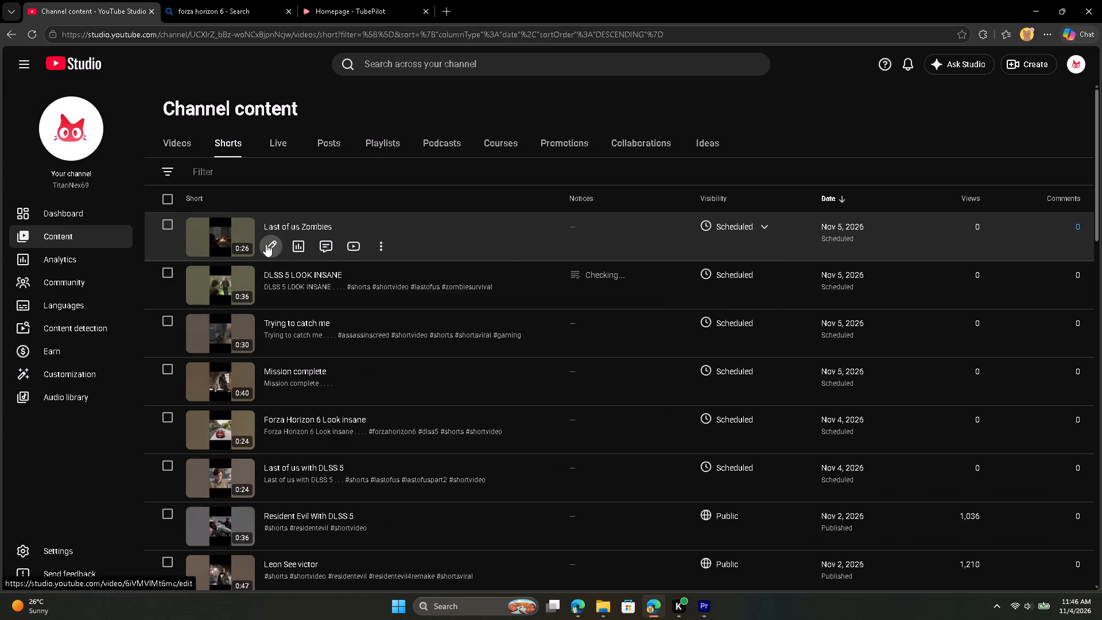
Open the details of the DLSS 5 LOOK INSANE Short, view its selectable thumbnail frames, and return to the channel content.
click(270, 293)
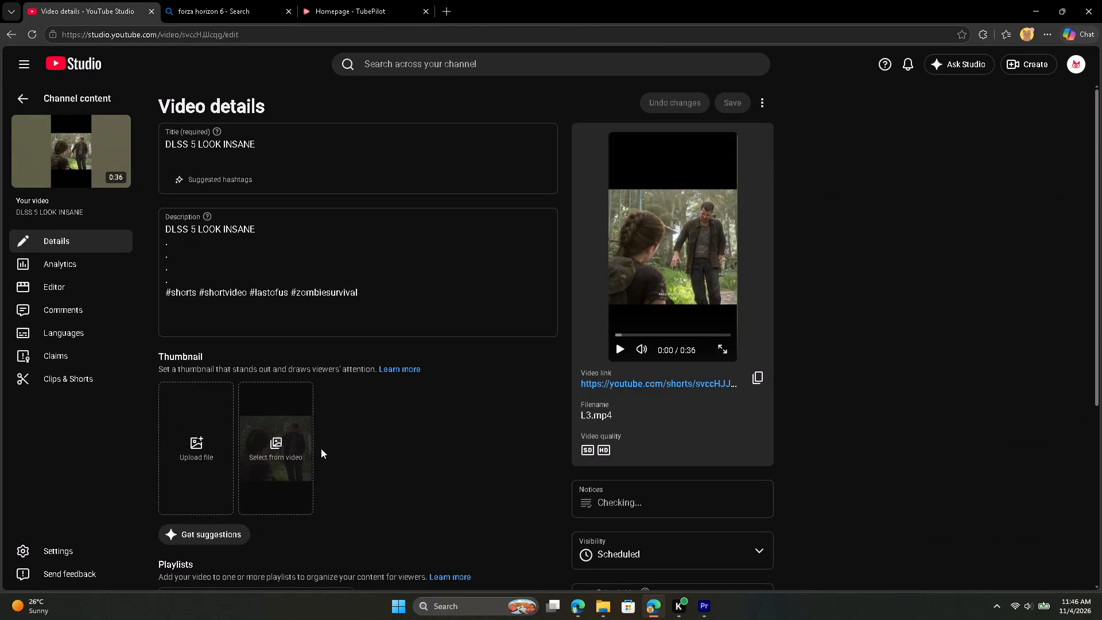
click(262, 454)
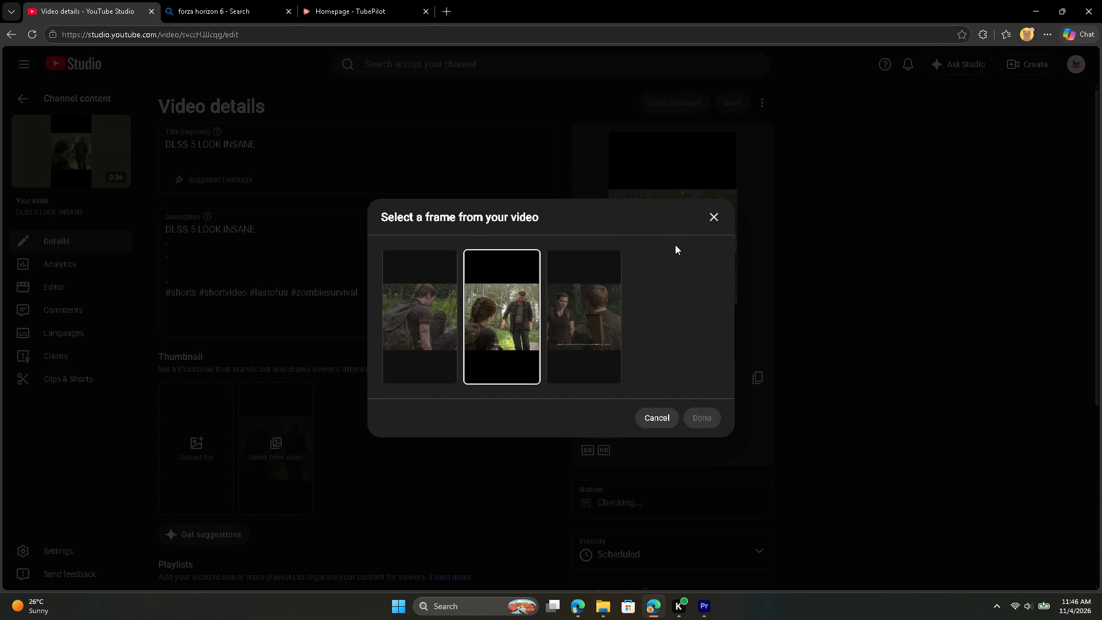
click(714, 215)
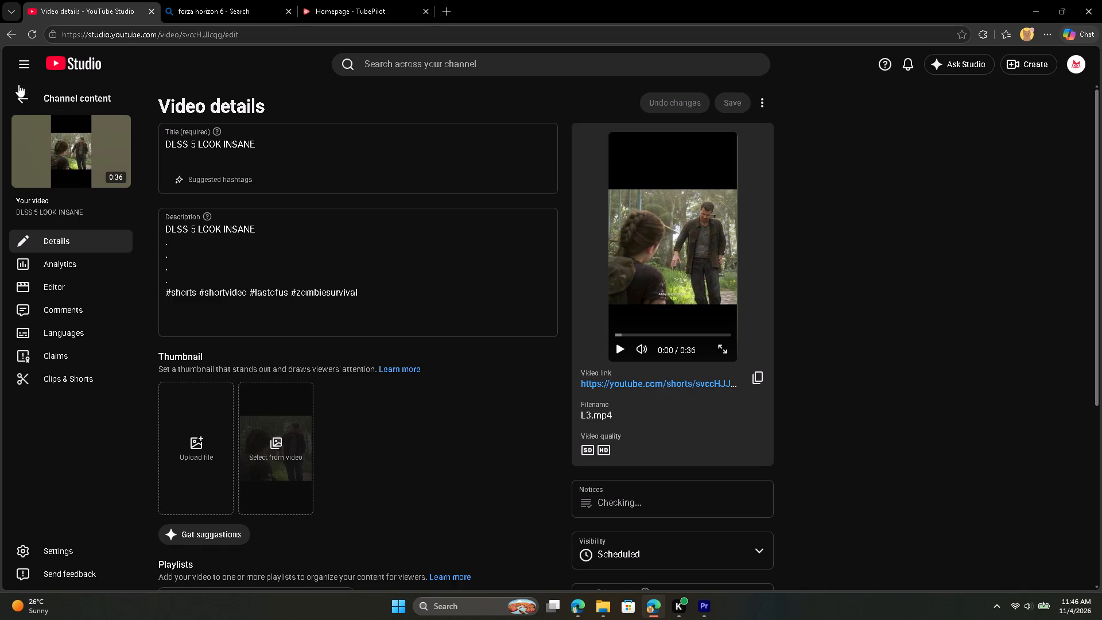
click(17, 94)
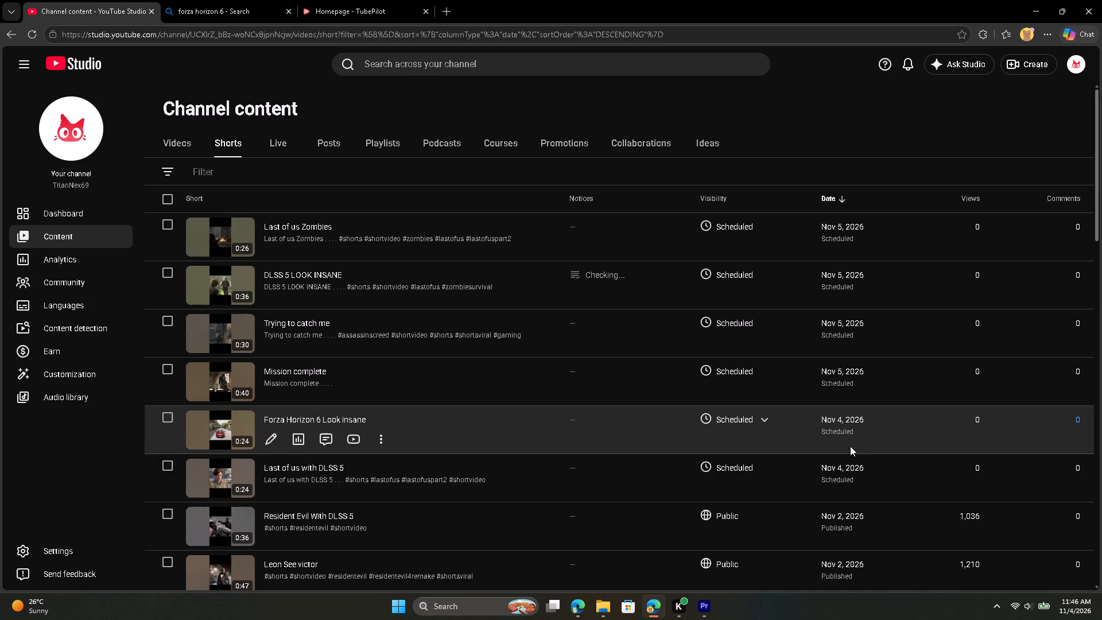
Start a new video upload and choose the L5 file from the asstion folder.
scroll(857, 464, down, 2)
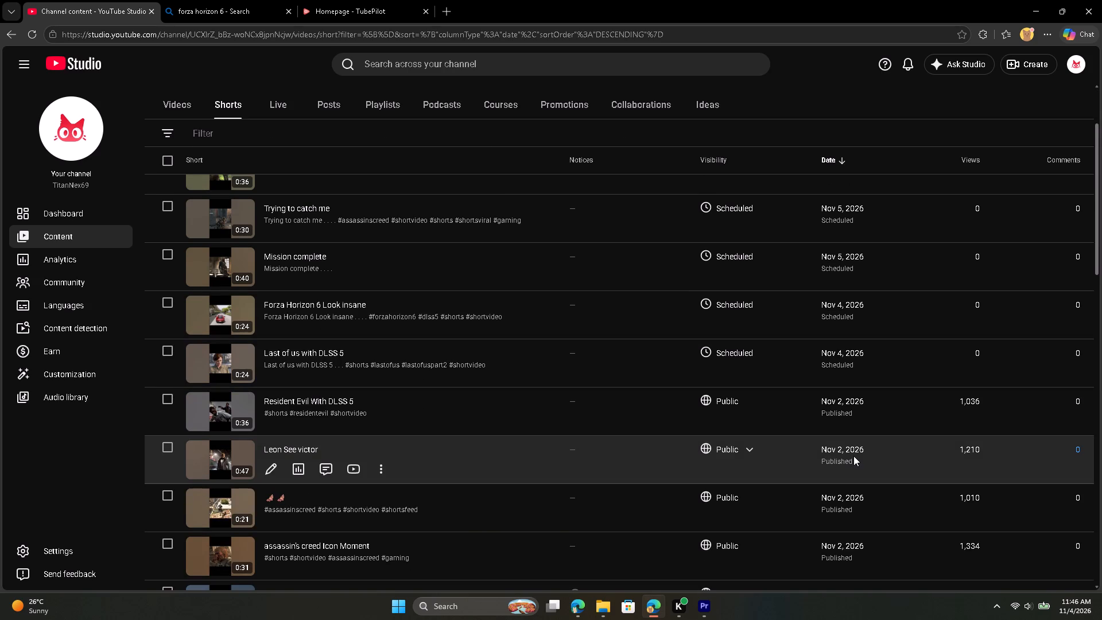
scroll(847, 405, up, 2)
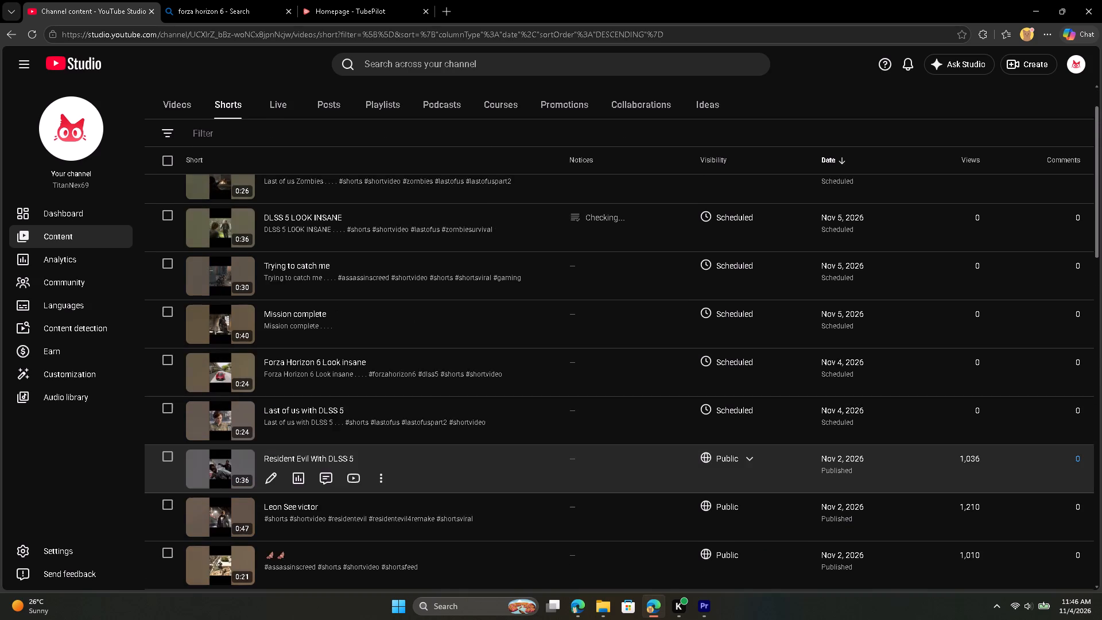
scroll(847, 405, up, 3)
click(1030, 68)
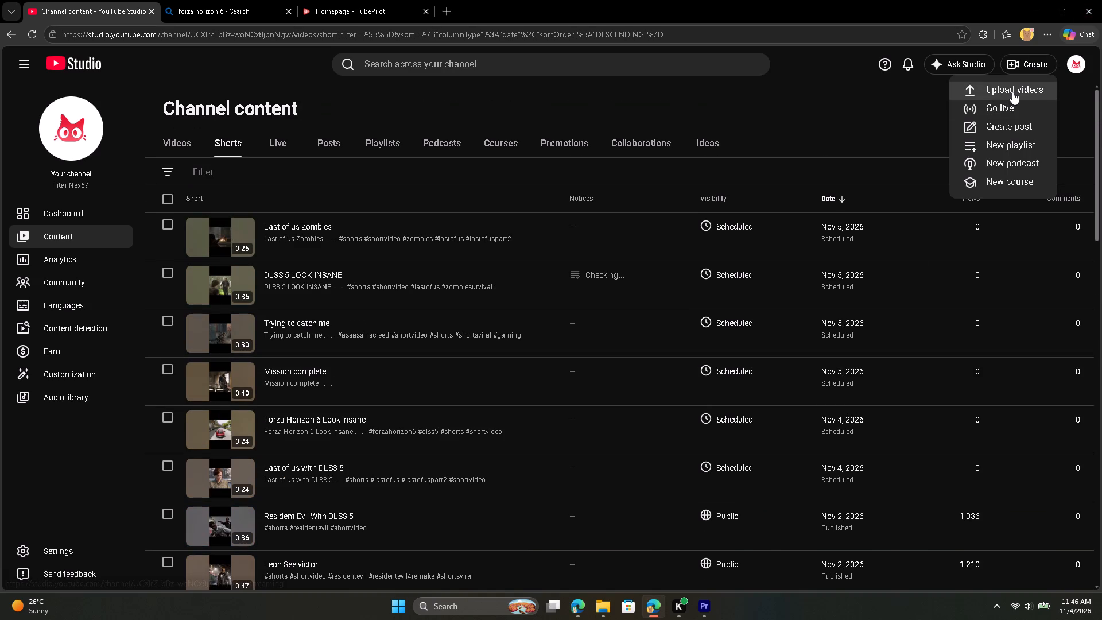
click(1012, 92)
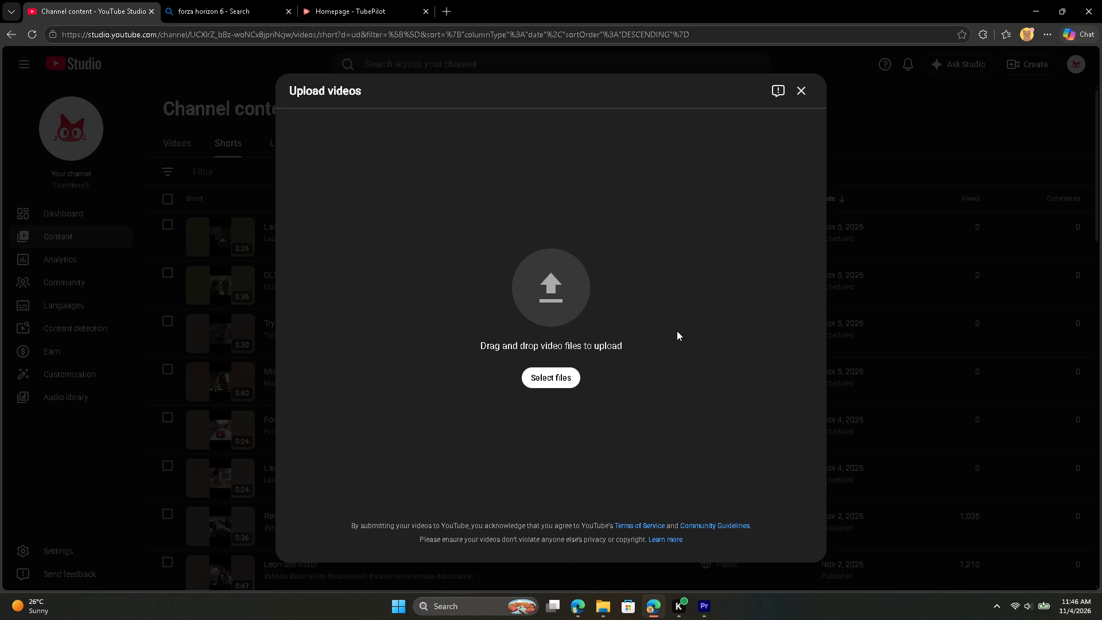
click(546, 371)
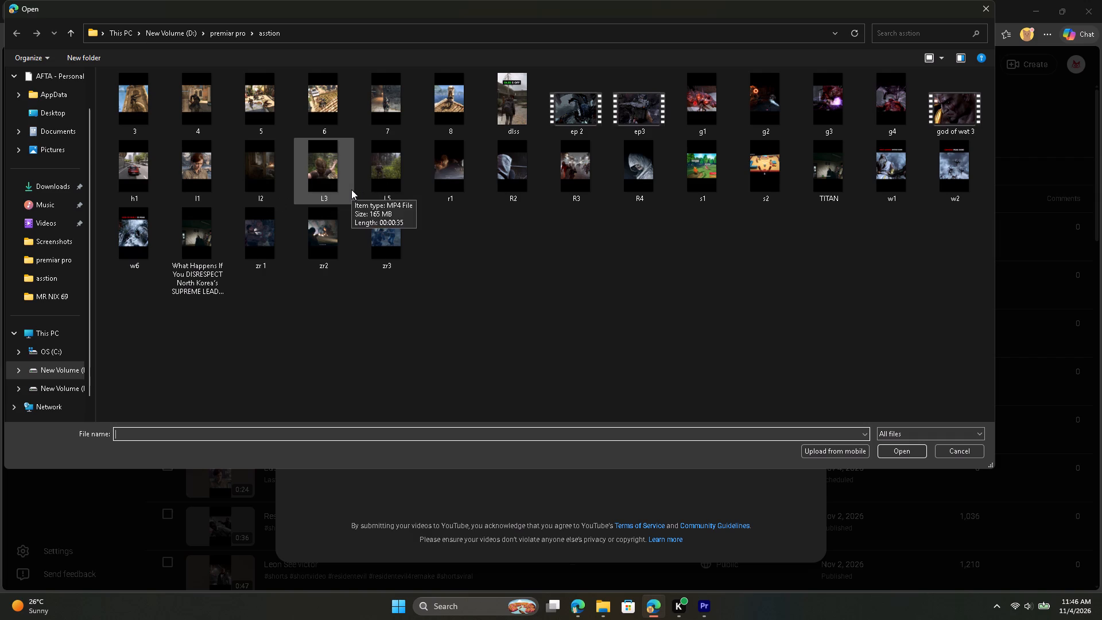
click(392, 170)
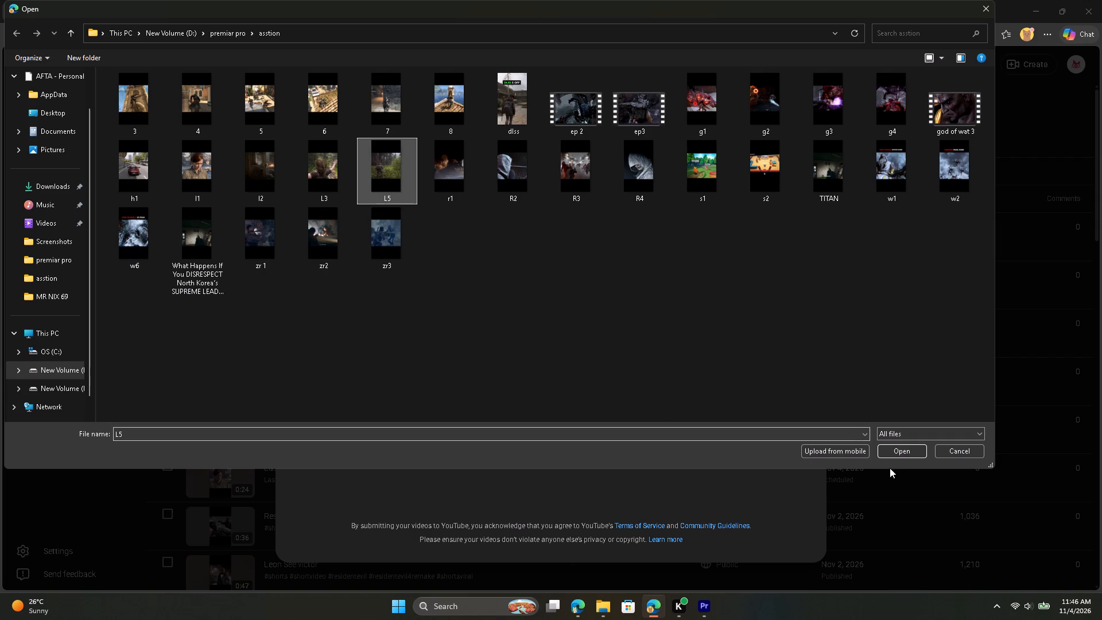
click(902, 449)
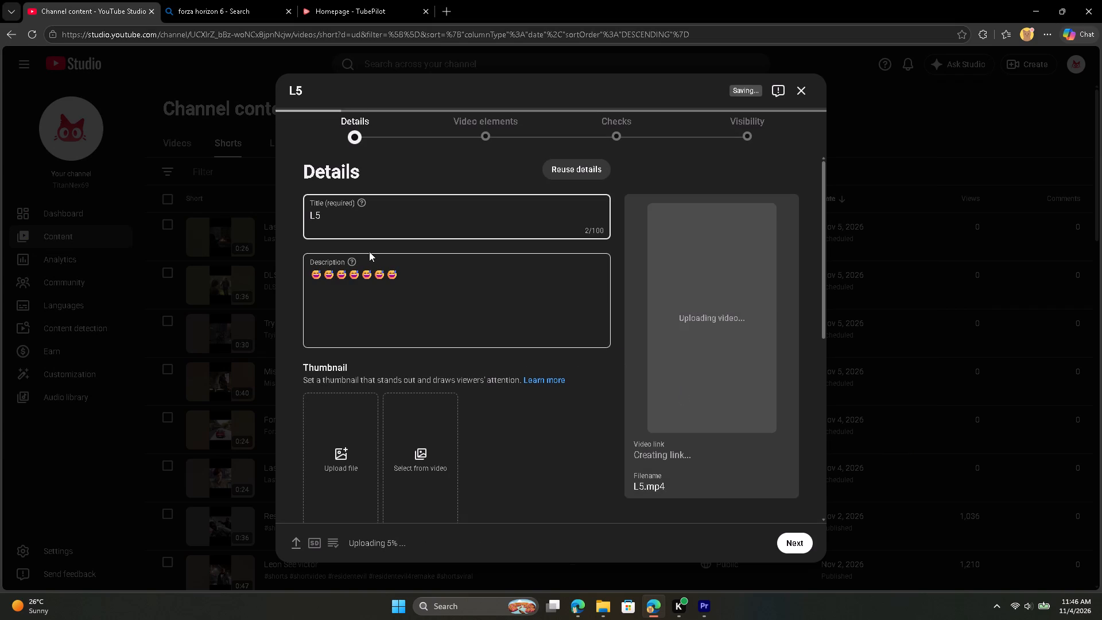
Switch to File Explorer, preview the L5 clip in Media Player, skipping to a later part, and close it.
scroll(627, 540, down, 3)
click(602, 611)
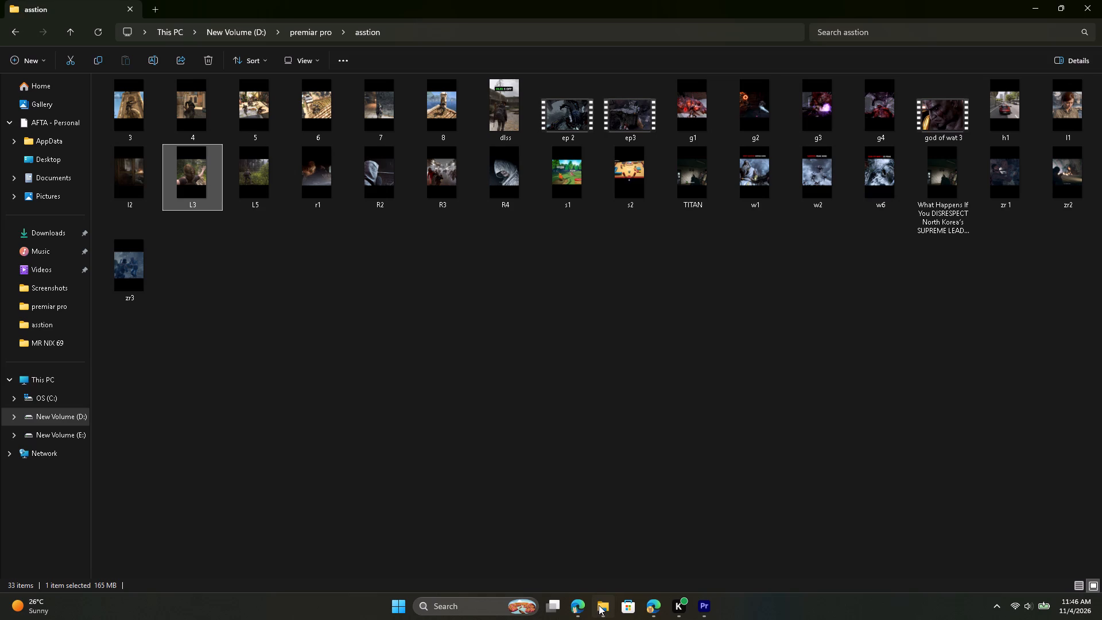
click(263, 178)
click(263, 176)
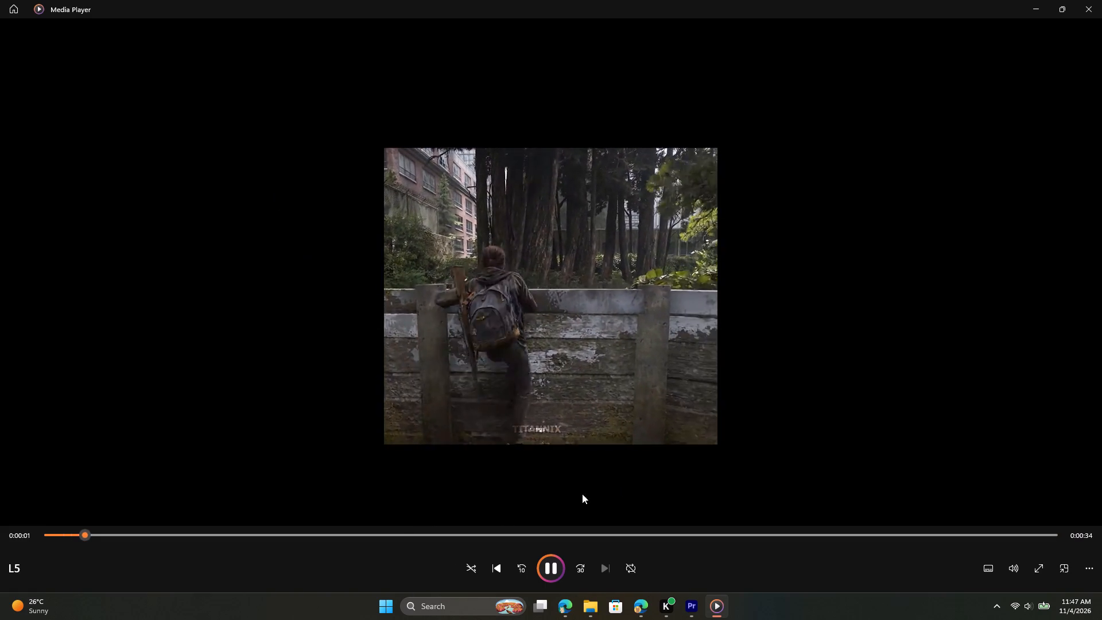
click(782, 537)
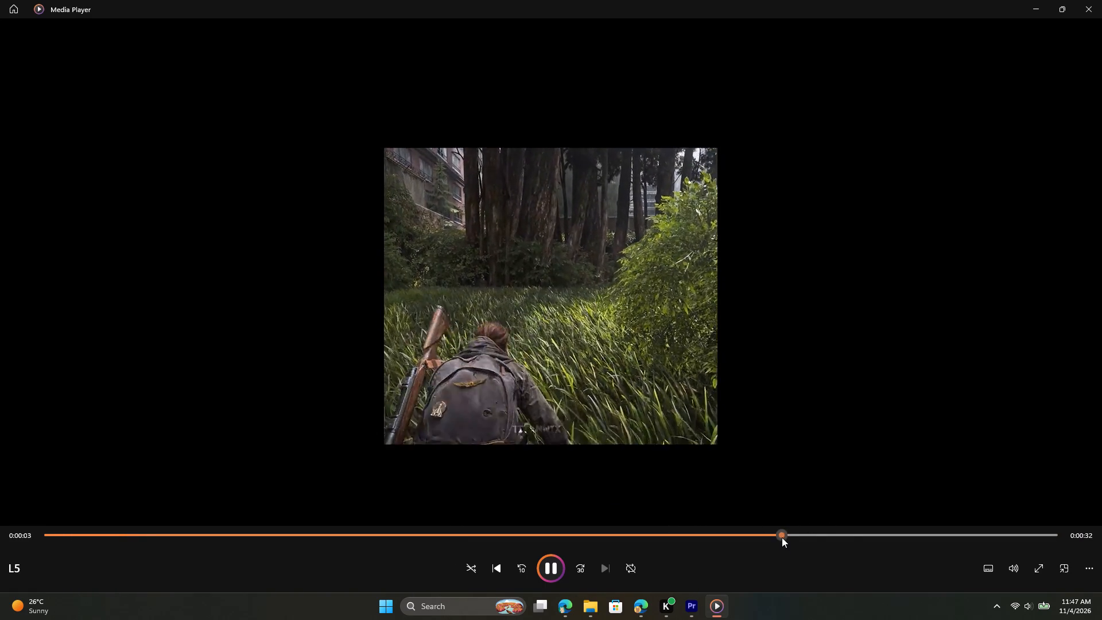
click(1101, 0)
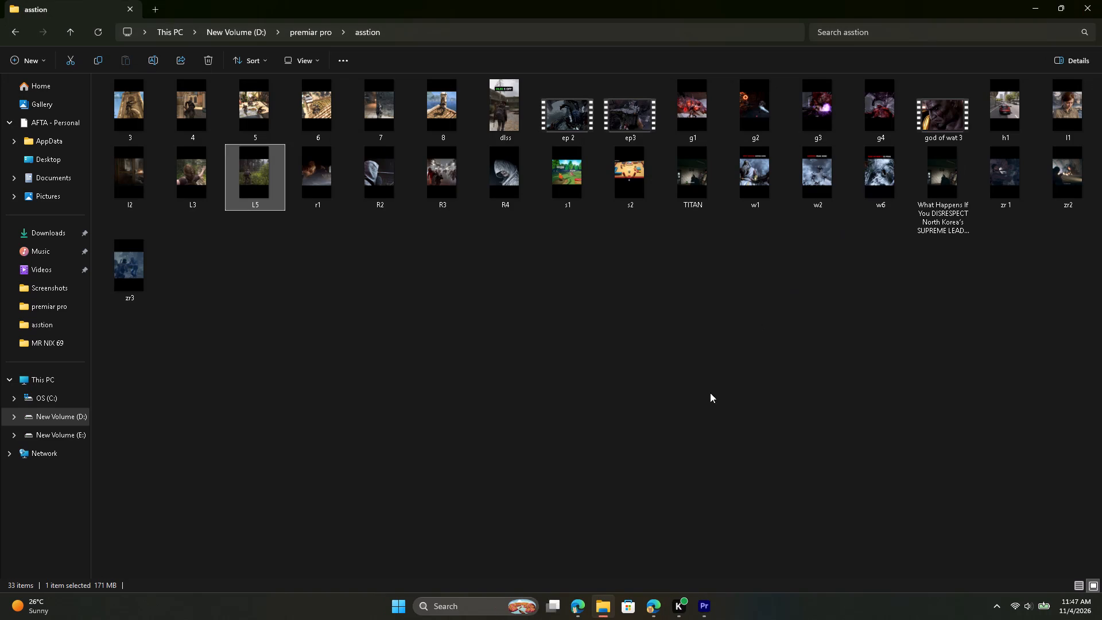
Switch back to the L5 upload in Microsoft Edge and replace its title with "Trying to survive".
click(649, 610)
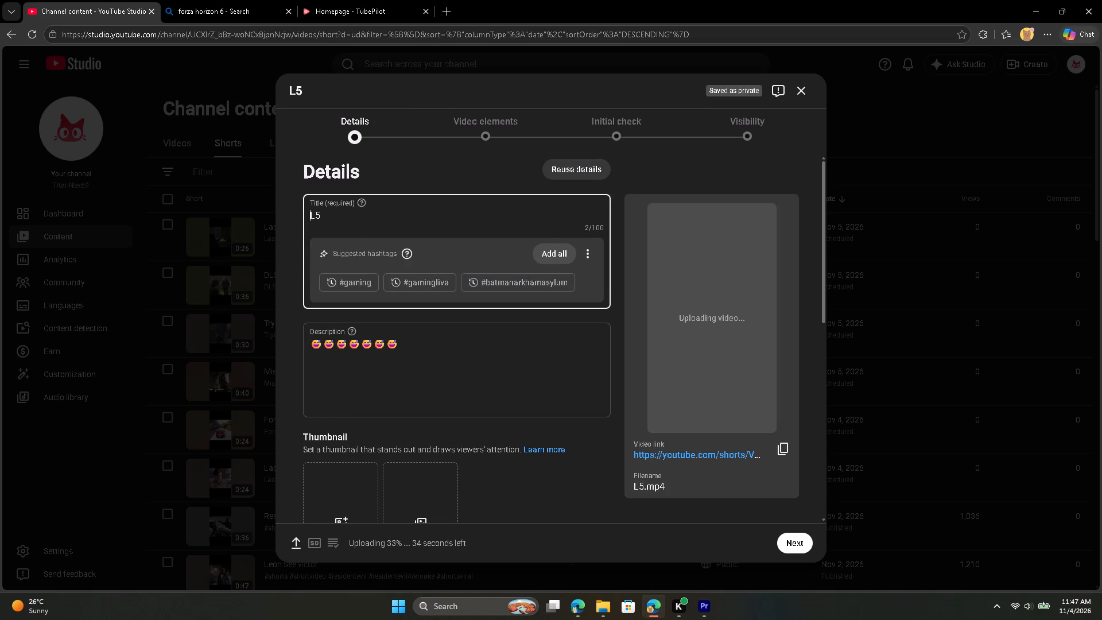
drag(326, 219, 263, 216)
key(t)
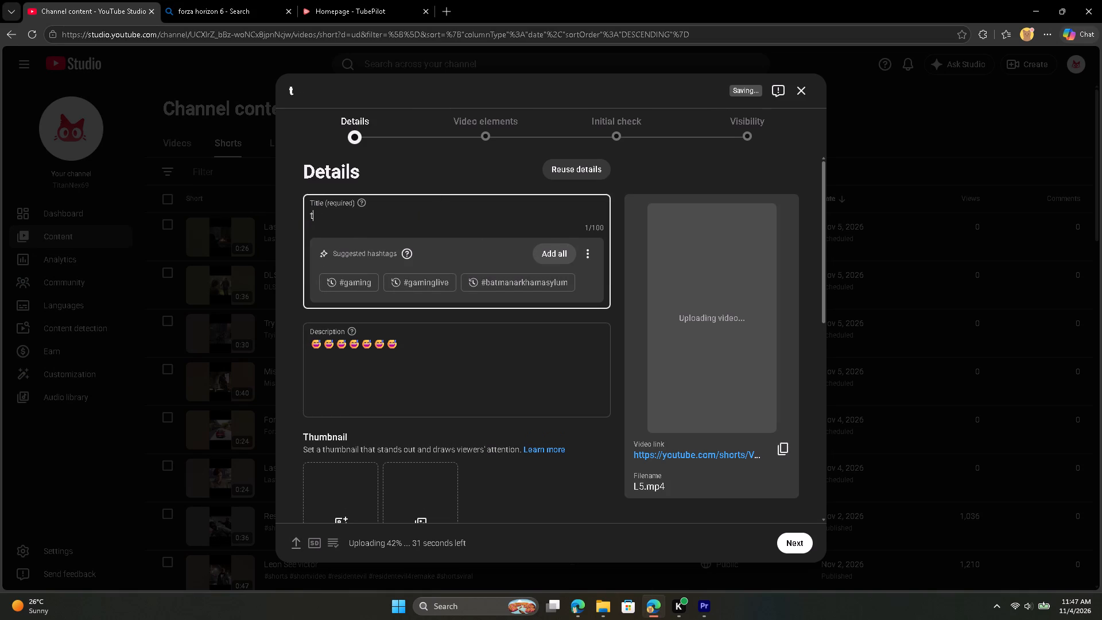
key(BackSpace)
key(t)
key(r)
text(ying)
key(space)
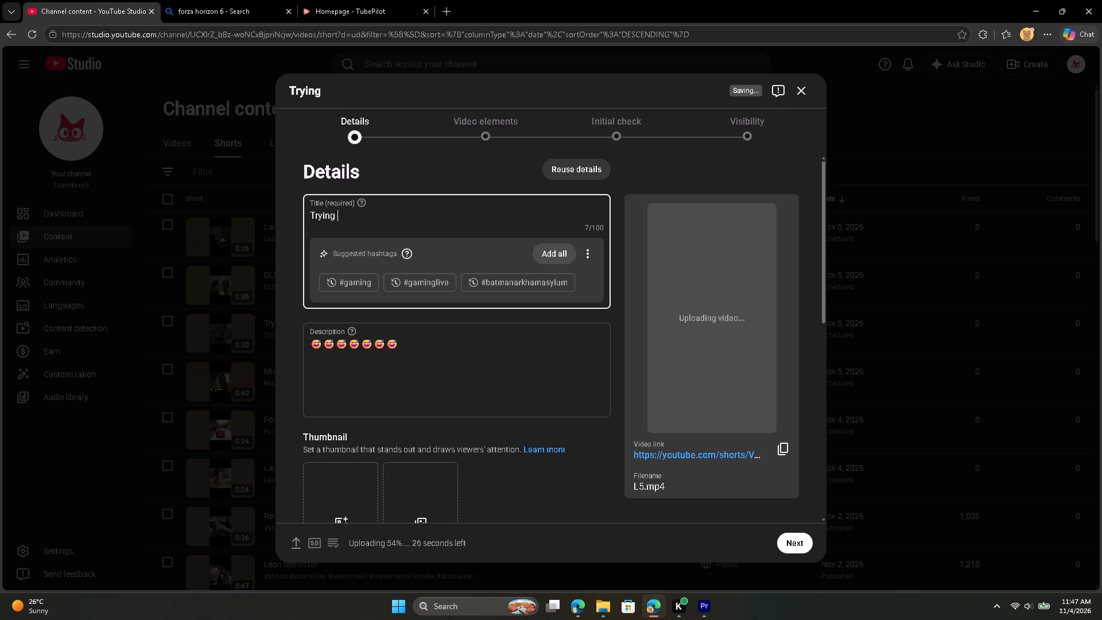
text(to)
key(space)
text(#sur)
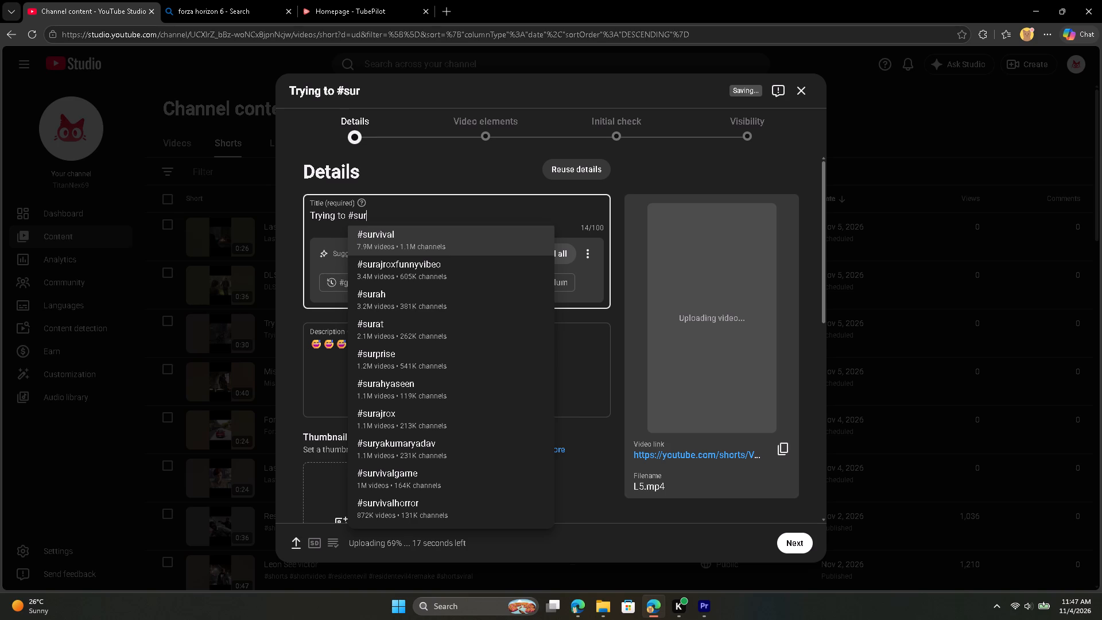
click(385, 244)
click(353, 217)
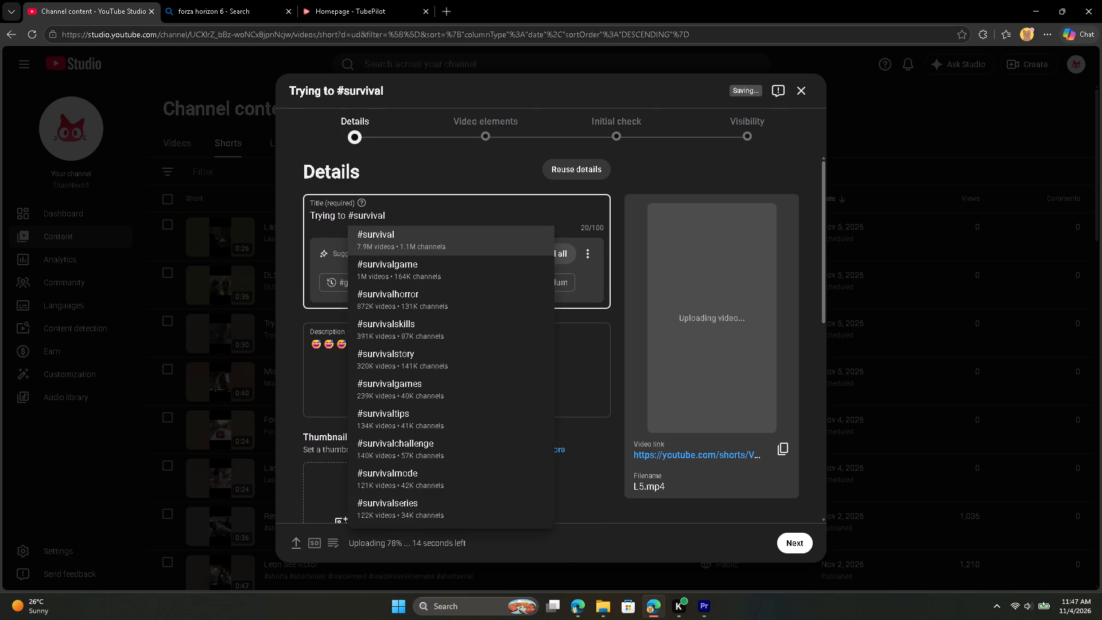
key(BackSpace)
click(386, 221)
key(BackSpace)
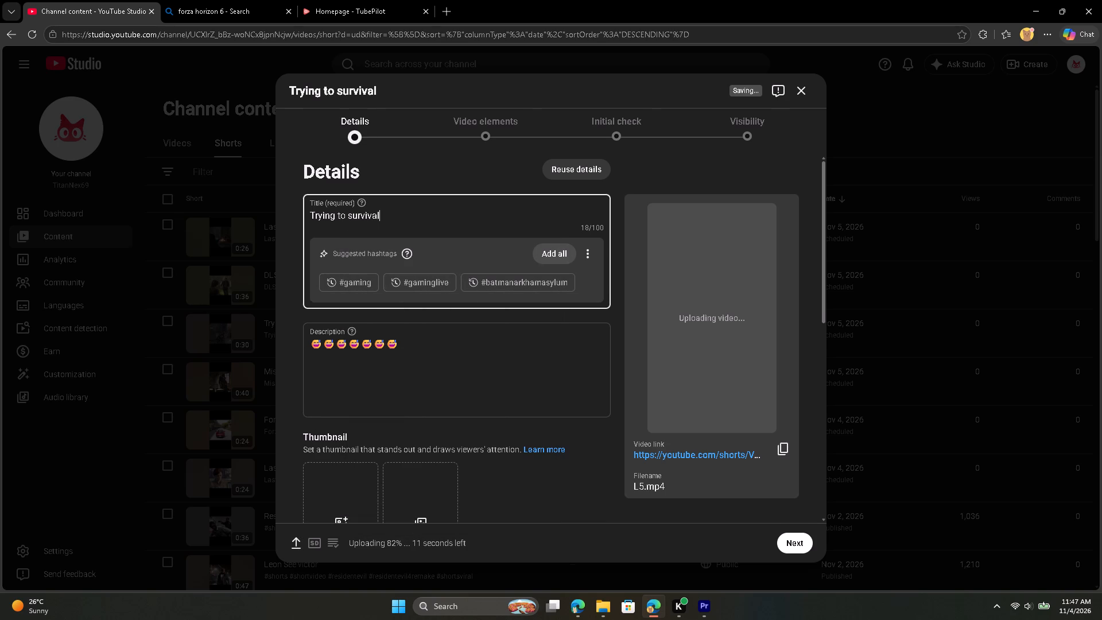
key(BackSpace)
key(BackSpace)
key(e)
Replace the emoji description with the copied title "Trying to survive", followed by three lines containing a single period each.
drag(395, 218, 292, 226)
key(ctrl+c)
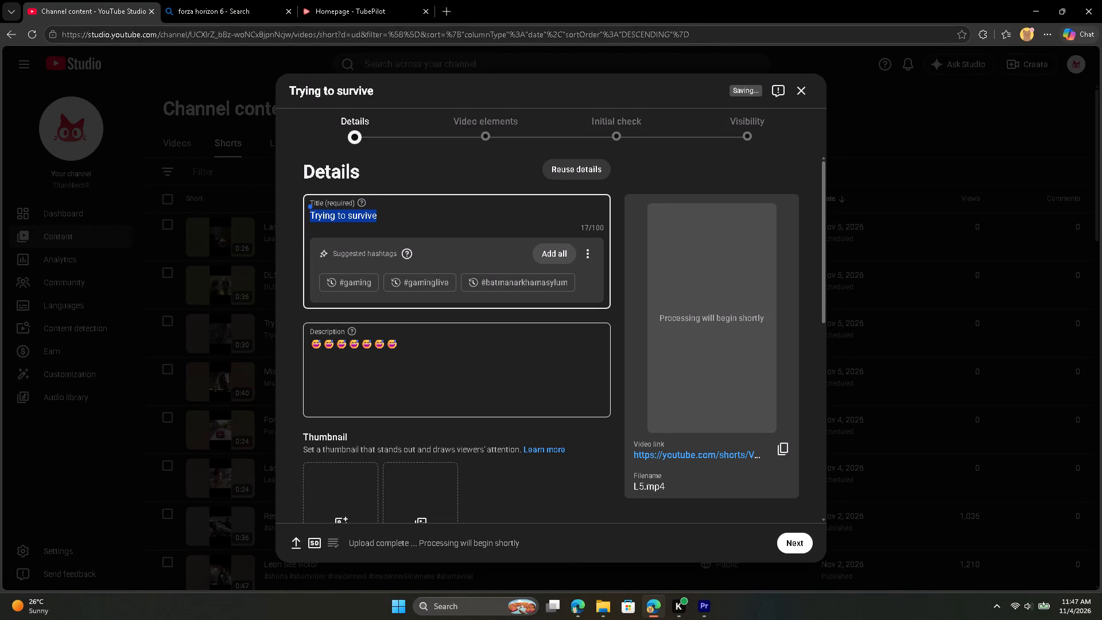
drag(398, 344, 267, 344)
key(ctrl+v)
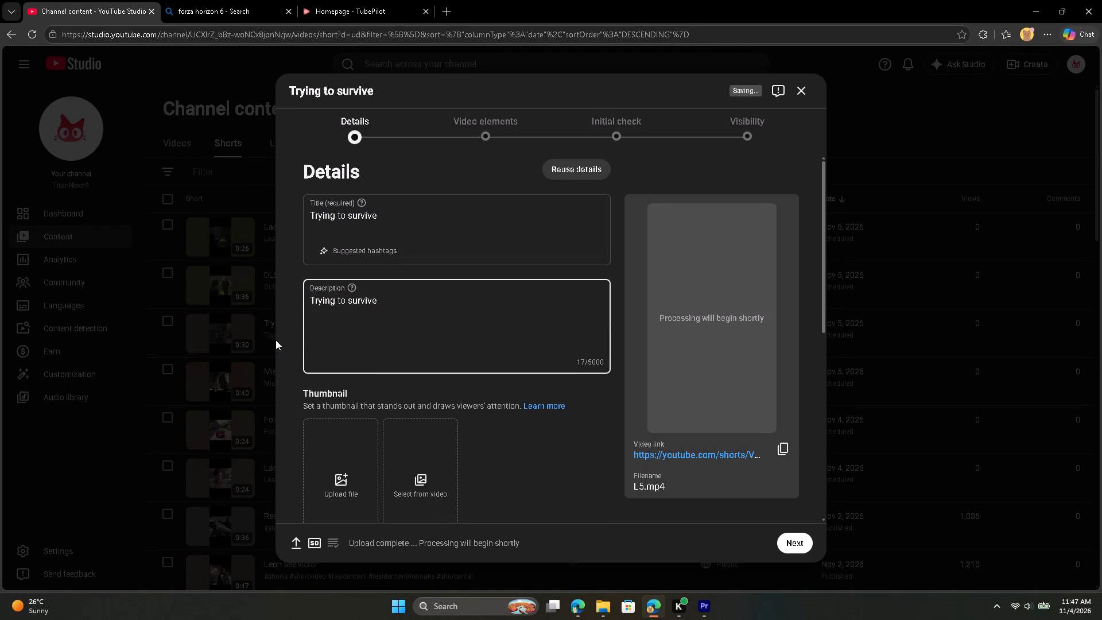
key(Return)
key(period)
key(Return)
key(period)
key(Return)
key(period)
key(Return)
key(period)
key(Return)
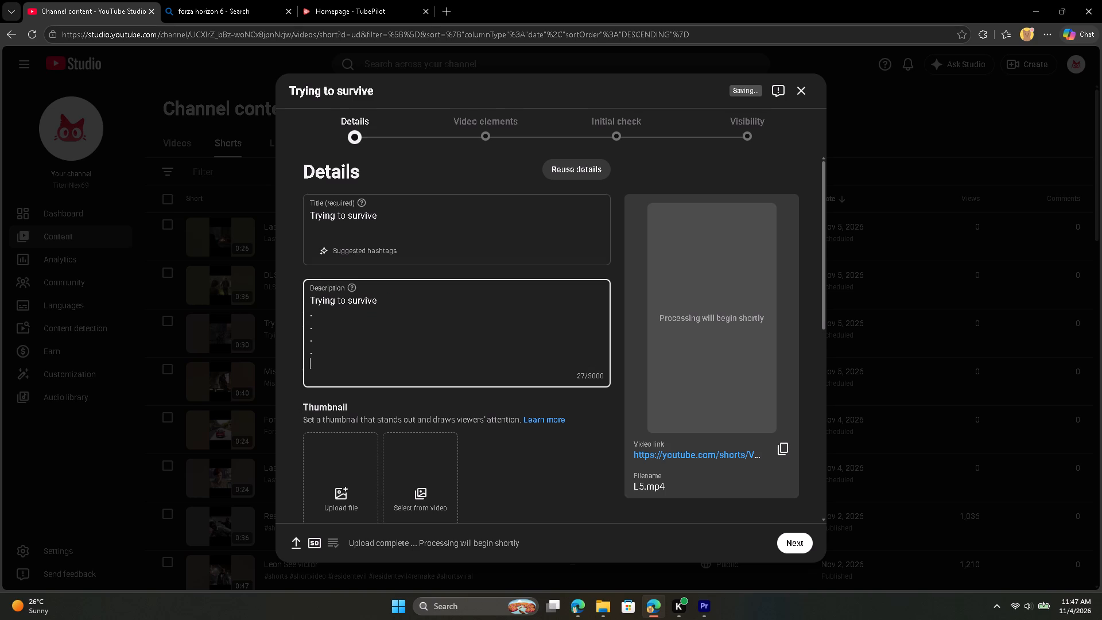
key(BackSpace)
key(BackSpace)
Add the hashtags #shorts #shortvideo #lastofus #gaming on a new line at the end of the description.
text(#s)
click(369, 67)
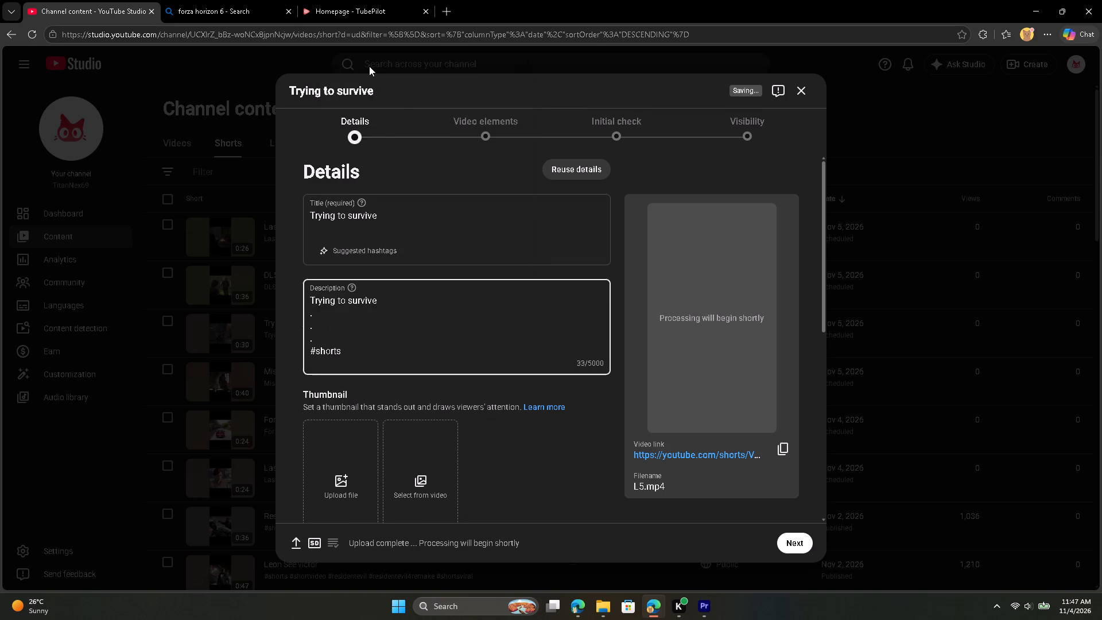
key(shift+numbersign)
key(s)
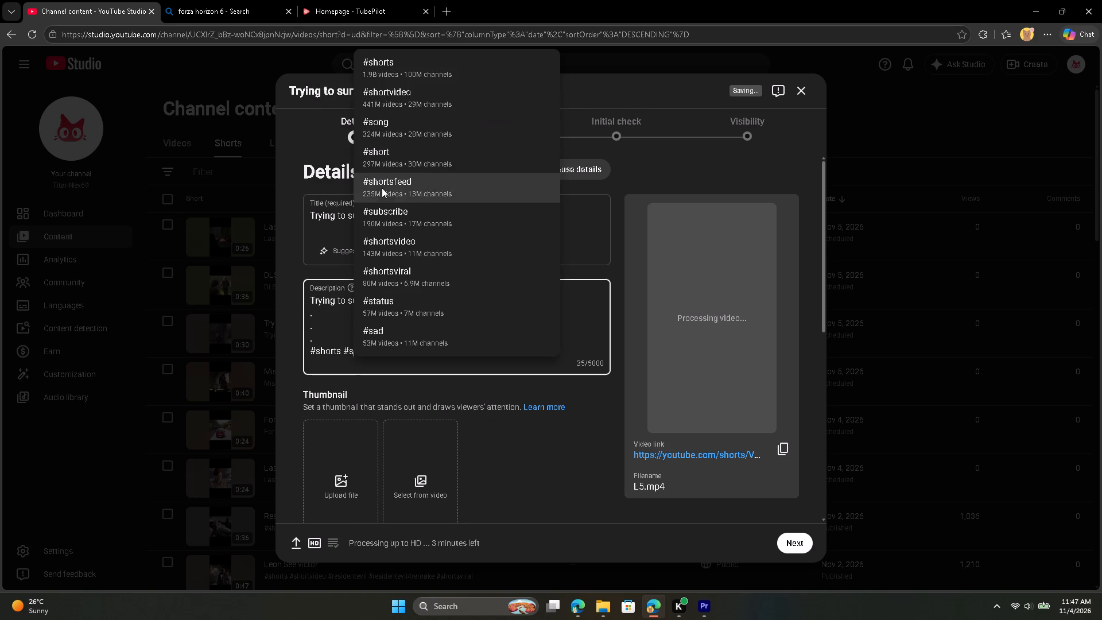
click(402, 95)
text(#las)
key(t)
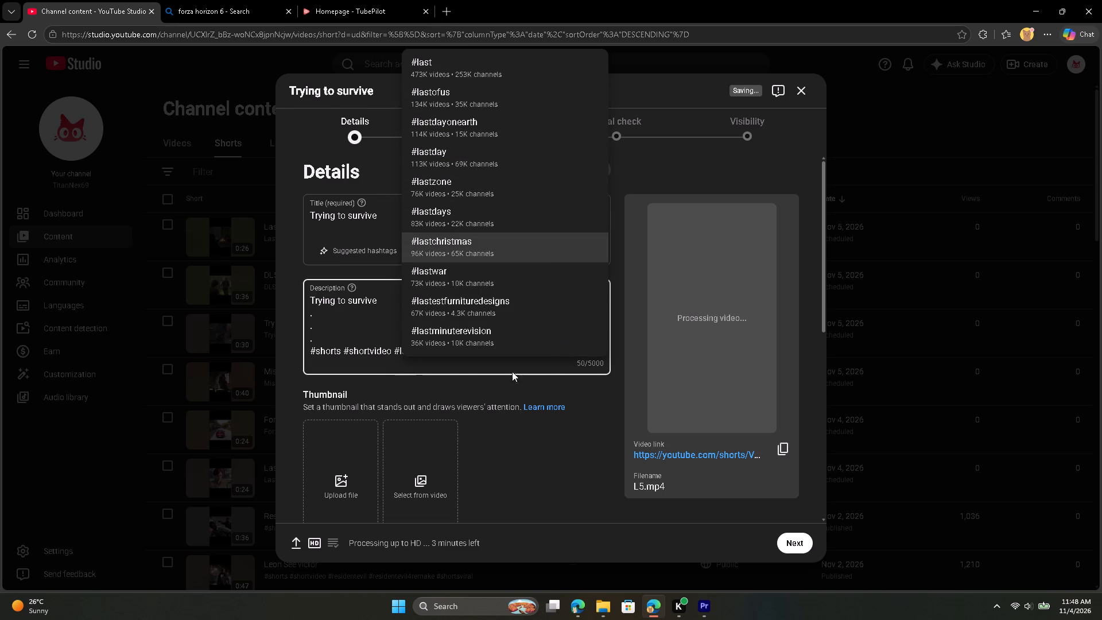
click(445, 406)
click(444, 352)
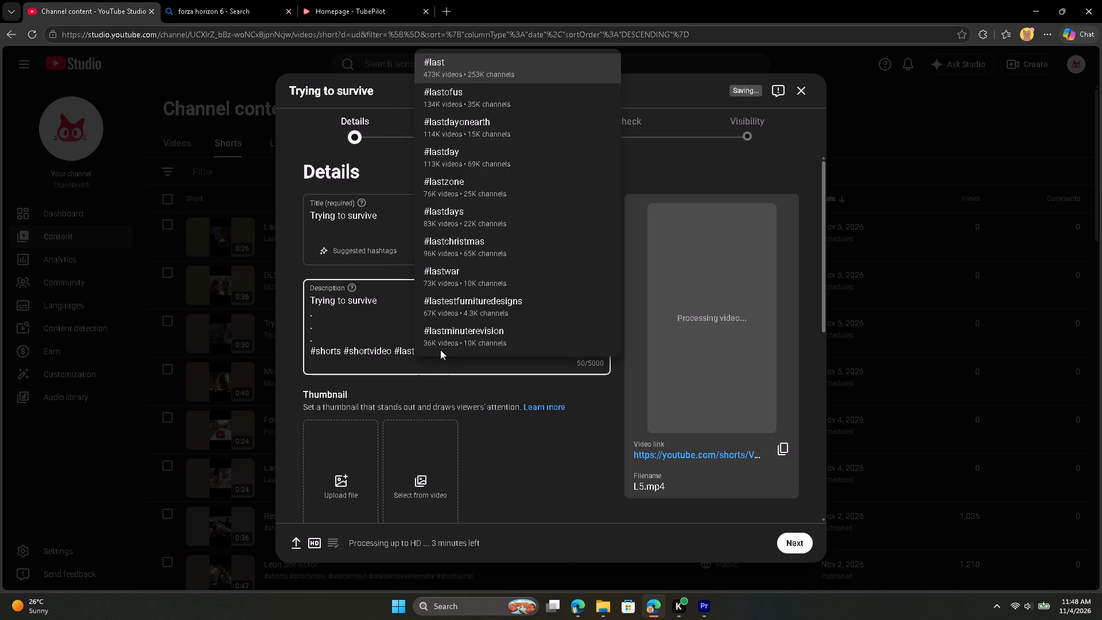
key(o)
text(fd)
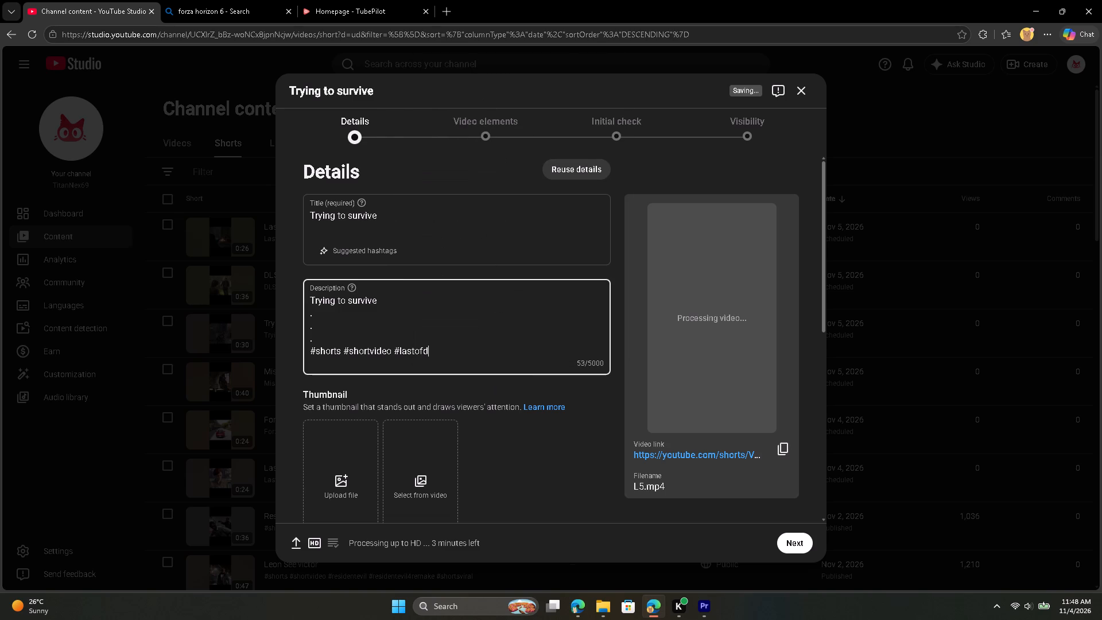
key(BackSpace)
click(486, 63)
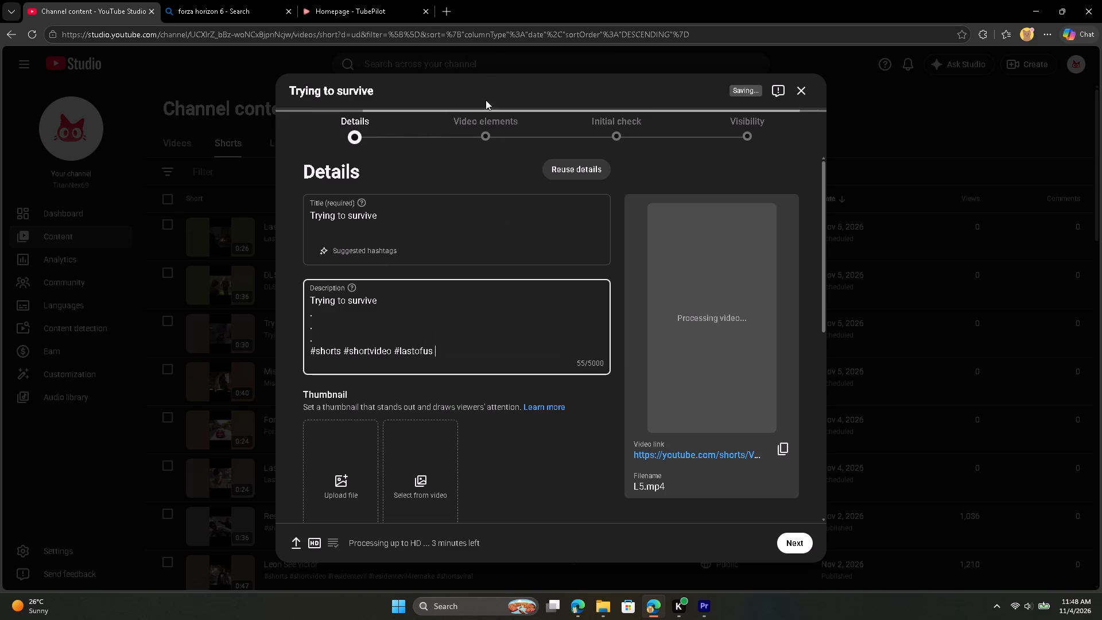
key(shift+numbersign)
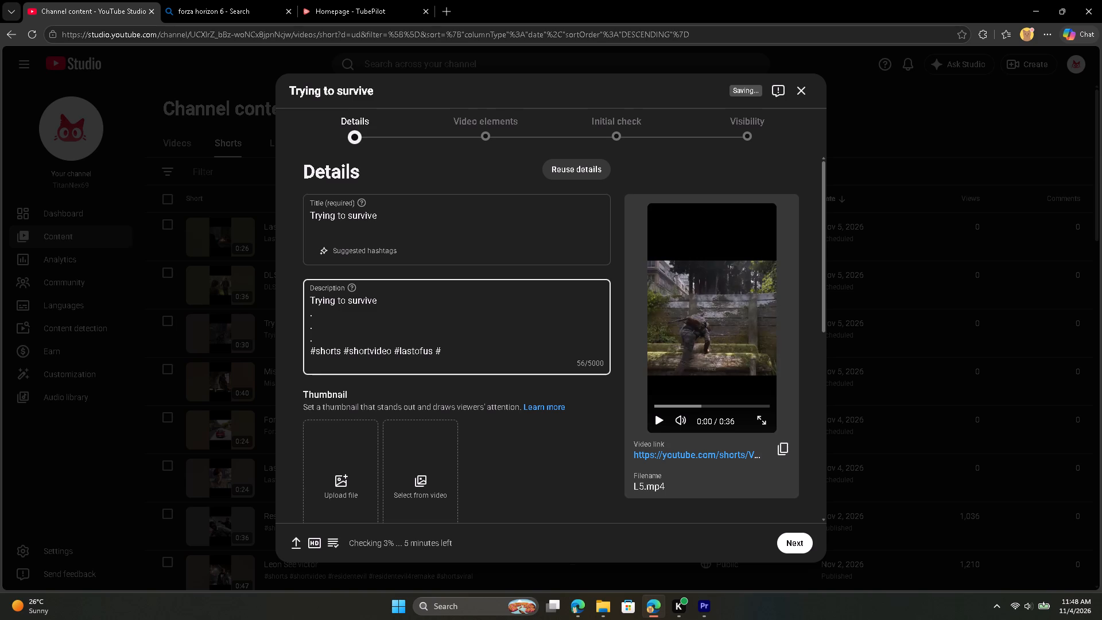
text(ga)
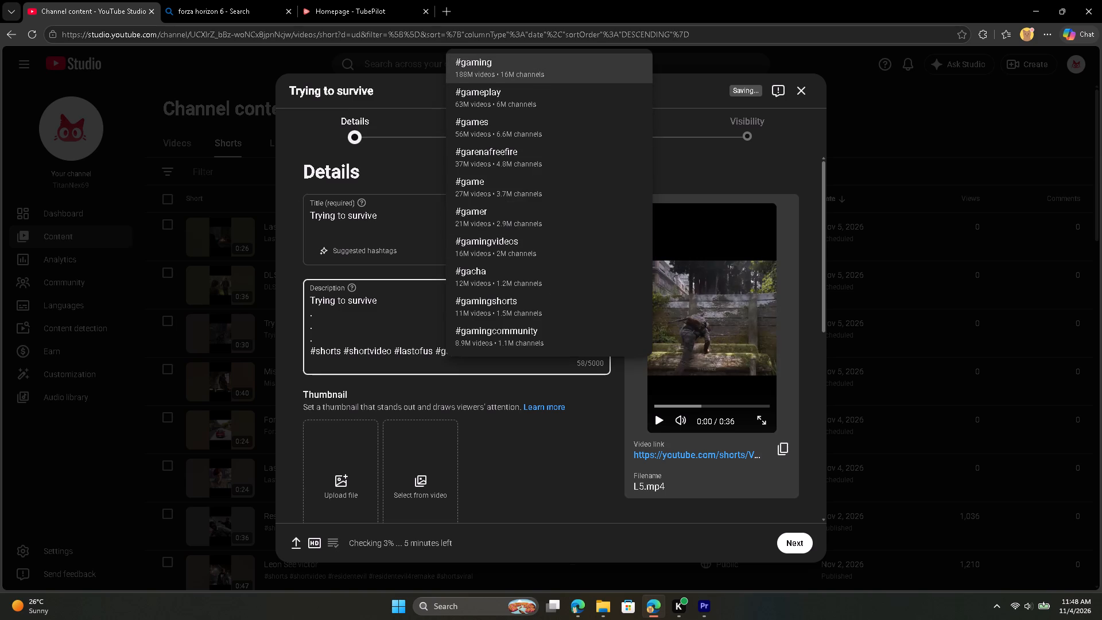
click(499, 73)
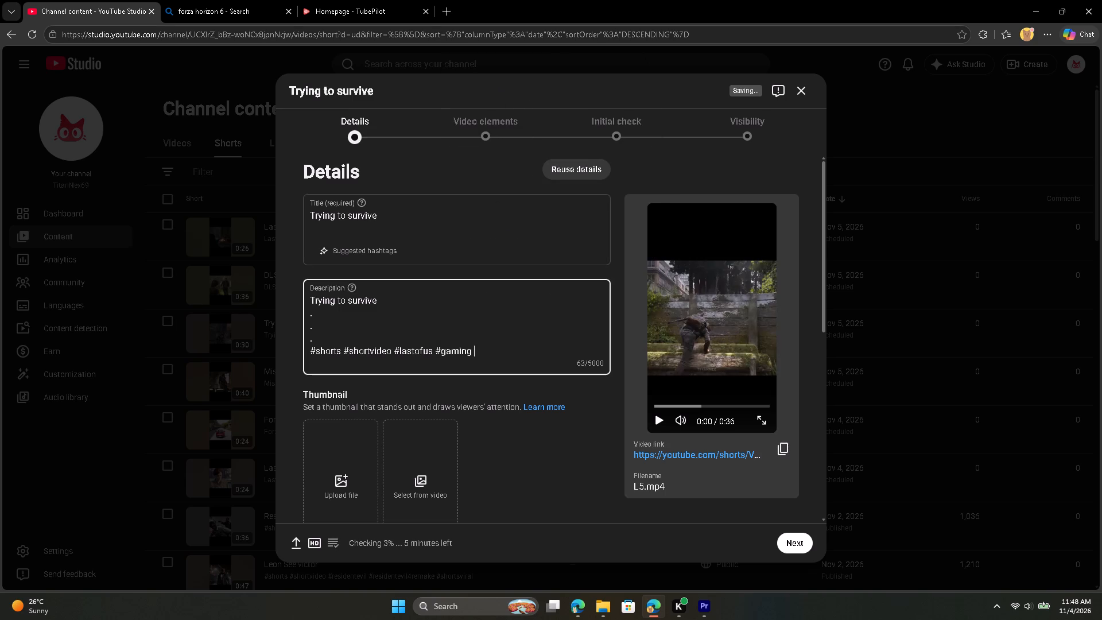
Copy the entire description text, including the hashtags.
drag(502, 359, 300, 299)
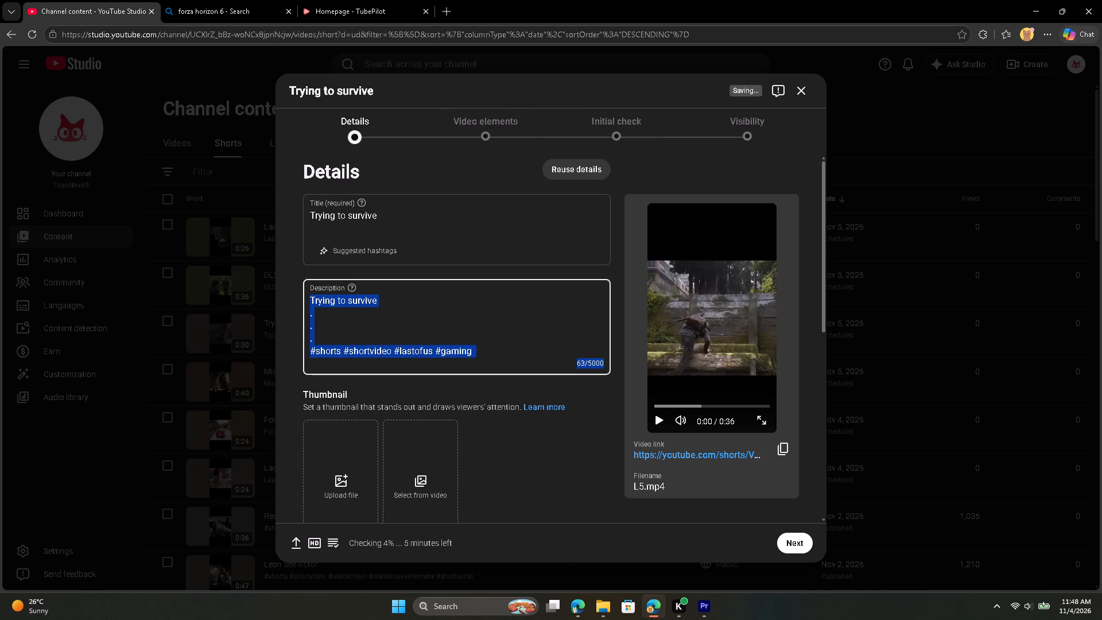
key(ctrl+c)
key(ctrl+c)
key(ctrl+c)
key(ctrl+c)
key(ctrl+c)
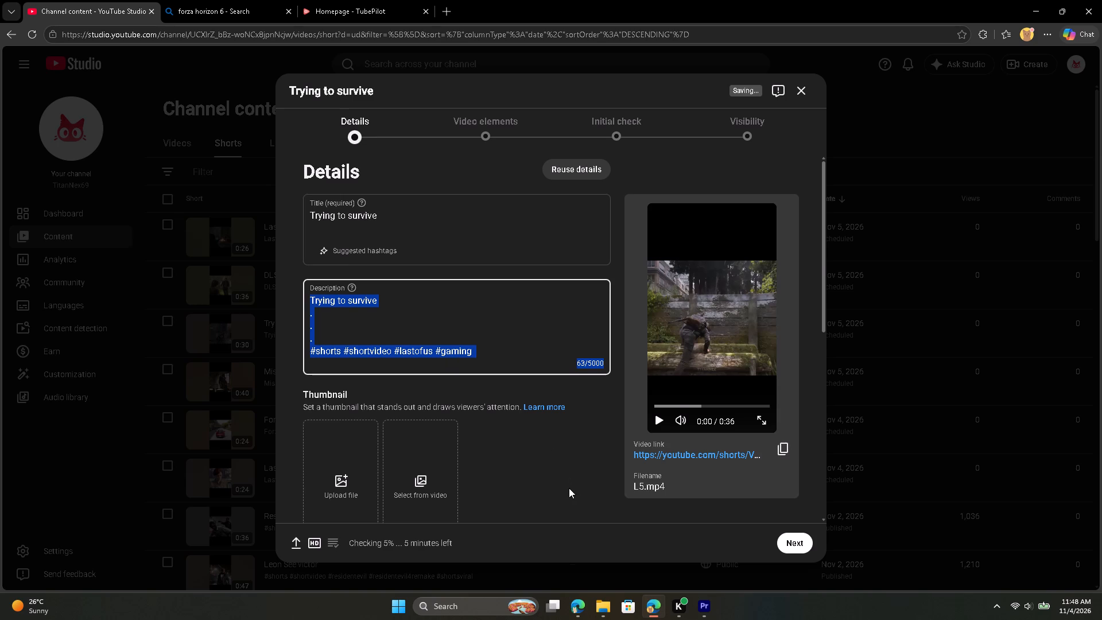
Advance through the upload pages to Visibility and set public scheduling for Nov 6, 2026 at 11:30 AM.
click(569, 487)
scroll(568, 483, down, 4)
scroll(521, 424, down, 6)
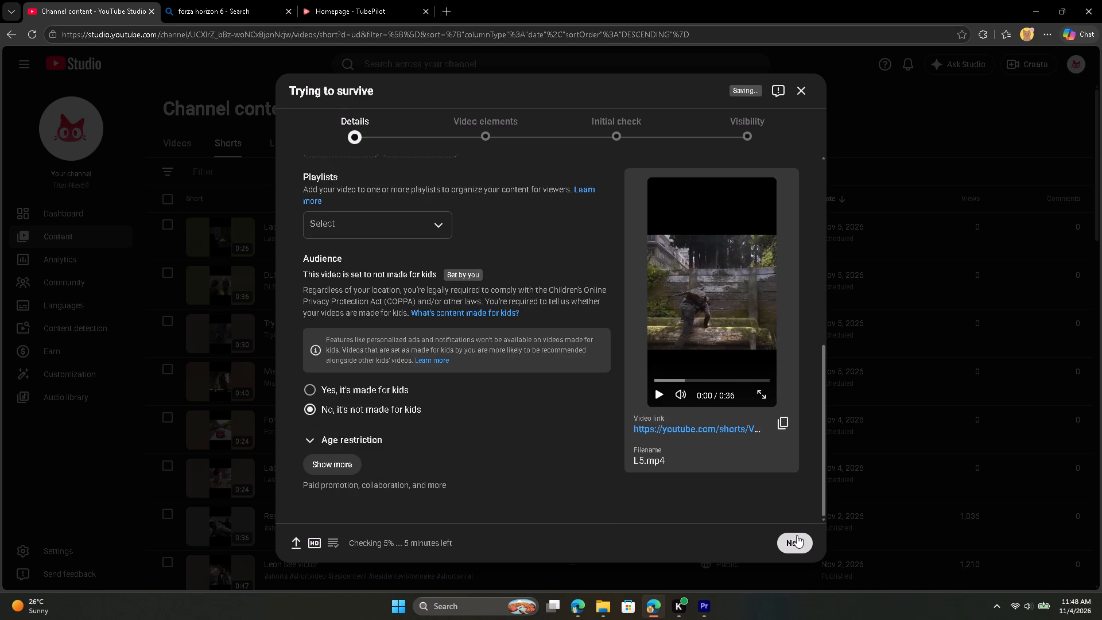
click(793, 536)
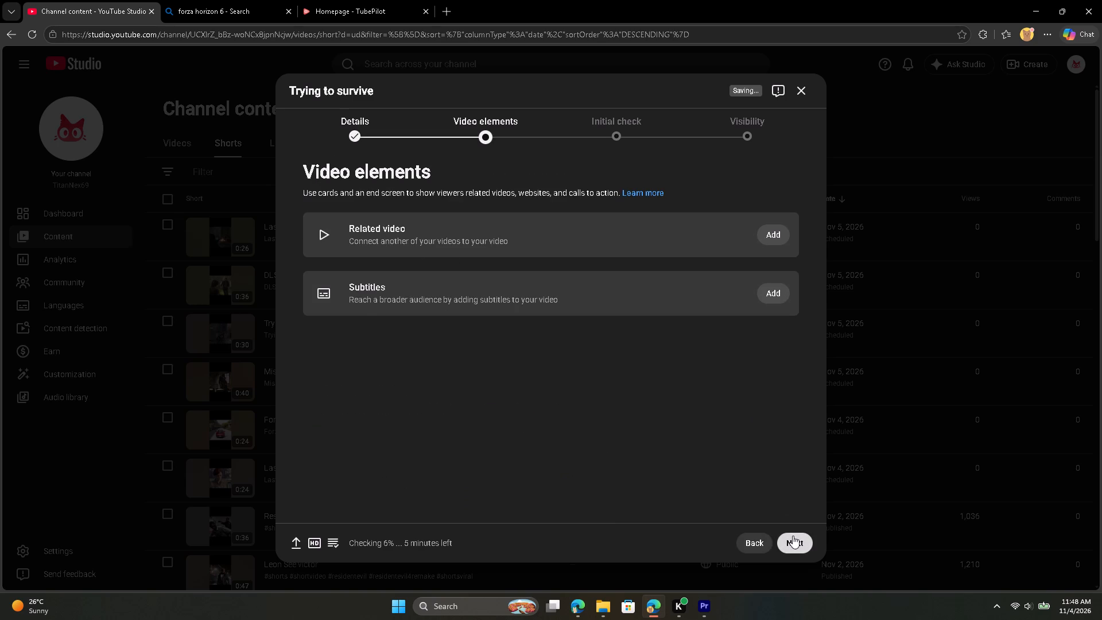
click(793, 536)
click(793, 537)
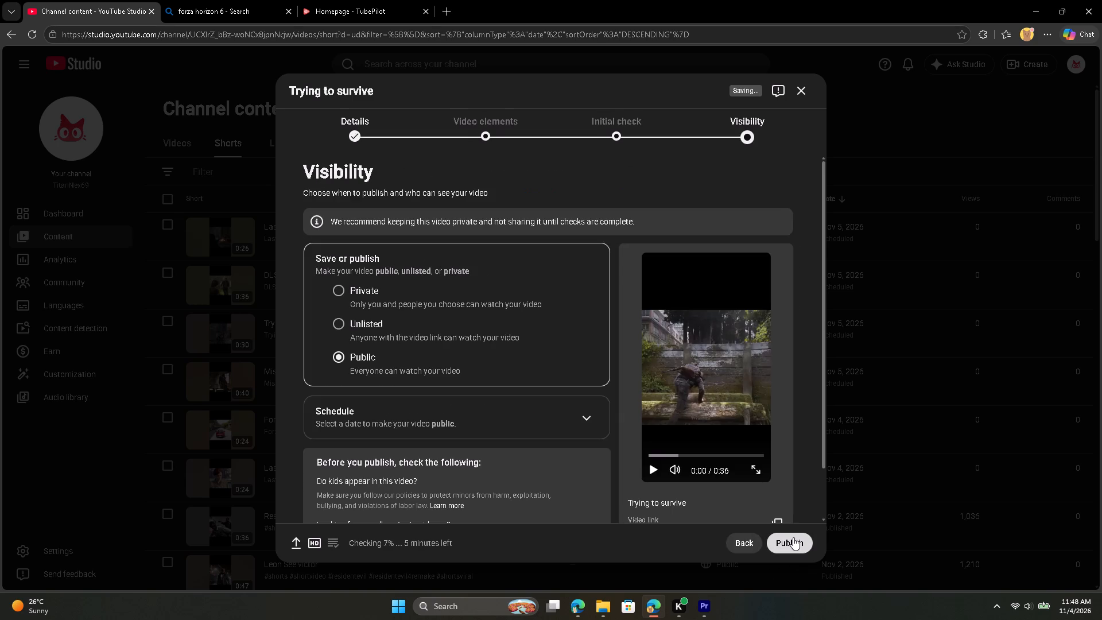
click(492, 429)
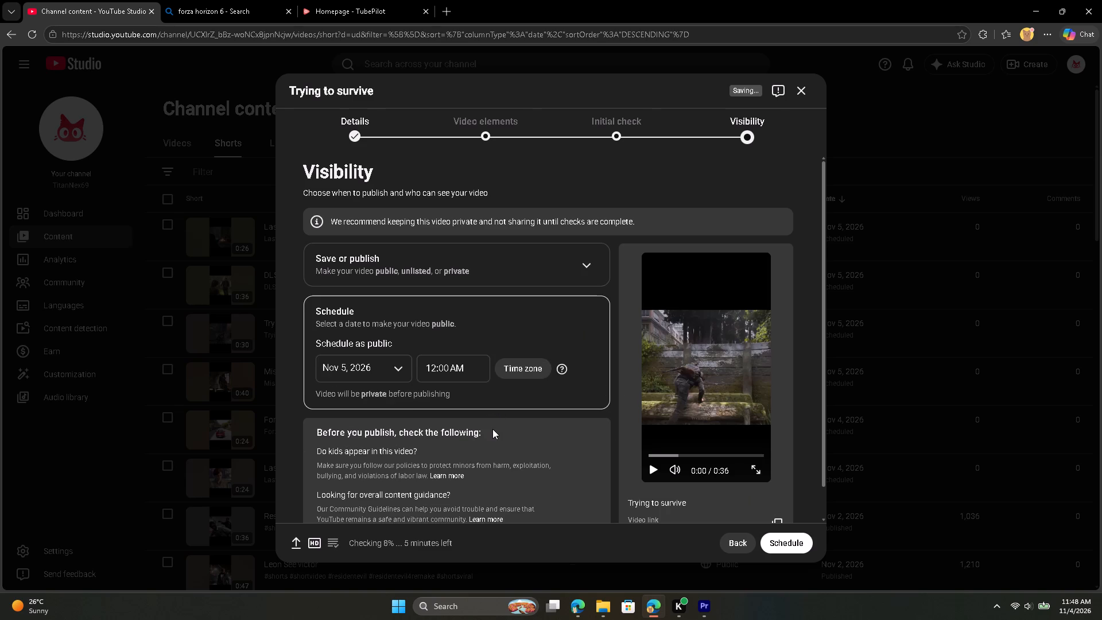
click(393, 369)
click(431, 438)
click(456, 365)
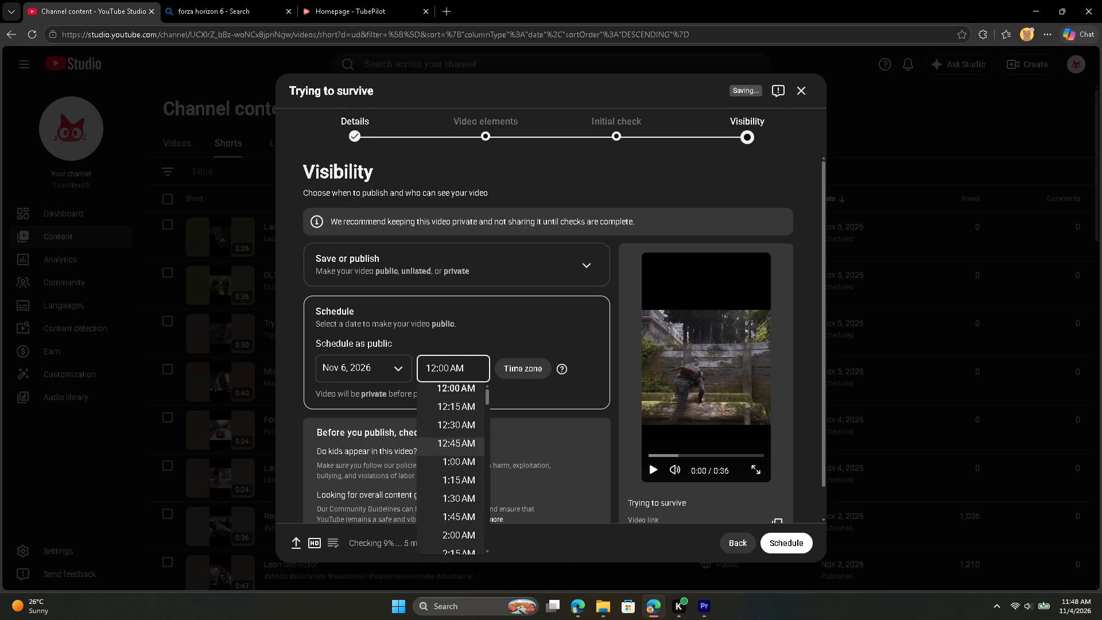
scroll(455, 438, down, 13)
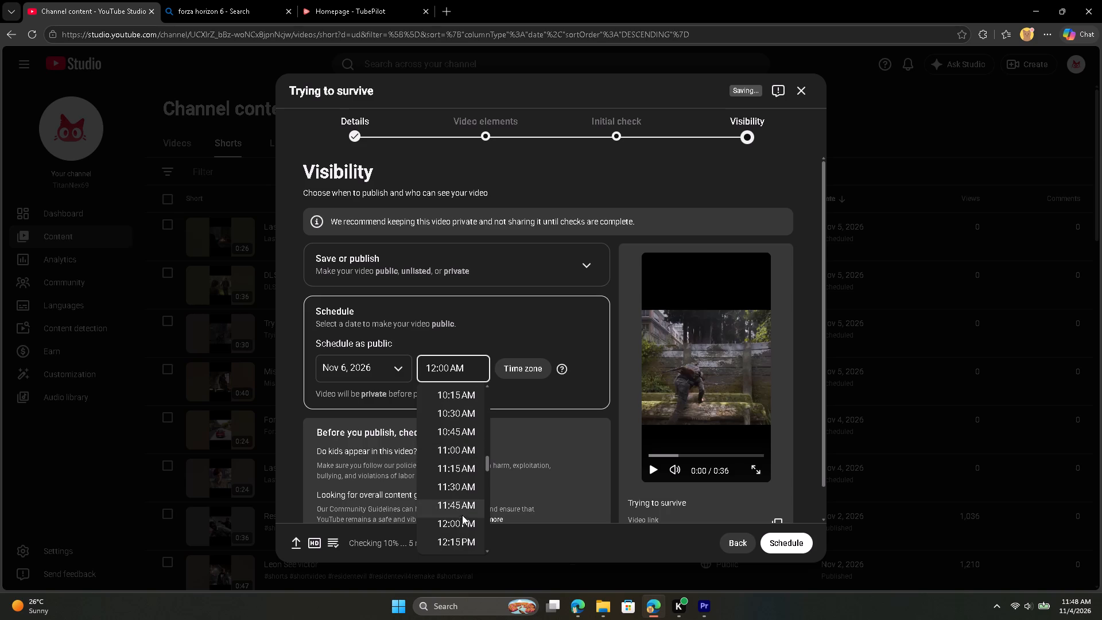
click(466, 486)
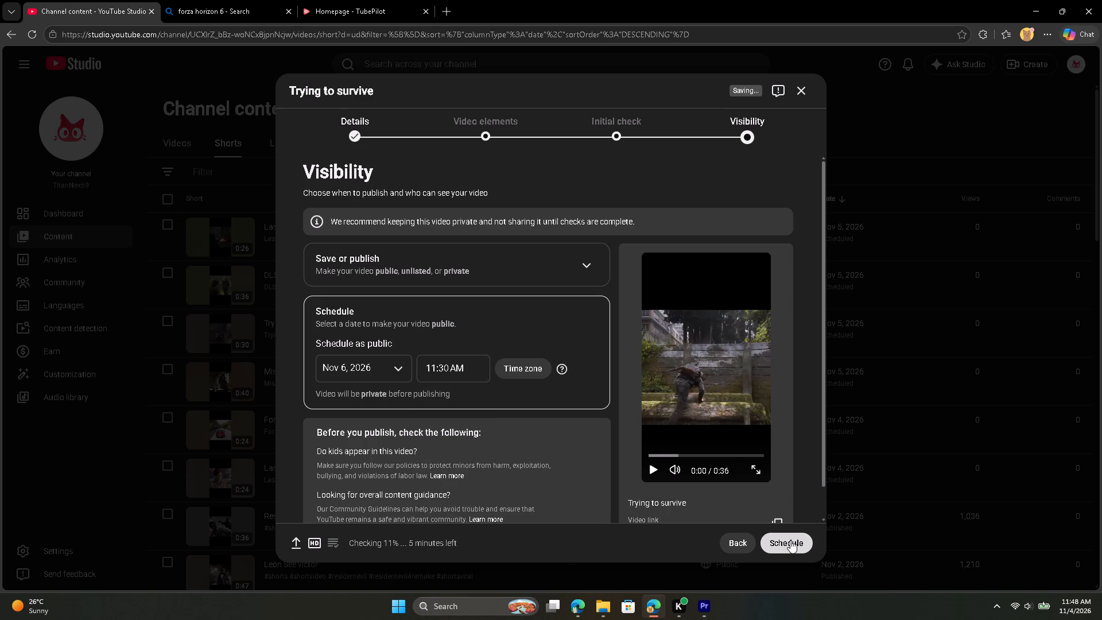
Schedule the "Trying to survive" Short and acknowledge the content check notice.
click(790, 540)
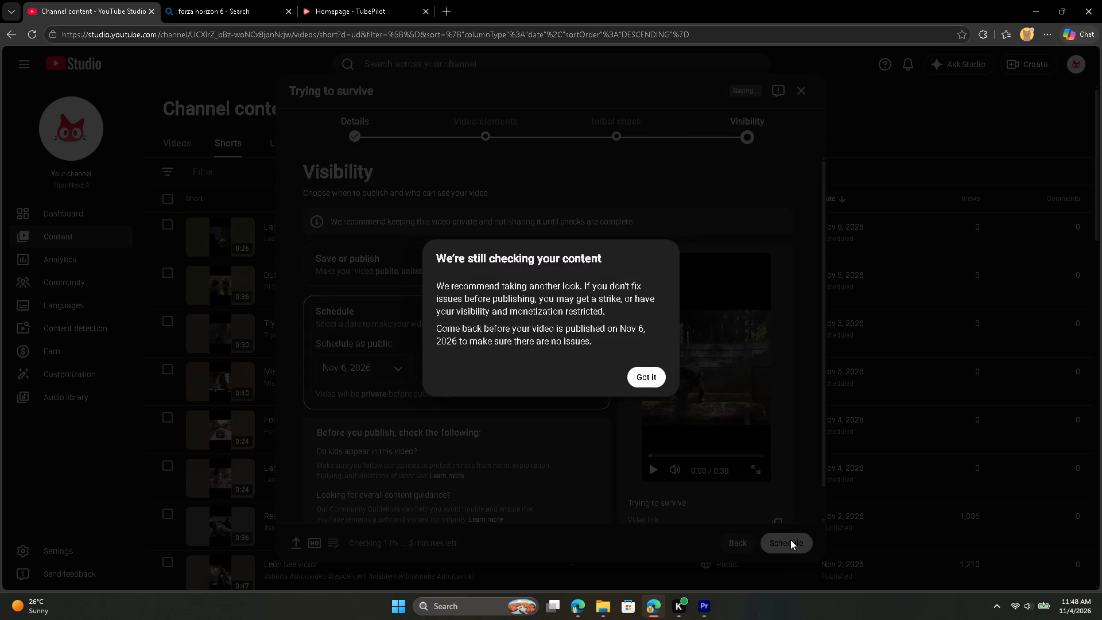
click(647, 383)
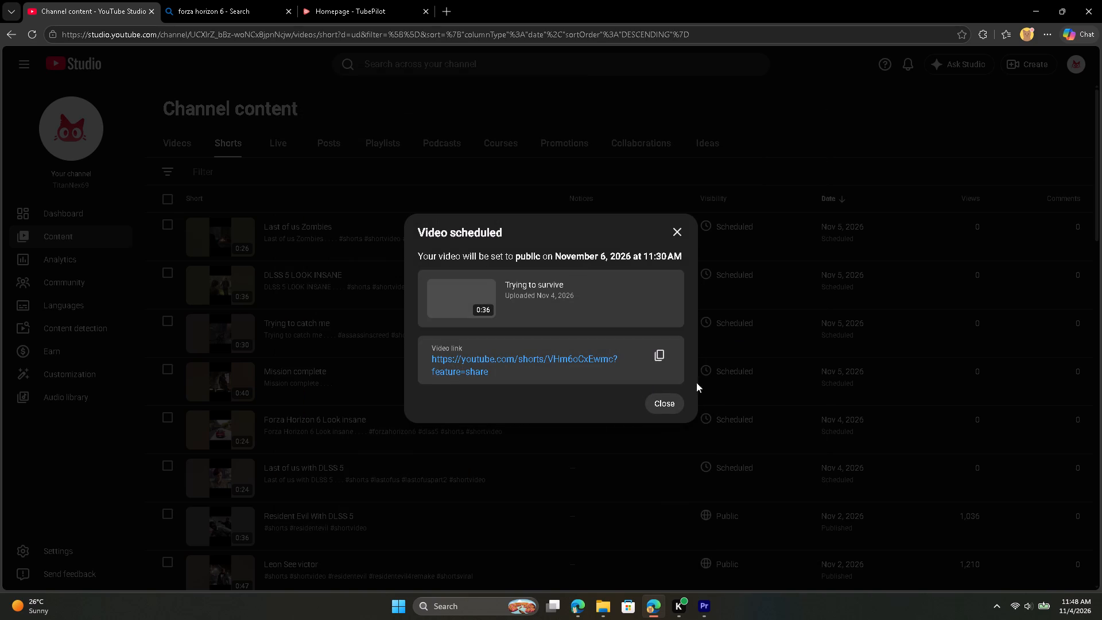
Close the scheduled-video confirmation and start a new video upload, opening the file selection.
click(669, 401)
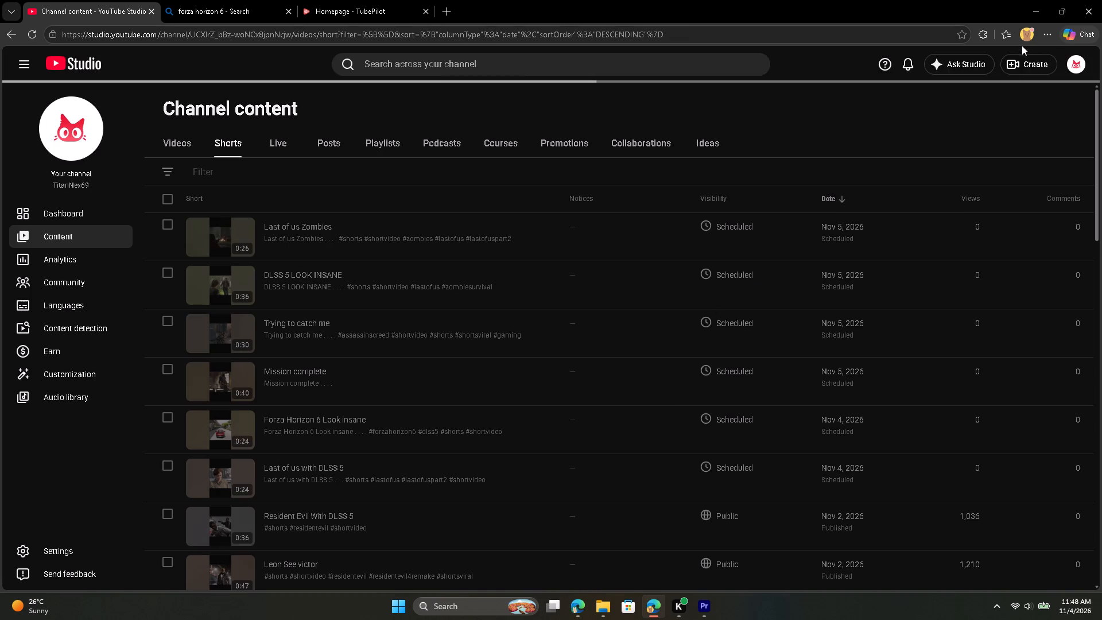
click(1022, 60)
click(1001, 88)
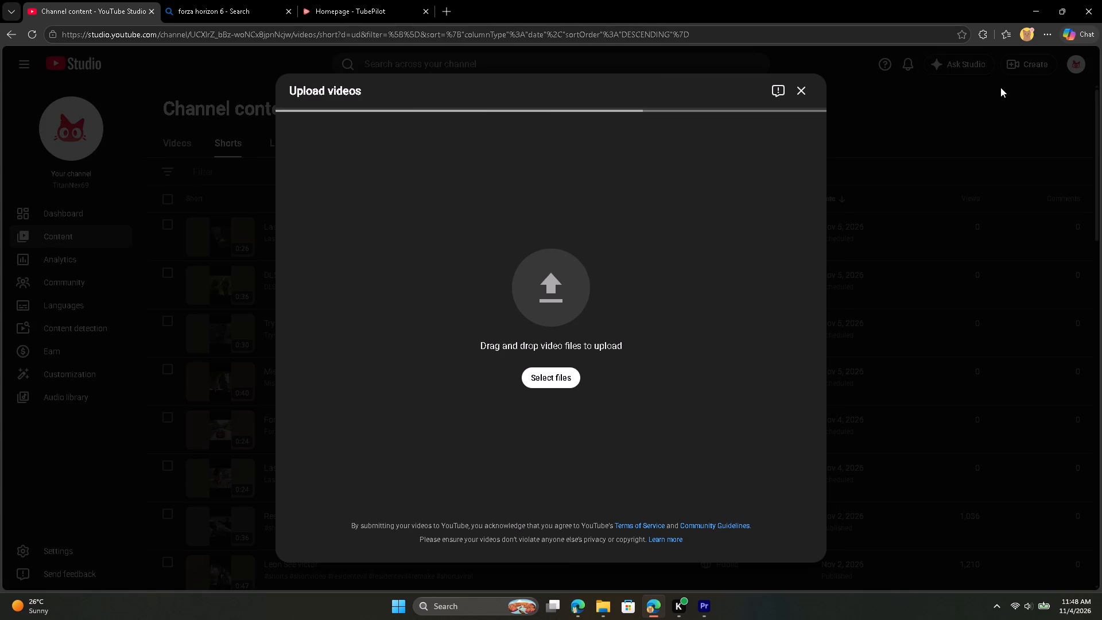
click(565, 380)
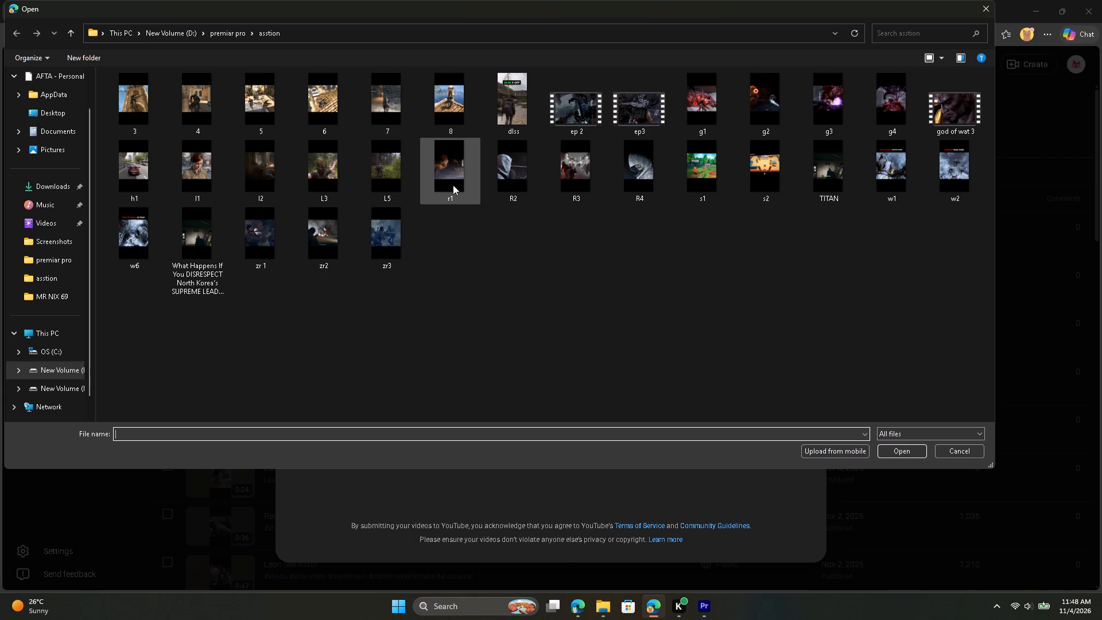
Switch to File Explorer and preview the r1, R3 and R4 clips in the asstion folder to choose the next upload.
click(598, 607)
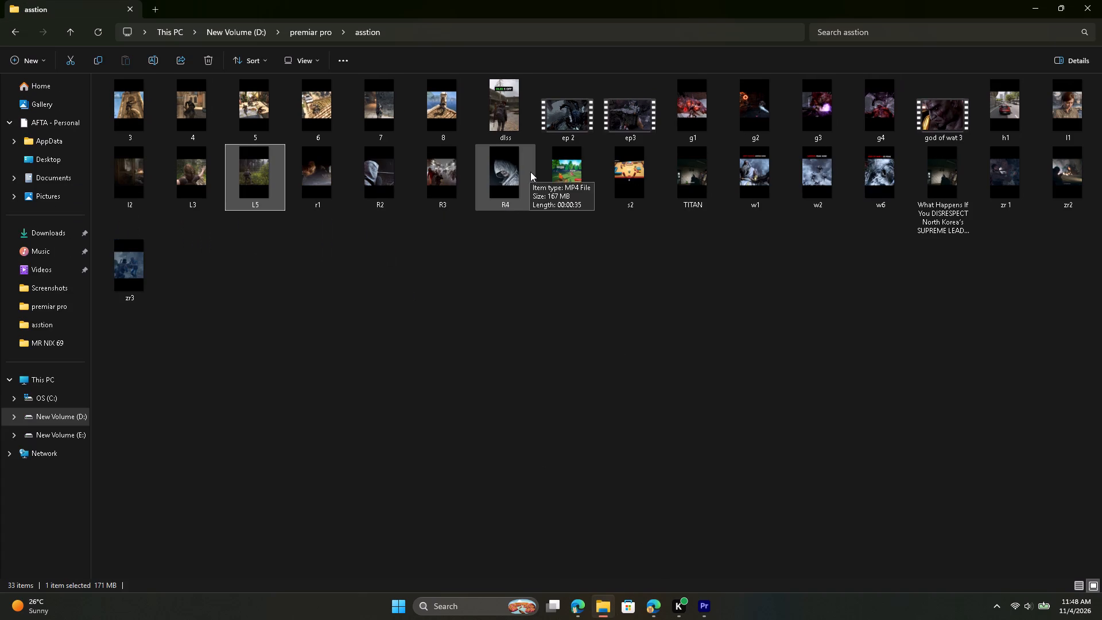
double_click(315, 187)
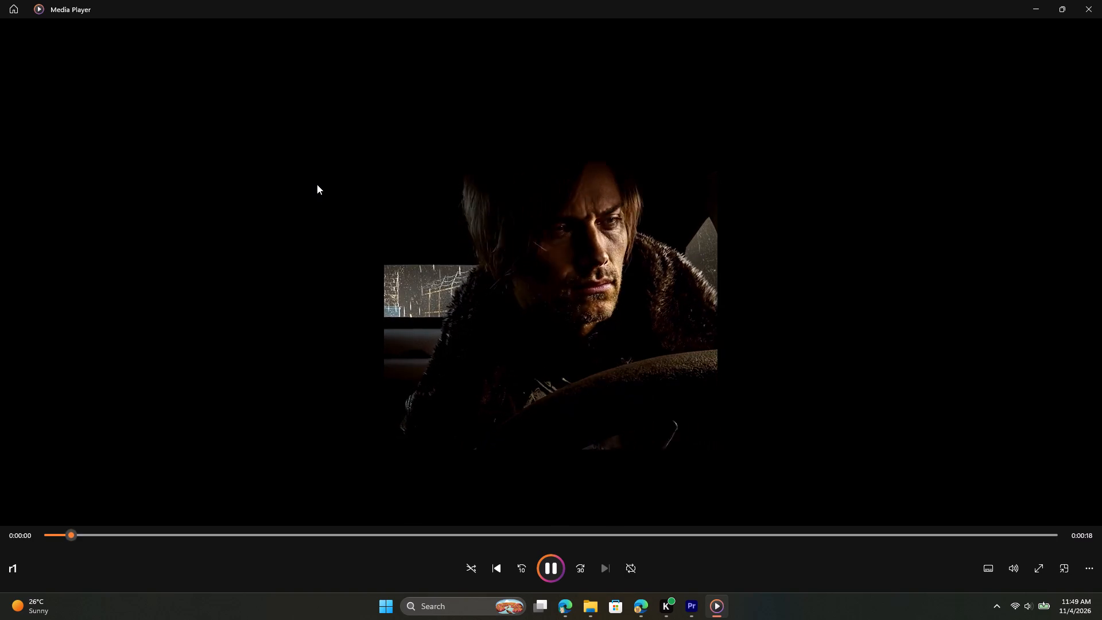
click(1101, 0)
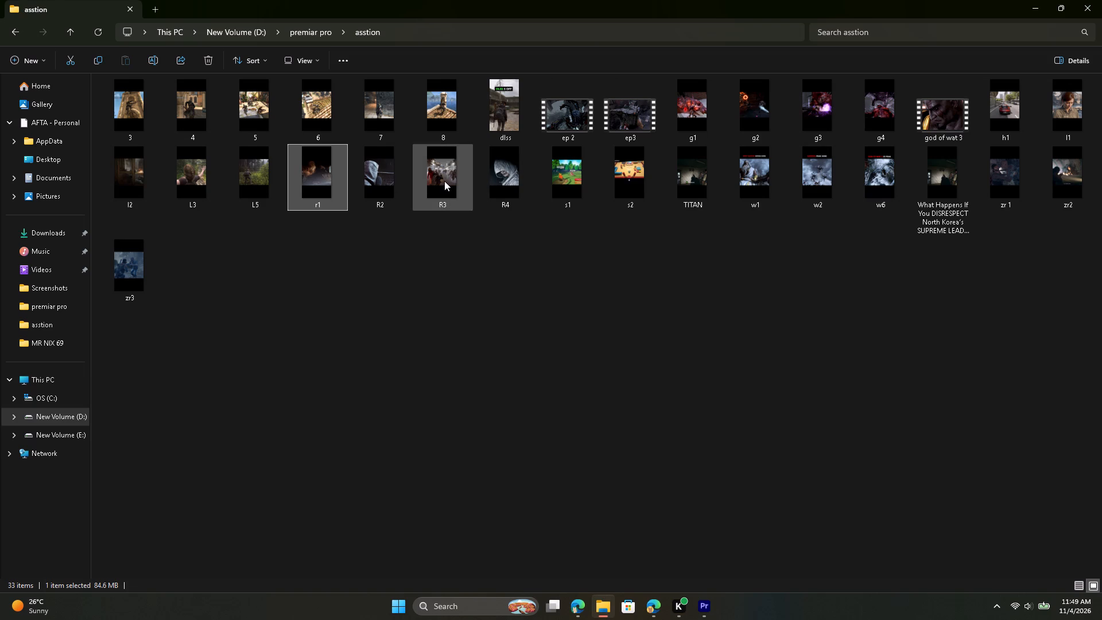
double_click(444, 181)
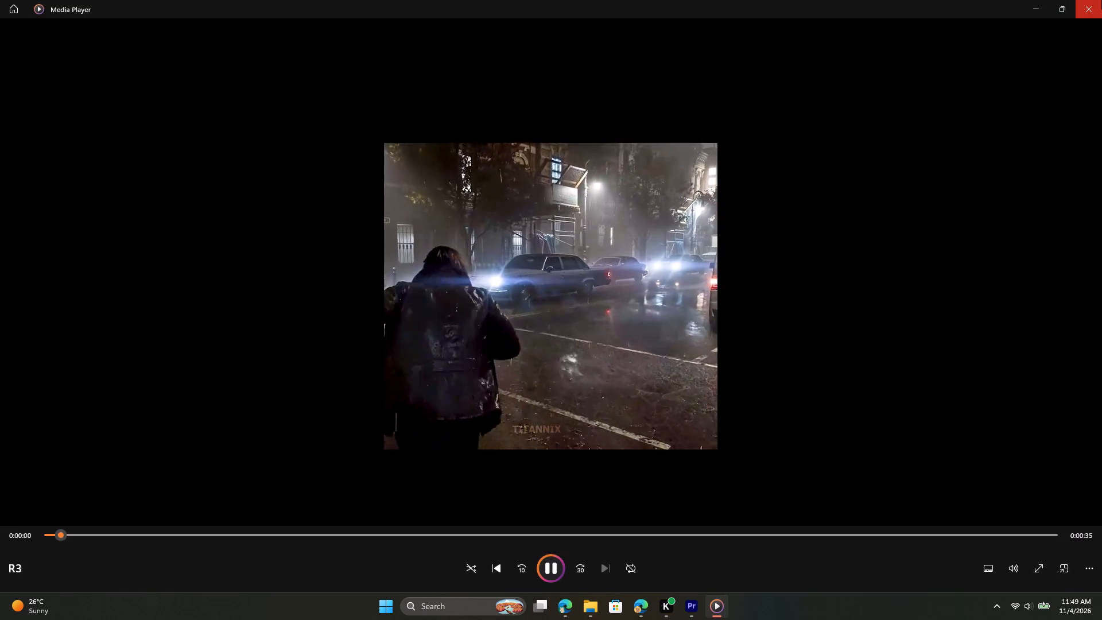
click(1101, 0)
double_click(508, 187)
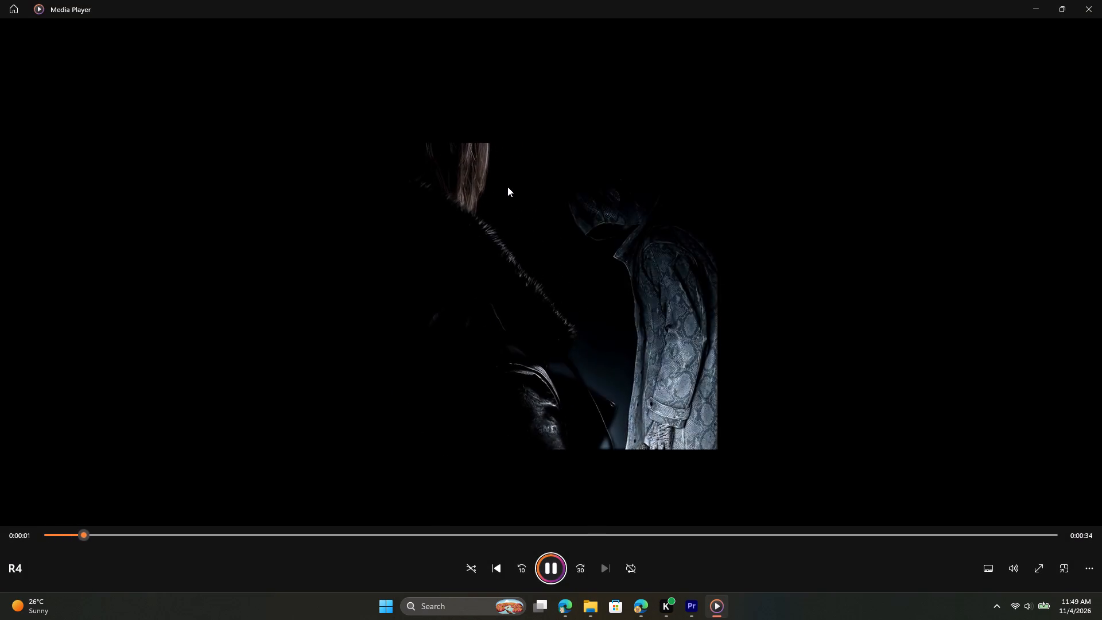
click(382, 539)
click(1101, 0)
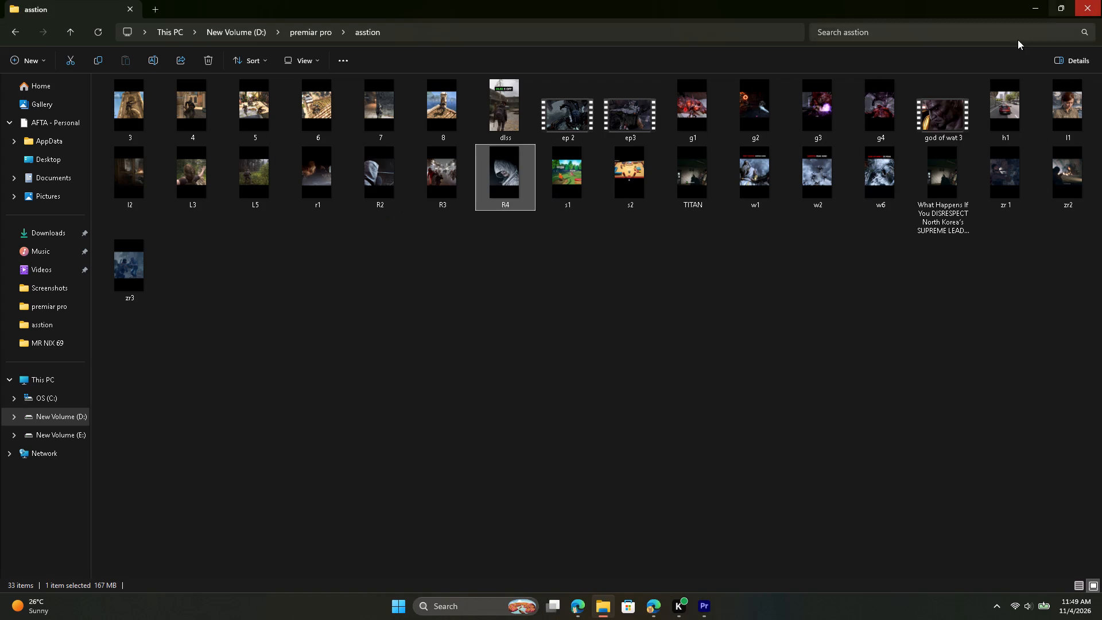
Return to the browser's upload window and upload the R4 video from the asstion folder.
click(654, 608)
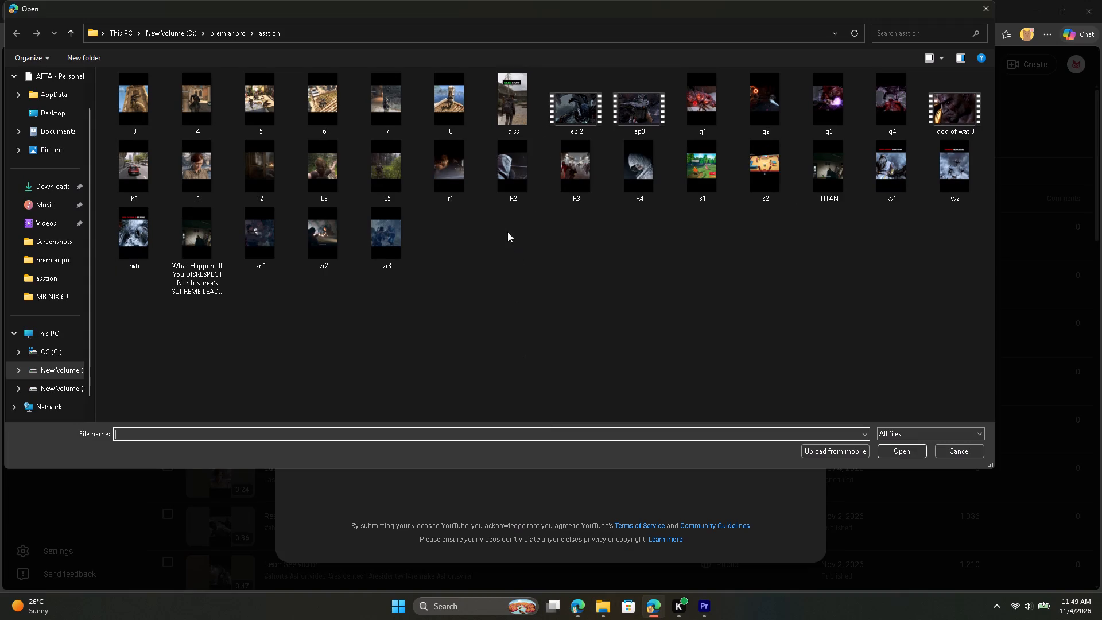
click(505, 164)
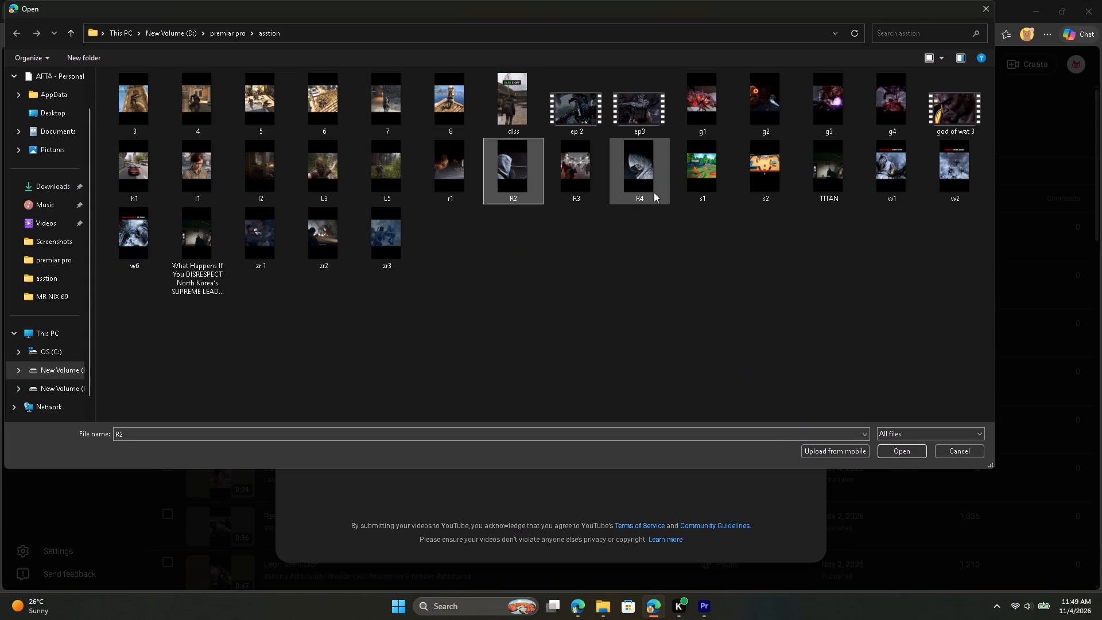
click(656, 188)
click(897, 449)
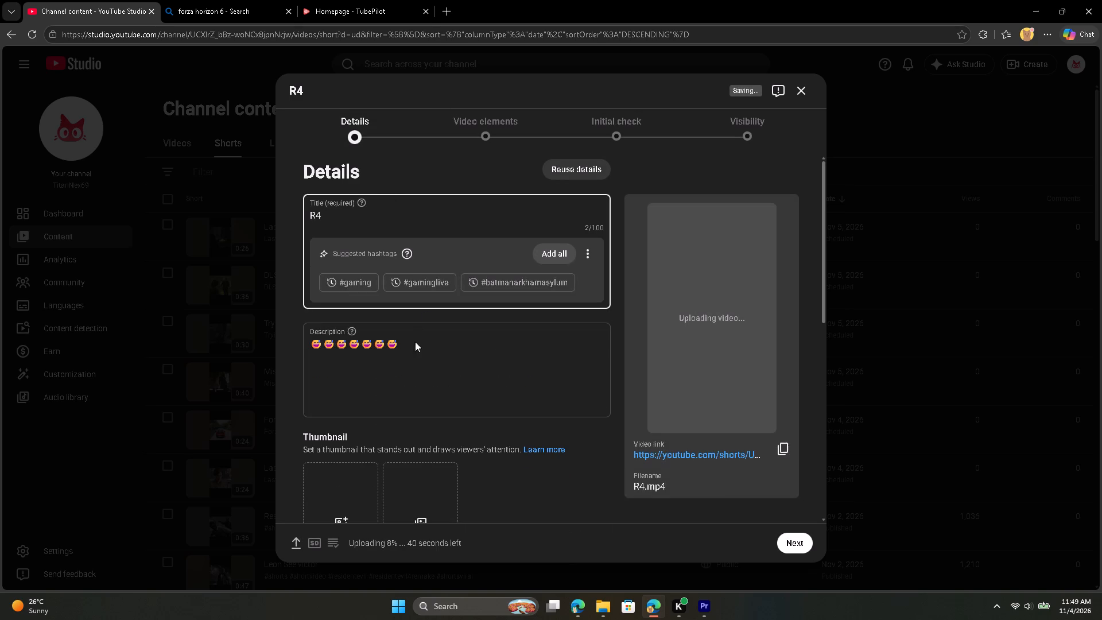
Replace the emoji description with the copied "Trying to survive" description and delete its stray "63/5000" line.
drag(402, 344, 297, 339)
key(ctrl+v)
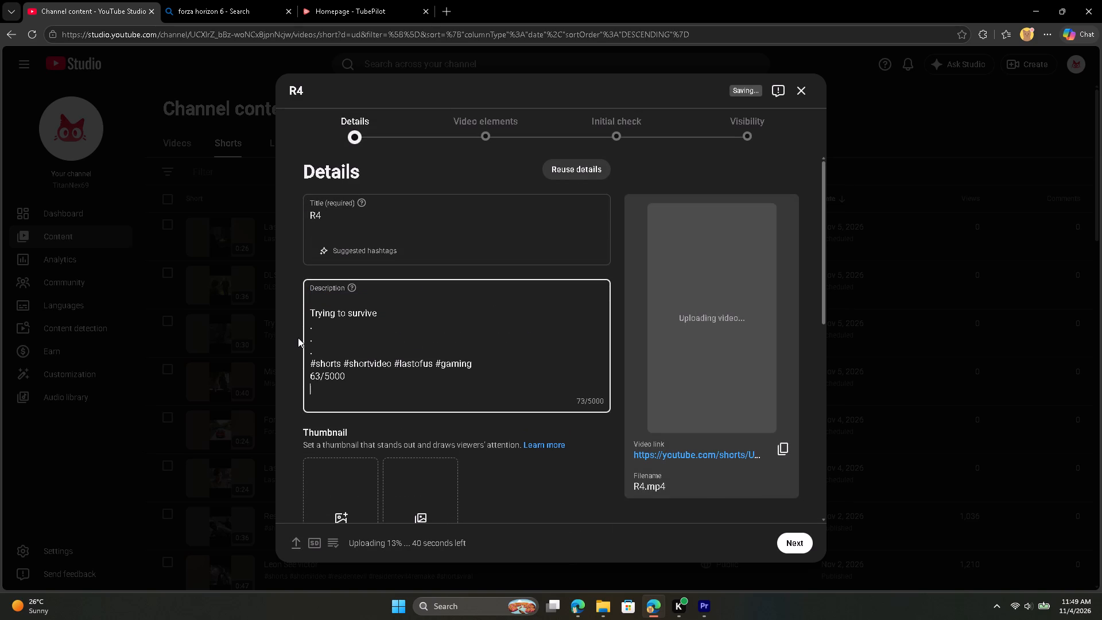
drag(370, 386, 305, 379)
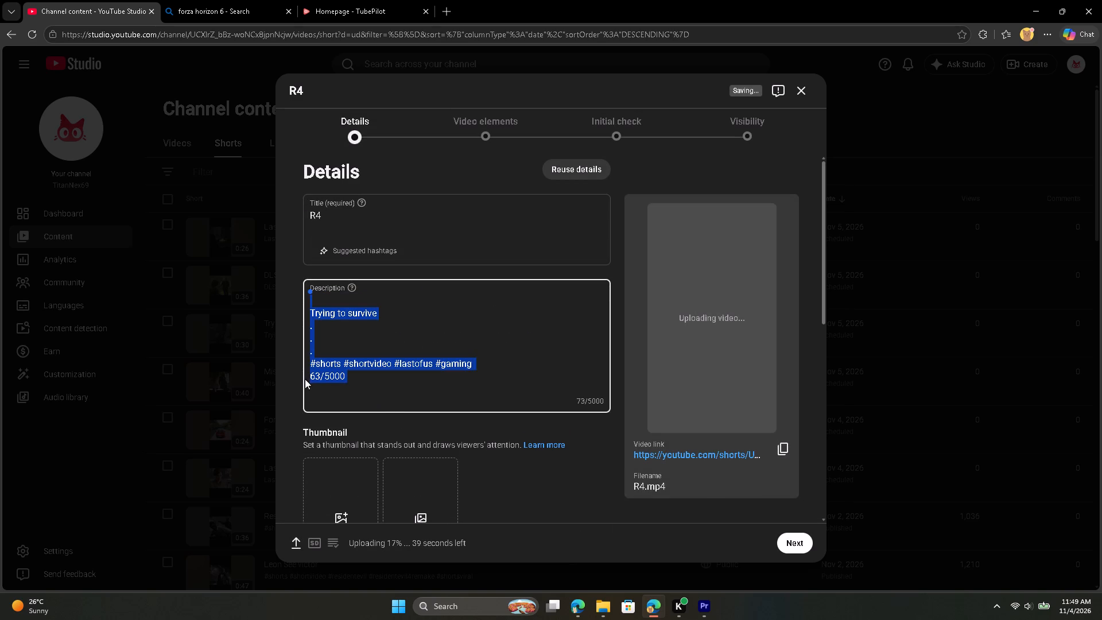
drag(305, 379, 311, 381)
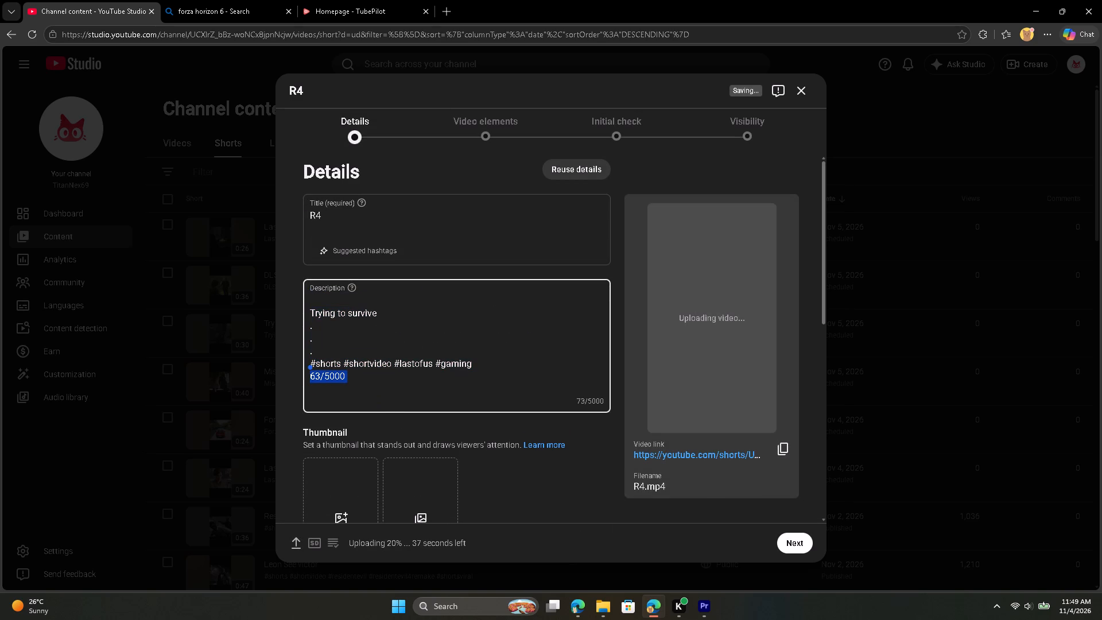
drag(311, 381, 311, 381)
key(BackSpace)
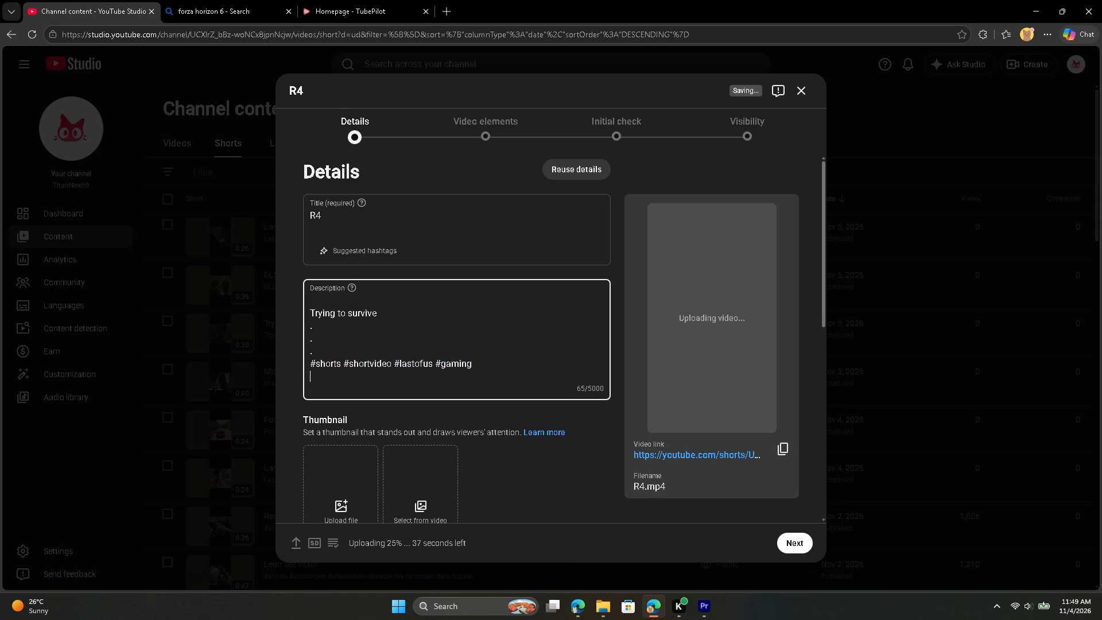
Replace the #lastofus hashtag in the description with #residentevil.
click(477, 364)
drag(433, 363, 399, 365)
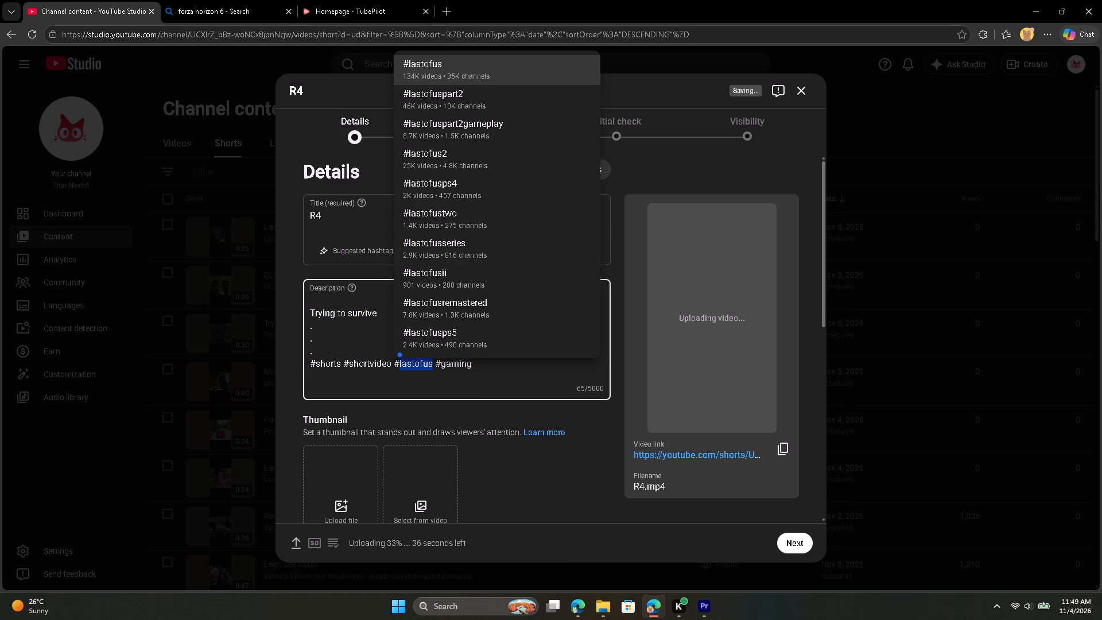
text(re)
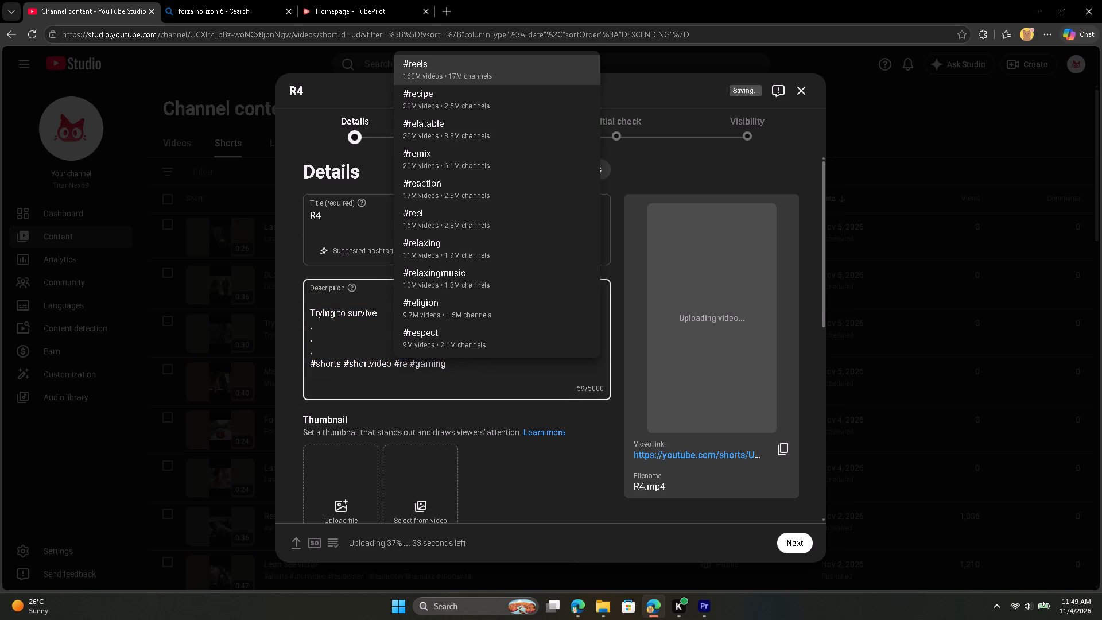
text(si)
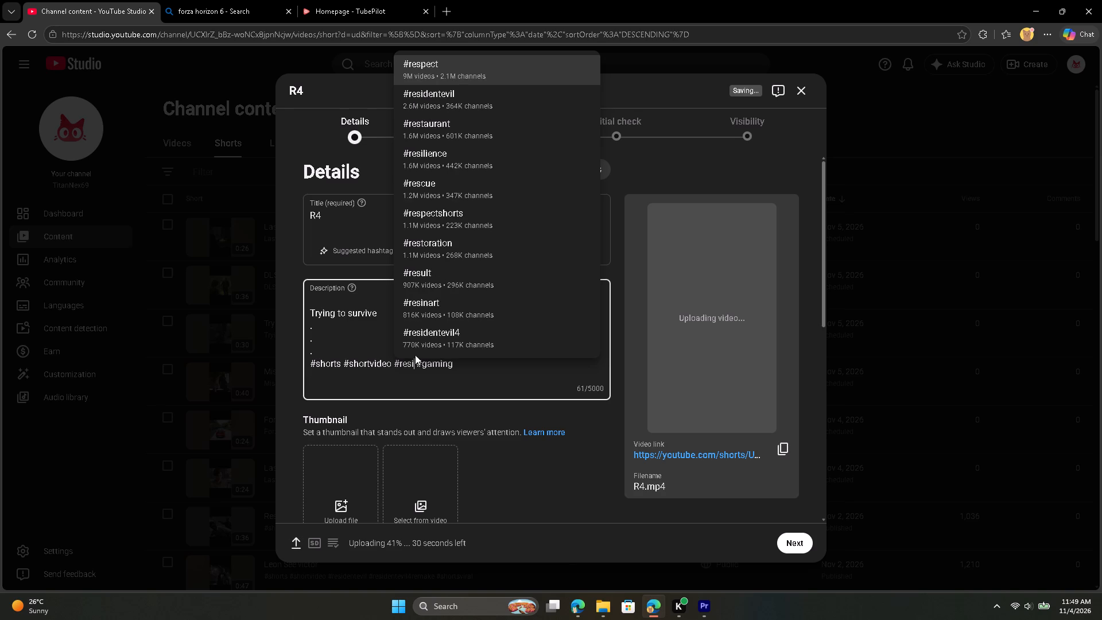
click(468, 77)
Add the hashtag #residentevil4 after #gaming in the description.
click(493, 369)
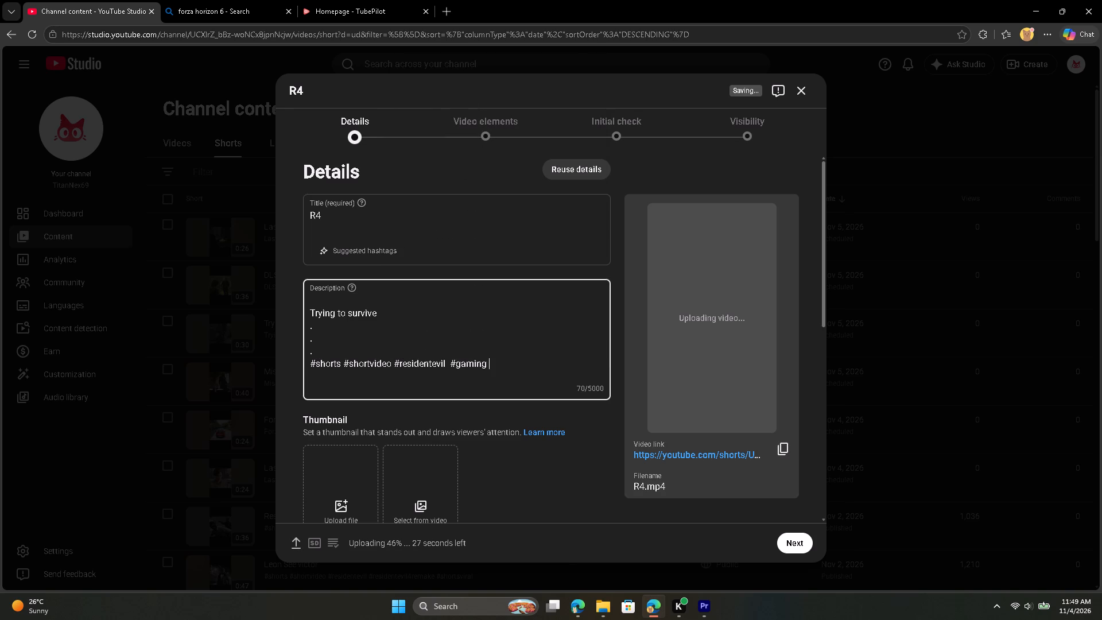
key(space)
text(#re)
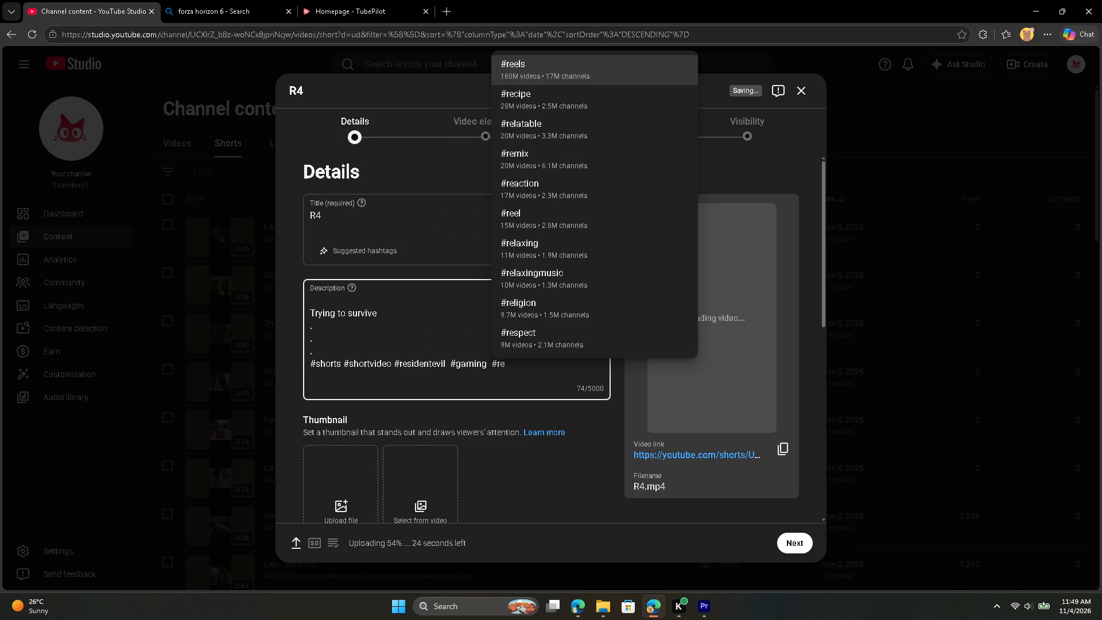
key(s)
key(i)
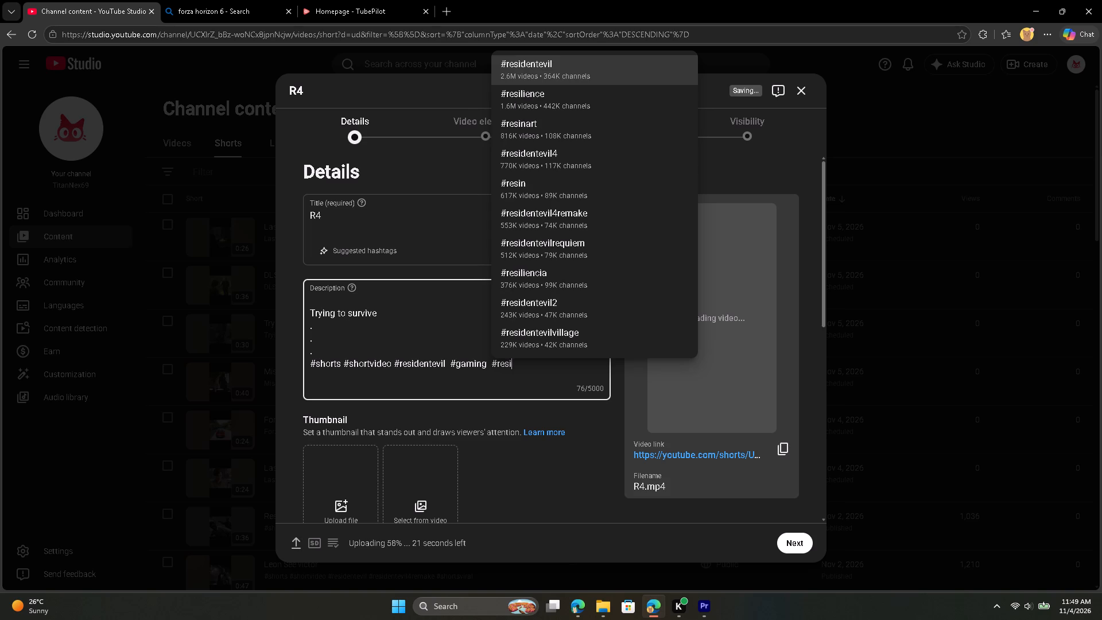
click(558, 163)
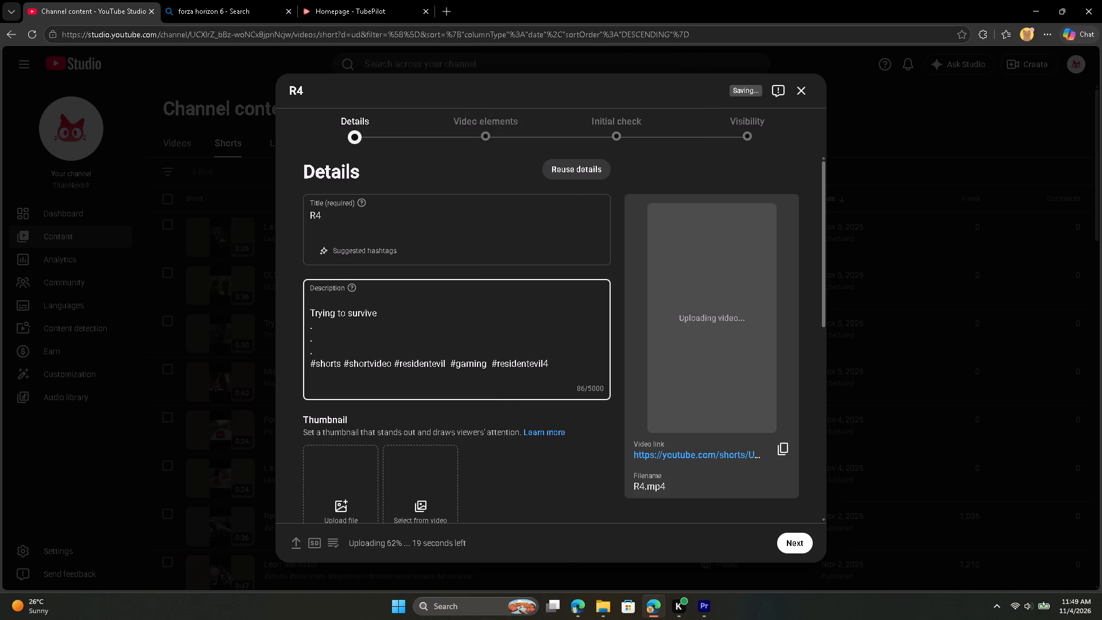
Remove the description's blank first line and replace "Trying to survive" with "Leon face victor".
drag(382, 313, 311, 309)
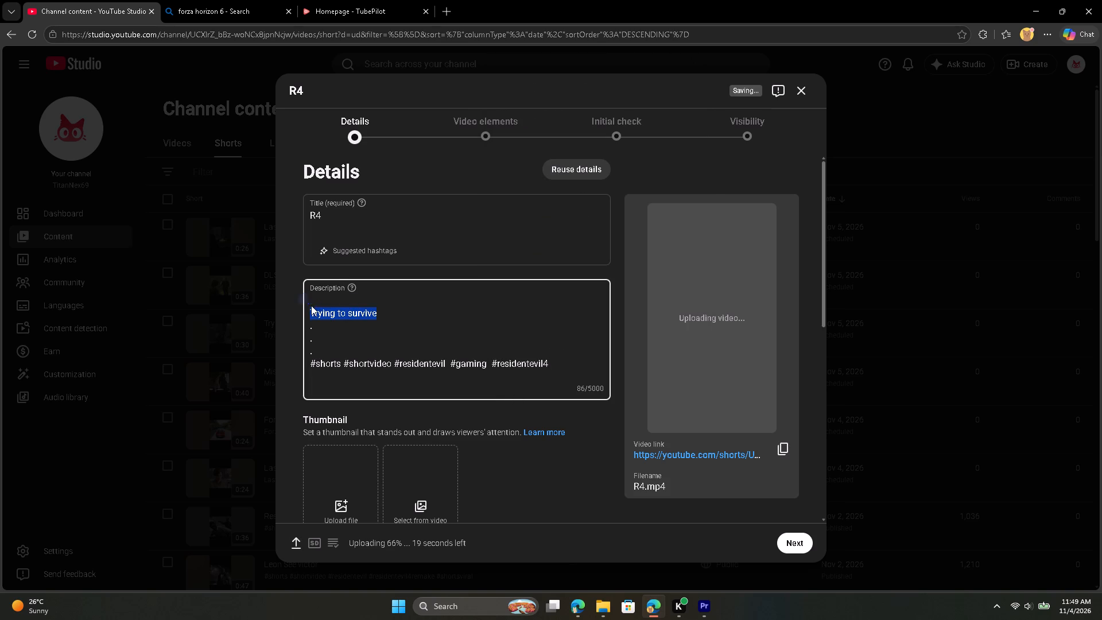
click(313, 297)
click(309, 321)
click(311, 312)
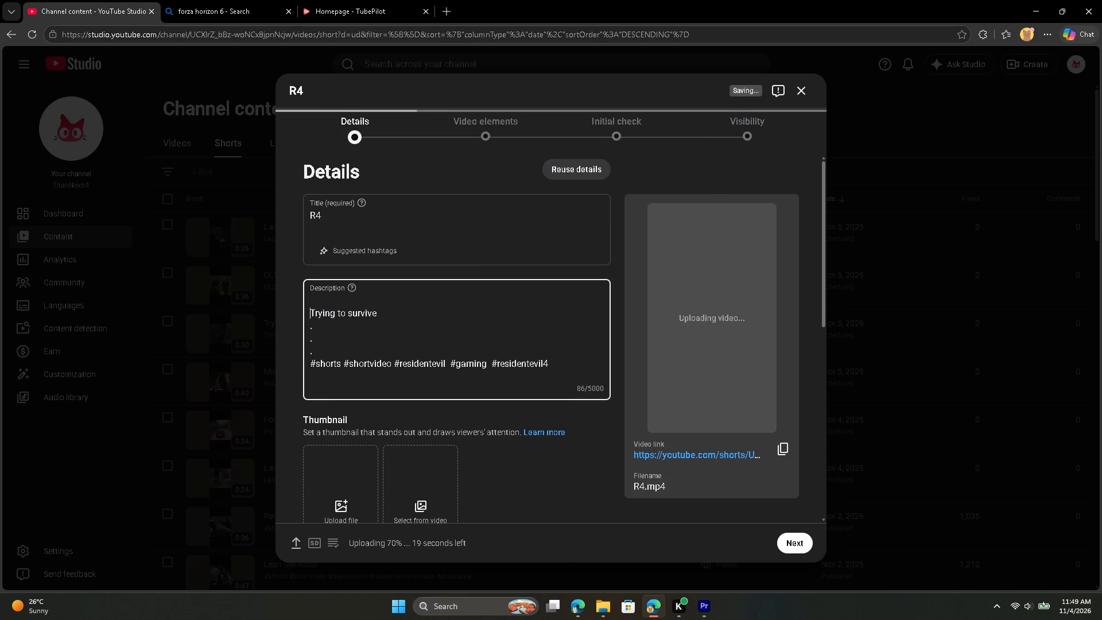
key(BackSpace)
drag(389, 305, 304, 303)
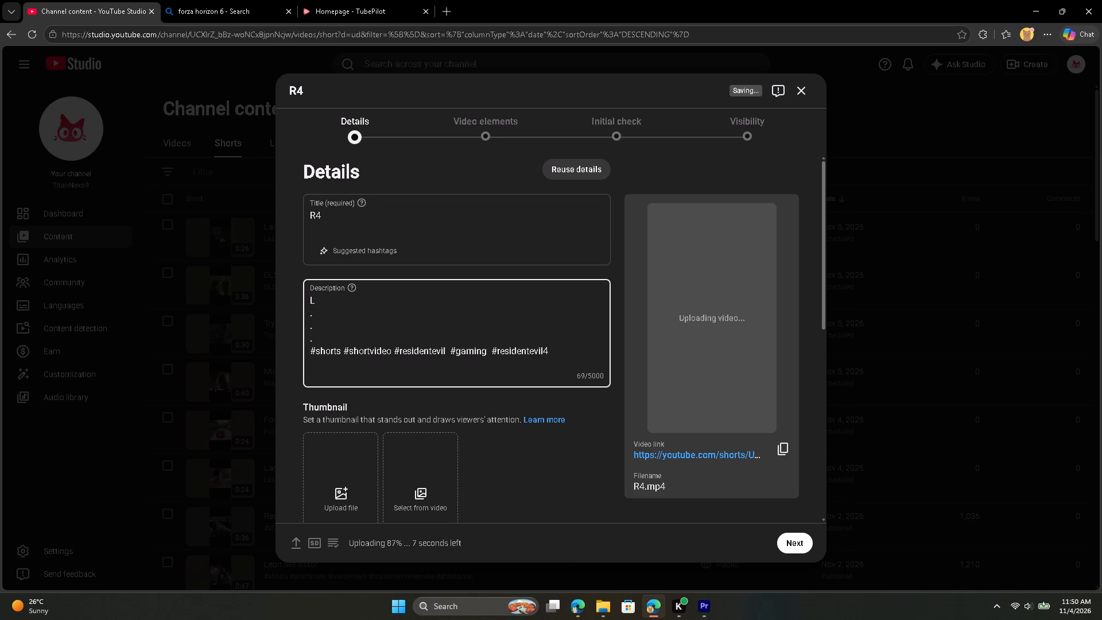
text(eon)
key(space)
key(f)
key(BackSpace)
text(face victor)
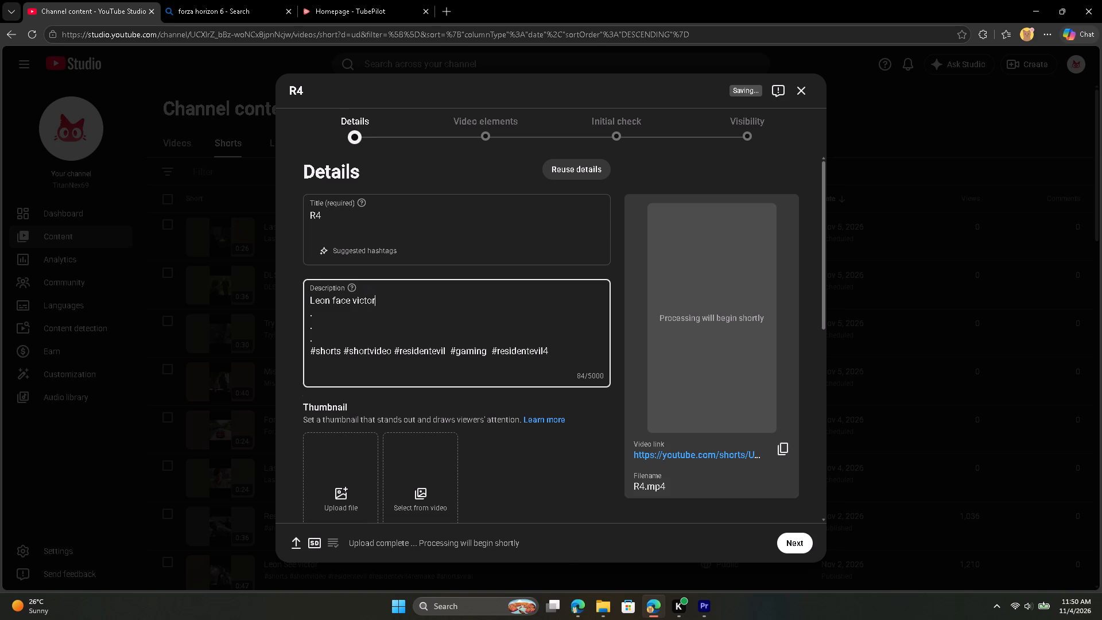
Copy "Leon face victor" from the description and use it to replace the R4 title.
drag(386, 302, 278, 299)
key(ctrl+c)
key(ctrl+c)
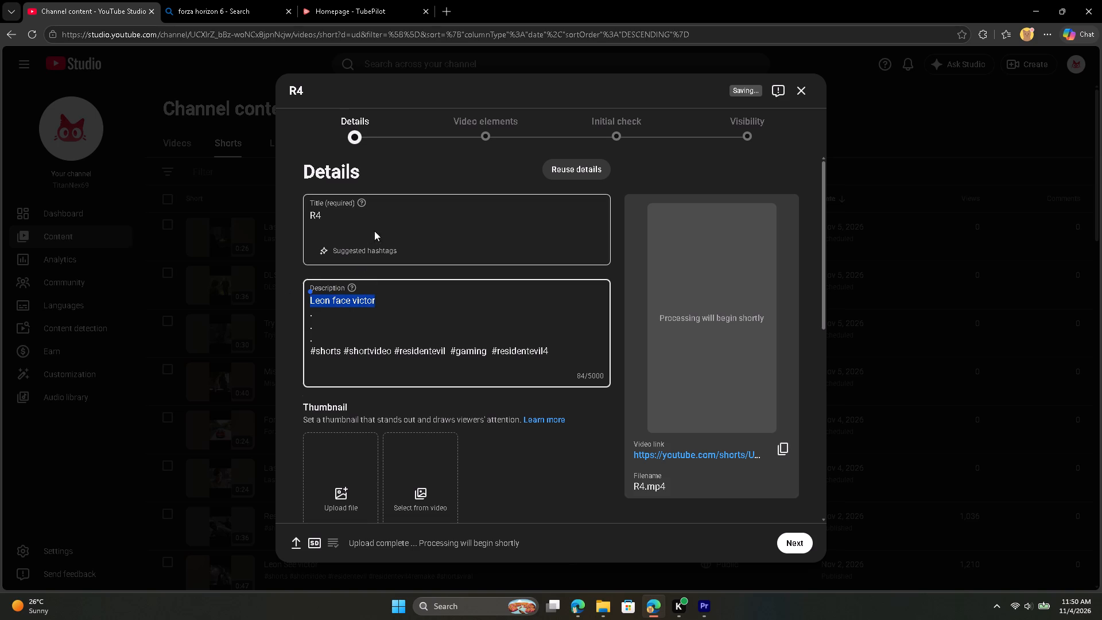
drag(320, 213, 278, 216)
key(ctrl+v)
click(395, 342)
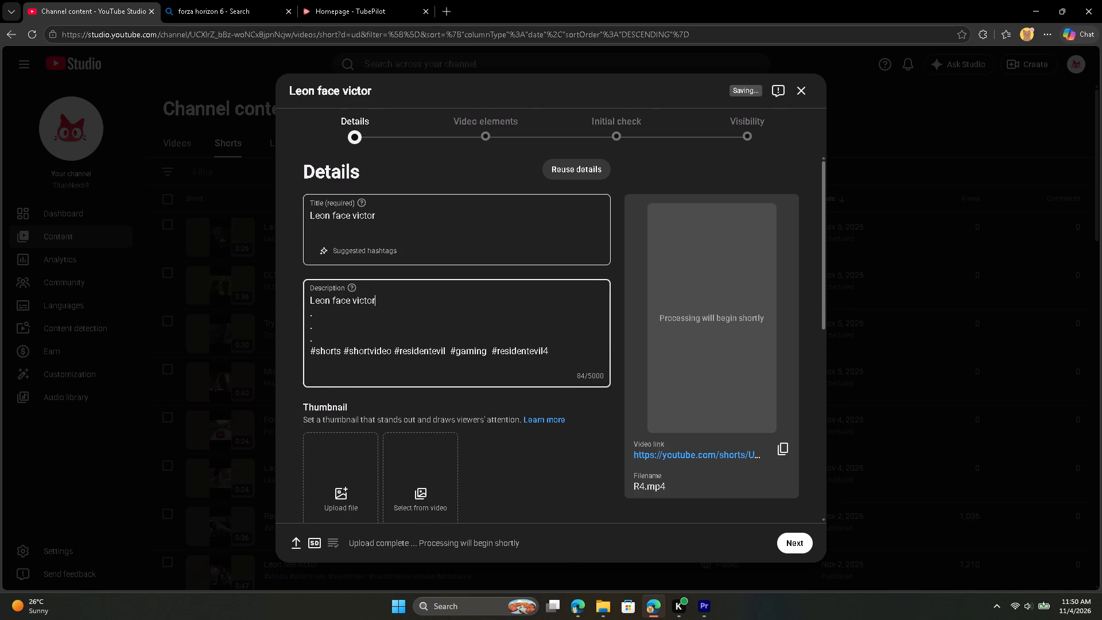
Advance the "Leon face victor" Short to the Visibility stage without adding a related video or subtitles.
scroll(482, 356, down, 4)
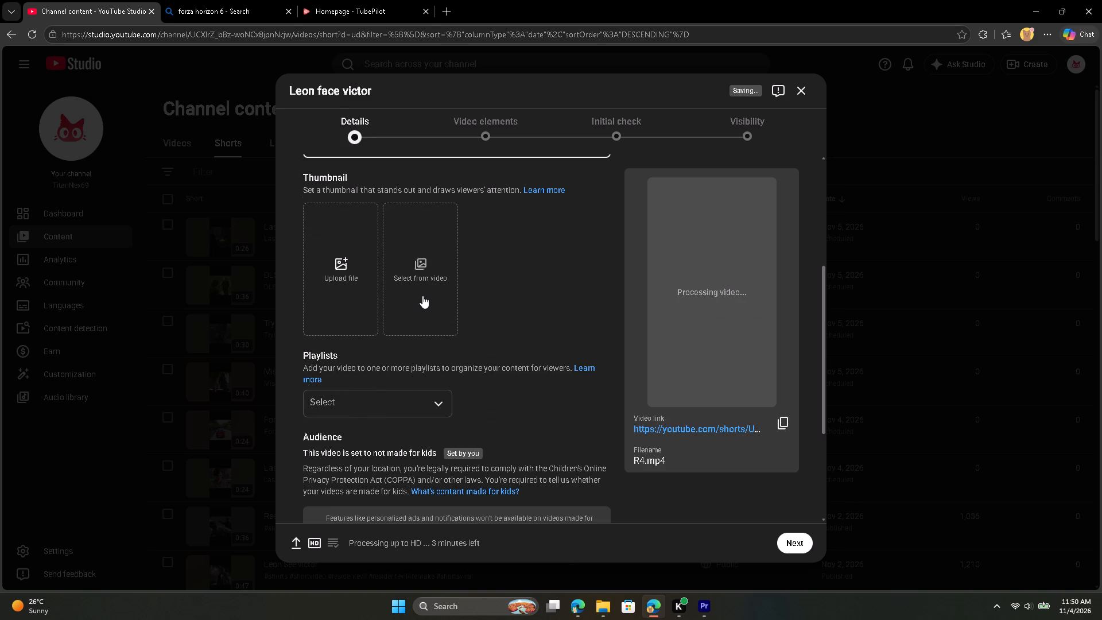
scroll(423, 296, down, 6)
click(794, 543)
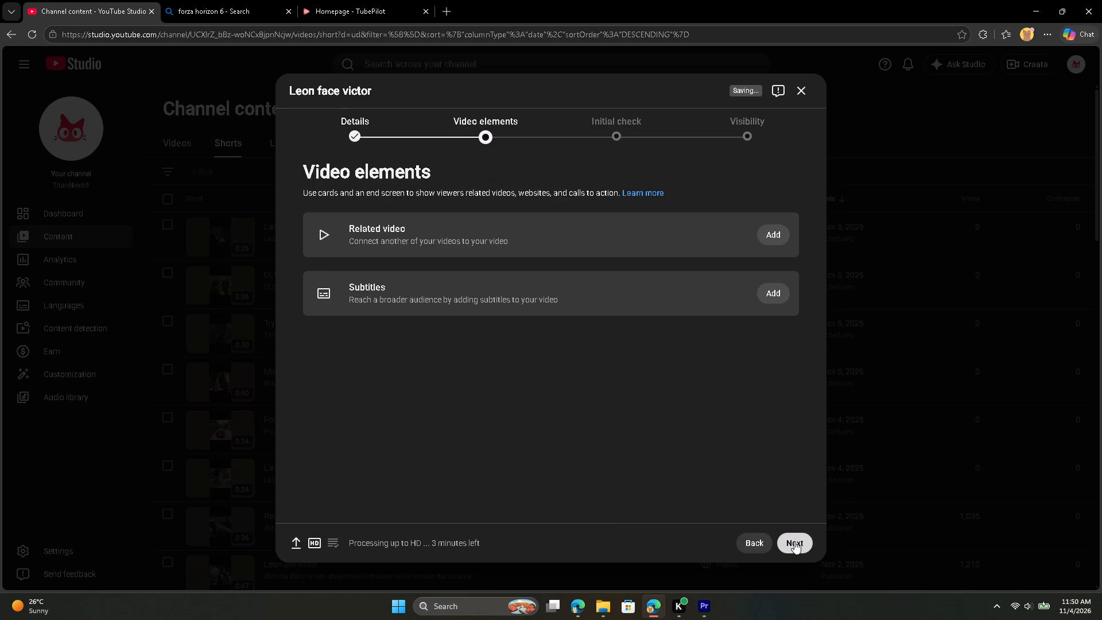
click(793, 553)
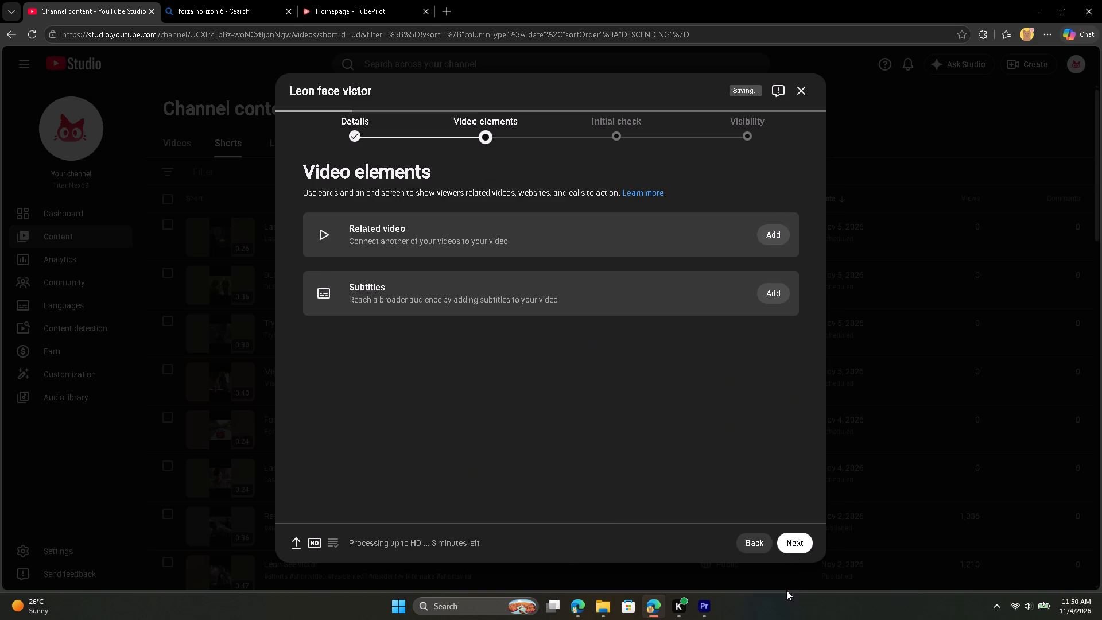
click(804, 542)
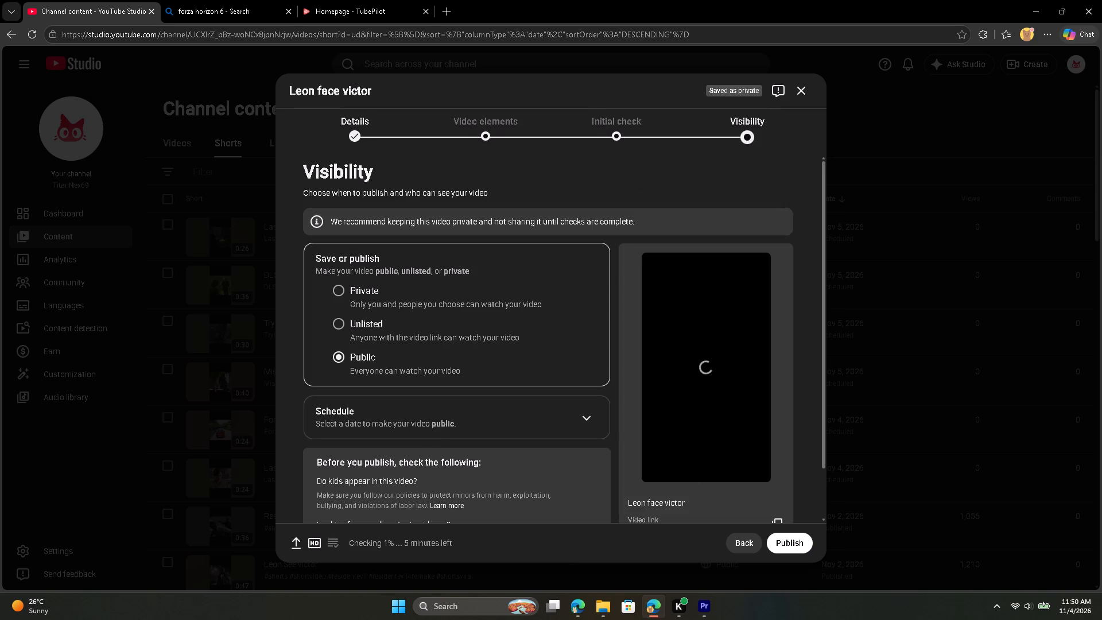
Set the Short to be scheduled as public on Nov 6, 2026 at 11:29 AM.
click(429, 420)
scroll(429, 418, up, 2)
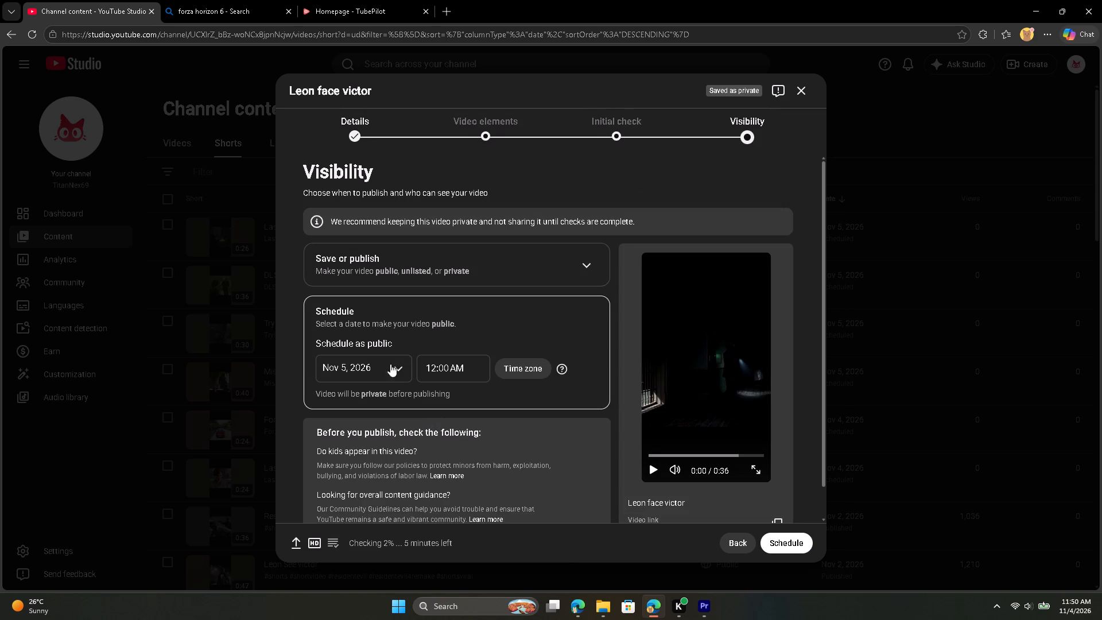
click(403, 367)
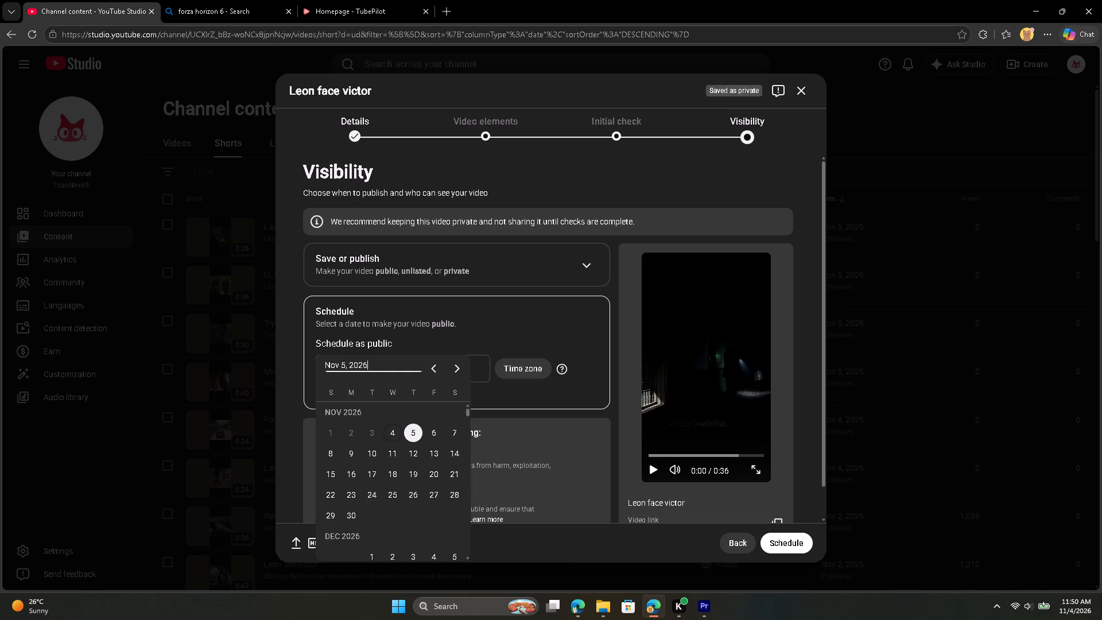
click(432, 434)
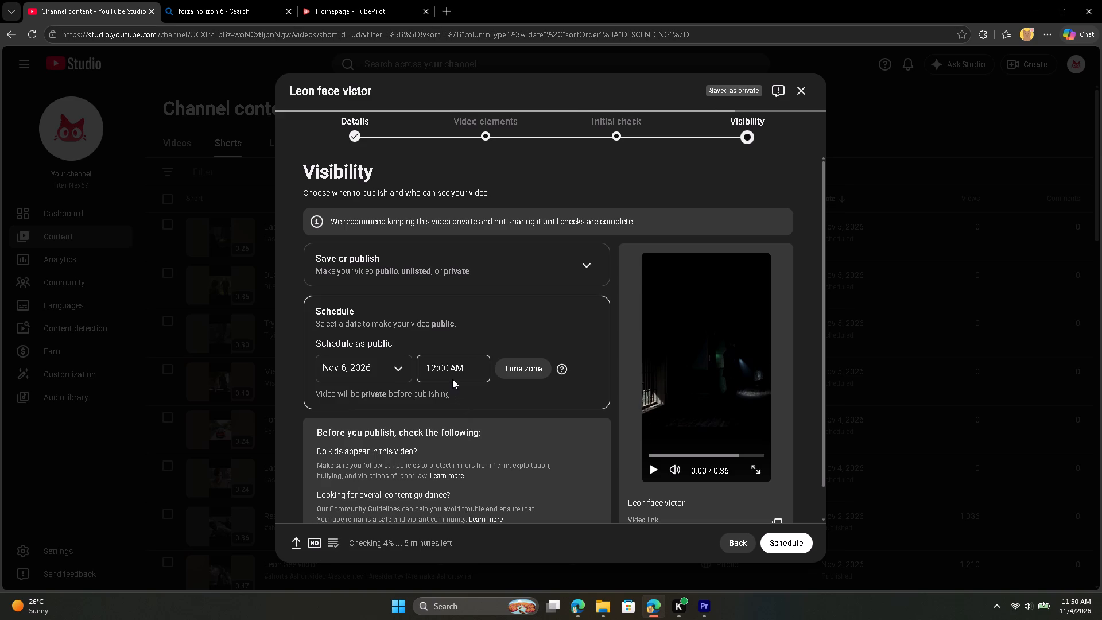
click(452, 374)
scroll(452, 393, down, 6)
scroll(449, 476, down, 6)
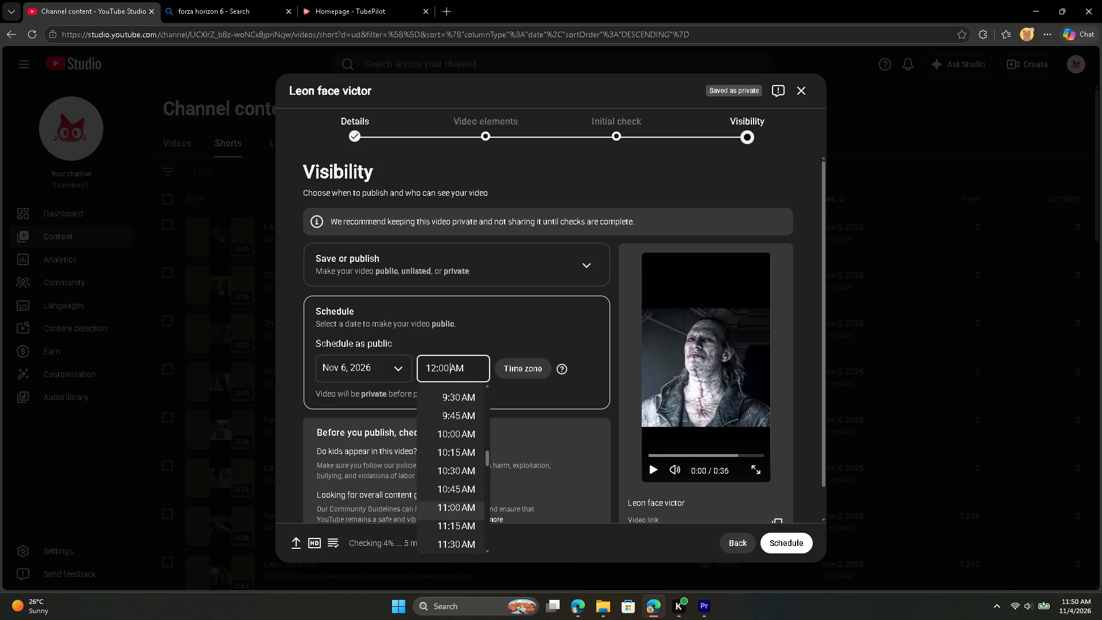
click(453, 545)
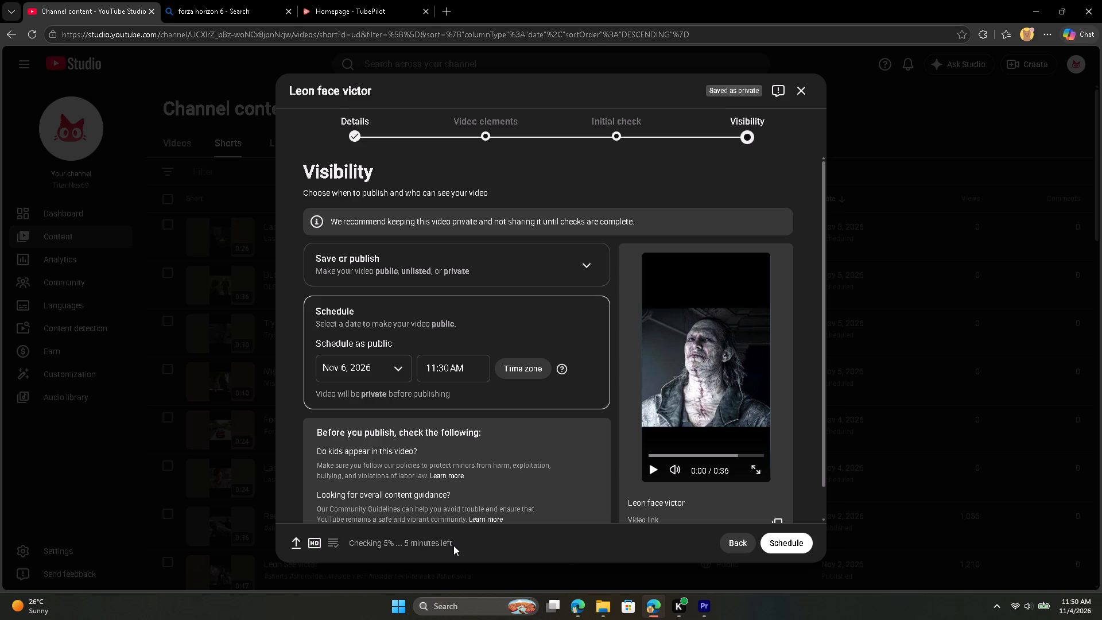
drag(448, 367, 444, 369)
drag(444, 369, 440, 369)
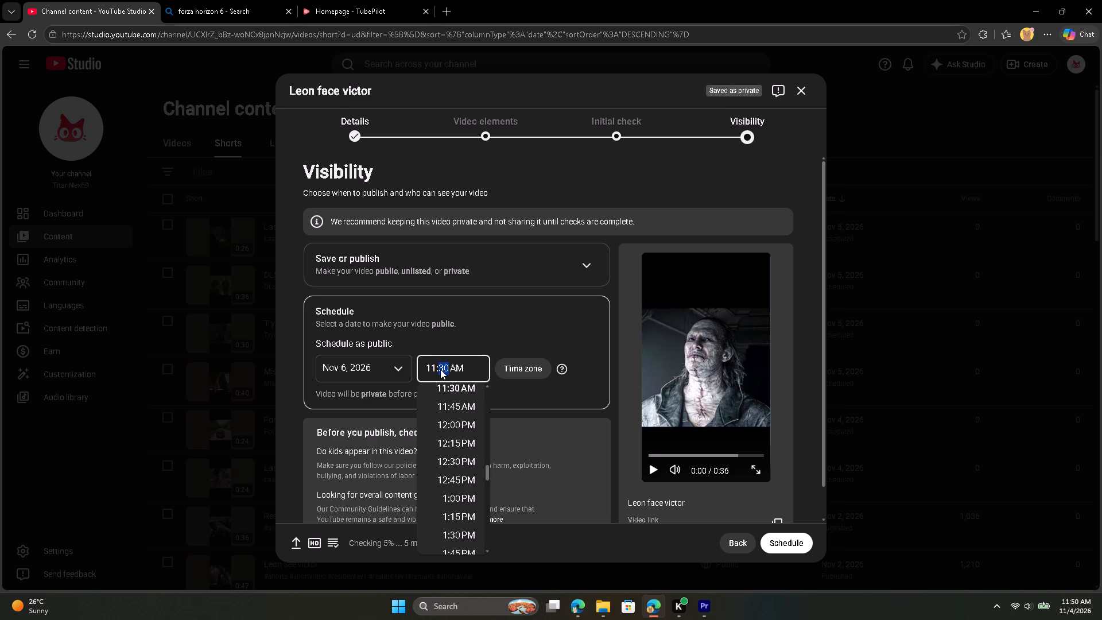
text(29)
drag(516, 335, 522, 335)
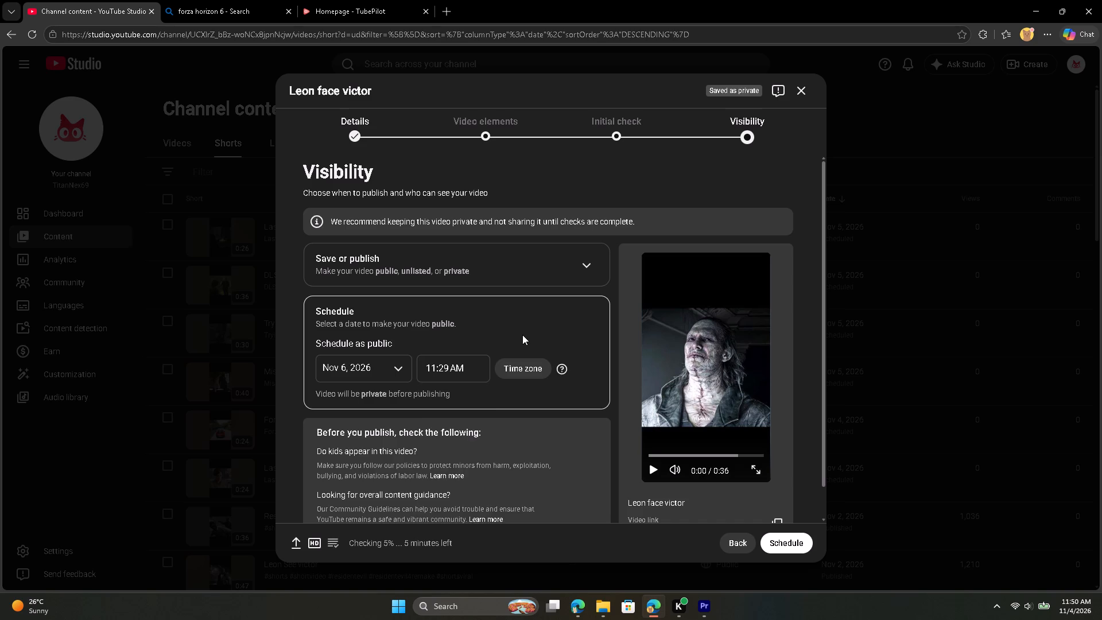
Submit the "Leon face victor" Short for scheduling and close the confirmation.
scroll(523, 379, down, 4)
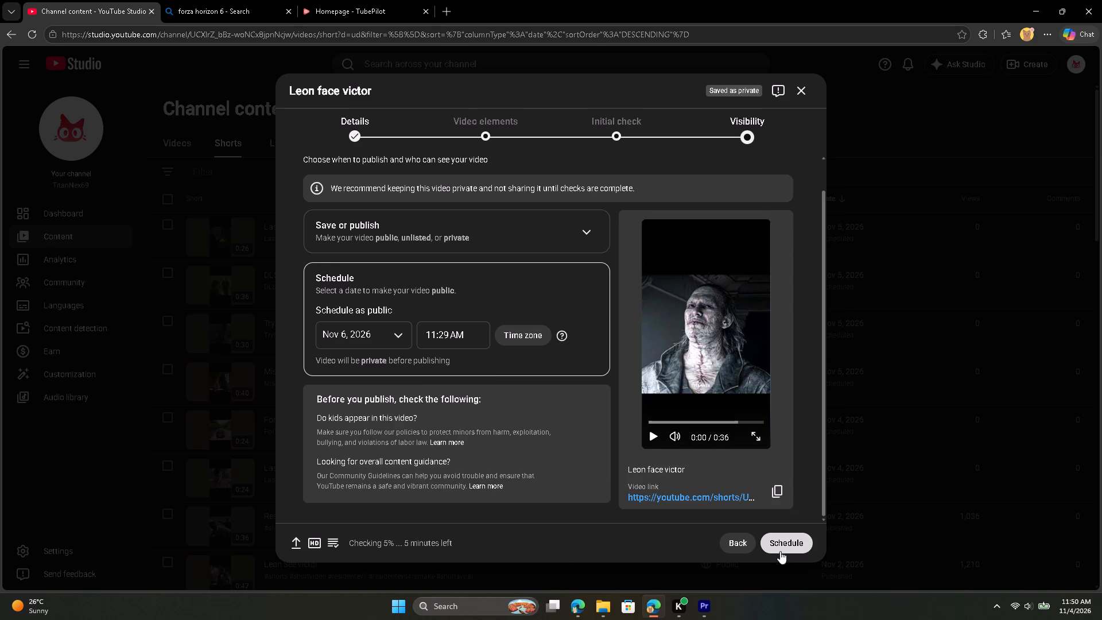
click(785, 545)
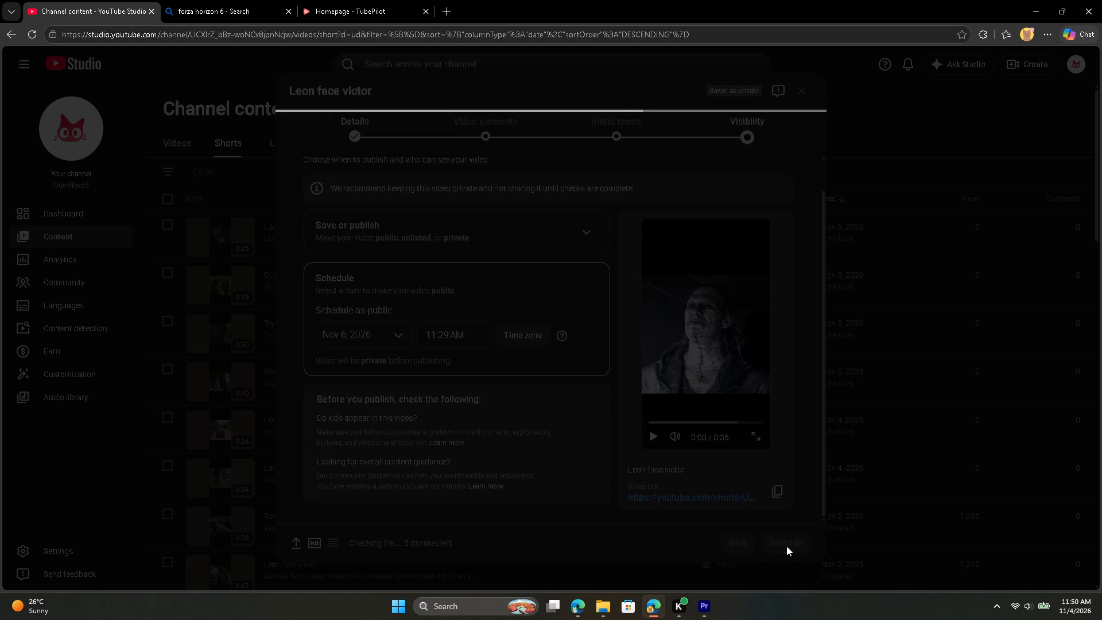
click(634, 367)
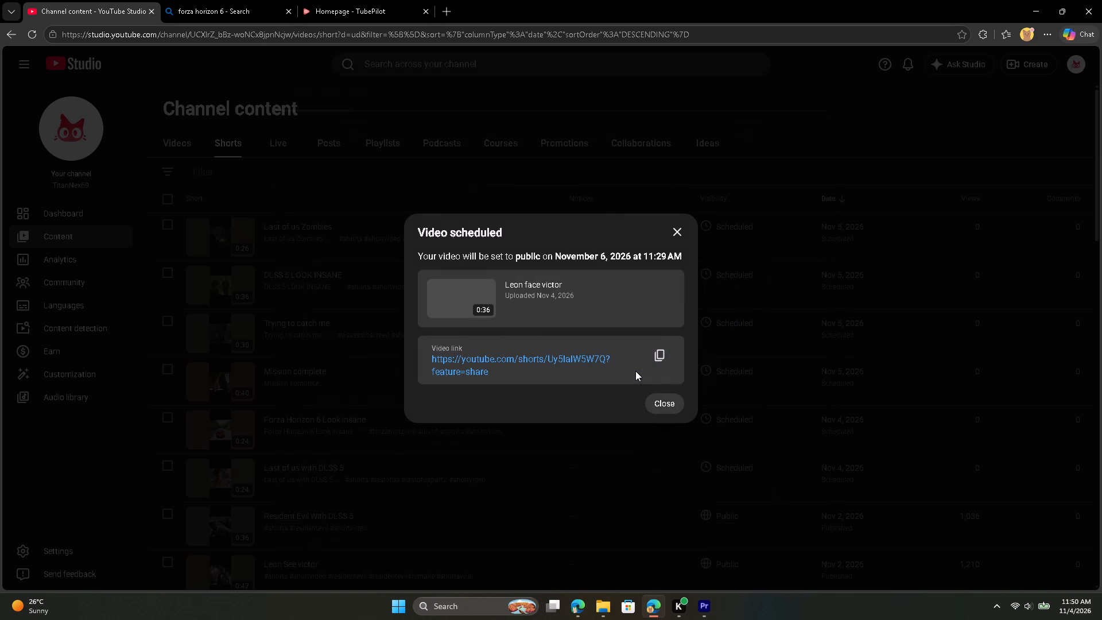
click(661, 397)
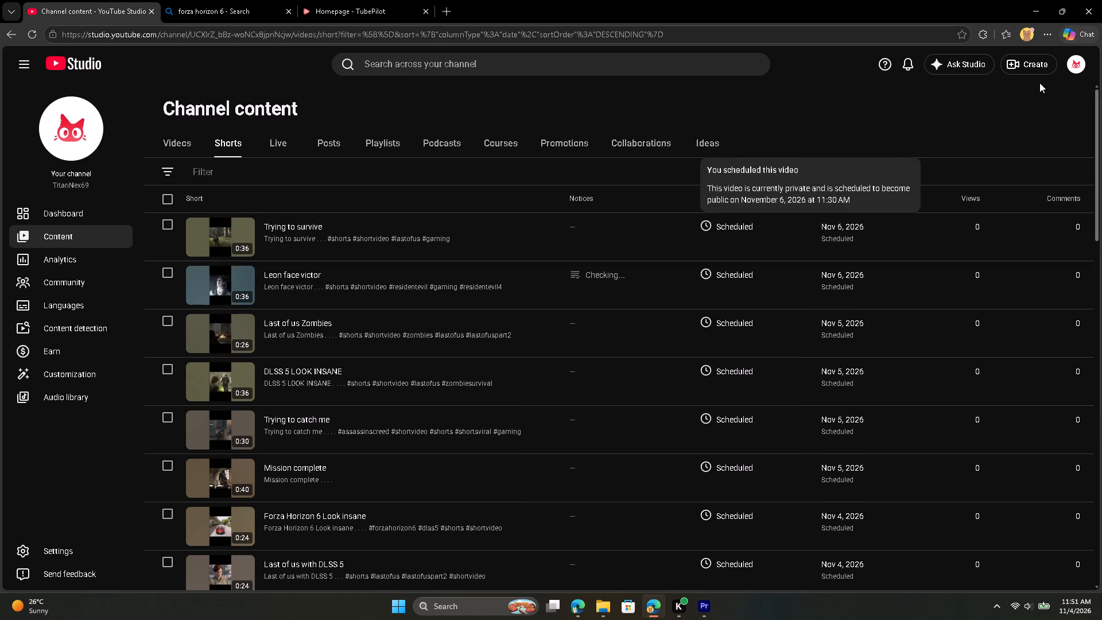
Start a new video upload and open file selection for it.
click(1039, 67)
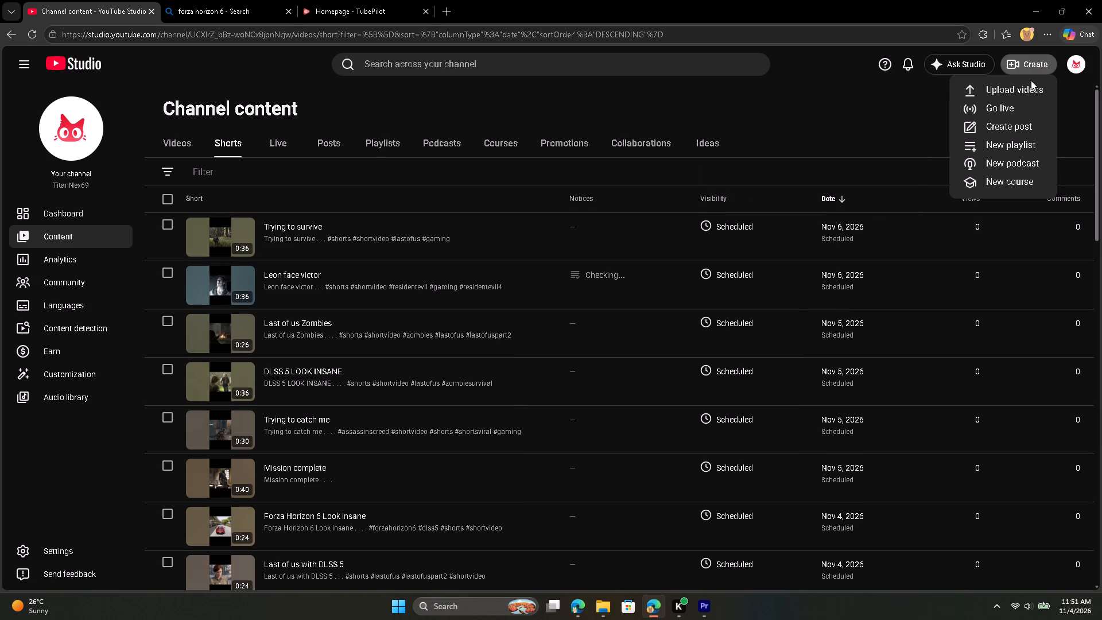
click(1014, 94)
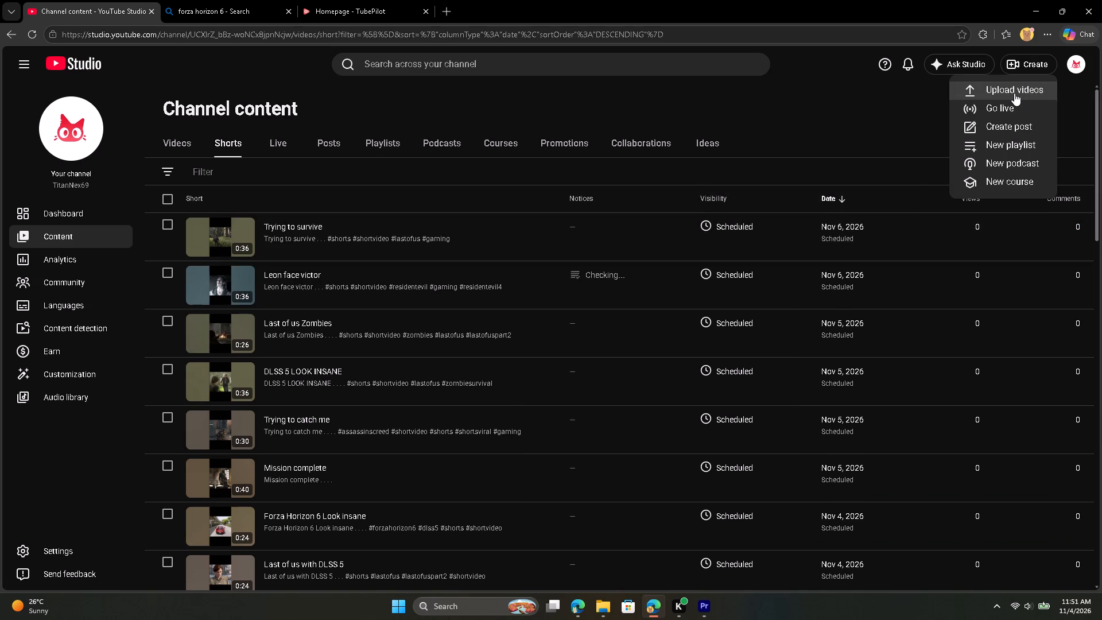
click(545, 378)
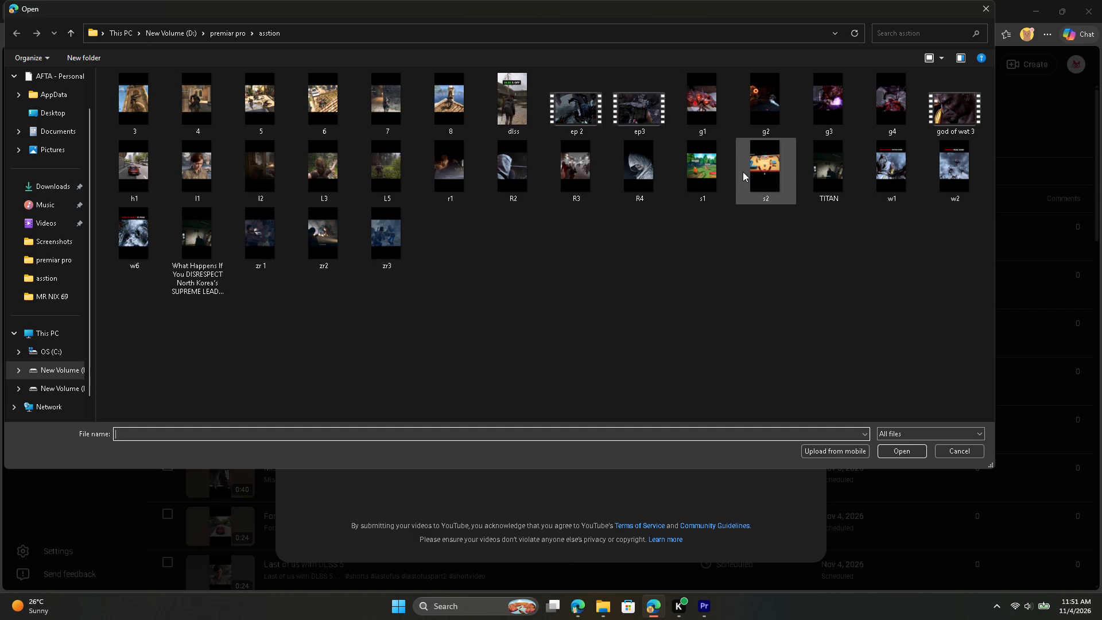
Switch to File Explorer and preview the clips s1, TITAN, zr 1 and zr2 from the asstion folder, closing each one.
click(600, 603)
double_click(569, 169)
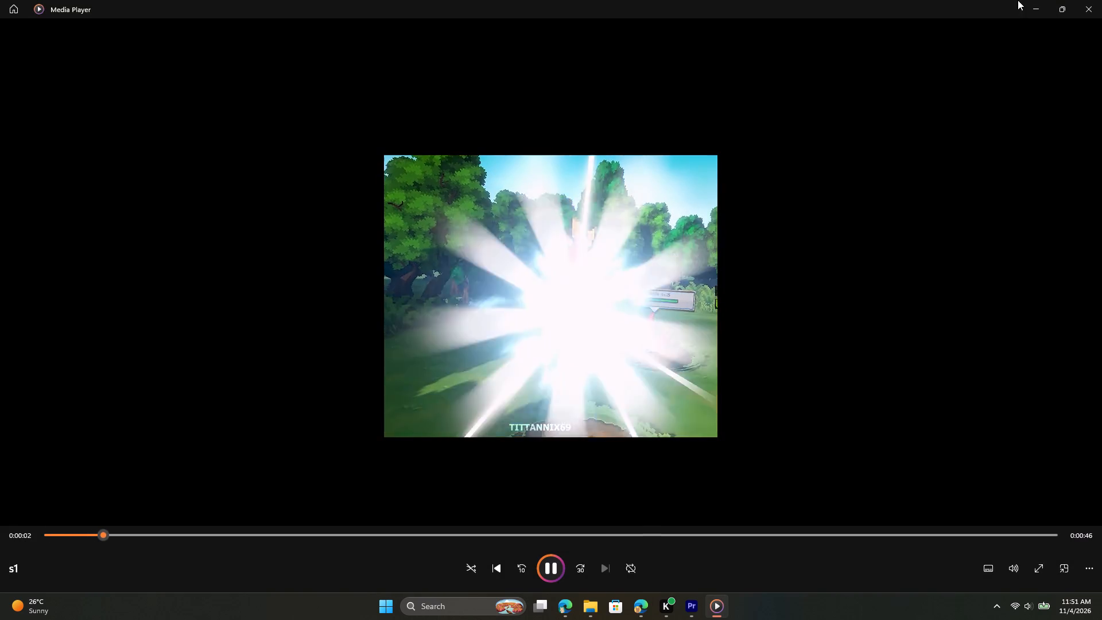
click(1050, 6)
click(730, 49)
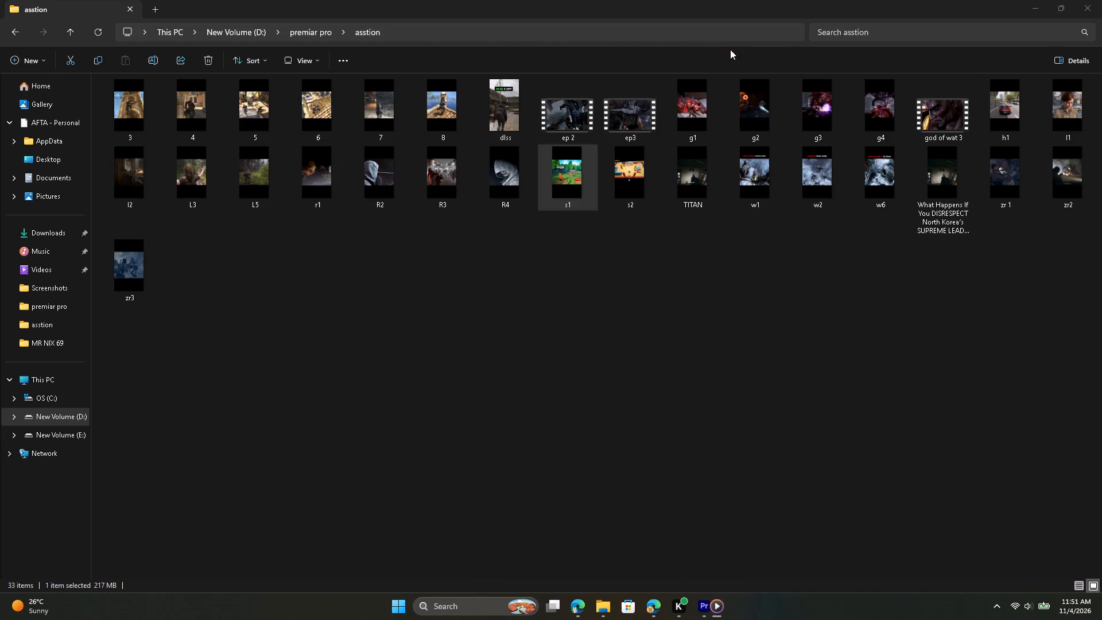
double_click(690, 184)
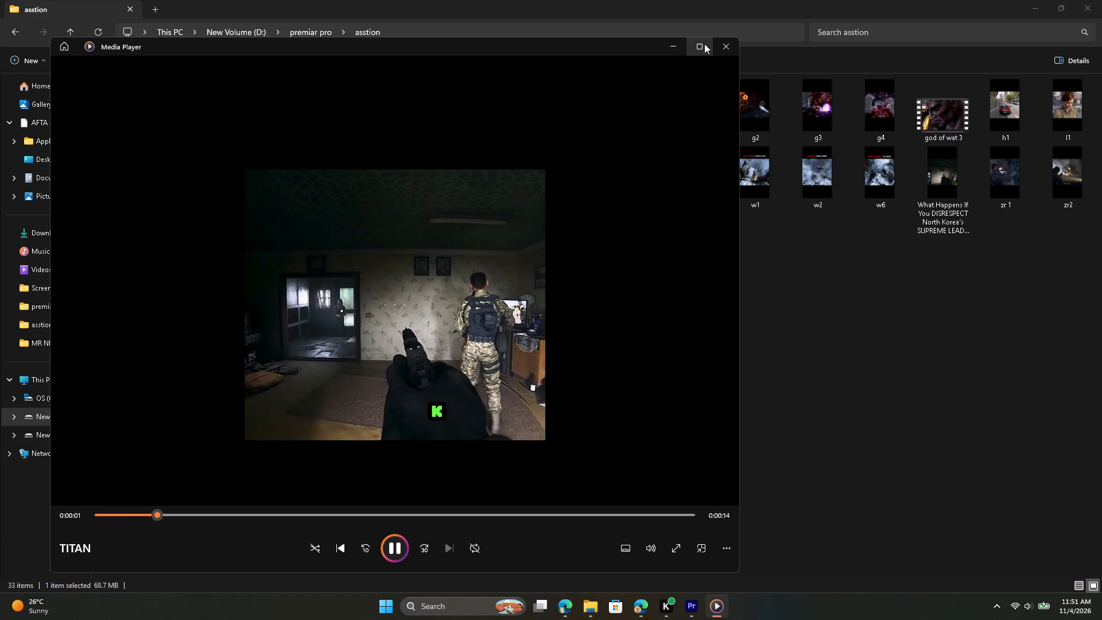
click(727, 45)
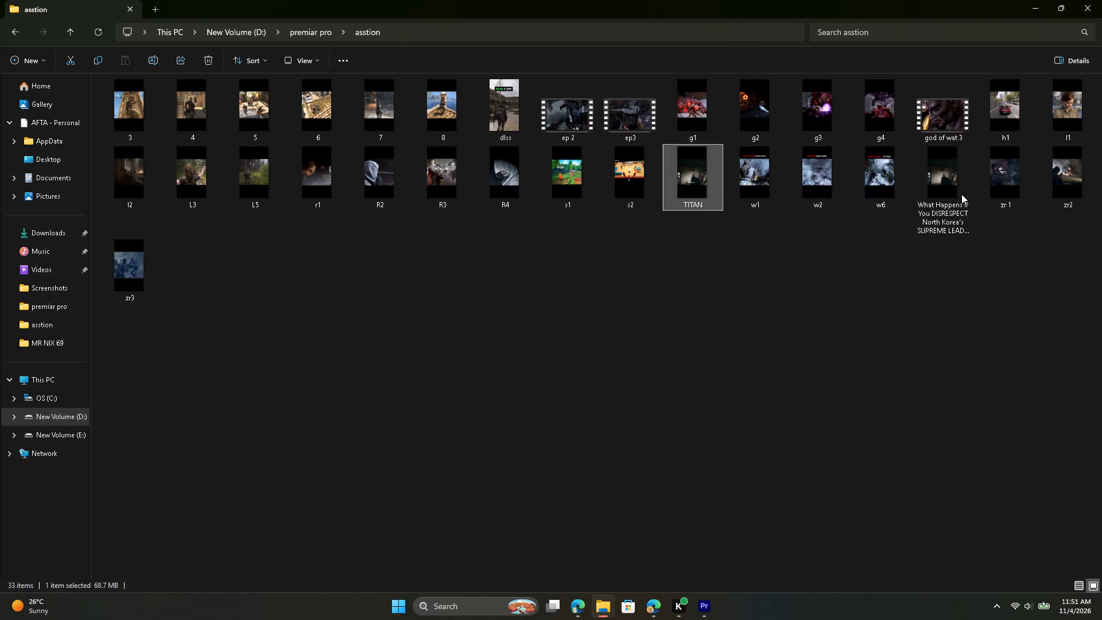
double_click(996, 186)
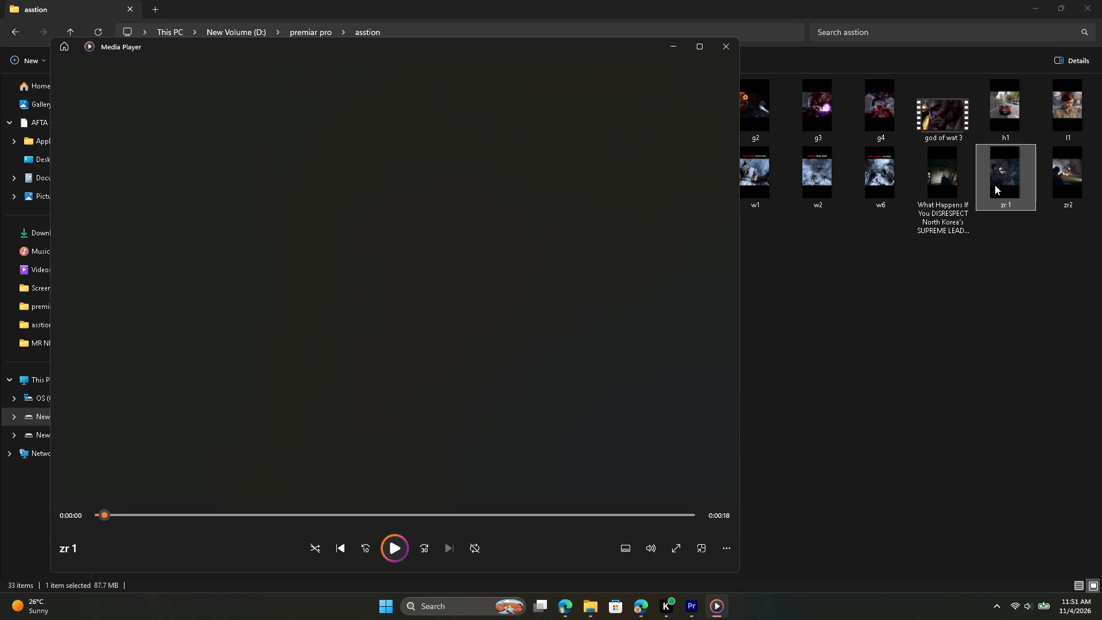
click(722, 45)
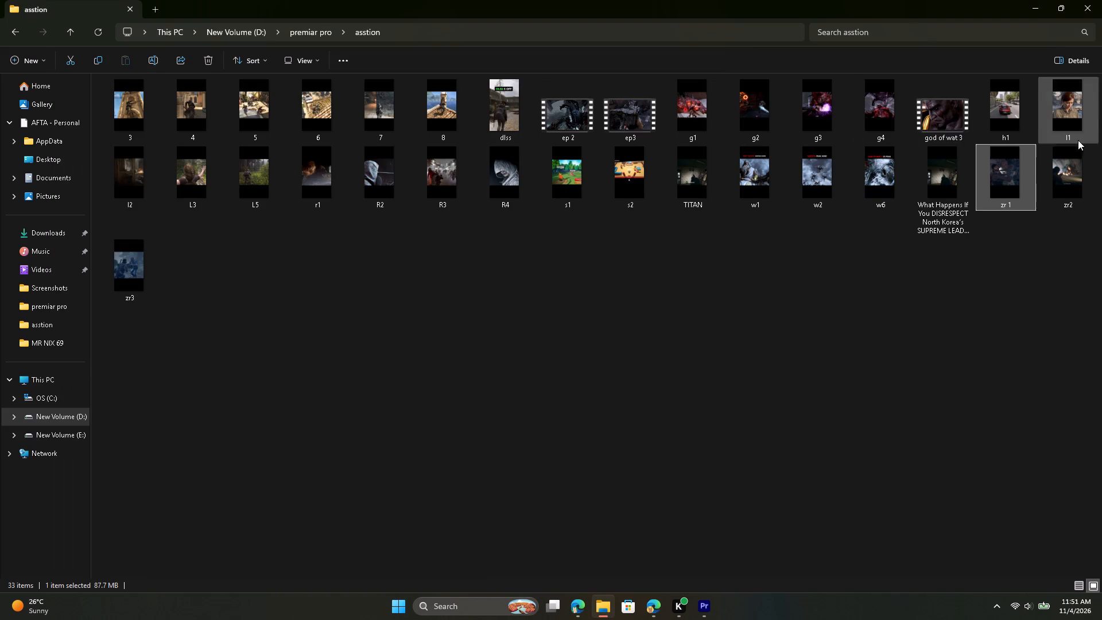
click(1072, 181)
click(1070, 180)
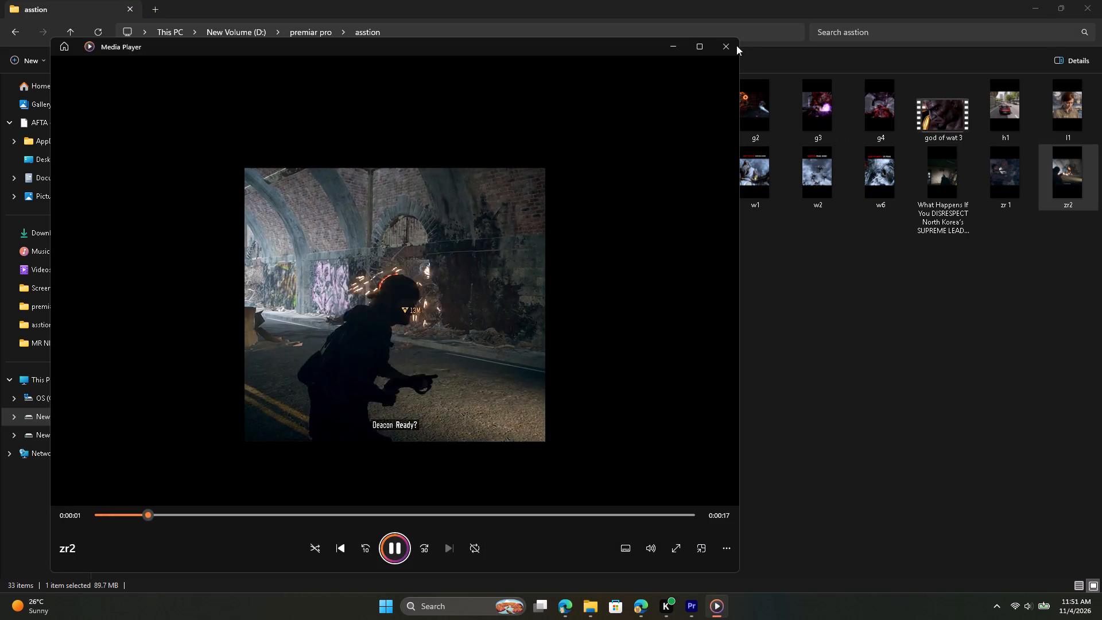
click(727, 45)
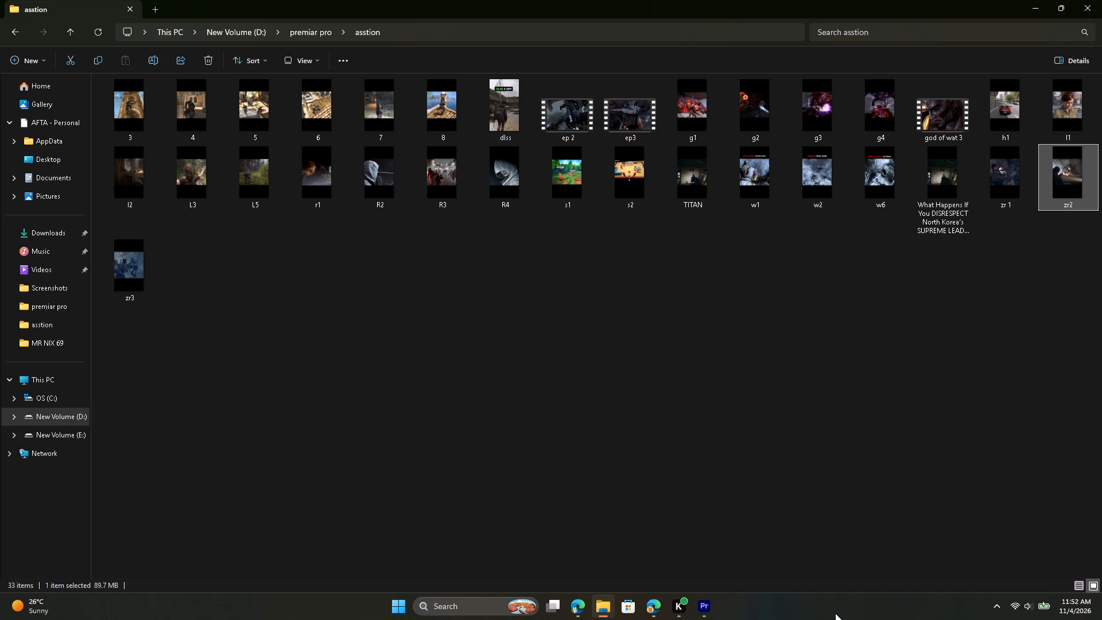
Look through the premiar pro folder and its asstion subfolder for the next clip, ending on g1.
click(73, 28)
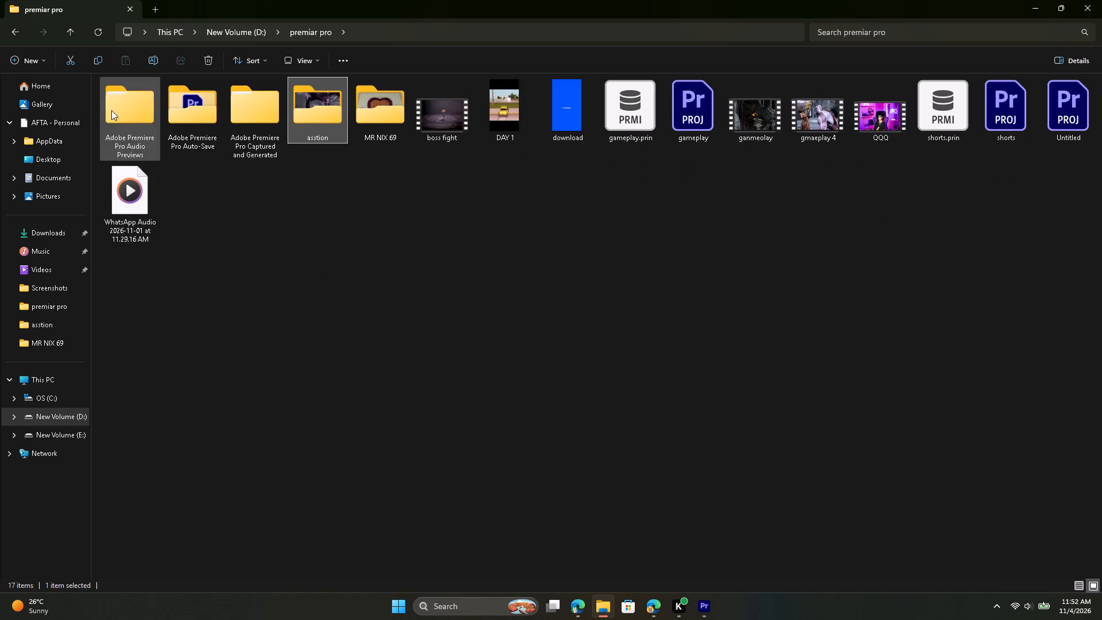
double_click(381, 103)
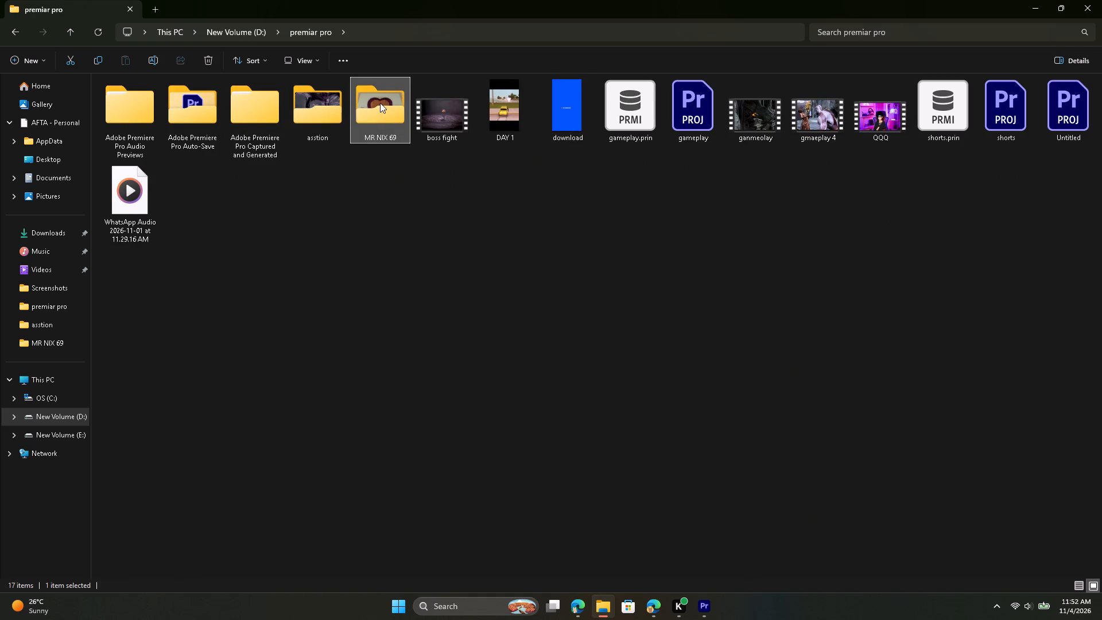
click(65, 38)
double_click(322, 110)
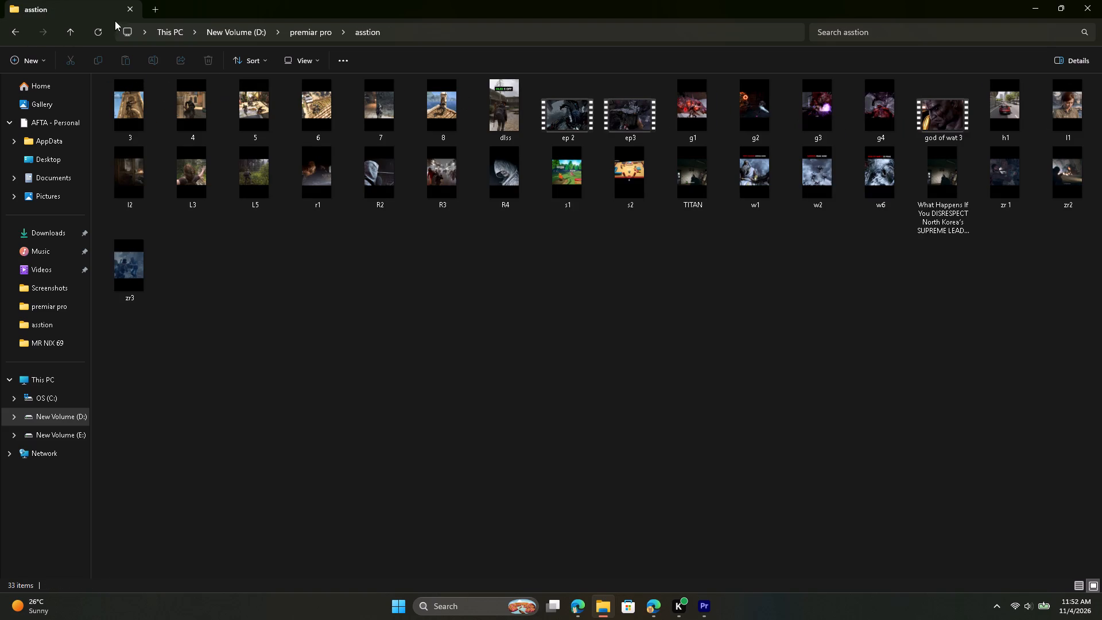
click(70, 30)
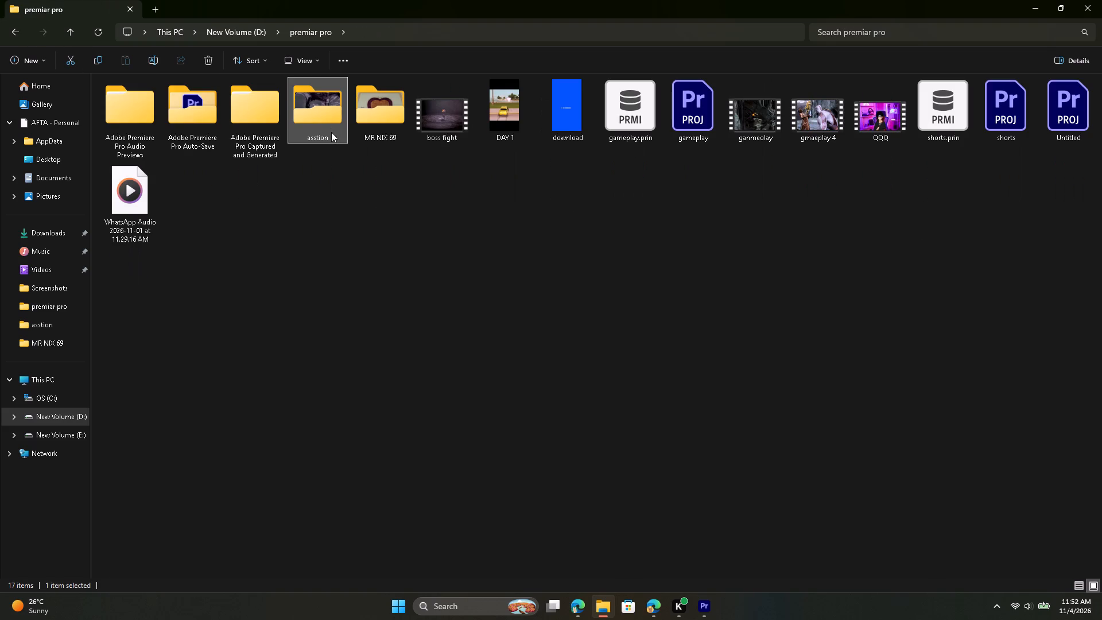
double_click(329, 114)
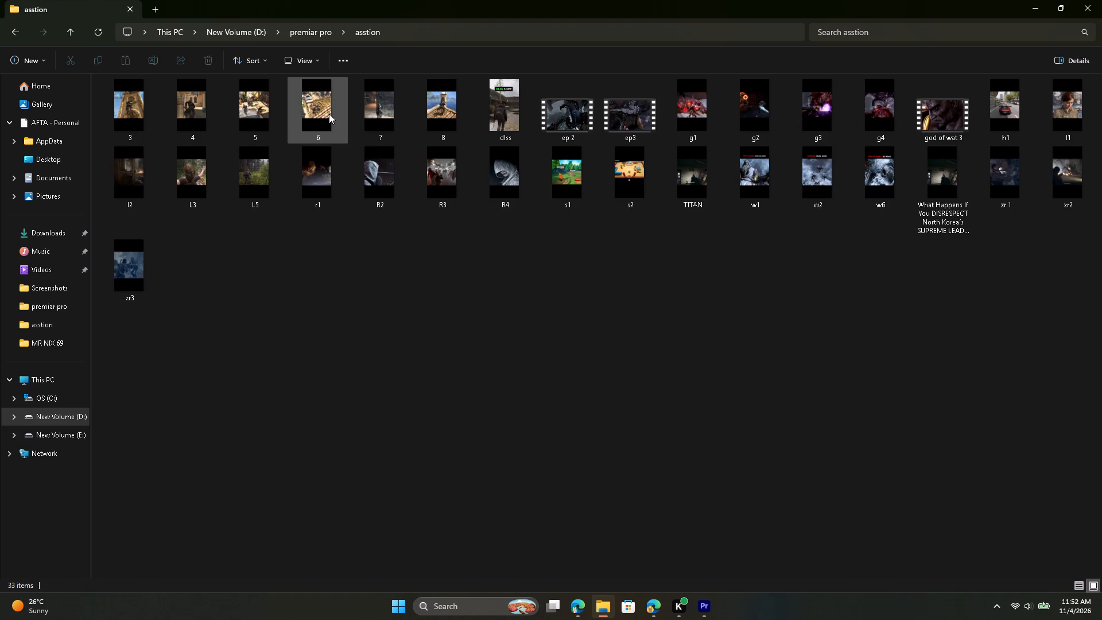
click(688, 103)
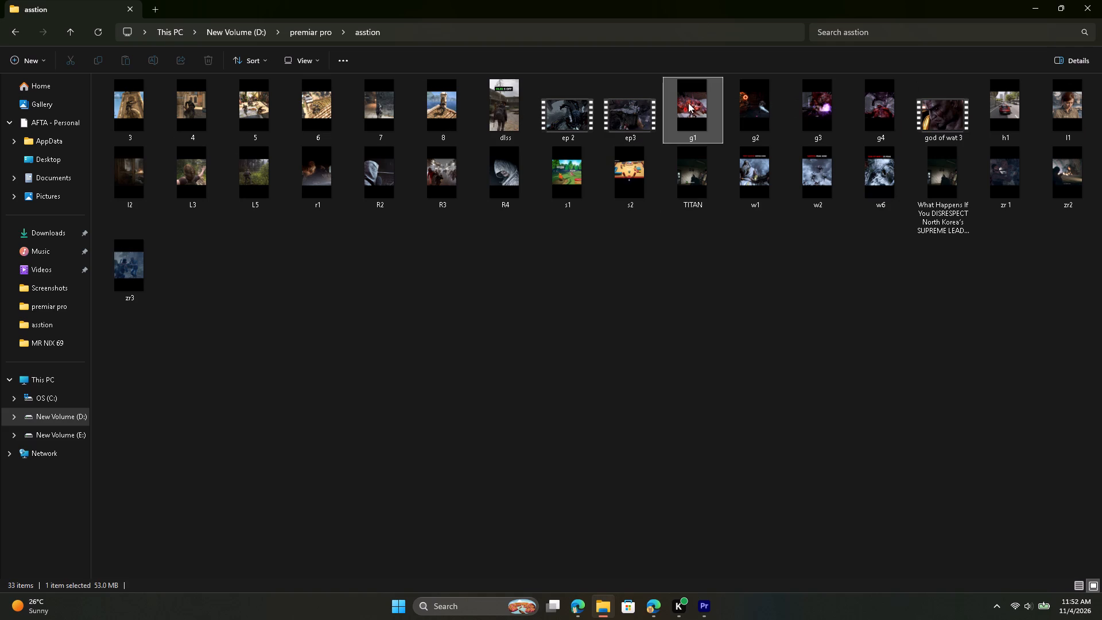
Switch back to the browser's pending file selection and upload the clip g1 from the asstion folder.
click(699, 604)
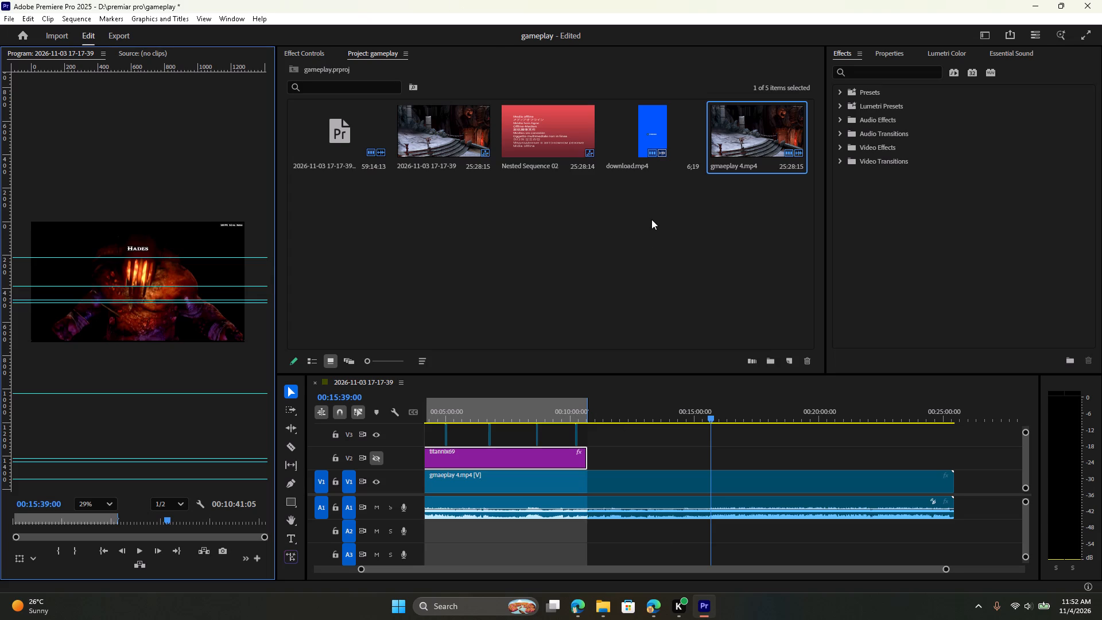
click(653, 615)
click(653, 610)
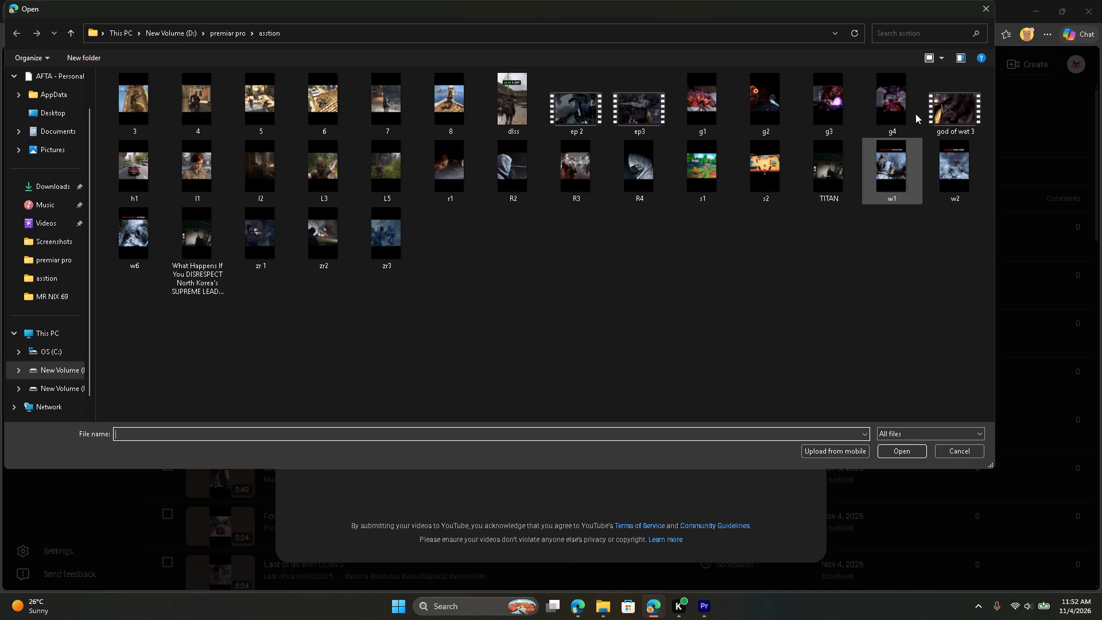
click(699, 108)
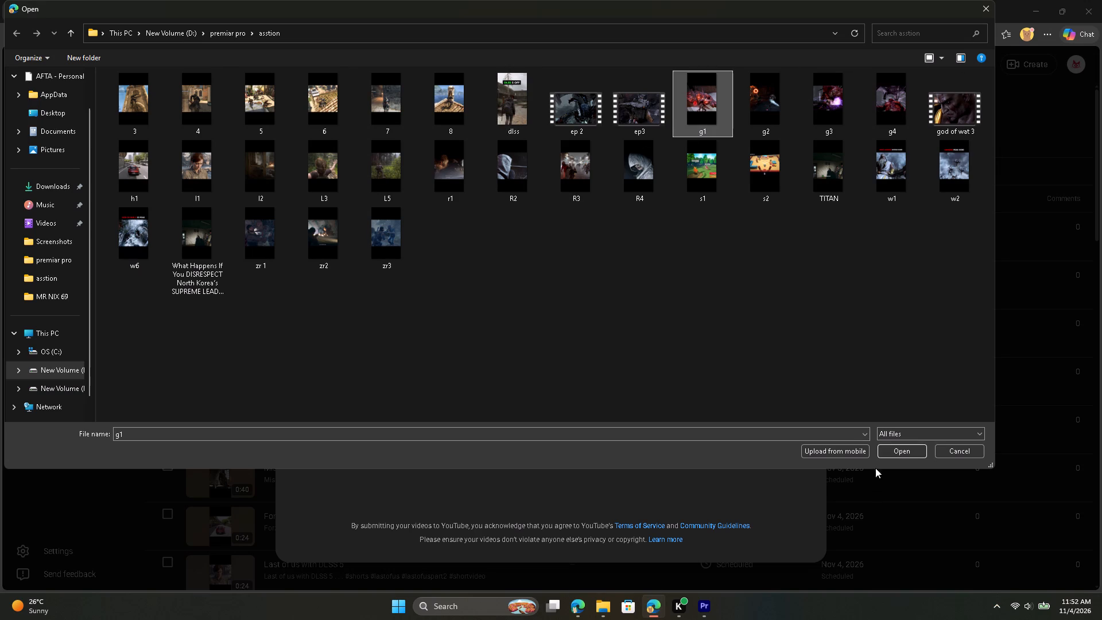
click(888, 455)
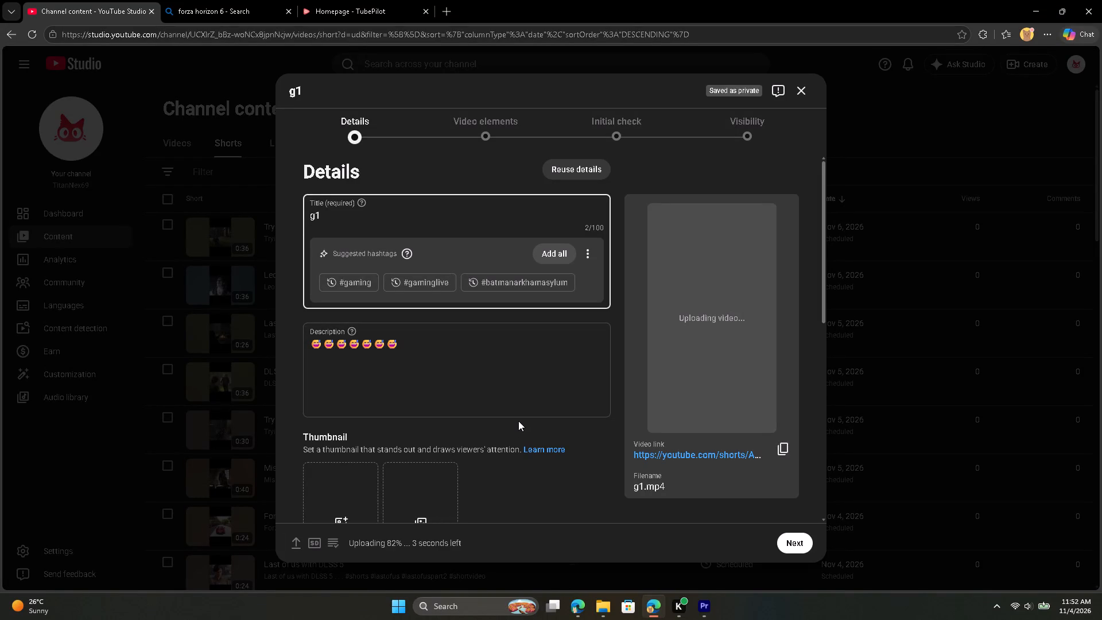
Switch to File Explorer, preview the clip g1 and close the player.
click(610, 606)
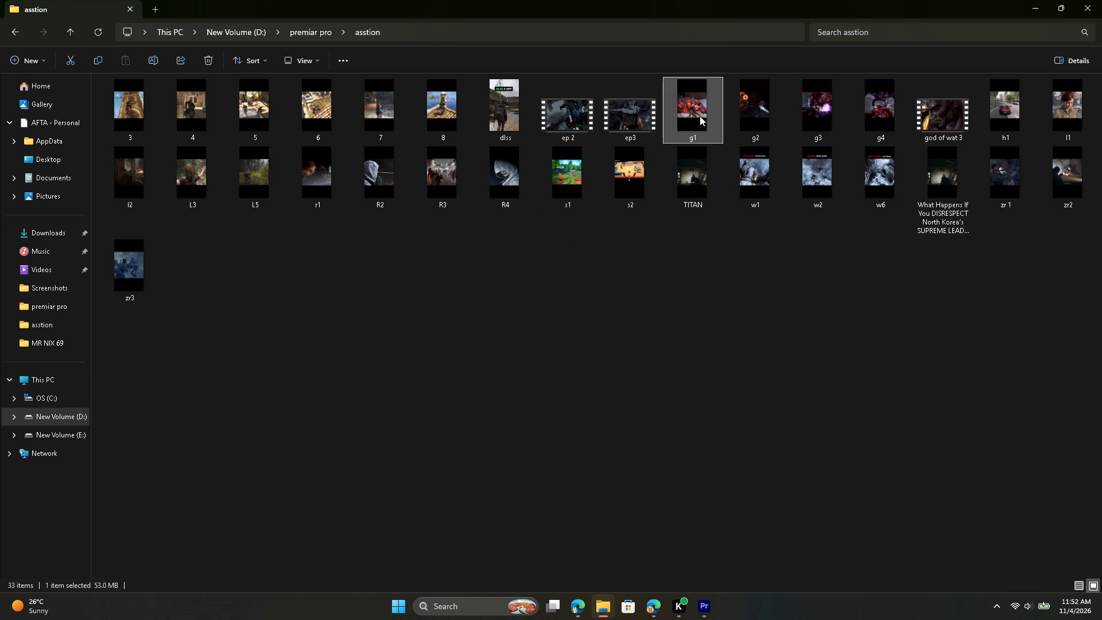
double_click(700, 116)
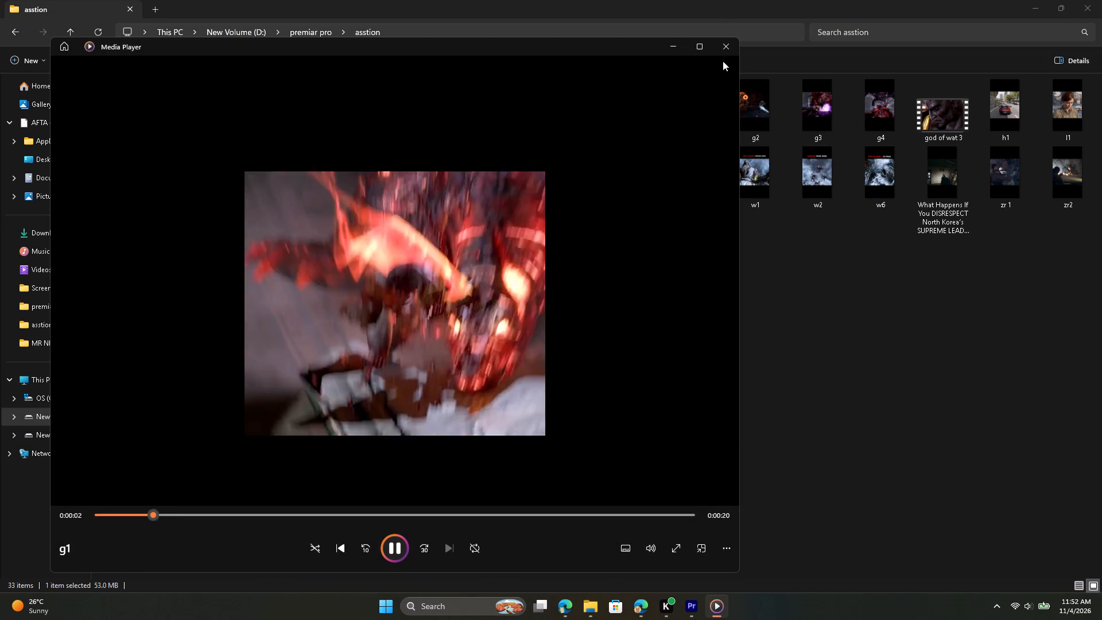
click(721, 41)
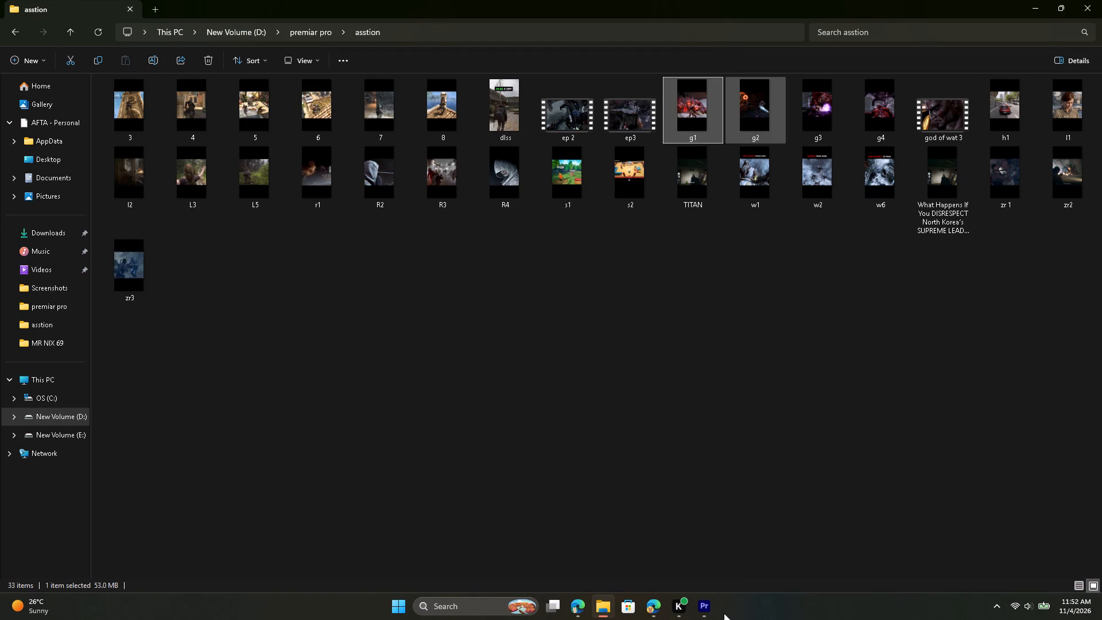
Return to the upload details in the browser and replace the title g1 with "Kratos is brutal".
click(657, 610)
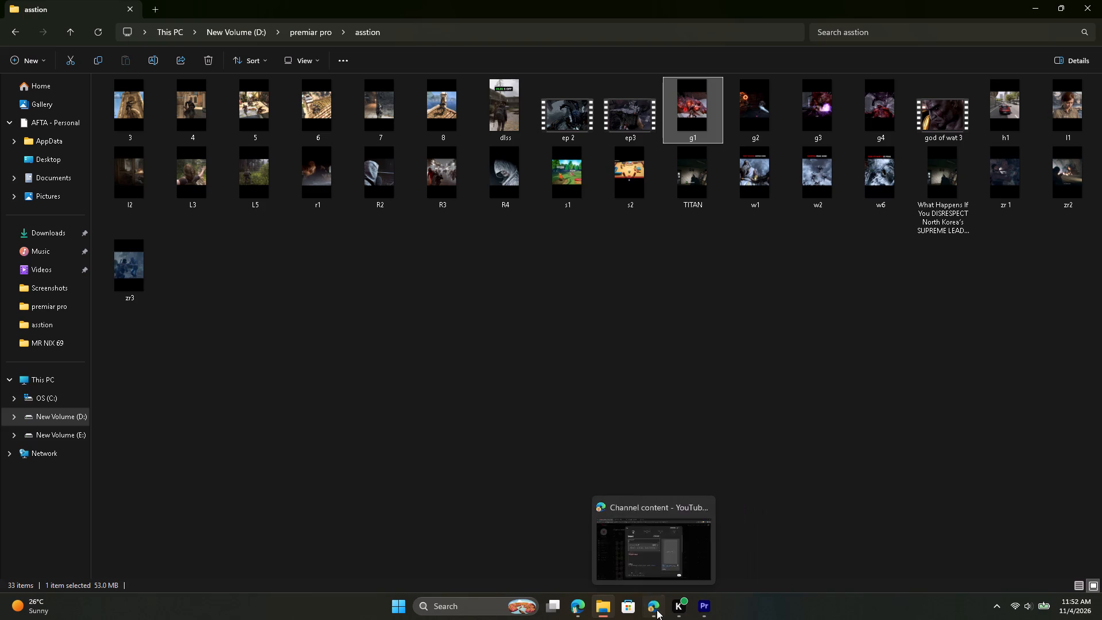
drag(325, 217, 280, 212)
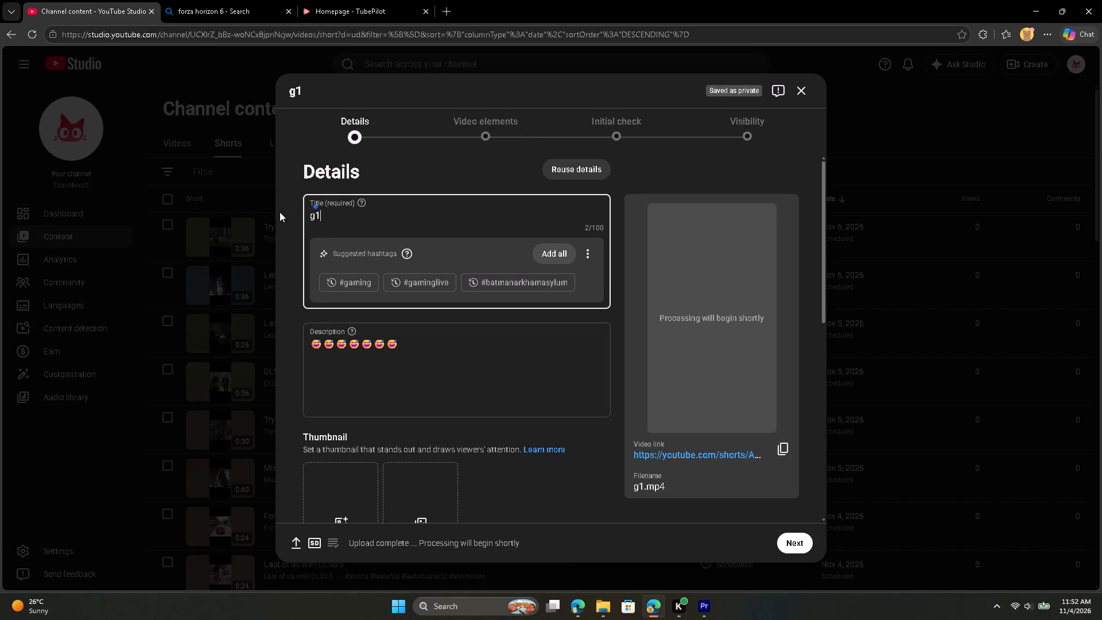
drag(280, 212, 279, 211)
key(k)
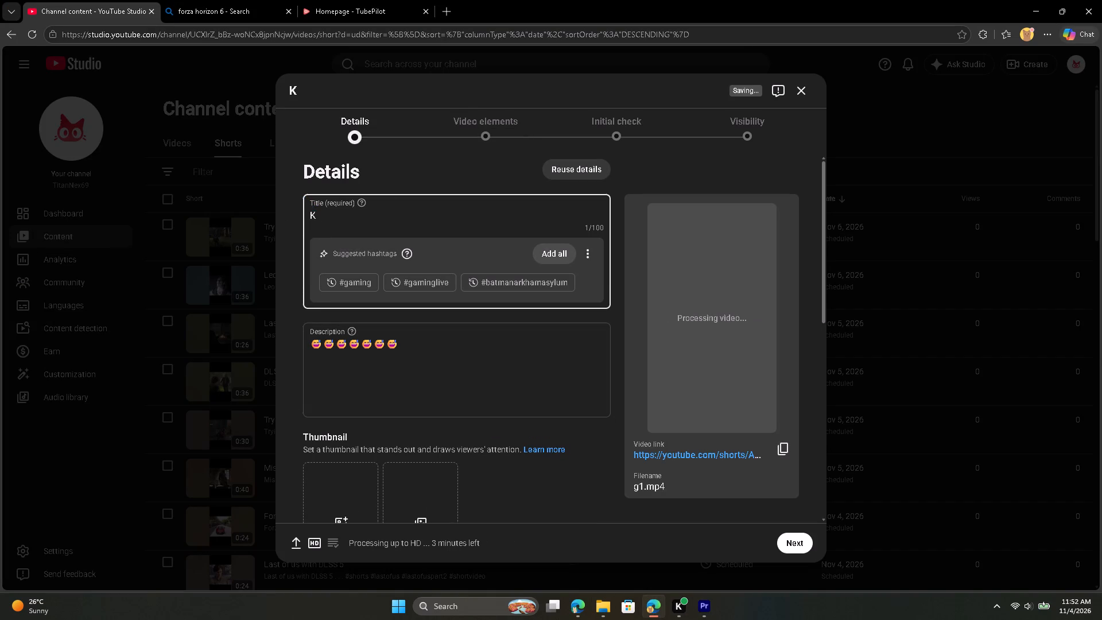
text(rost)
key(BackSpace)
key(BackSpace)
key(BackSpace)
text(tos)
key(space)
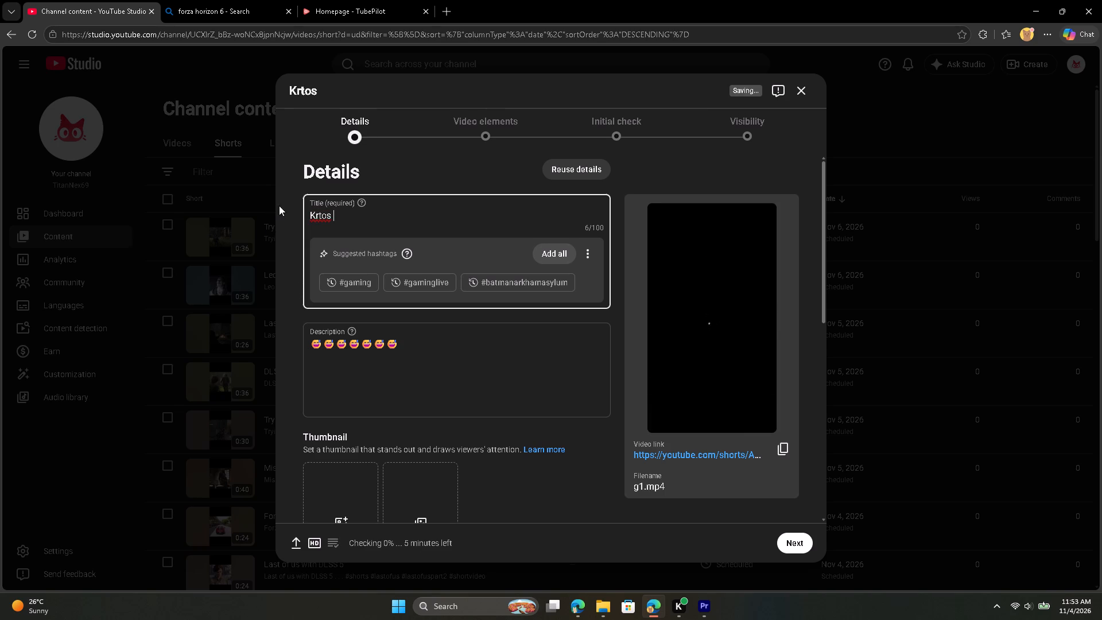
right_click(318, 215)
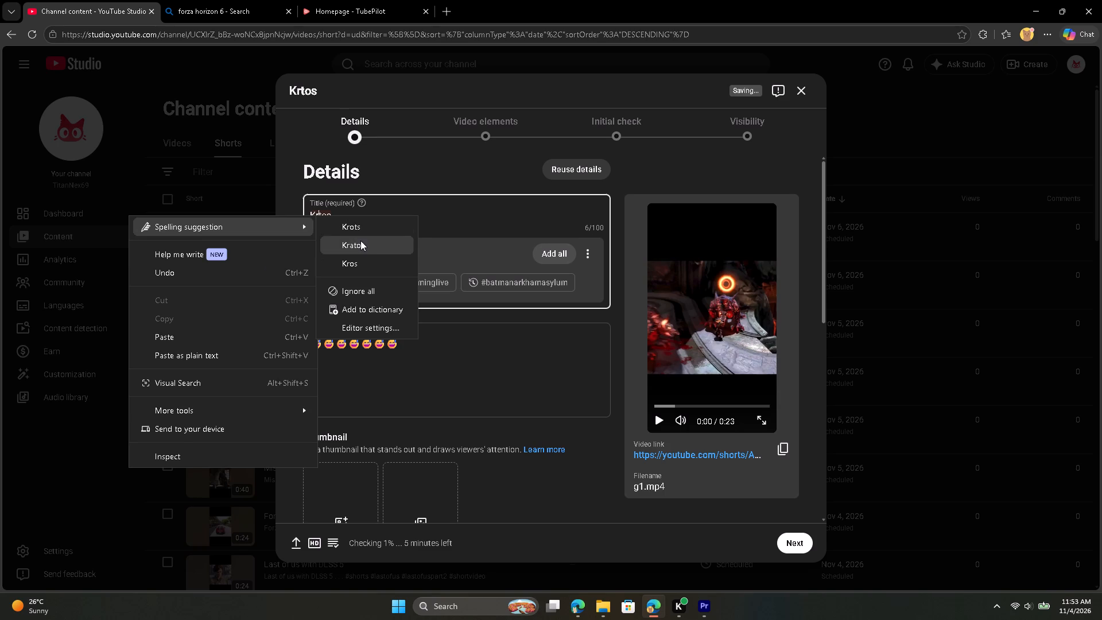
click(361, 242)
key(space)
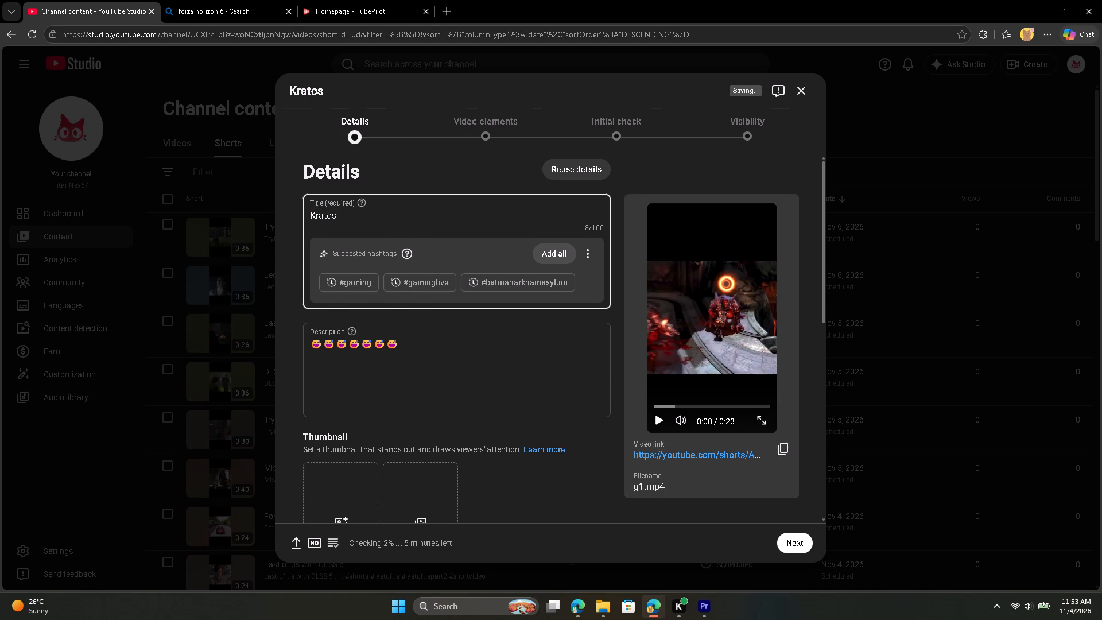
text(is bruto)
key(BackSpace)
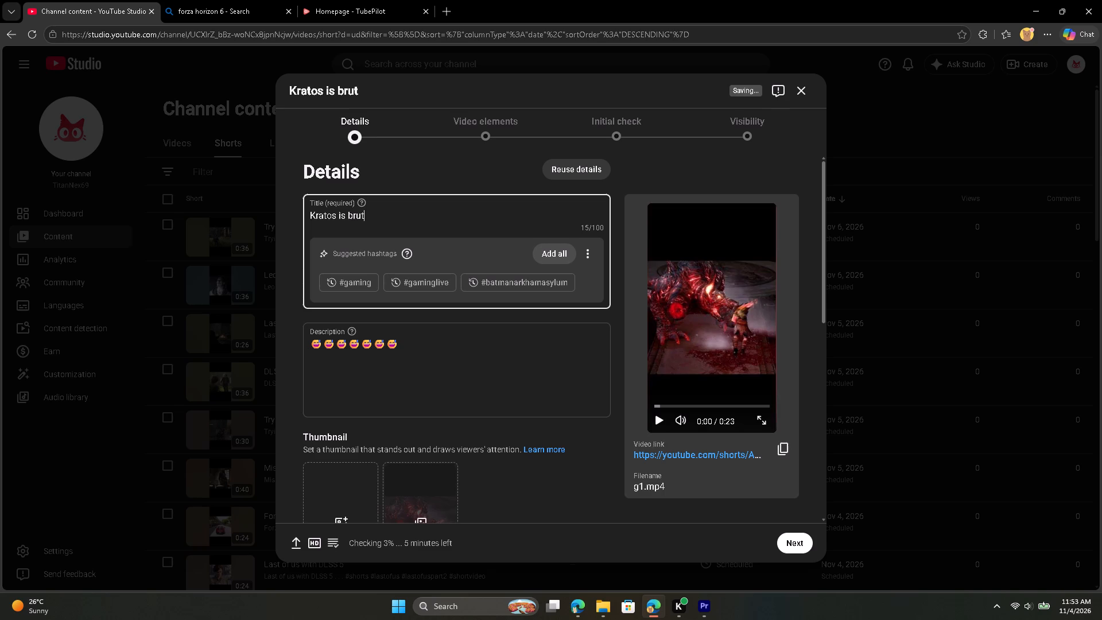
text(al)
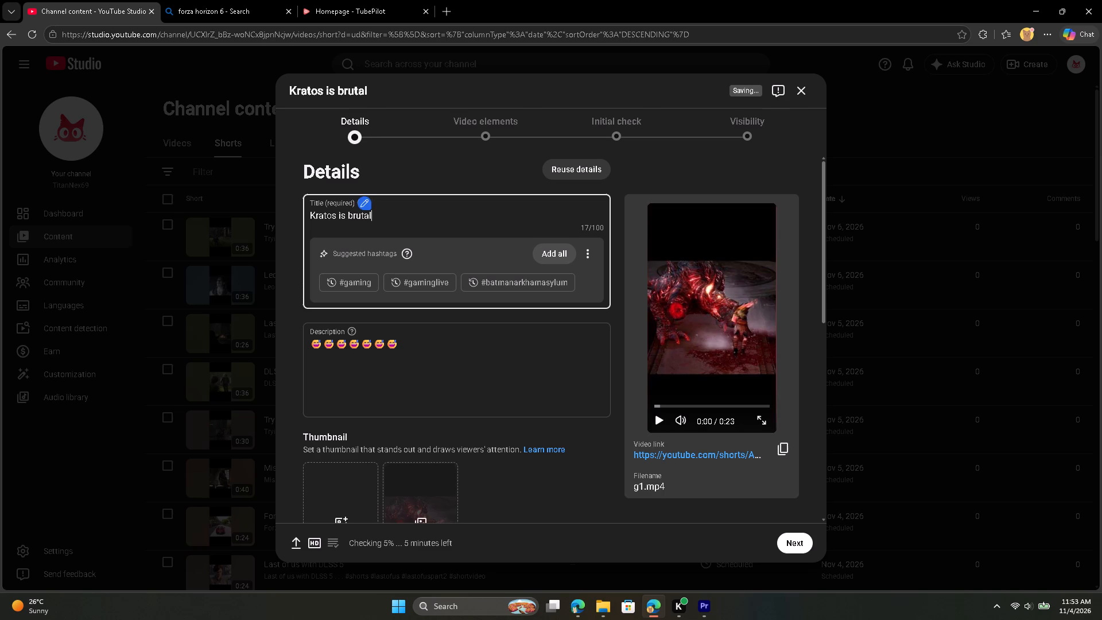
Replace the word "brutal" in the title with "....".
click(359, 214)
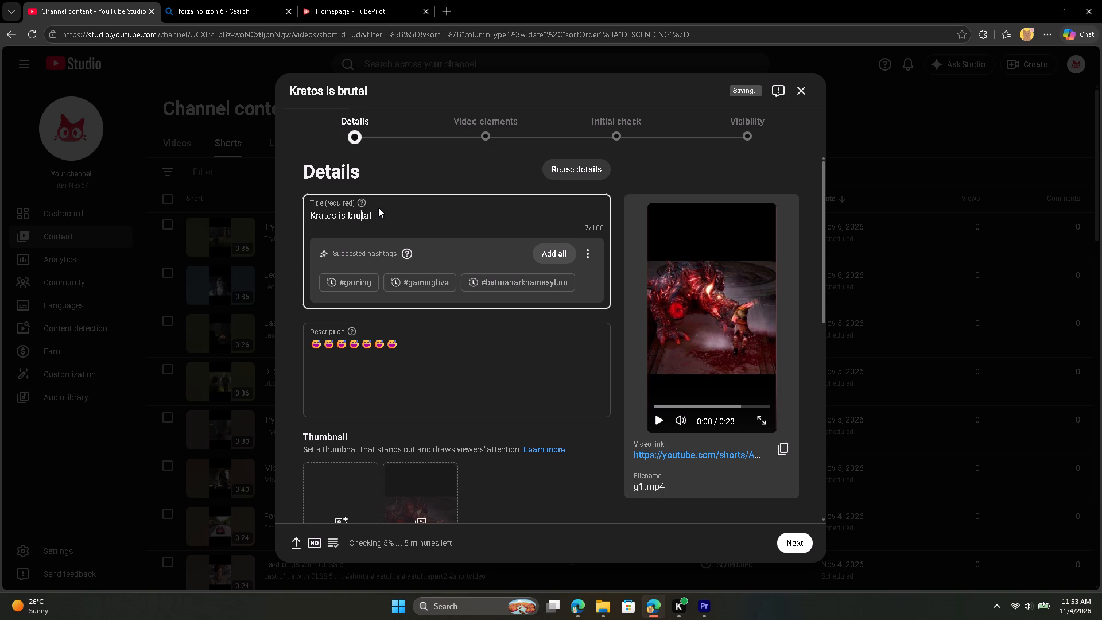
drag(378, 209, 348, 208)
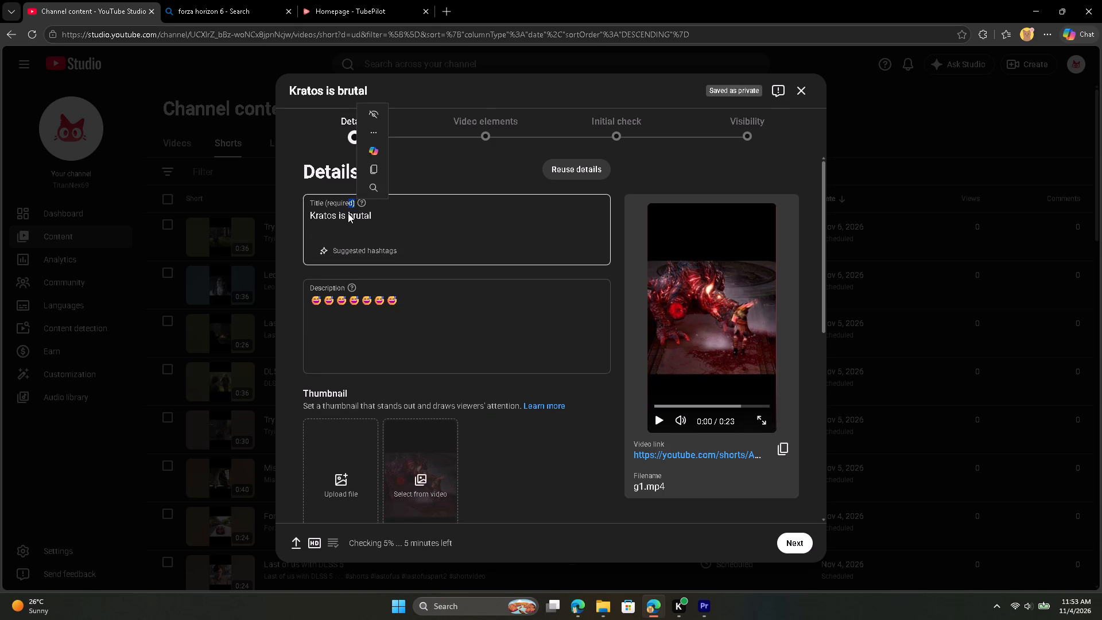
drag(348, 216, 398, 220)
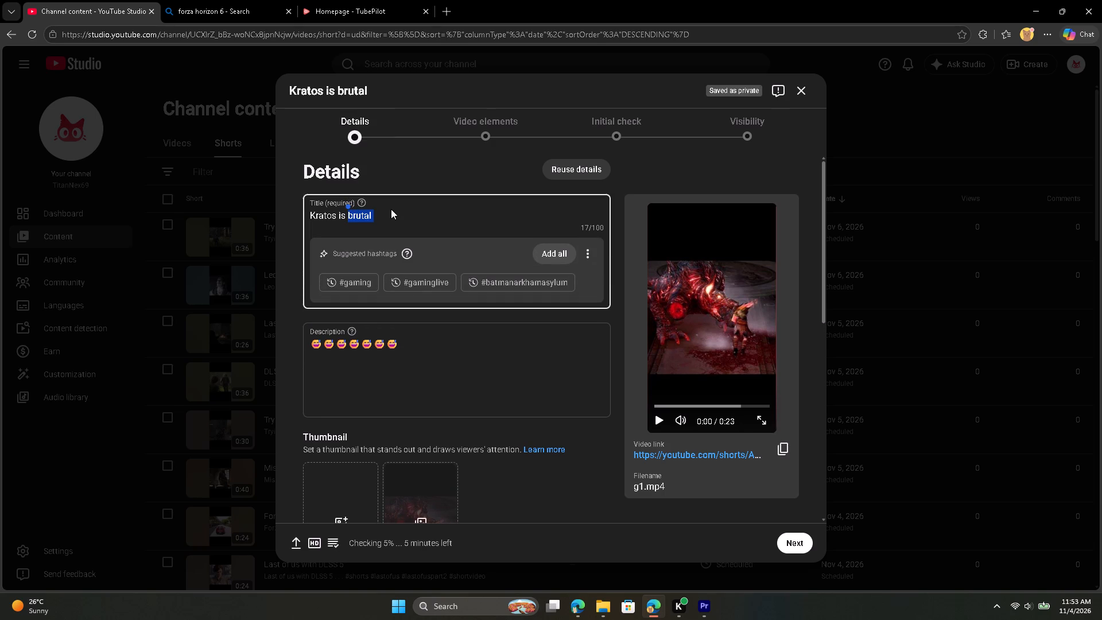
key(BackSpace)
text(....)
click(384, 220)
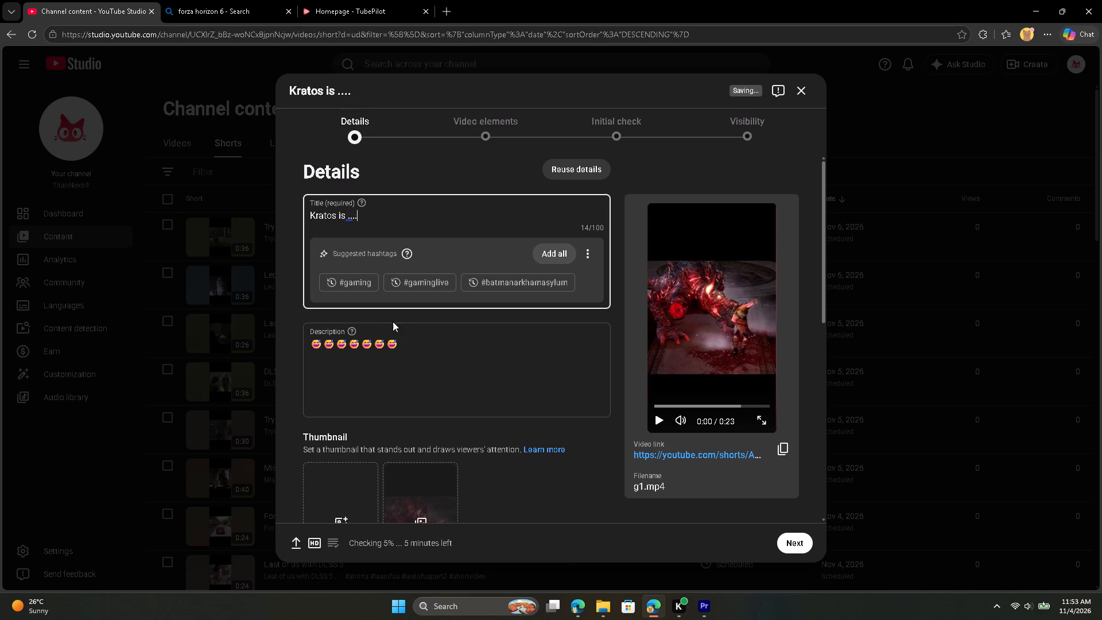
Replace the emoji description with the copied title "Kratos is ...." followed by four lines containing a single period each.
drag(363, 216, 265, 201)
key(ctrl+c)
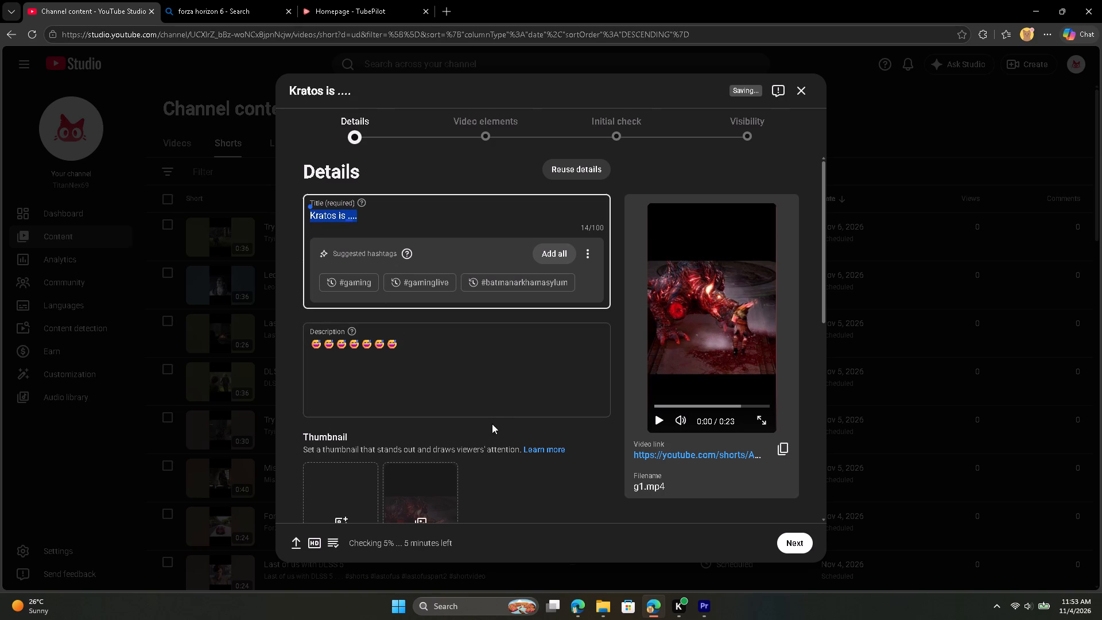
key(ctrl+c)
drag(418, 345, 281, 326)
key(ctrl+v)
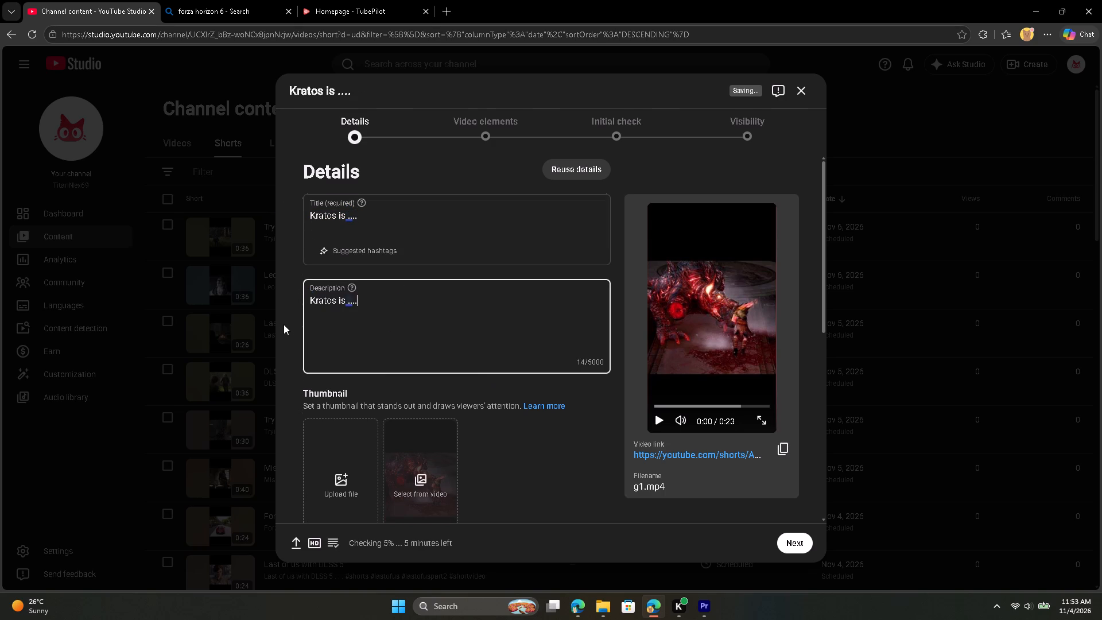
key(Return)
key(period)
key(Return)
key(period)
key(Return)
key(period)
key(Return)
key(period)
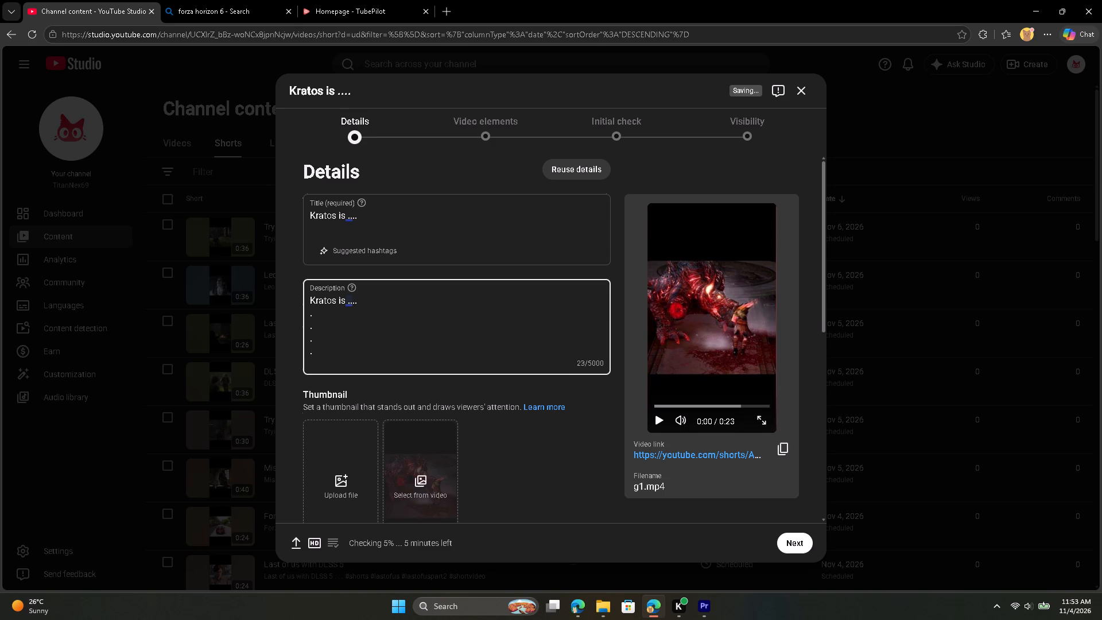
Add a new last line to the description starting with the suggested hashtags #shorts and #shortvideo.
key(Return)
text(@s)
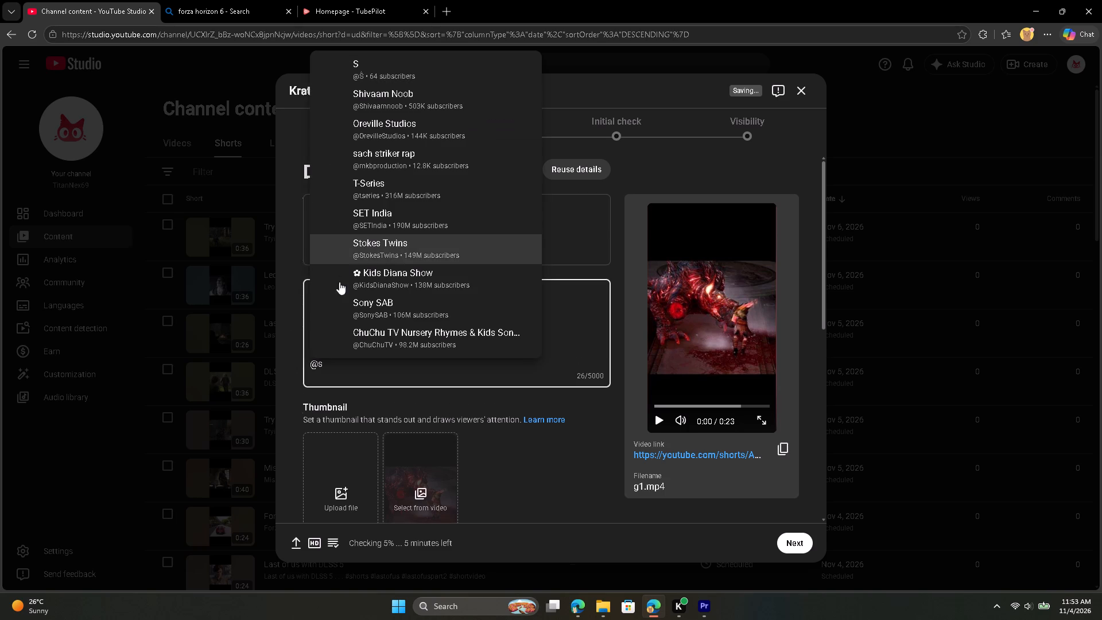
key(BackSpace)
key(BackSpace)
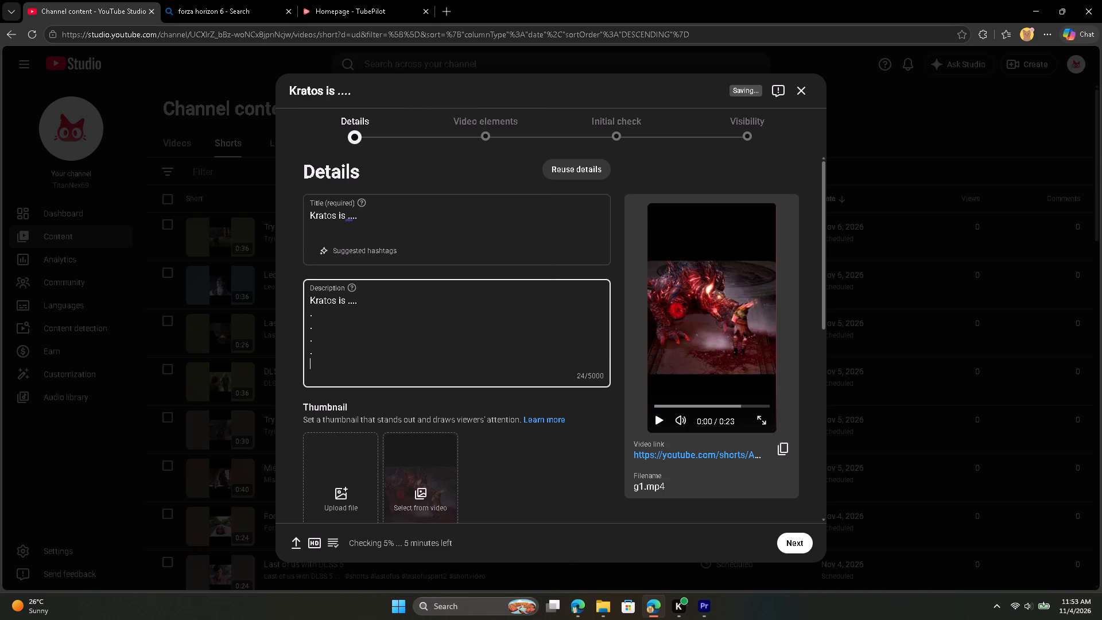
key(shift+numbersign)
key(s)
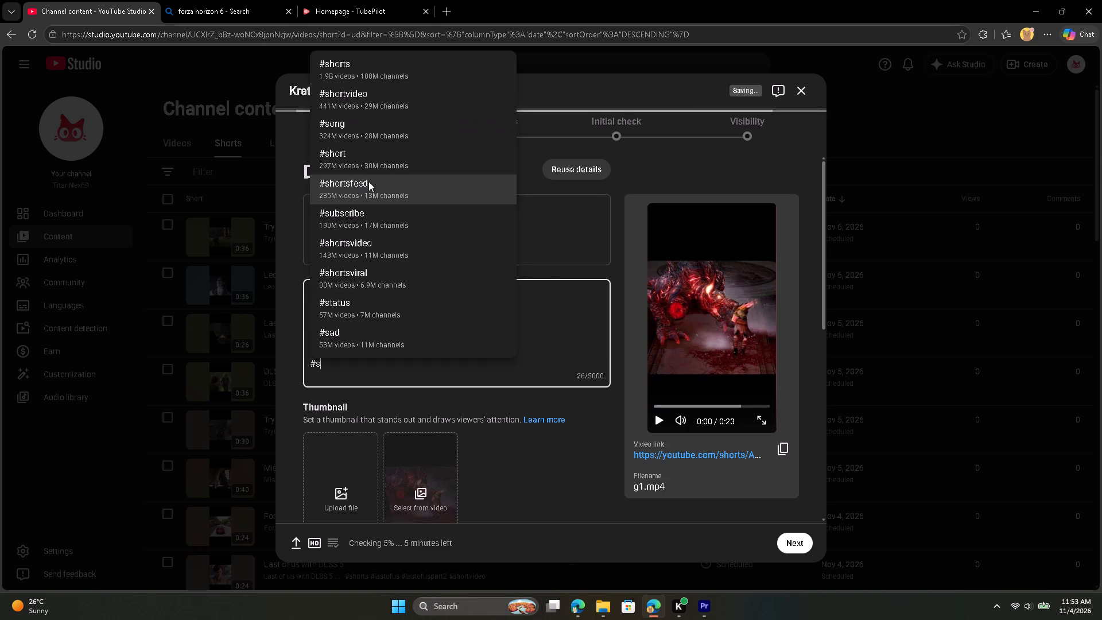
click(360, 79)
key(shift+numbersign)
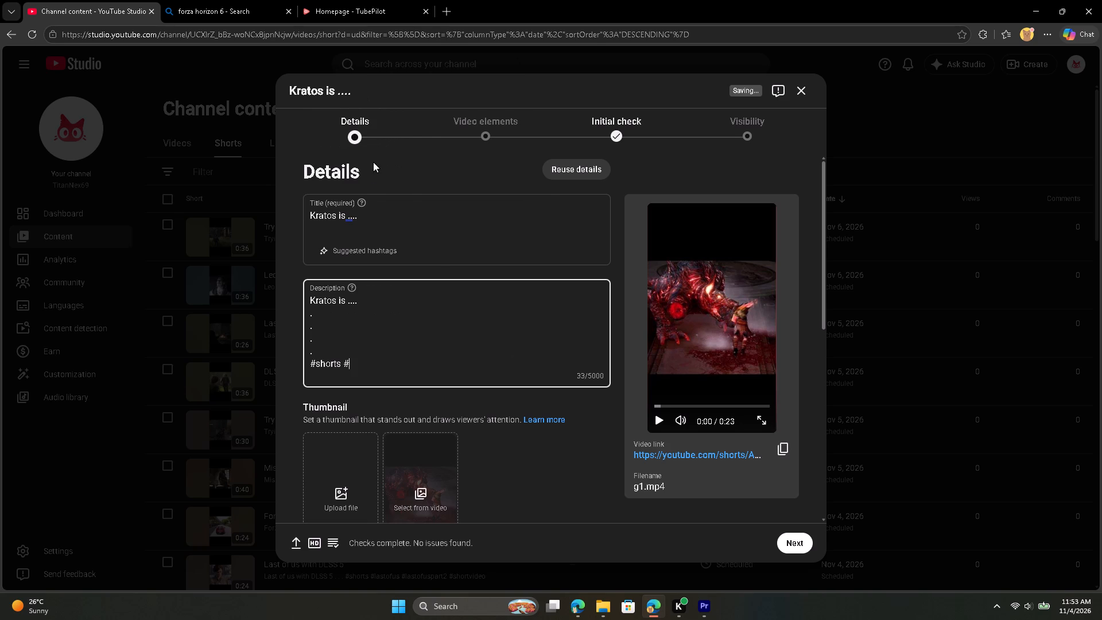
key(s)
click(398, 88)
Continue the description's hashtag line with #kratos, #godofwar and #godofwar3.
key(shift+numbersign)
text(kra)
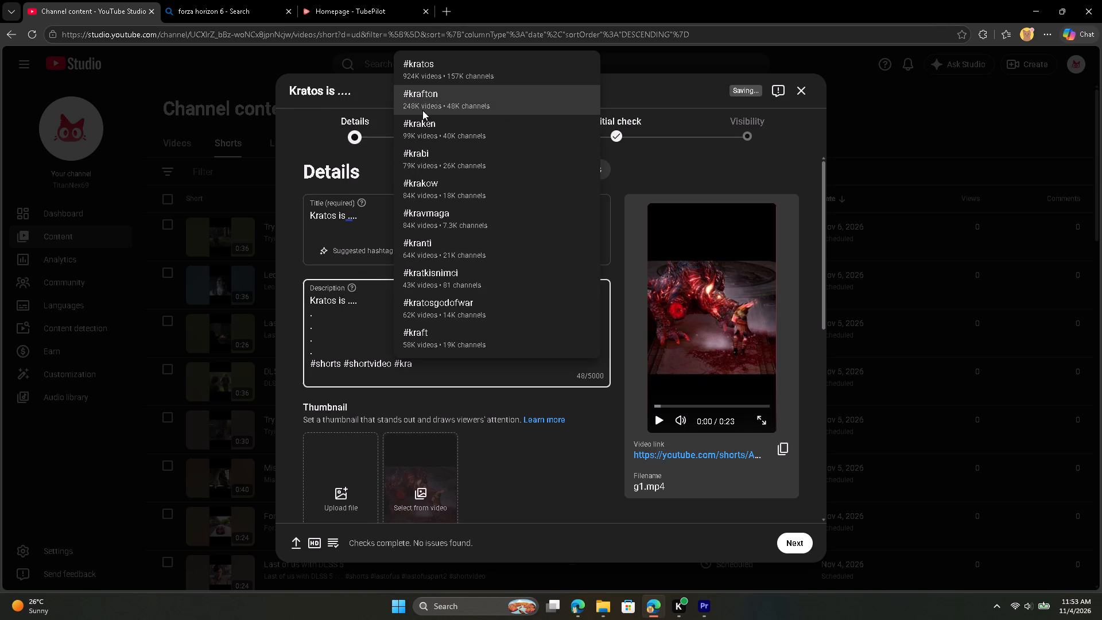
click(430, 58)
key(shift+numbersign)
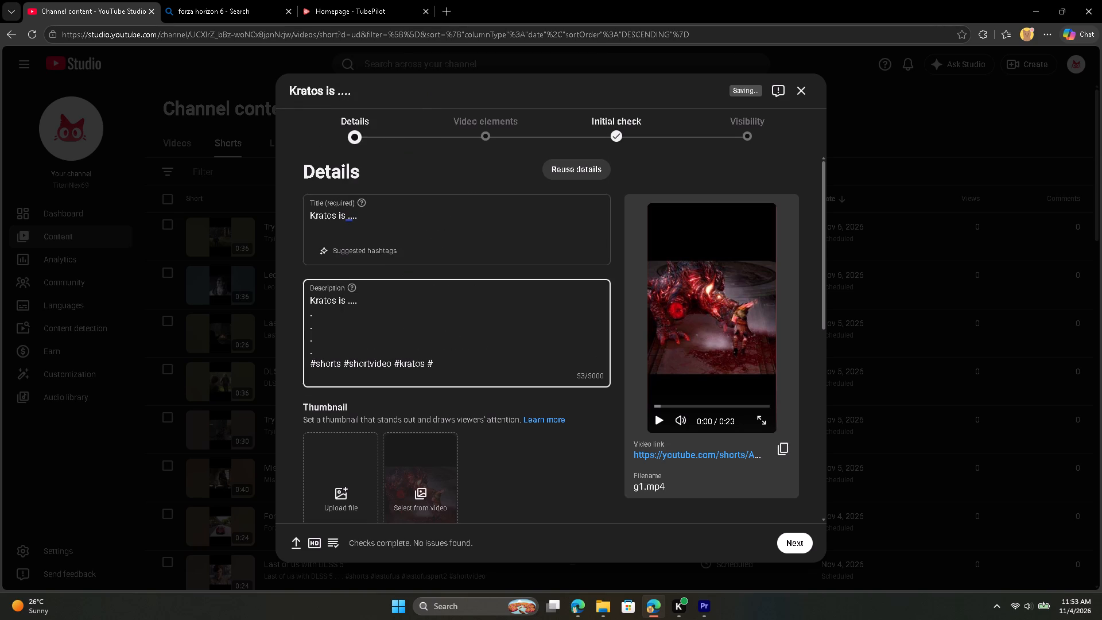
text(go)
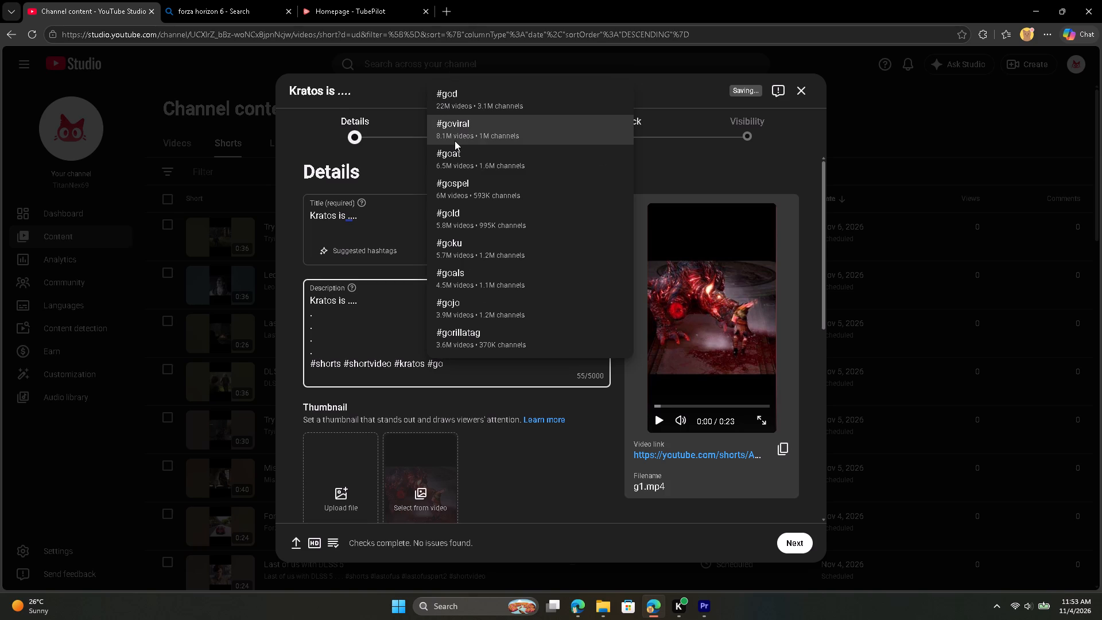
text(do)
key(f)
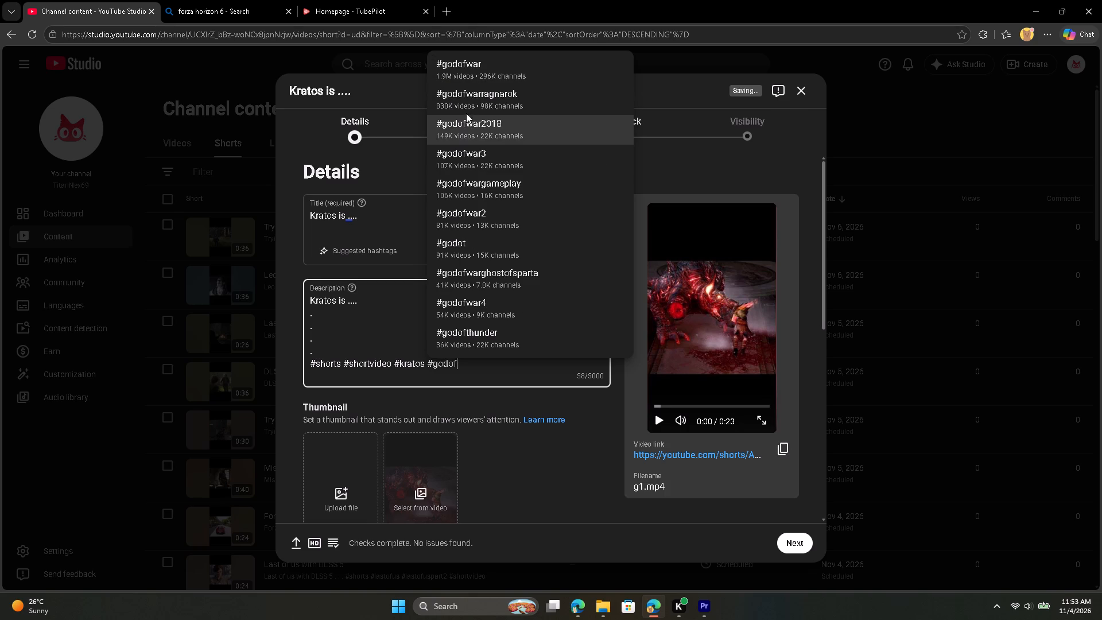
click(484, 60)
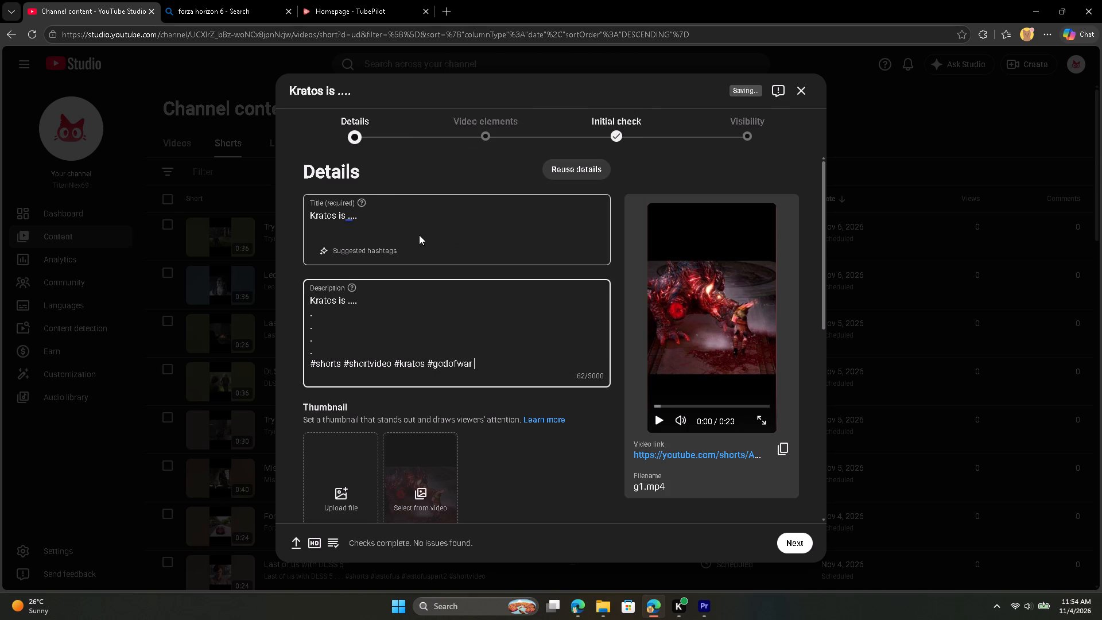
key(shift+numbersign)
key(g)
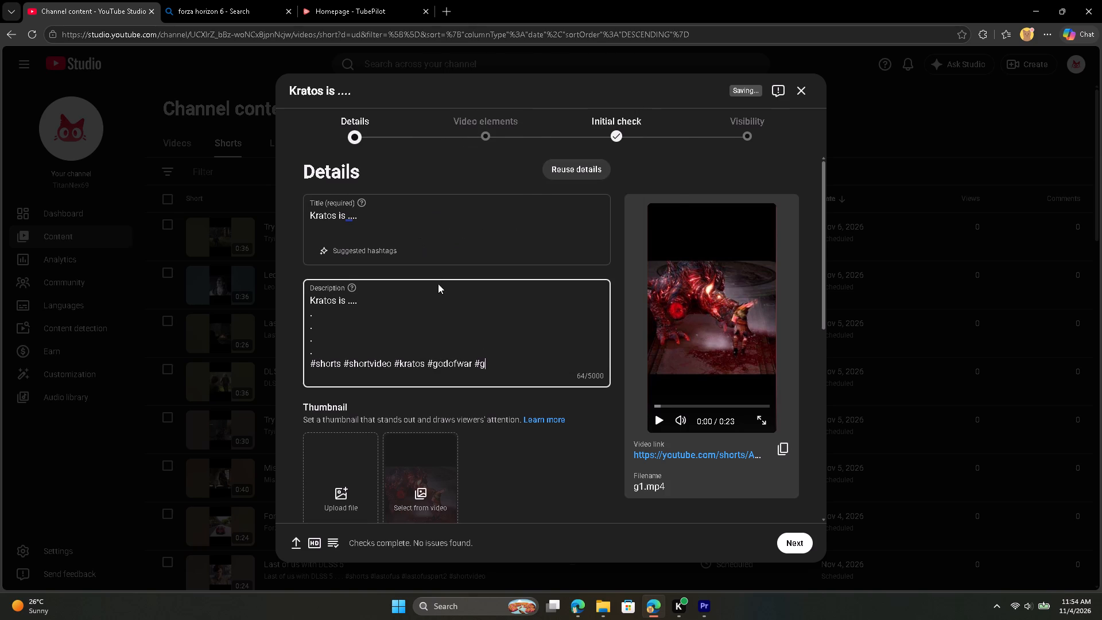
key(o)
key(d)
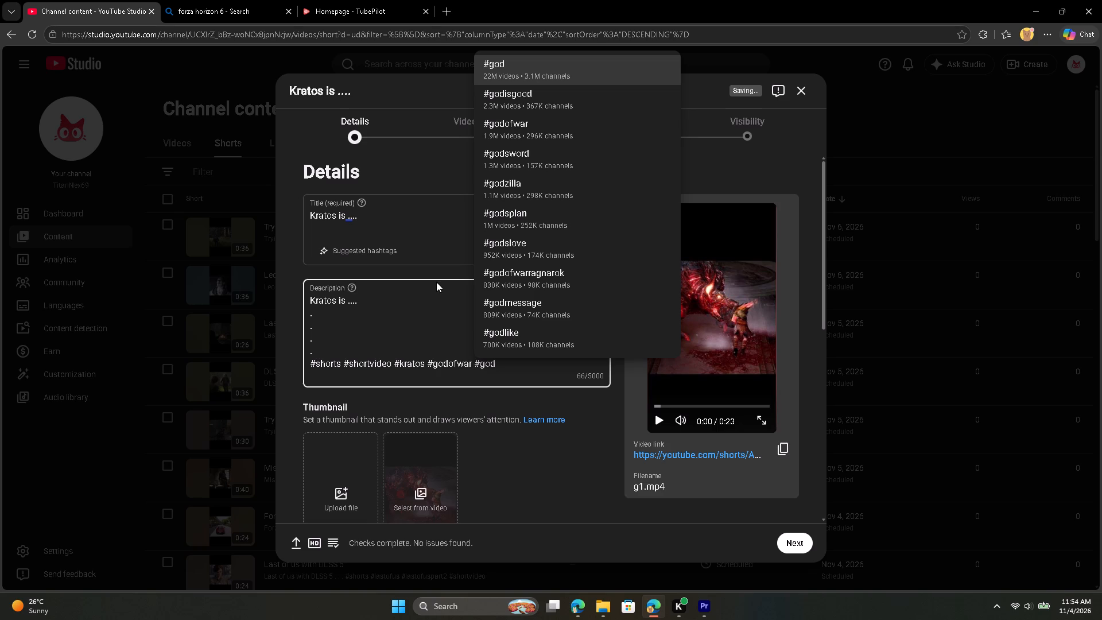
text(ofwar3)
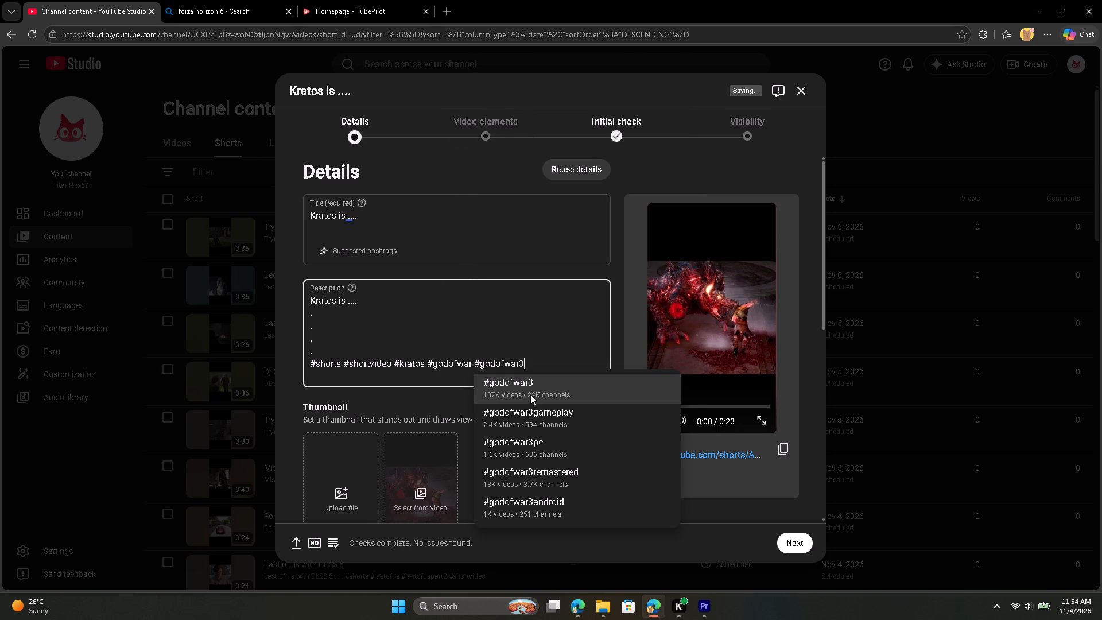
click(529, 382)
Copy the entire description text, from "Kratos is ...." through the hashtags.
drag(541, 363, 300, 308)
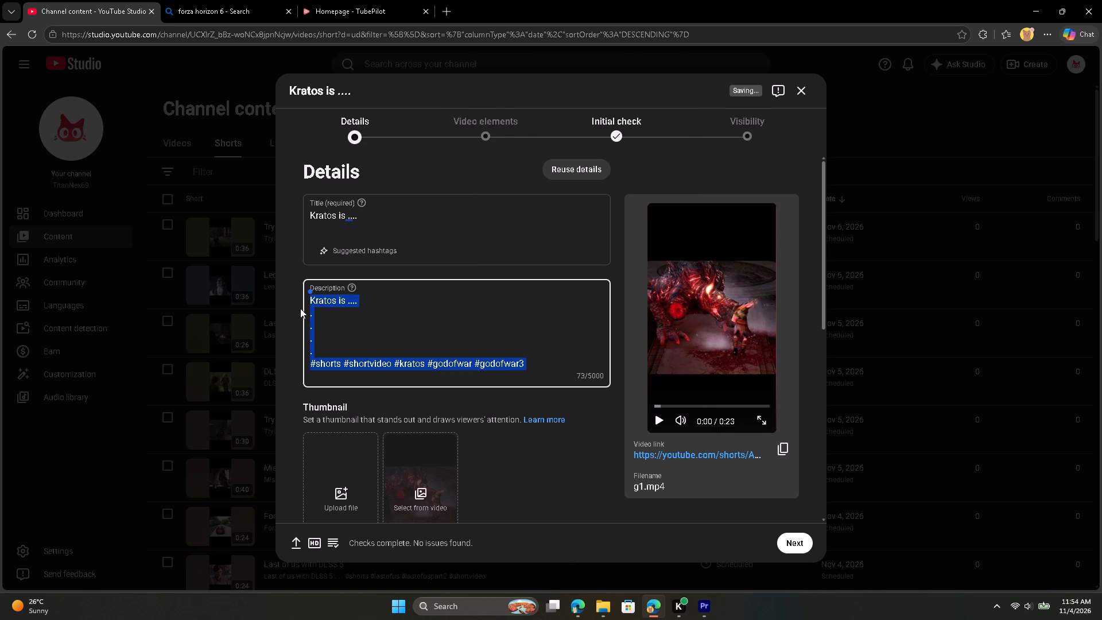
key(ctrl+c)
key(ctrl+c)
key(ctrl+c)
key(ctrl+c)
key(ctrl+c)
Set the thumbnail to the first of the three frames offered from the video.
scroll(590, 456, down, 5)
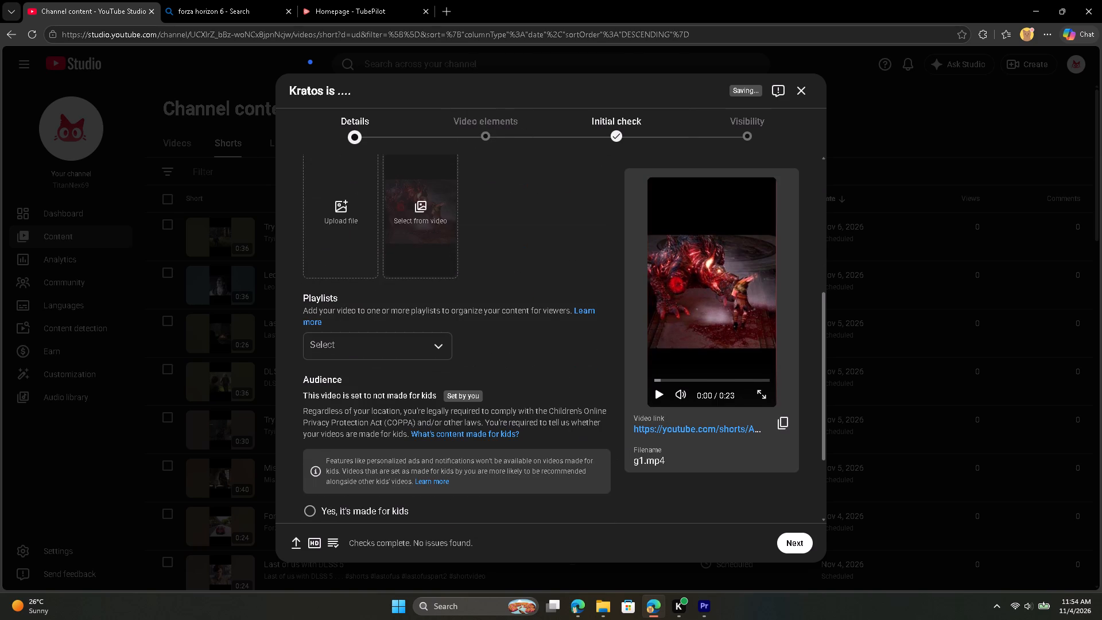
scroll(566, 351, down, 6)
scroll(467, 252, up, 4)
click(423, 299)
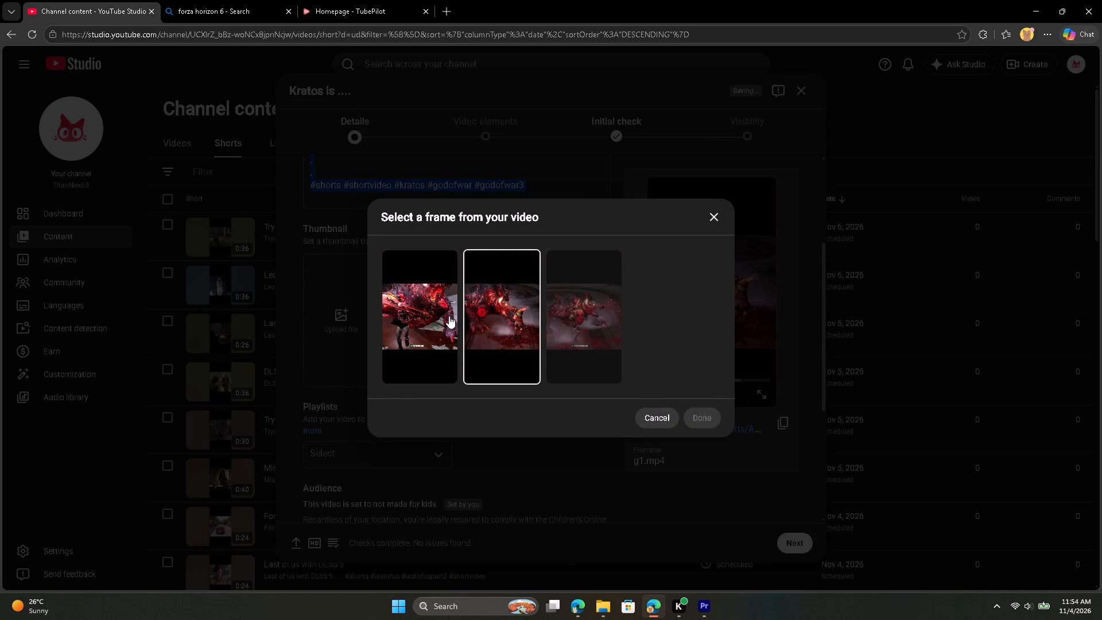
click(408, 318)
click(708, 424)
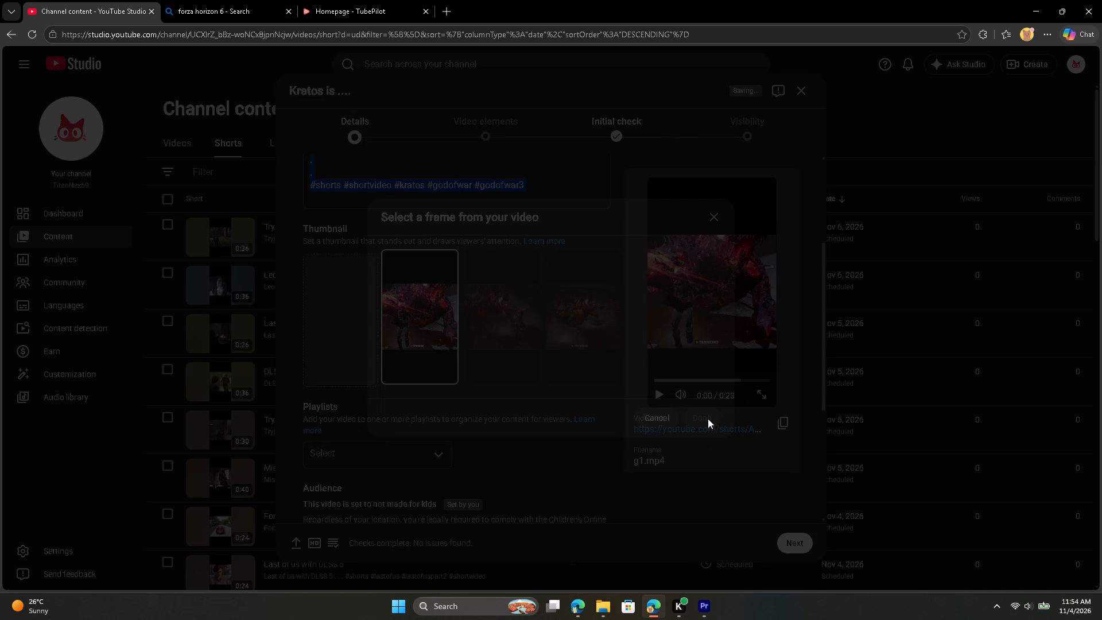
Advance to the Visibility stage and set the scheduled publish date to Nov 7, 2026.
click(783, 541)
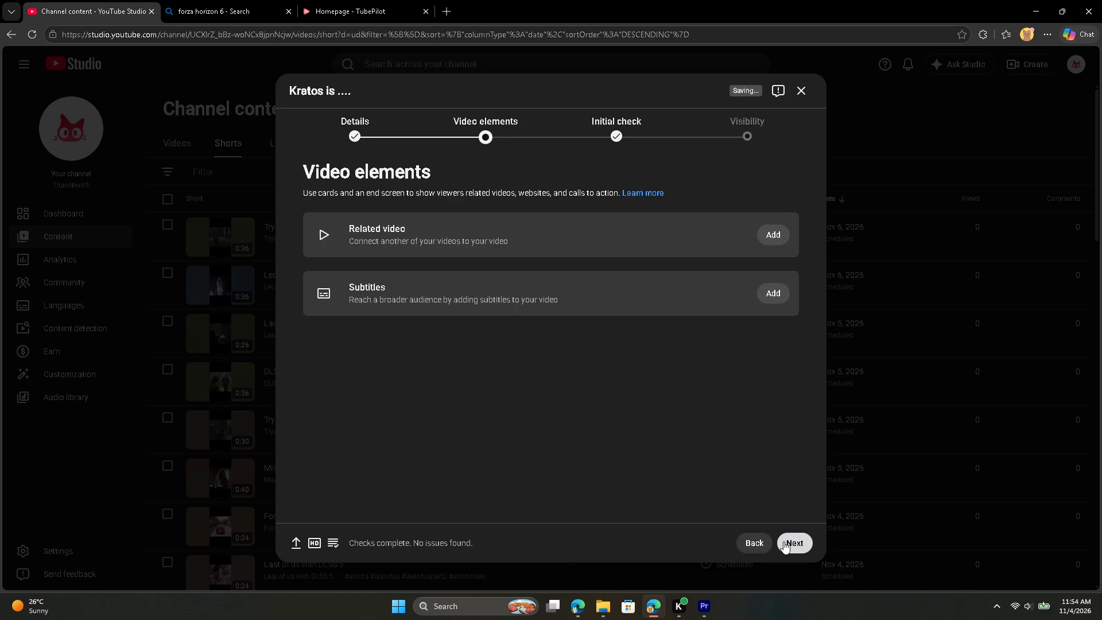
click(783, 541)
click(783, 541)
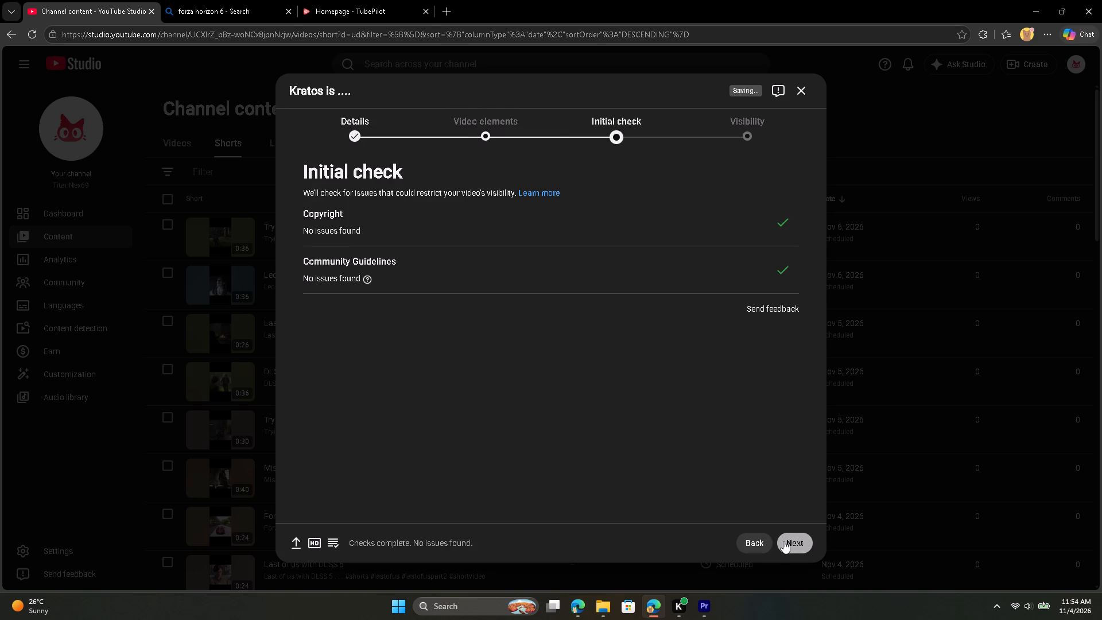
click(585, 381)
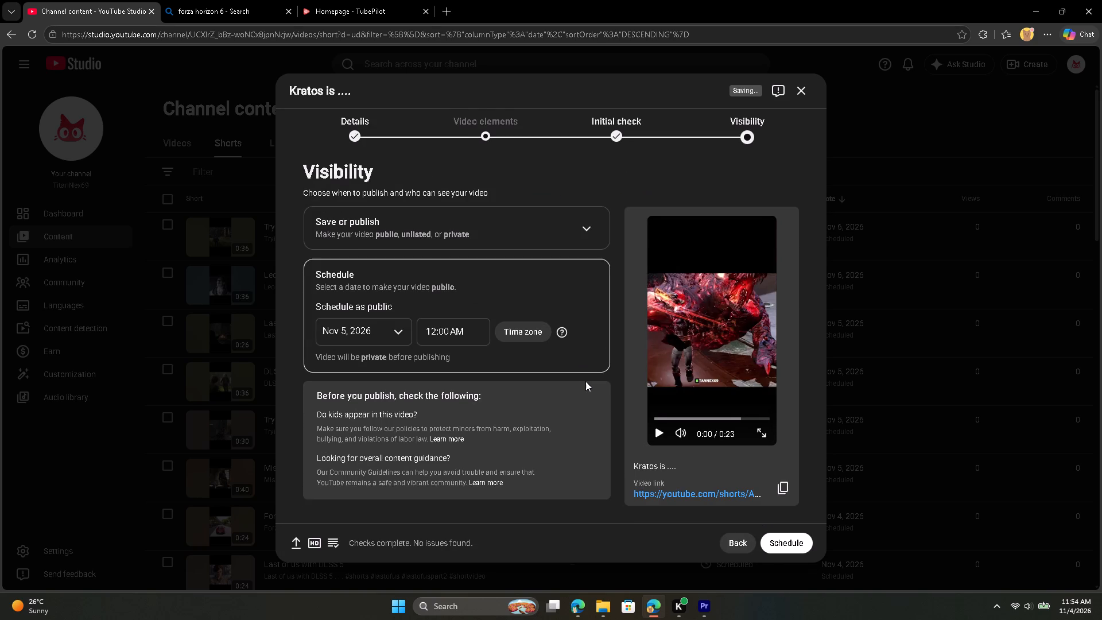
click(401, 328)
click(456, 398)
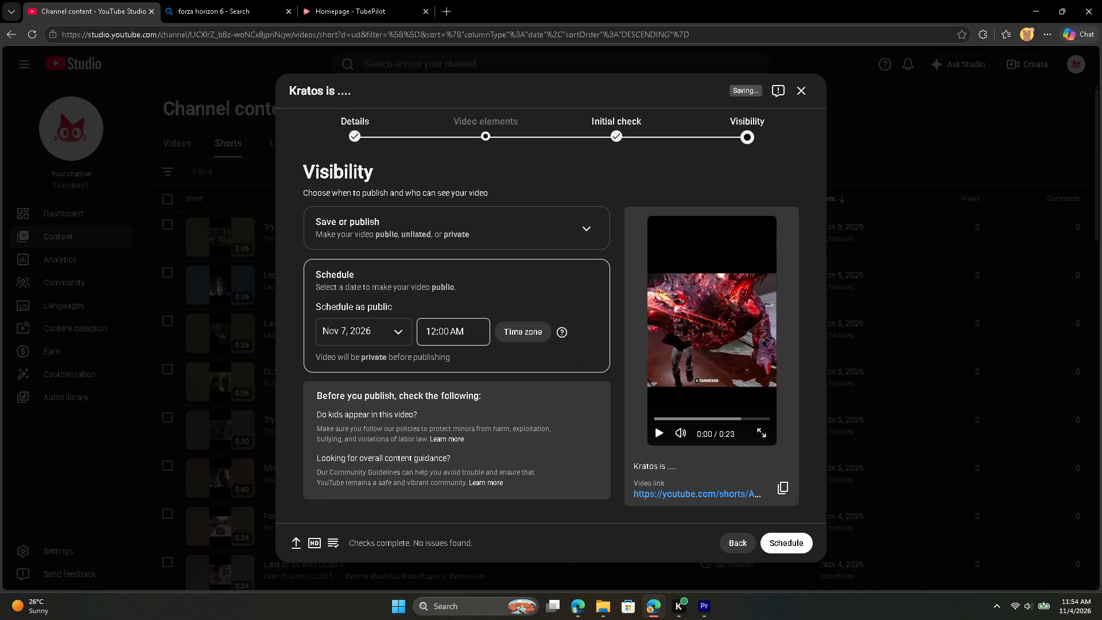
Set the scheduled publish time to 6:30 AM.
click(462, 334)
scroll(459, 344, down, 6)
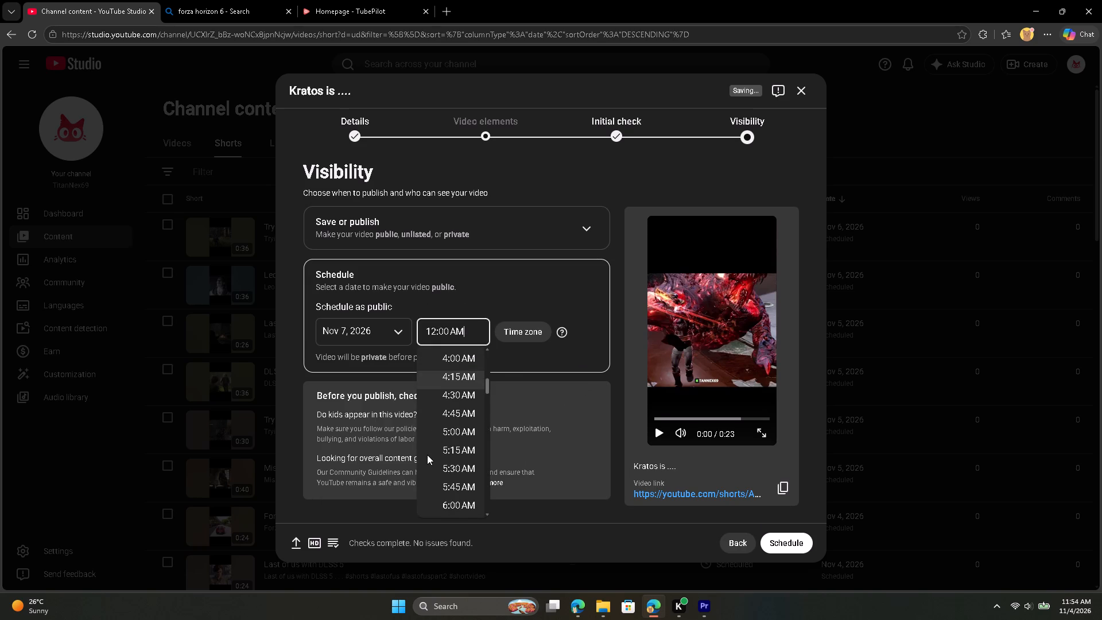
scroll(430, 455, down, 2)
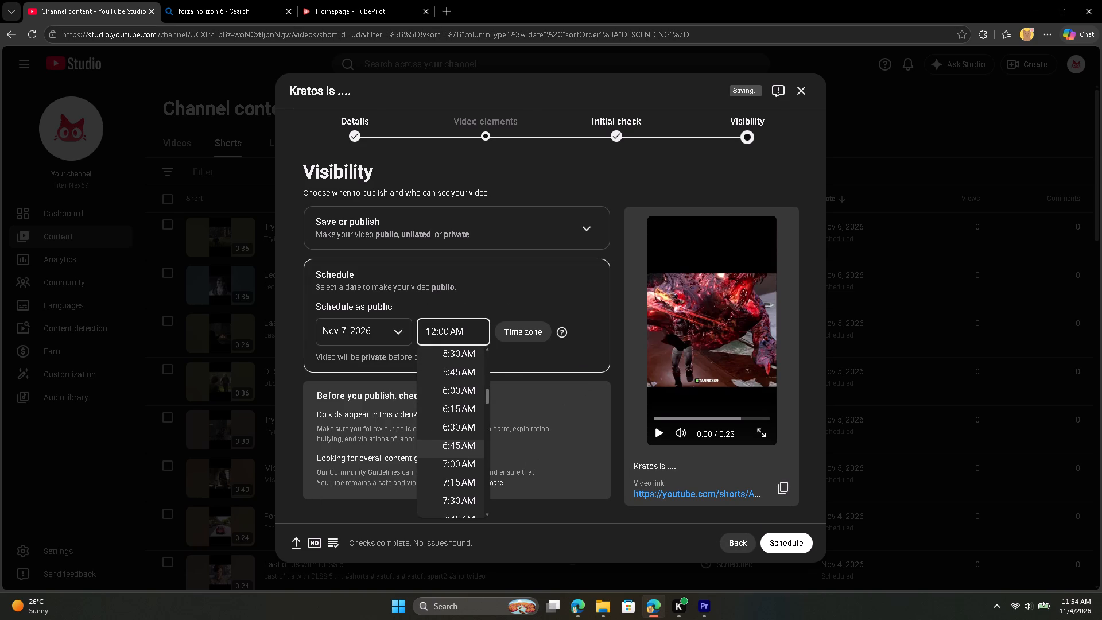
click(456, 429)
Set the publish time to 6:30 PM and schedule the Short, closing the confirmation.
click(435, 328)
scroll(461, 418, down, 7)
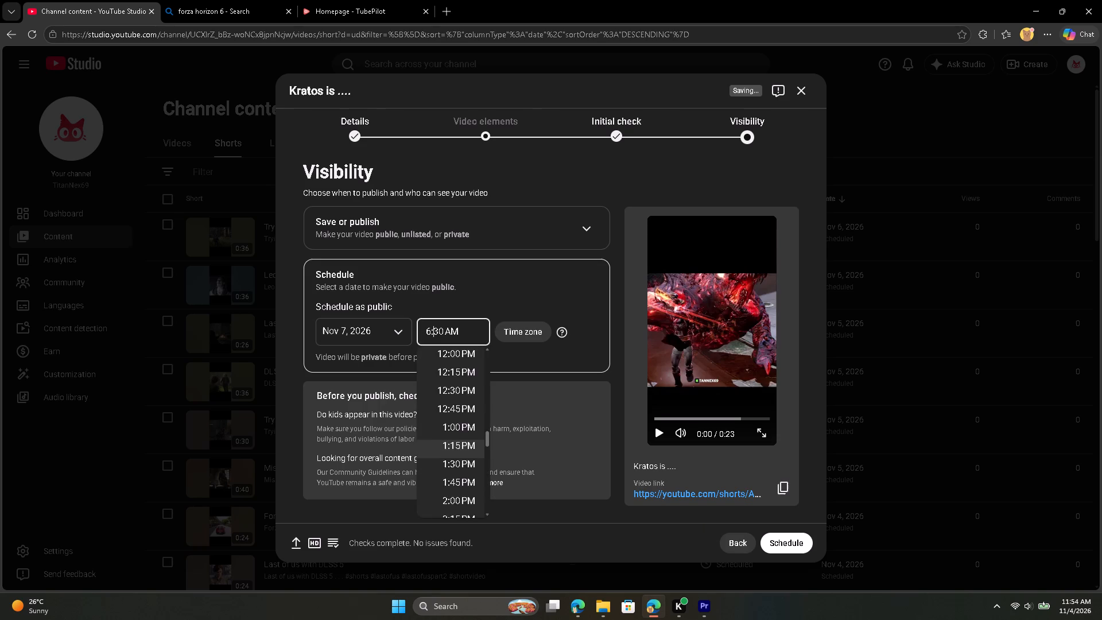
scroll(448, 449, down, 12)
scroll(441, 392, up, 1)
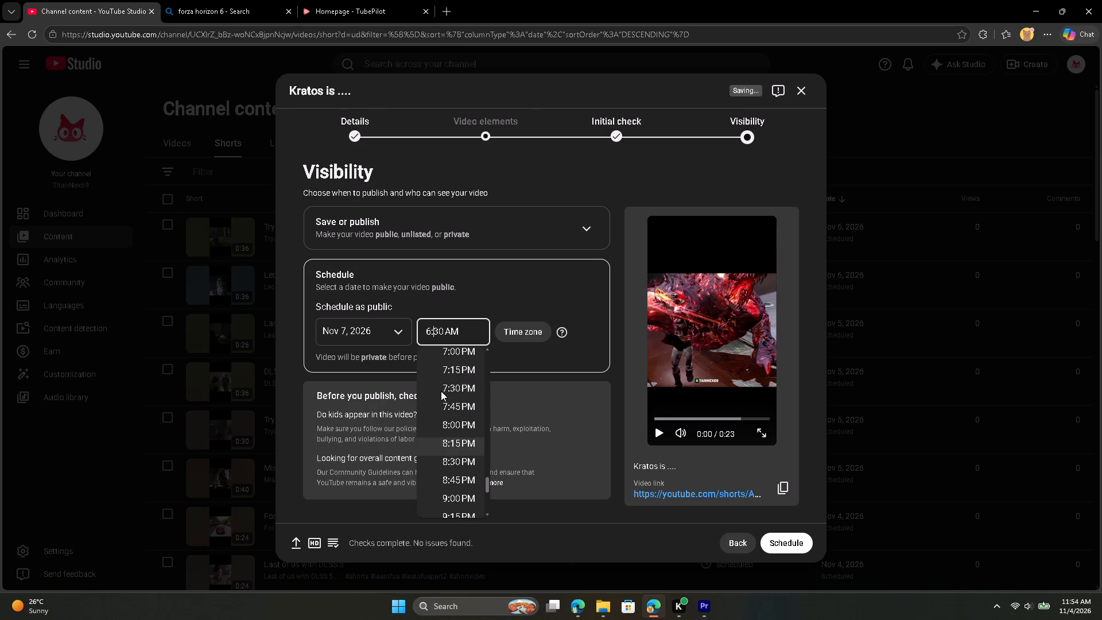
scroll(456, 386, up, 2)
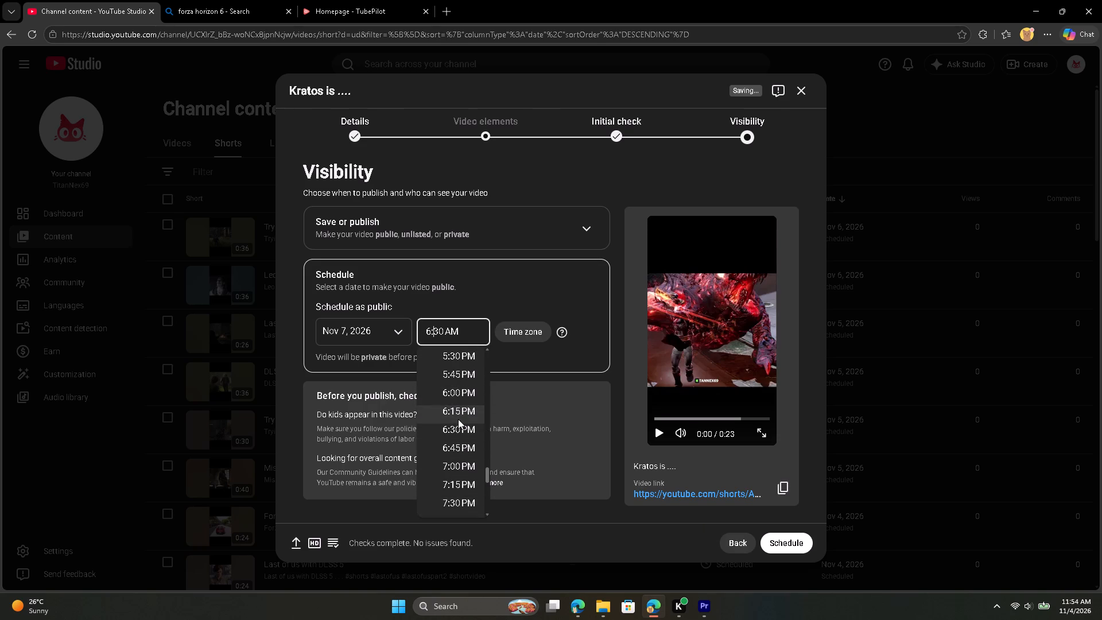
click(462, 425)
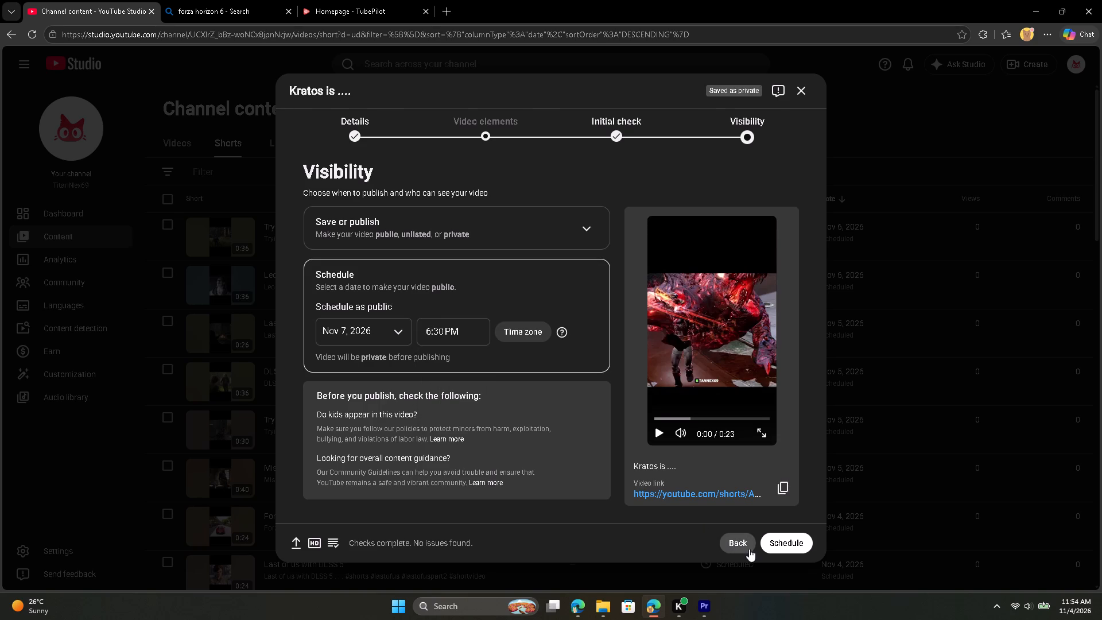
click(775, 535)
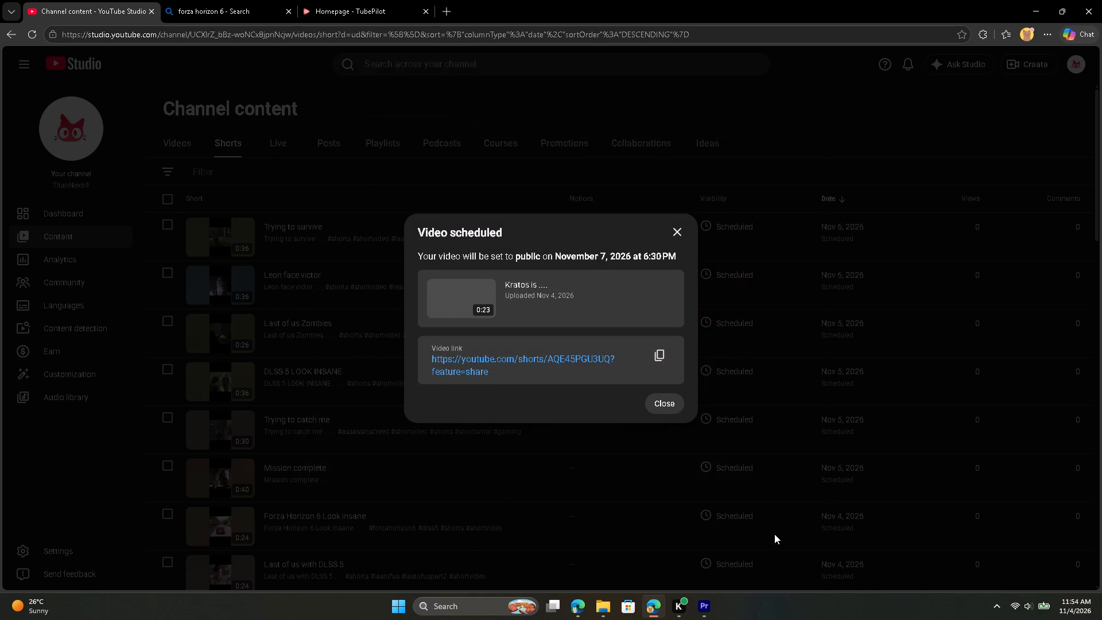
click(666, 408)
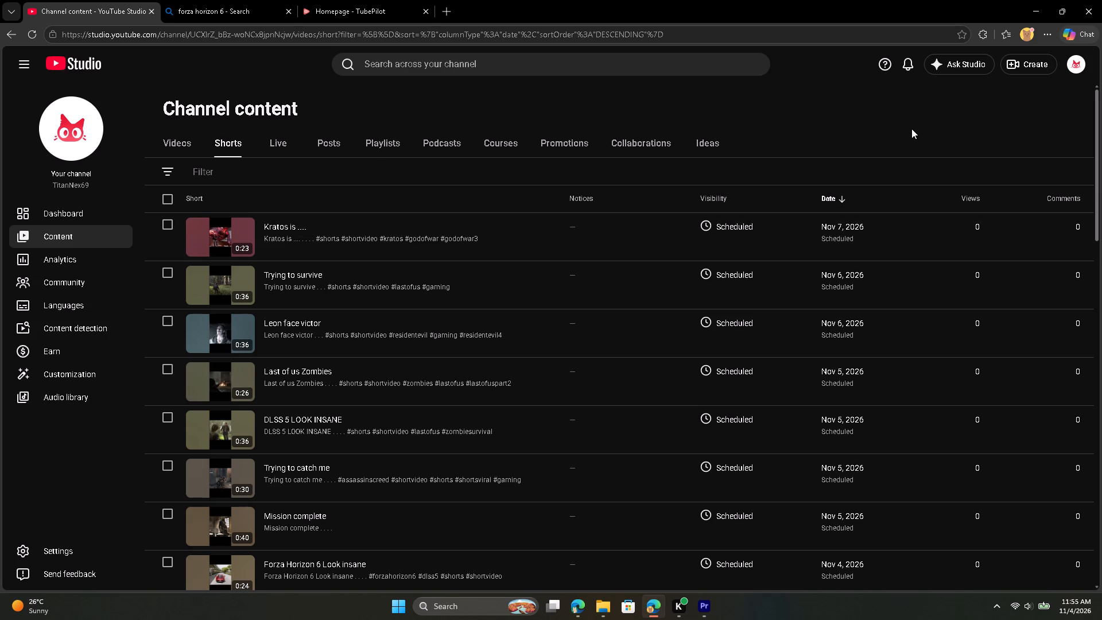
Start a new video upload with the file g2 from the asstion folder.
click(1026, 64)
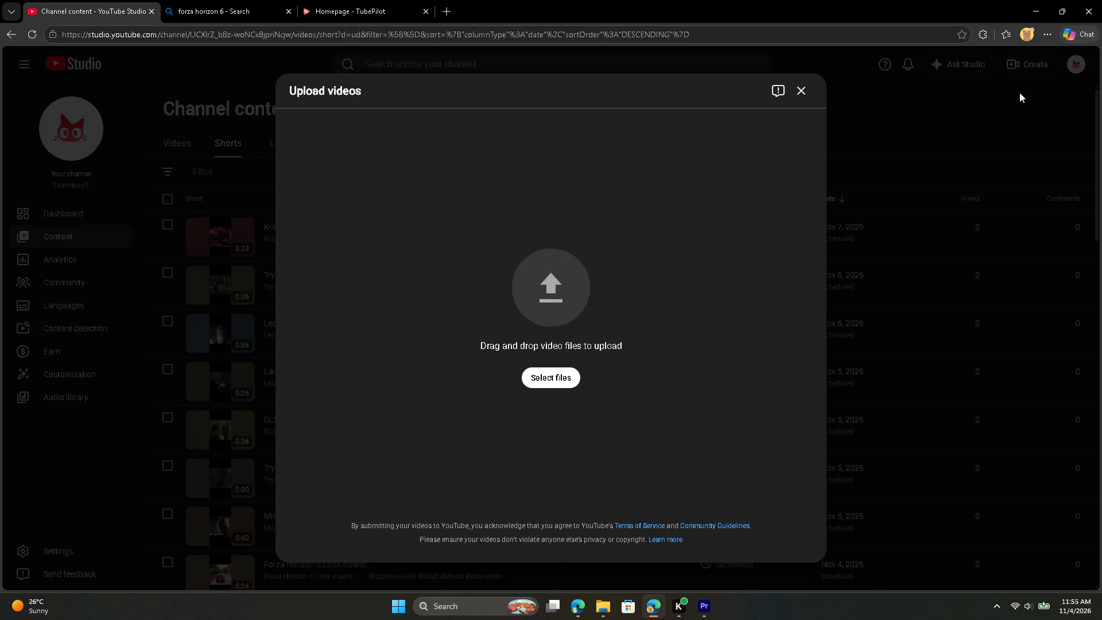
click(544, 379)
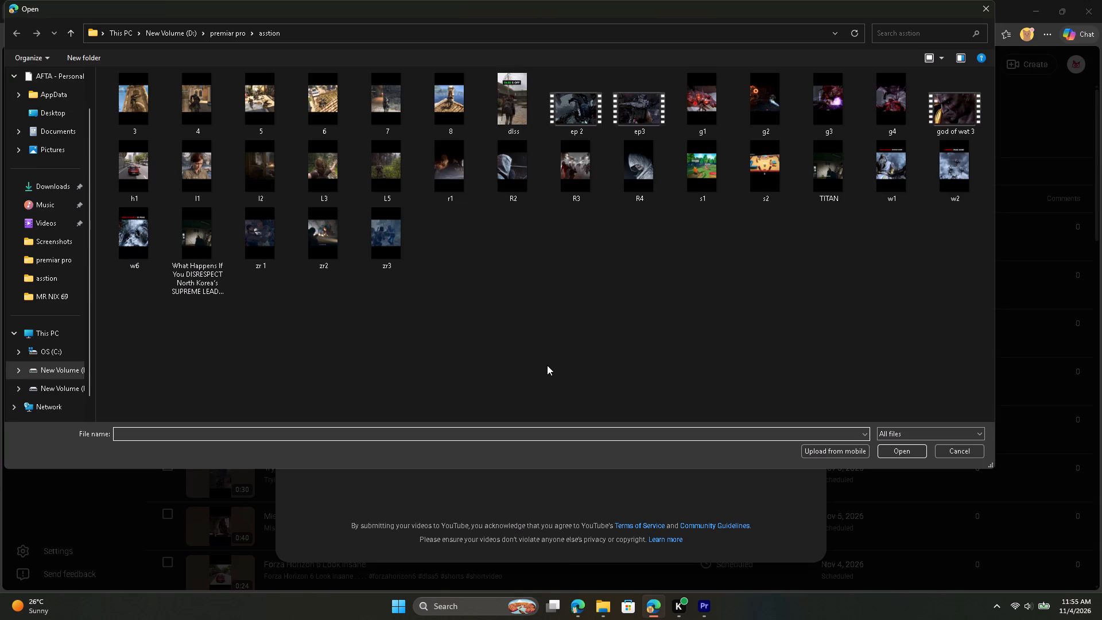
click(778, 111)
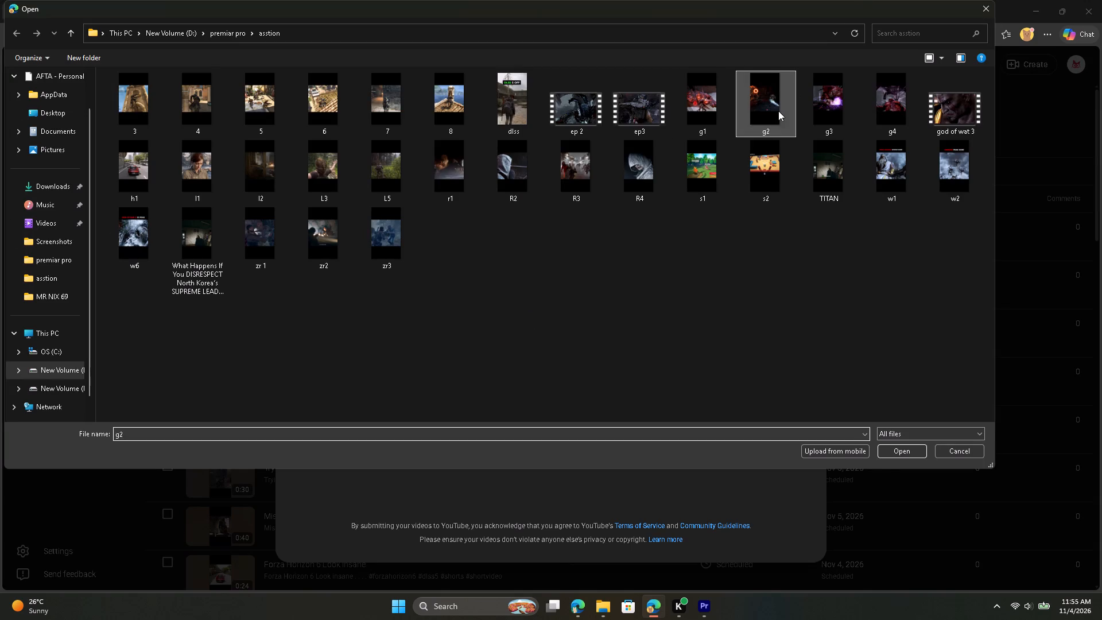
click(911, 445)
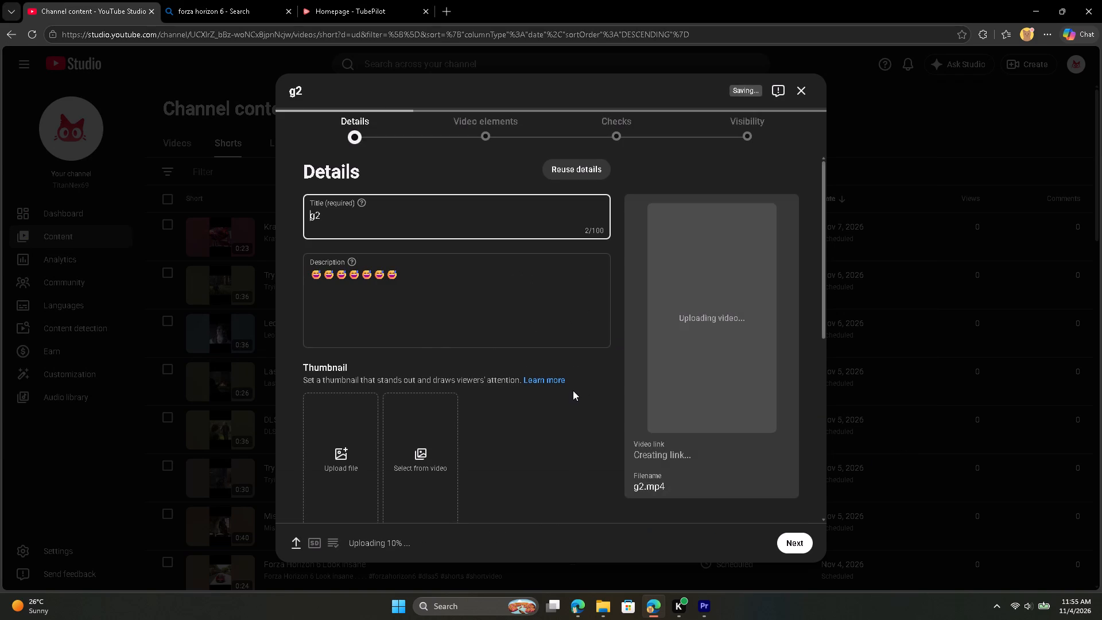
Replace the emoji description of g2 with the copied text "Kratos is ...." and its hashtags #shorts #shortvideo #kratos #godofwar #godofwar3.
drag(441, 273, 328, 265)
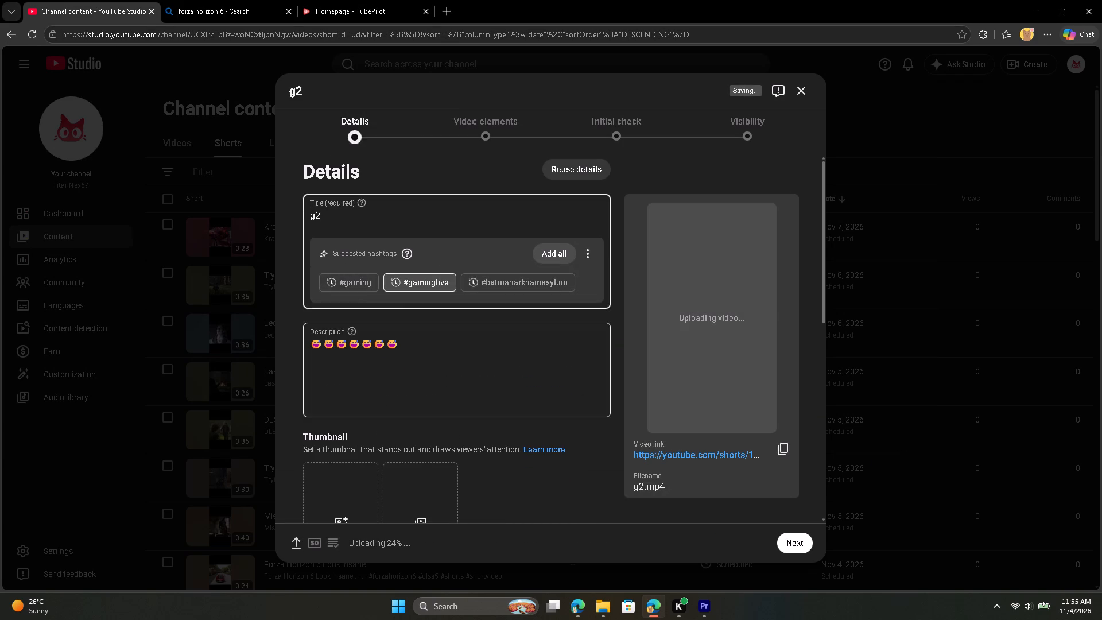
drag(399, 350, 300, 330)
key(ctrl+v)
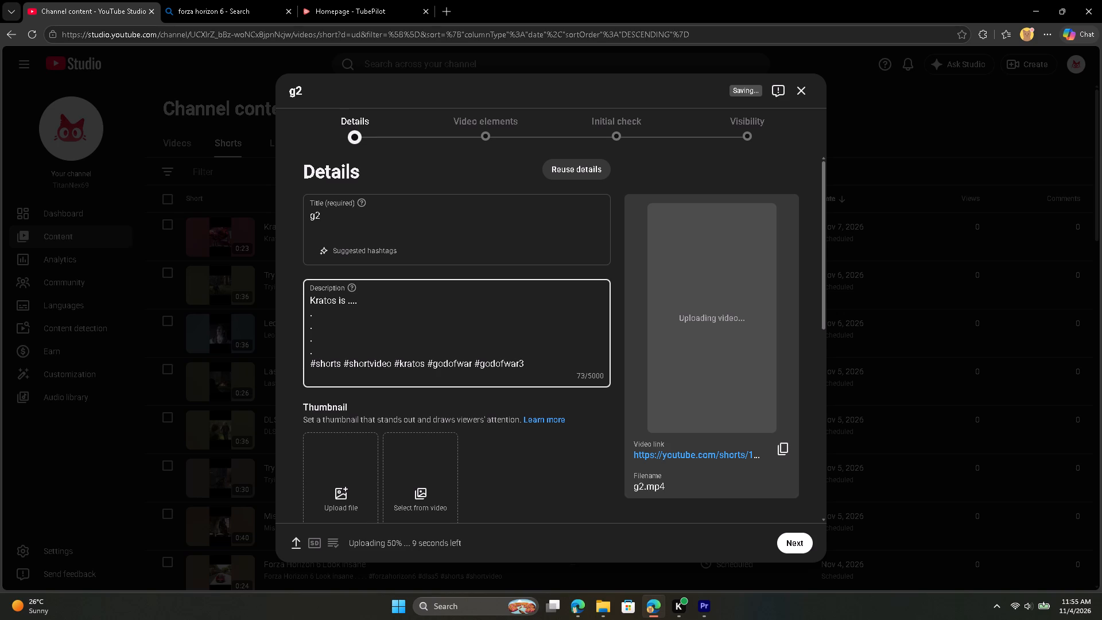
Play the g2 clip from the asstion folder in File Explorer to review its content, and return to the upload in Edge.
click(610, 611)
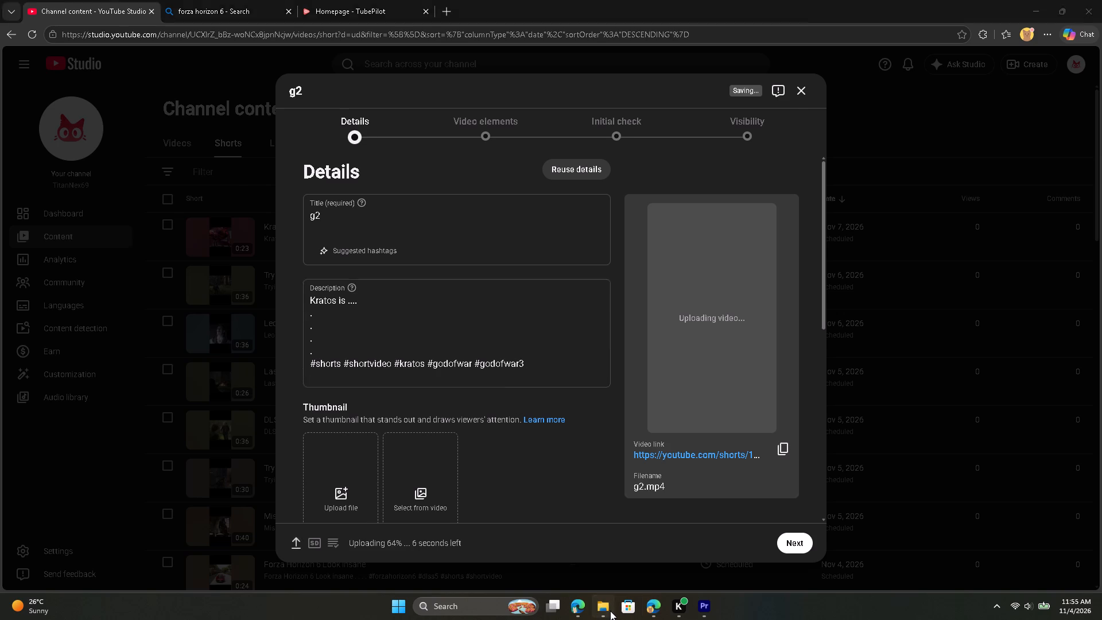
double_click(775, 97)
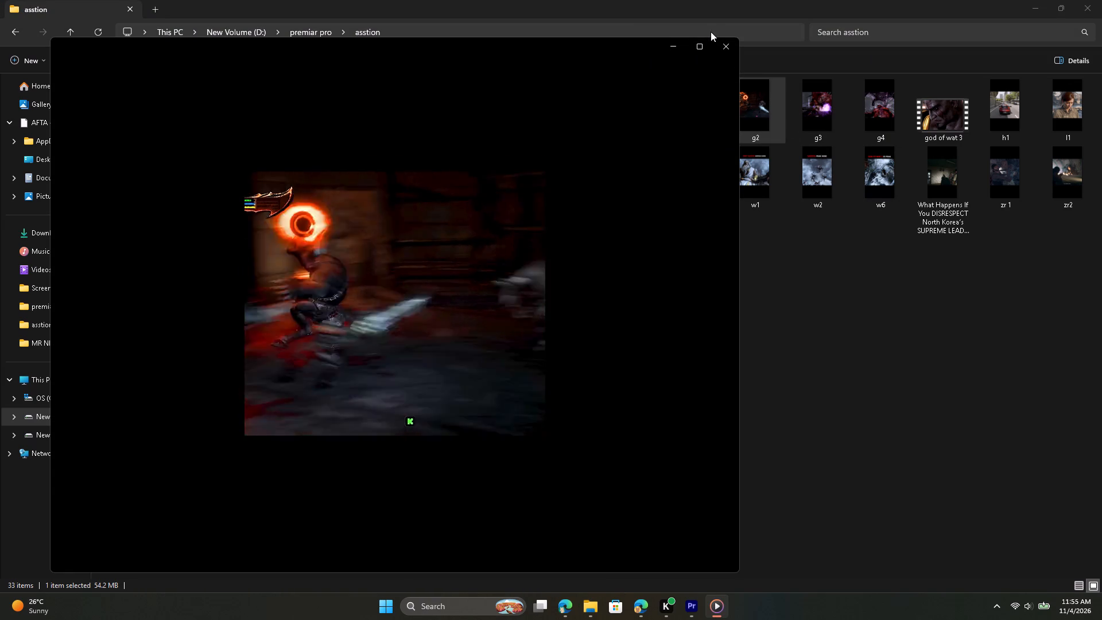
click(720, 51)
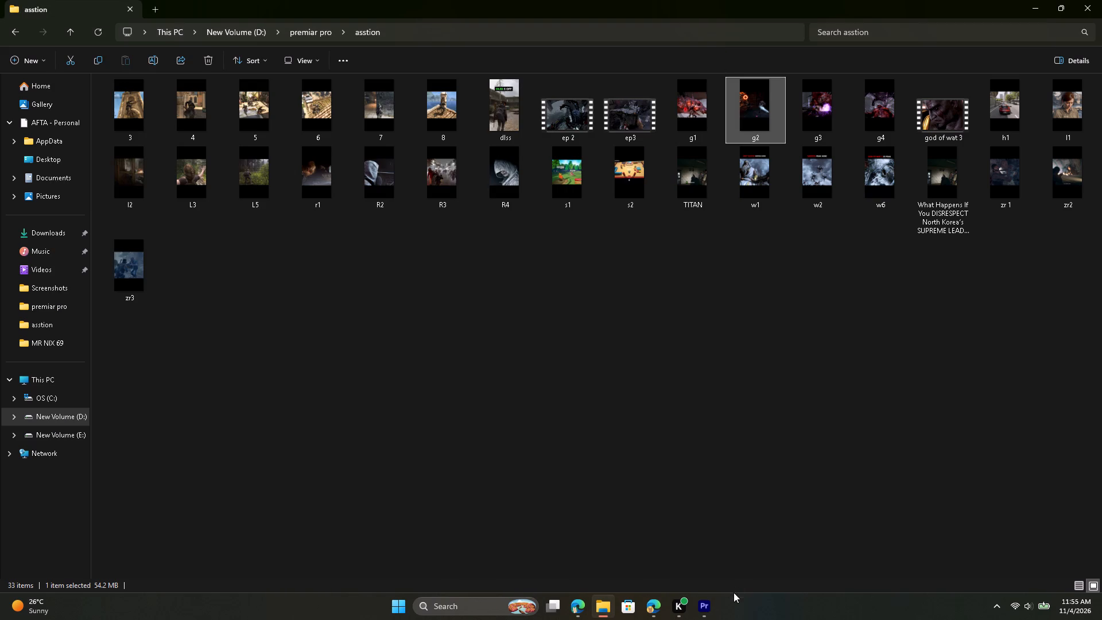
click(657, 607)
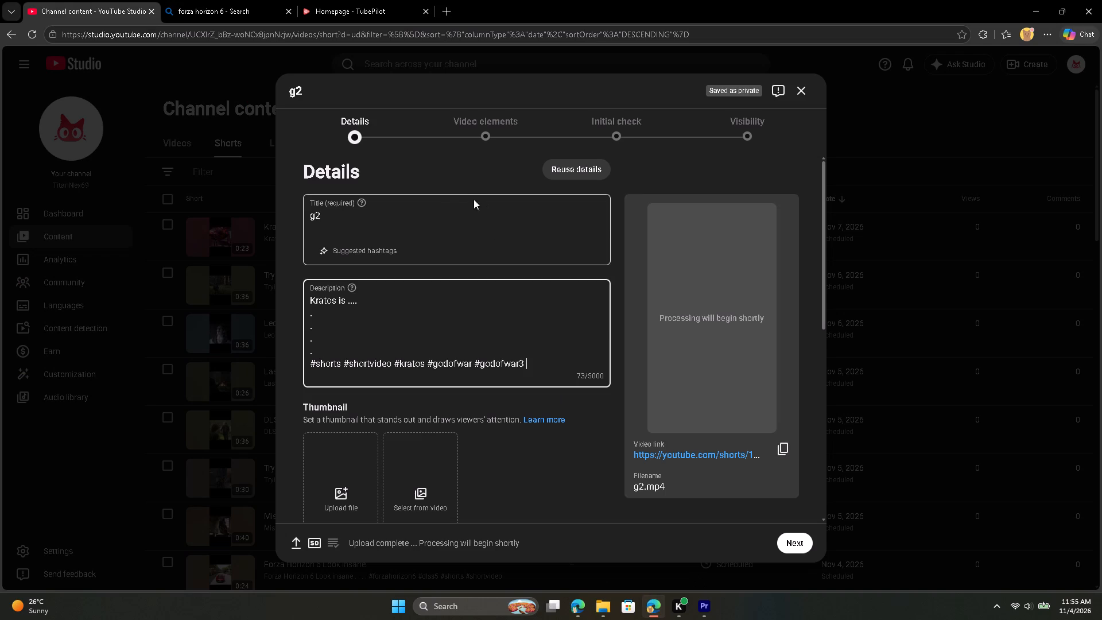
Replace the video title with "GOD OF WAR 3 KRATOS".
drag(312, 214, 266, 215)
drag(325, 218, 302, 216)
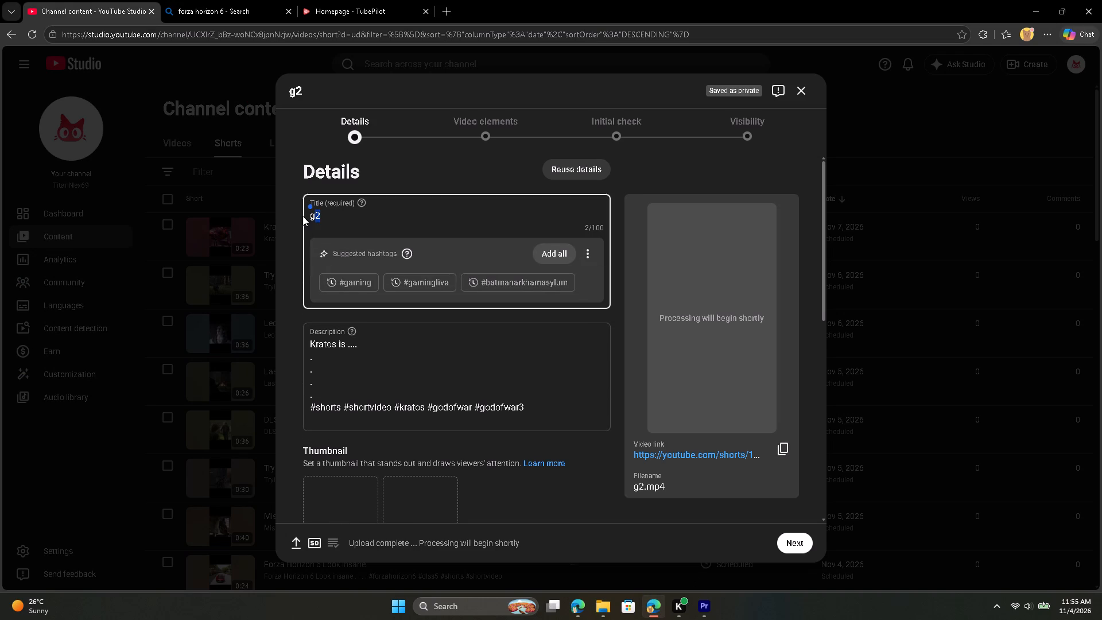
drag(302, 216, 299, 215)
text(GOD OF)
key(space)
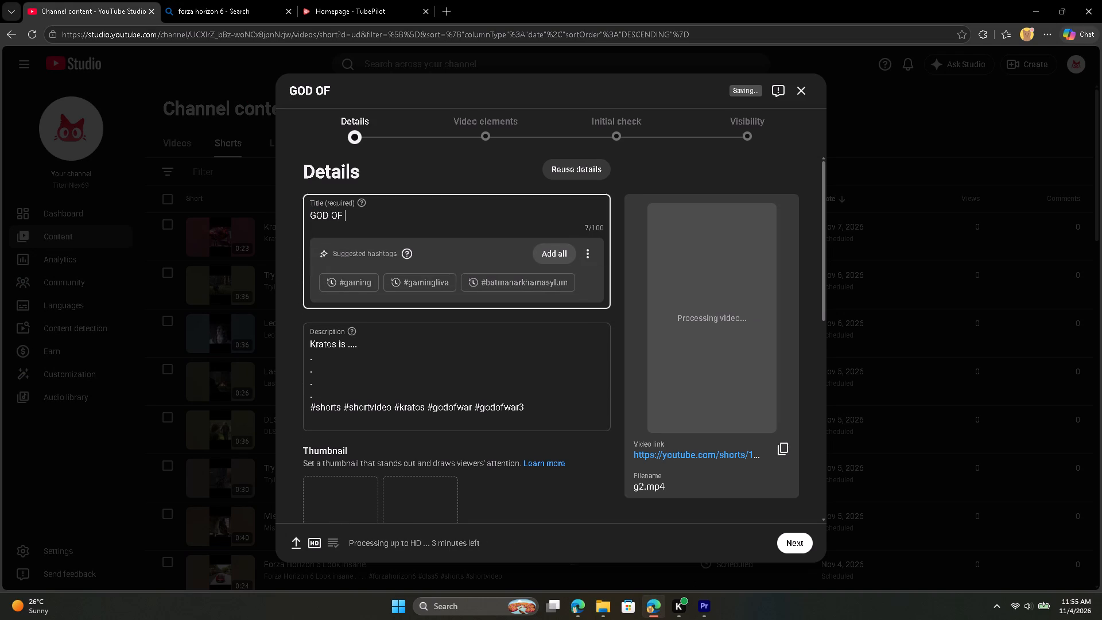
text(WAR)
key(space)
key(3)
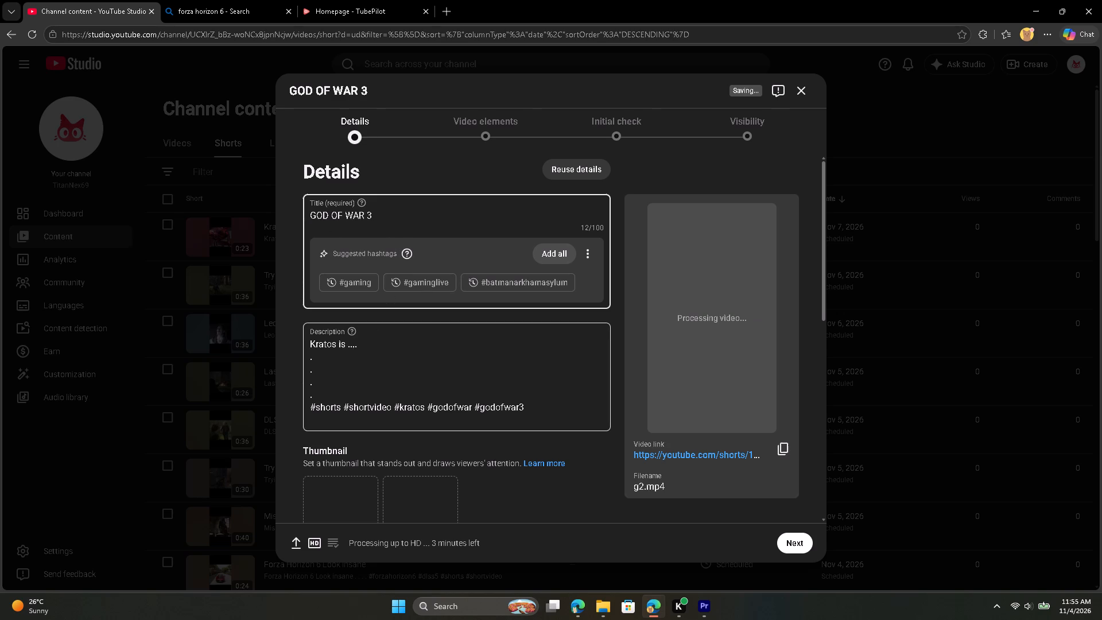
drag(361, 351, 304, 330)
click(378, 218)
drag(378, 218, 309, 211)
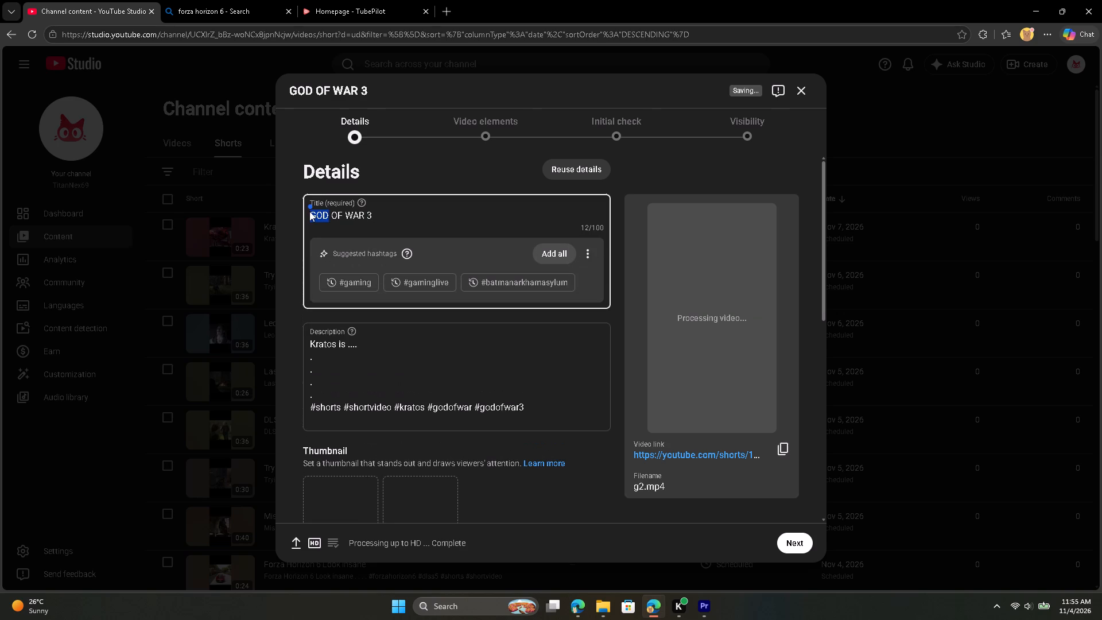
drag(309, 211, 390, 213)
click(402, 219)
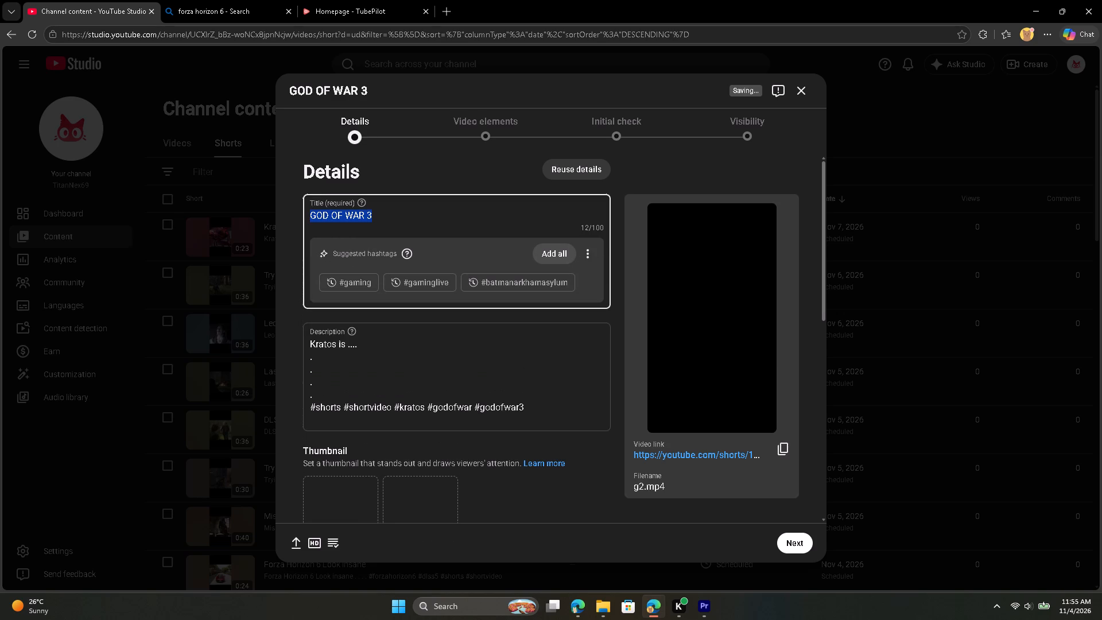
key(space)
text(KRATOS)
Copy the new title over the description's first line, "Kratos is ....", keeping the dots and hashtags below.
drag(429, 212, 312, 206)
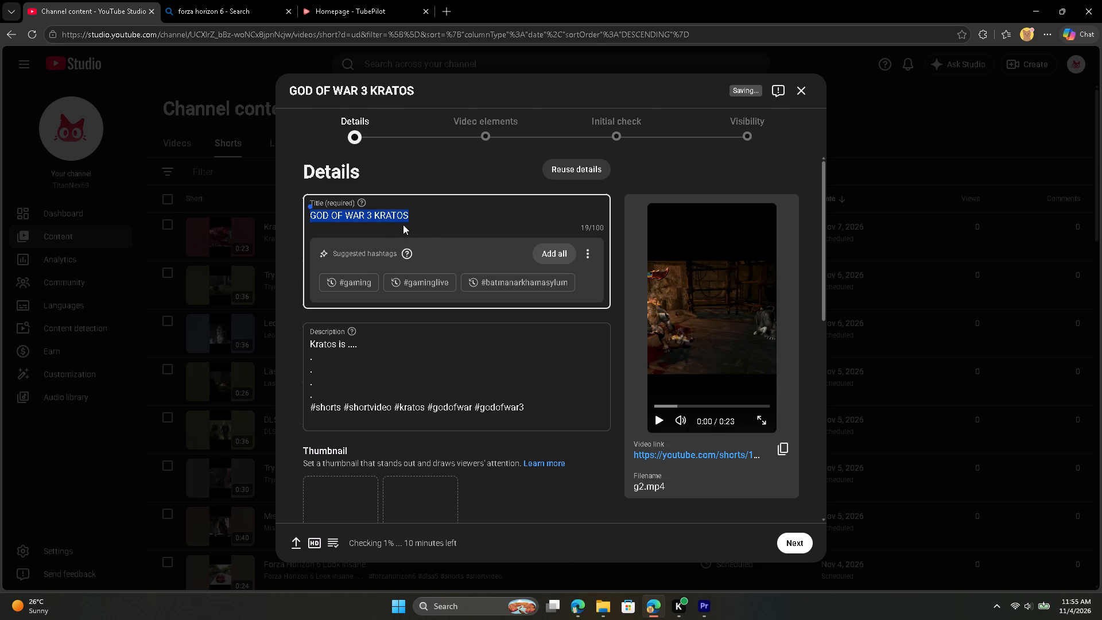
key(ctrl+c)
key(ctrl+c)
drag(363, 350, 300, 305)
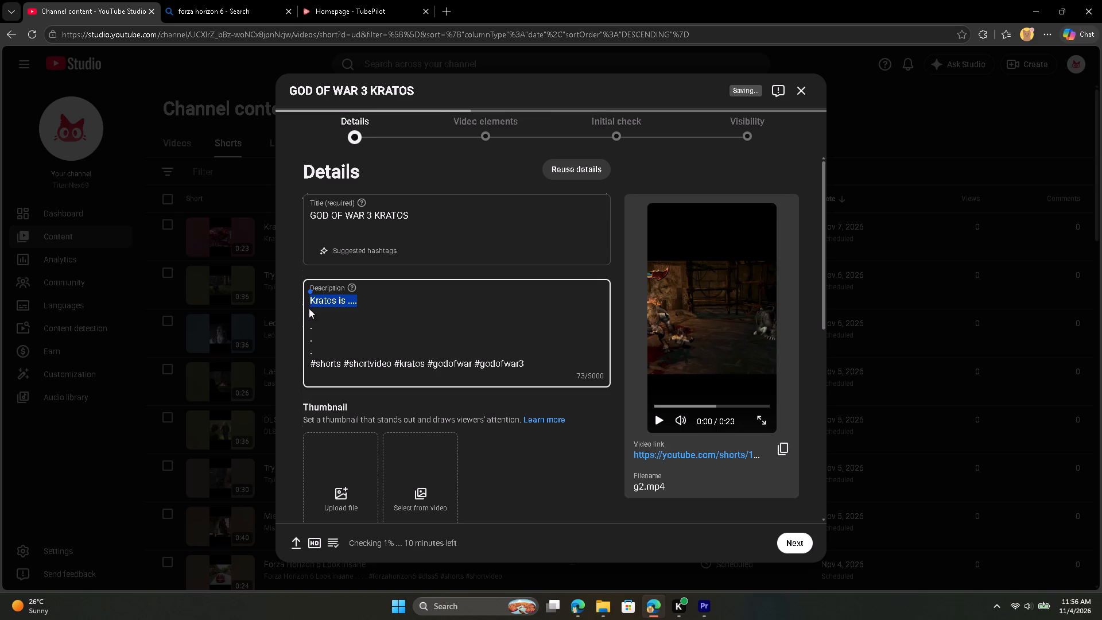
key(ctrl+v)
Copy the entire description text, from the GOD OF WAR 3 KRATOS line through the hashtags.
drag(525, 365, 395, 327)
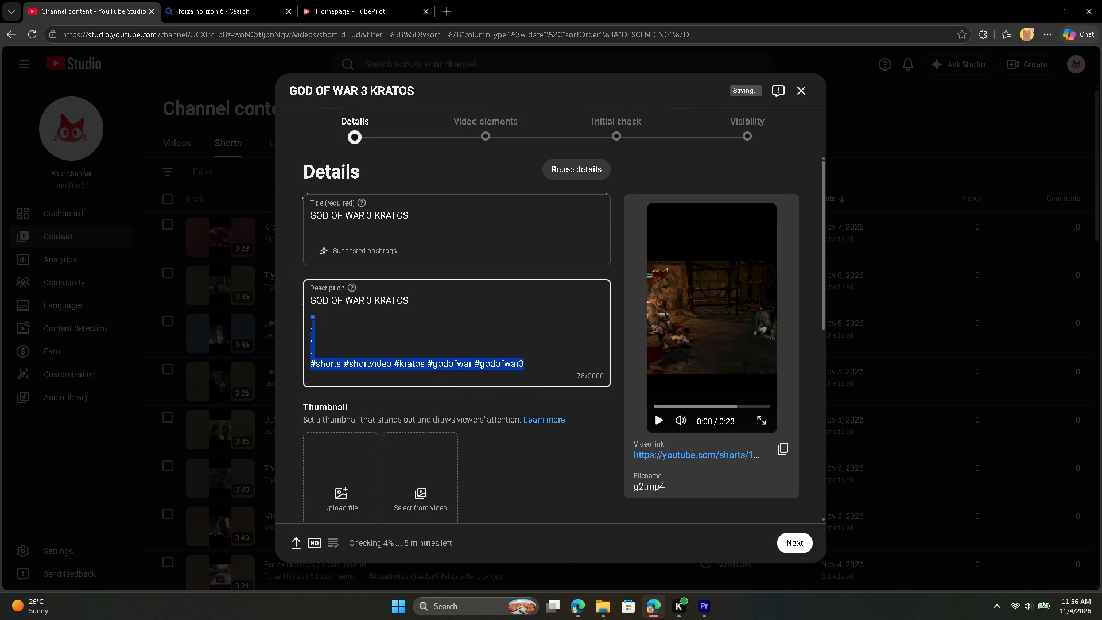
drag(395, 327, 295, 302)
key(ctrl+c)
key(ctrl+c)
key(ctrl+c)
key(ctrl+c)
key(ctrl+c)
key(ctrl+c)
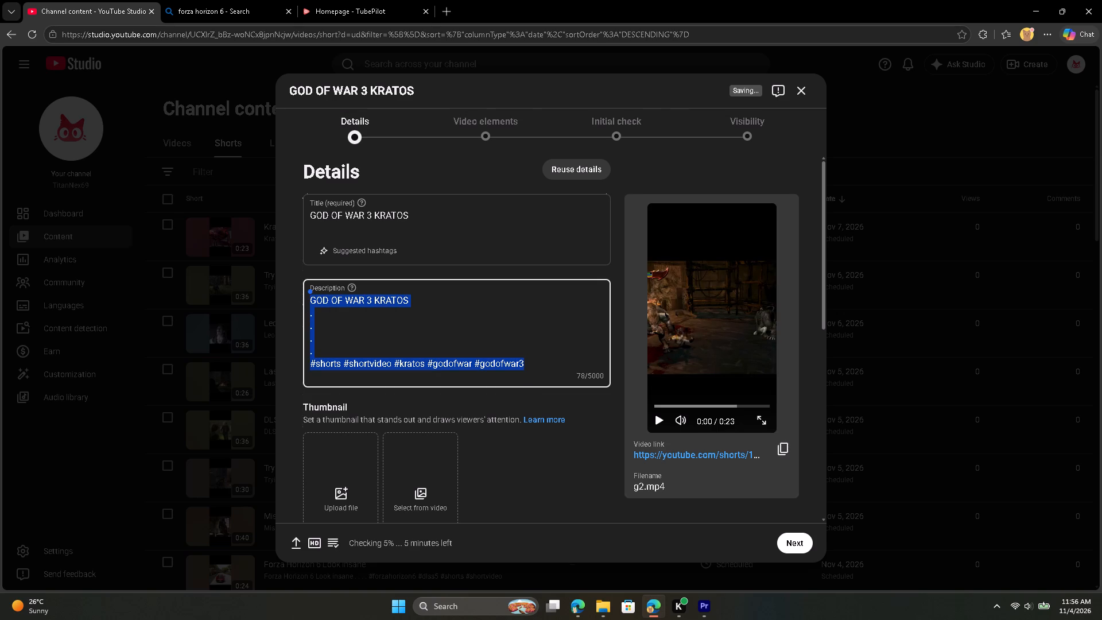
key(ctrl+c)
key(ctrl+c)
key(ctrl+c)
Advance to the Visibility stage and set the scheduled publish date to Nov 7, 2026.
scroll(638, 521, down, 5)
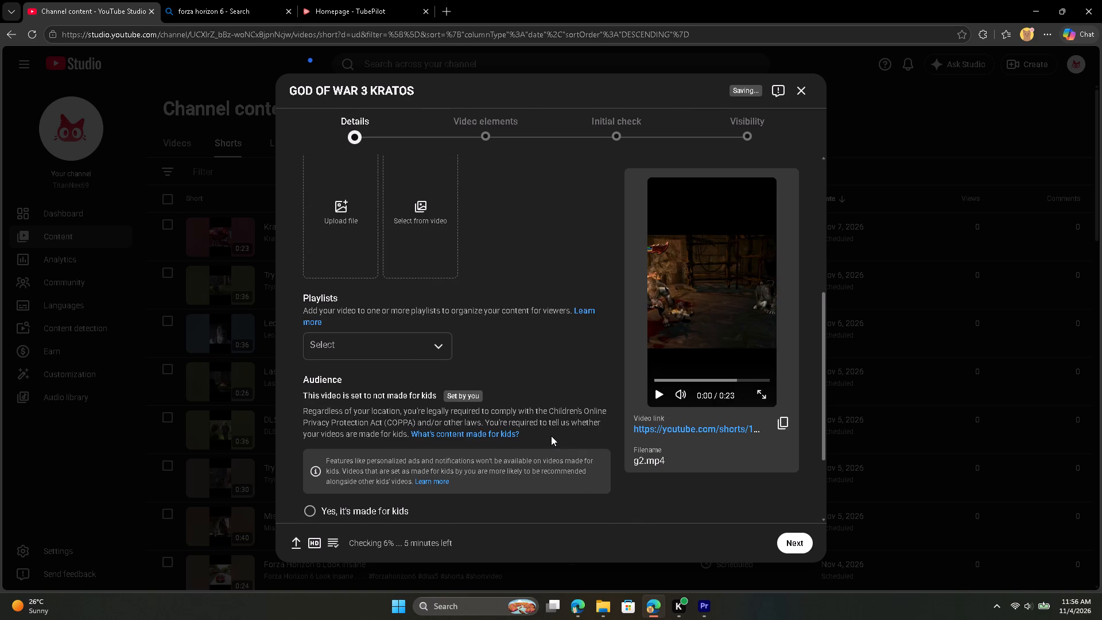
click(786, 541)
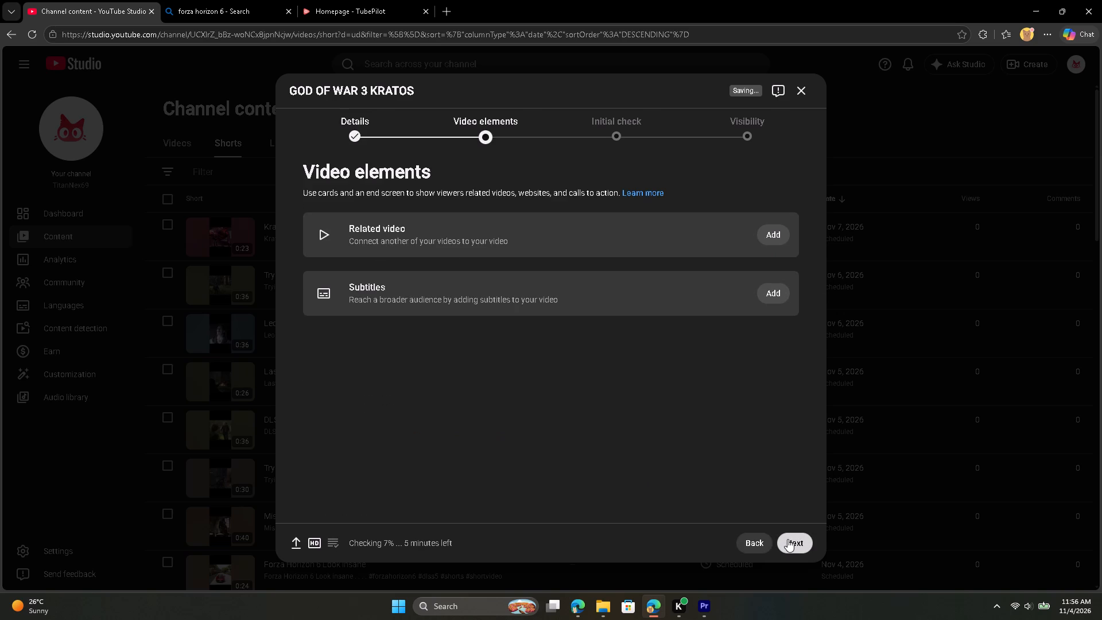
click(787, 538)
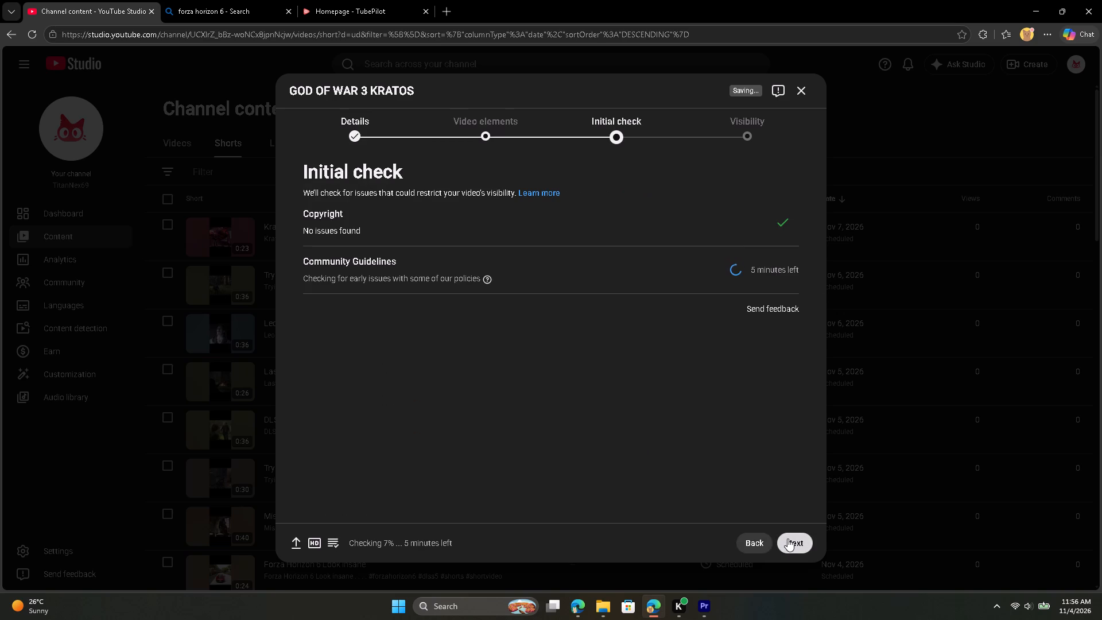
click(787, 538)
click(422, 427)
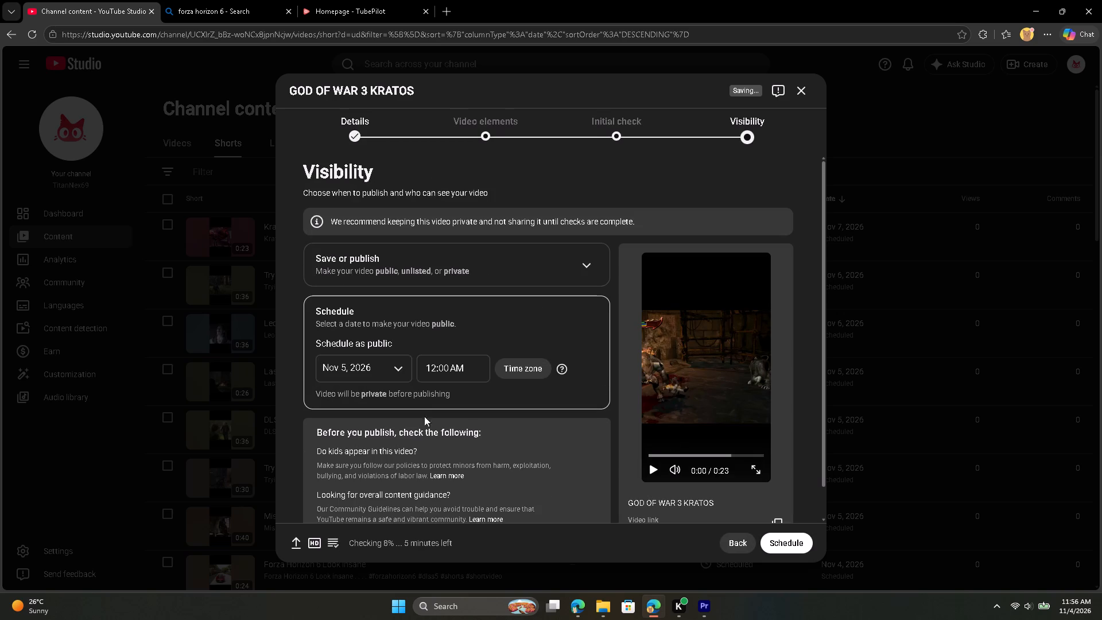
click(389, 363)
scroll(387, 398, down, 7)
scroll(432, 423, up, 7)
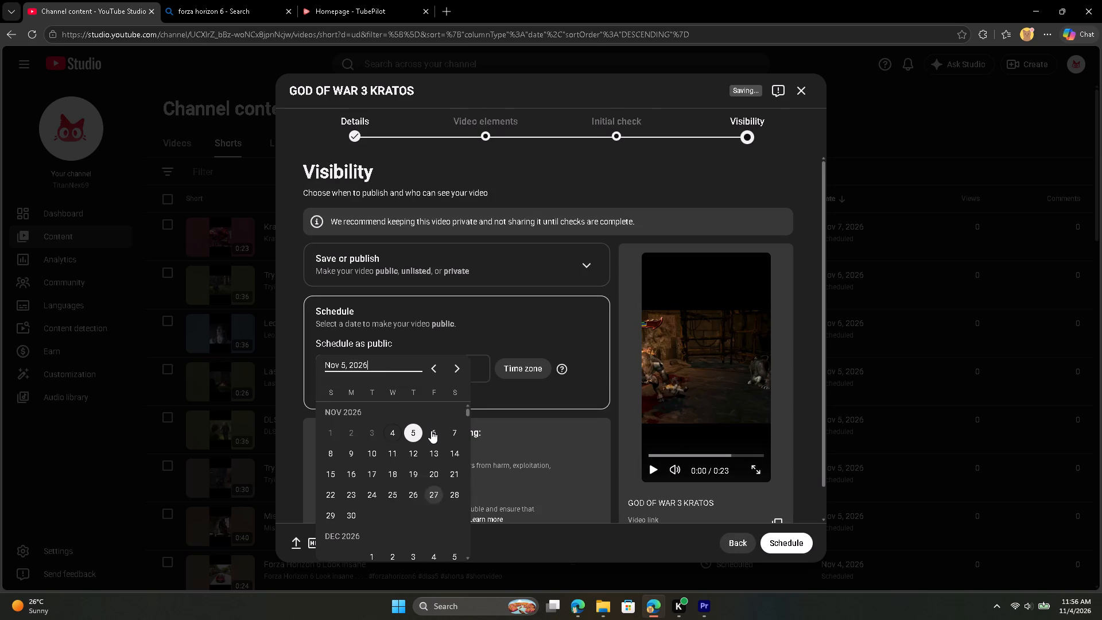
click(451, 433)
Set the scheduled publish time to 6:29 PM.
click(448, 367)
scroll(456, 419, down, 7)
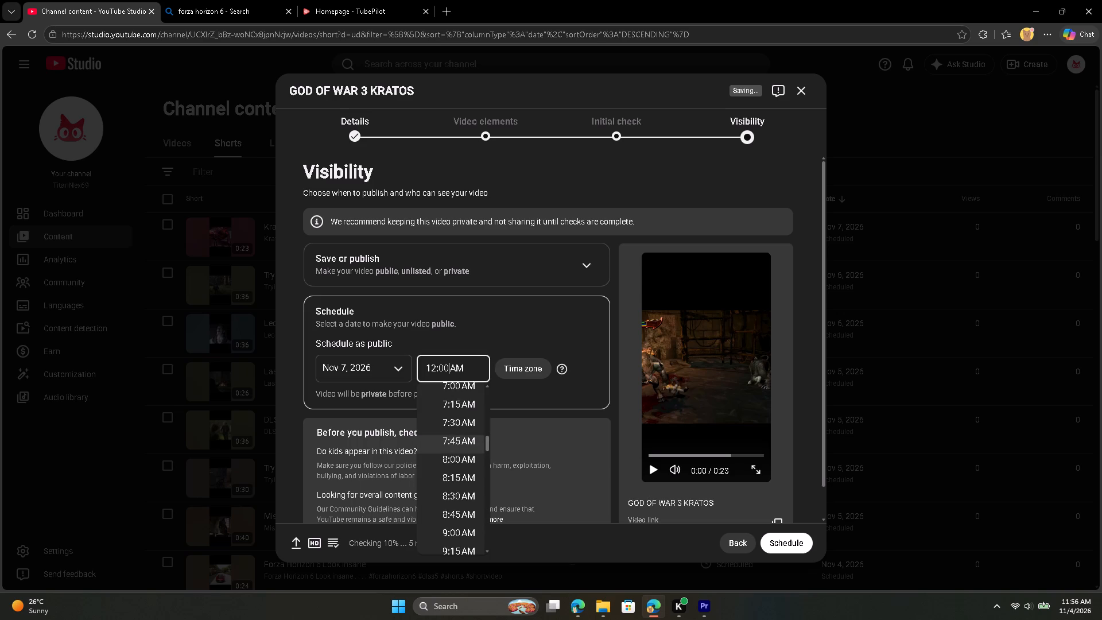
scroll(454, 442, down, 15)
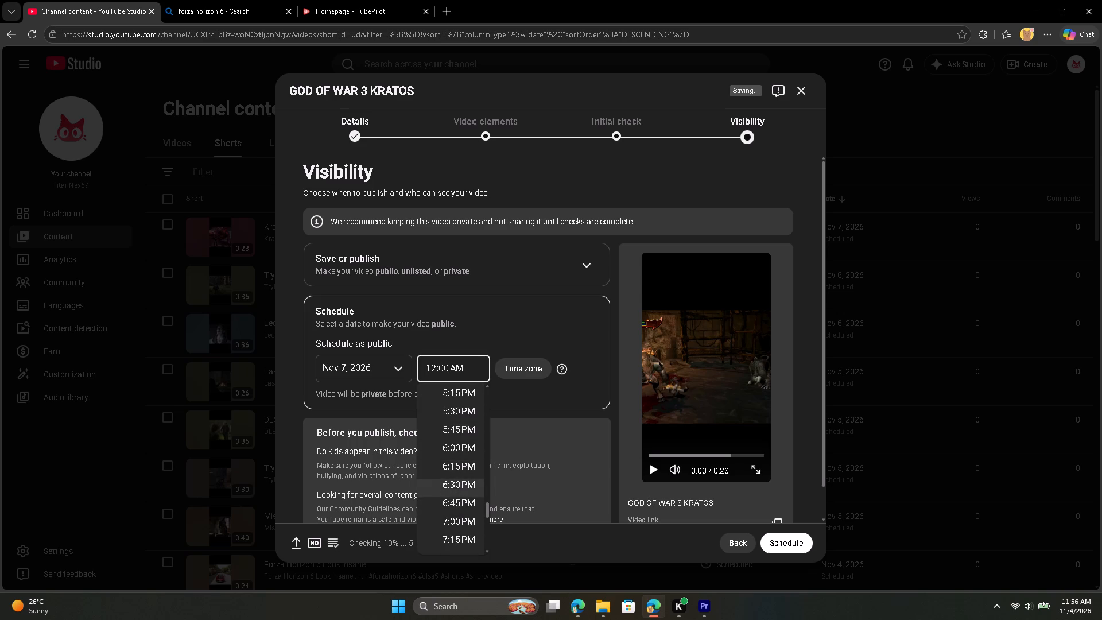
click(455, 490)
click(436, 367)
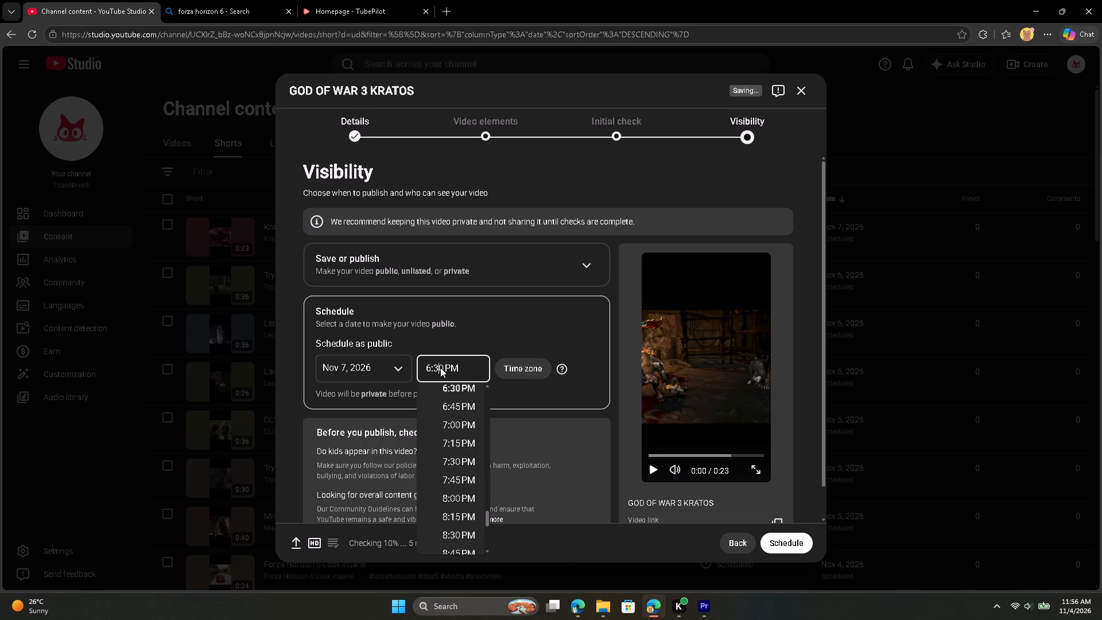
key(Right)
key(Delete)
key(BackSpace)
key(BackSpace)
key(2)
key(9)
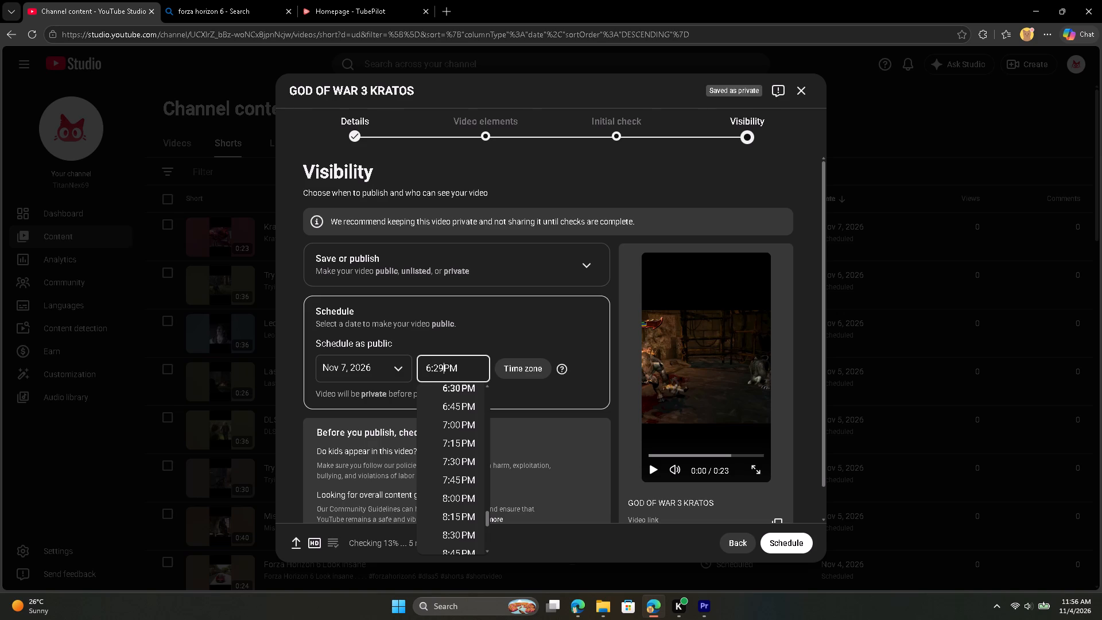
click(526, 330)
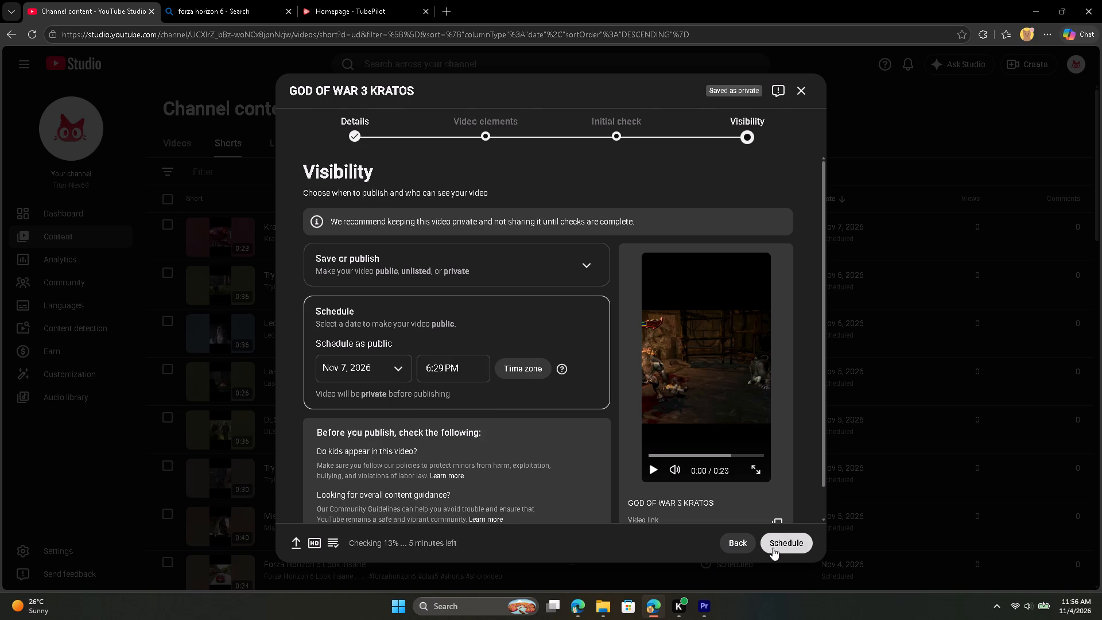
Schedule the GOD OF WAR 3 KRATOS Short, acknowledge the content-check notice and close the confirmation.
click(773, 548)
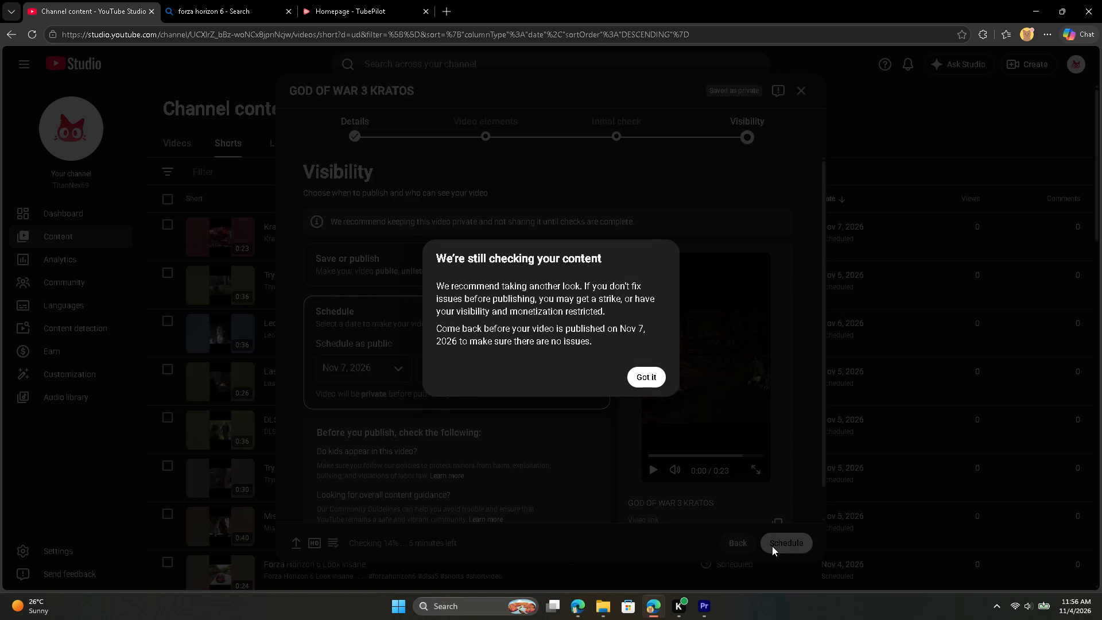
click(641, 375)
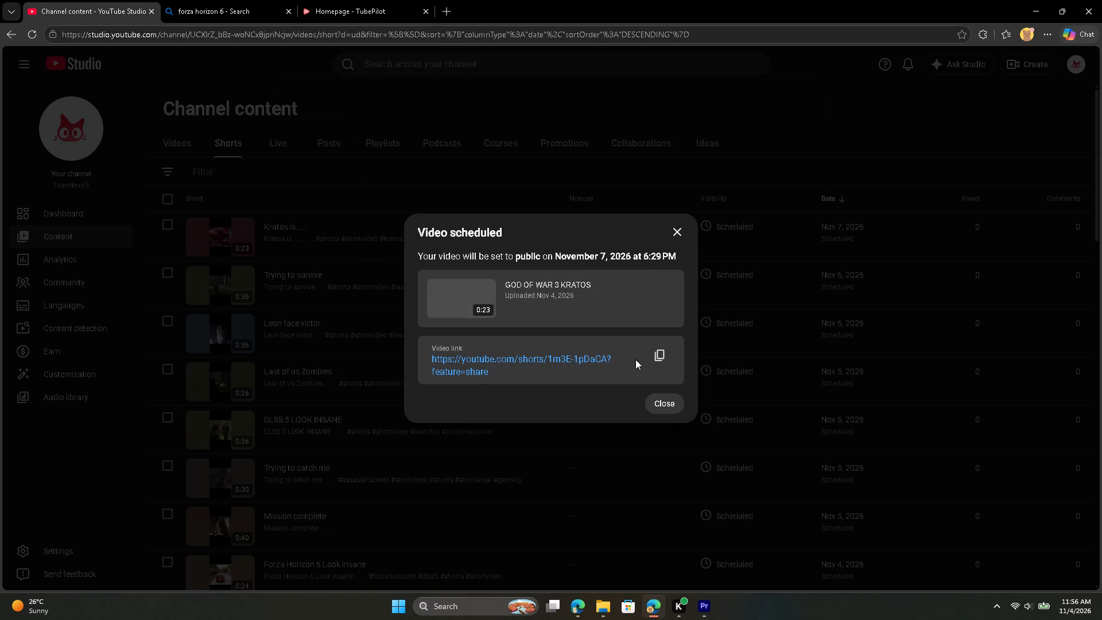
click(672, 410)
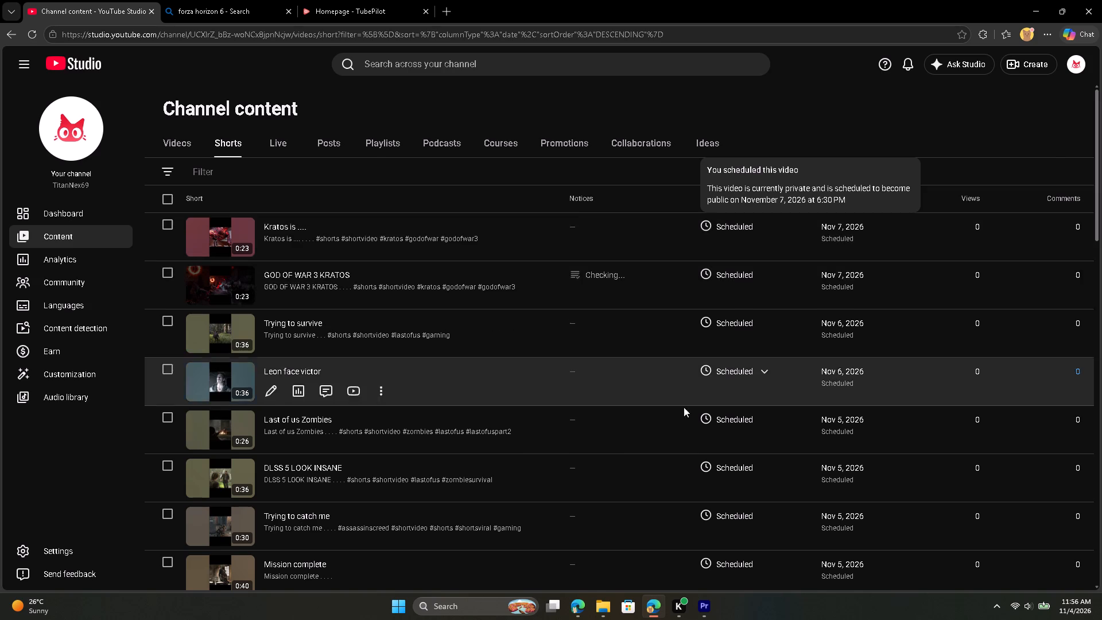
Look through the Shorts list to review the publish dates and times of the scheduled and published Shorts.
scroll(666, 418, down, 7)
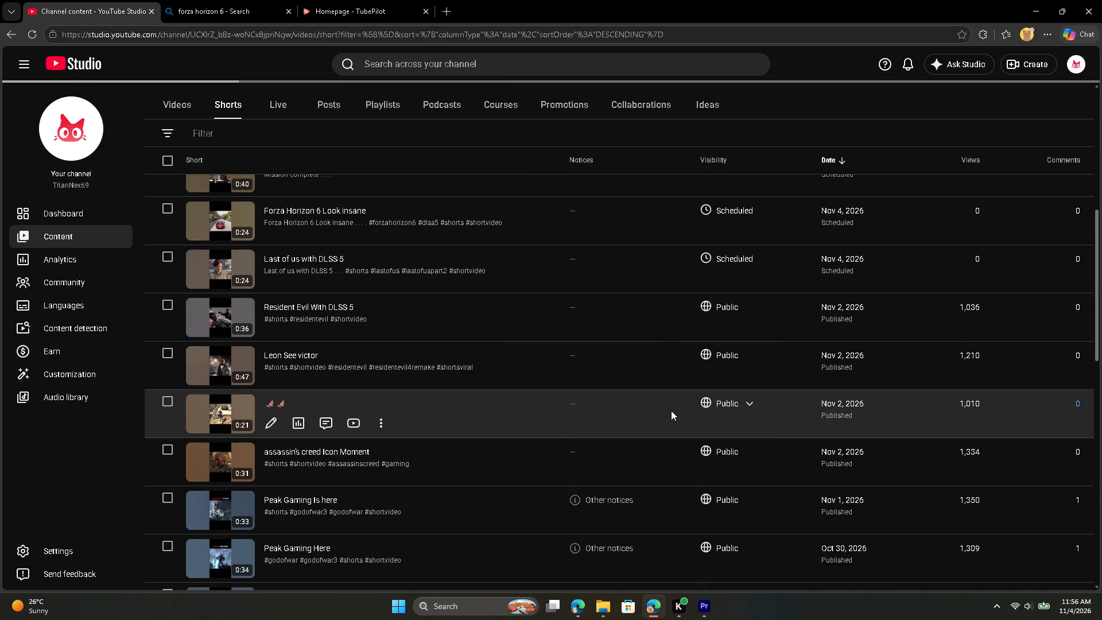
scroll(670, 418, down, 2)
scroll(651, 415, up, 2)
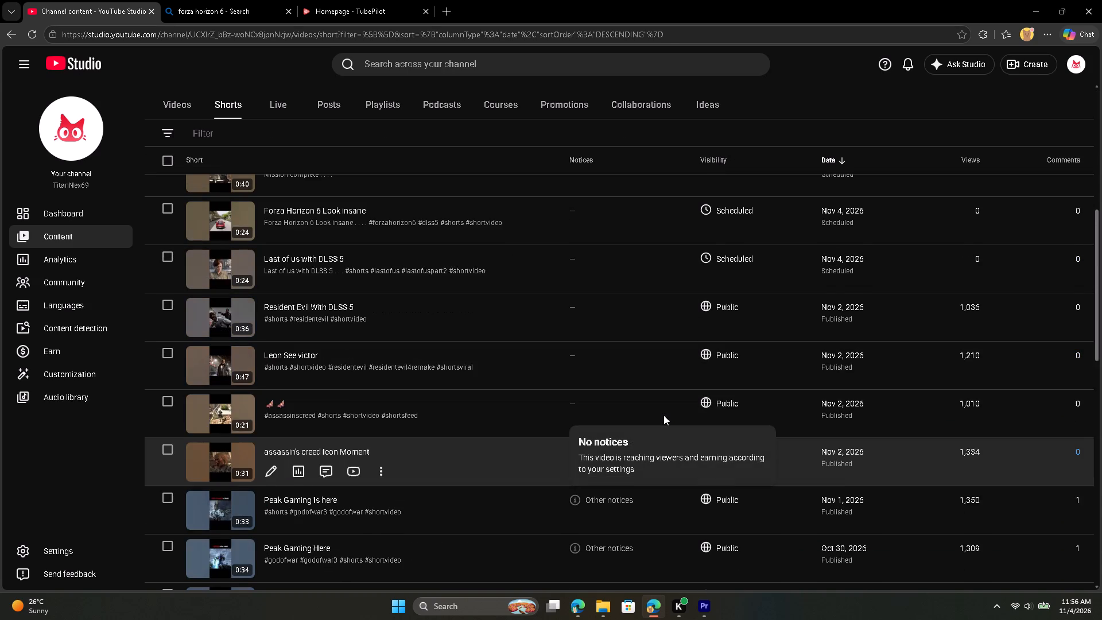
scroll(663, 415, up, 2)
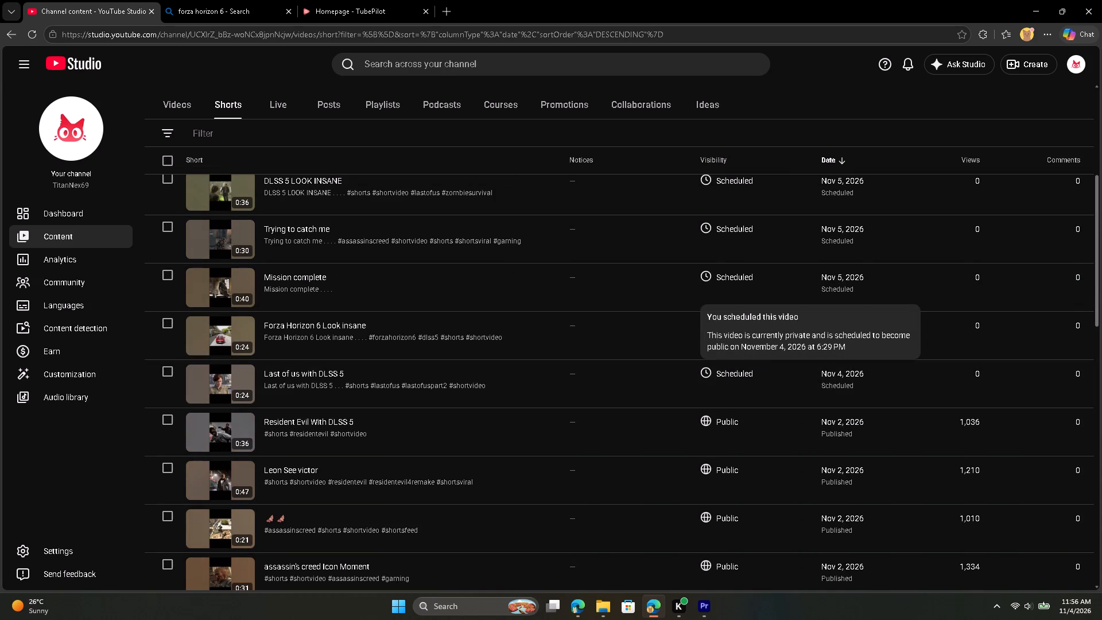
Check the publish dates and times of the scheduled Shorts in the Shorts list.
scroll(640, 373, up, 3)
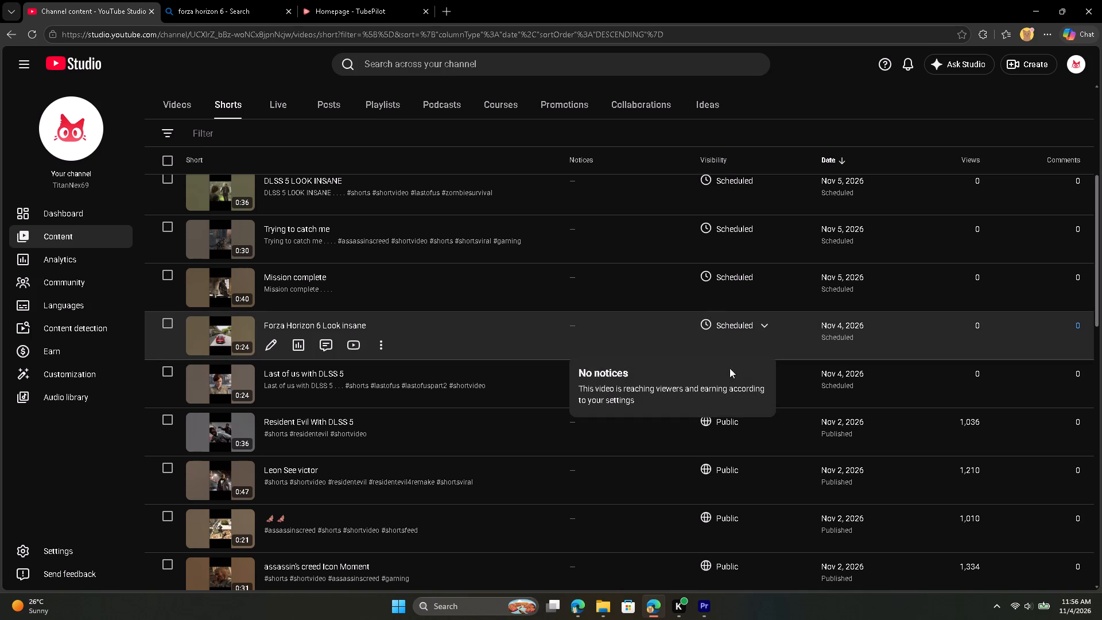
scroll(804, 334, up, 2)
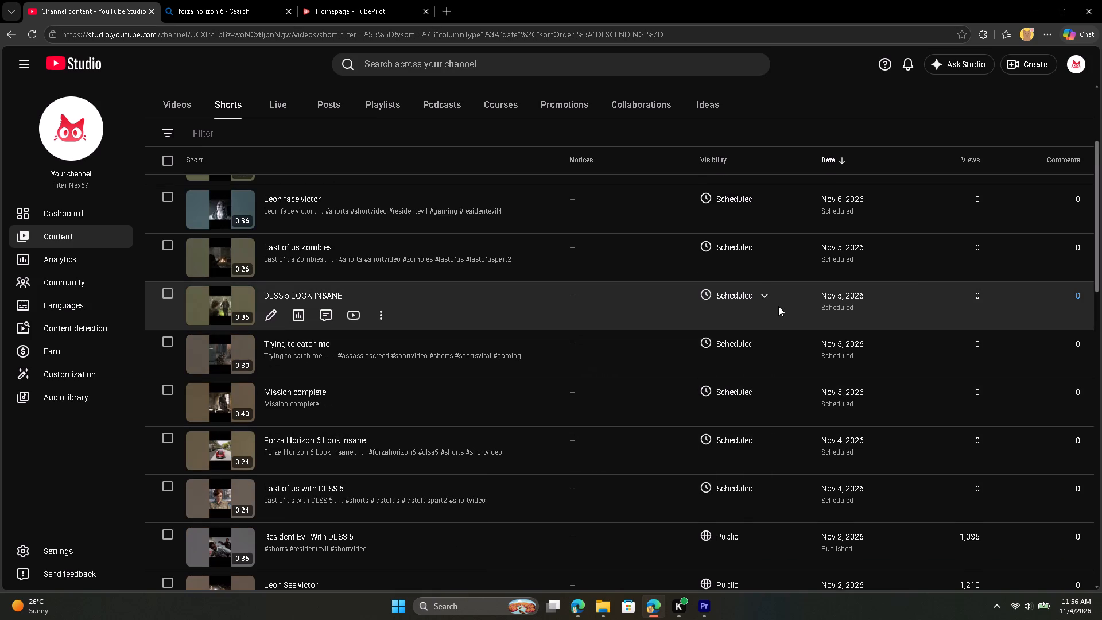
scroll(771, 309, up, 3)
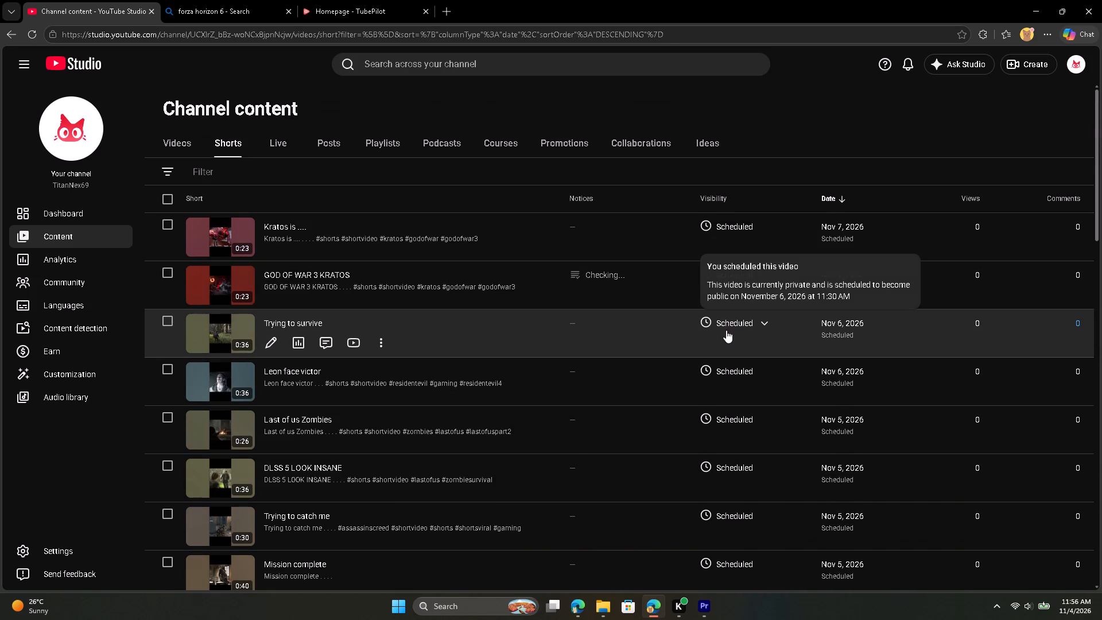
scroll(683, 464, down, 1)
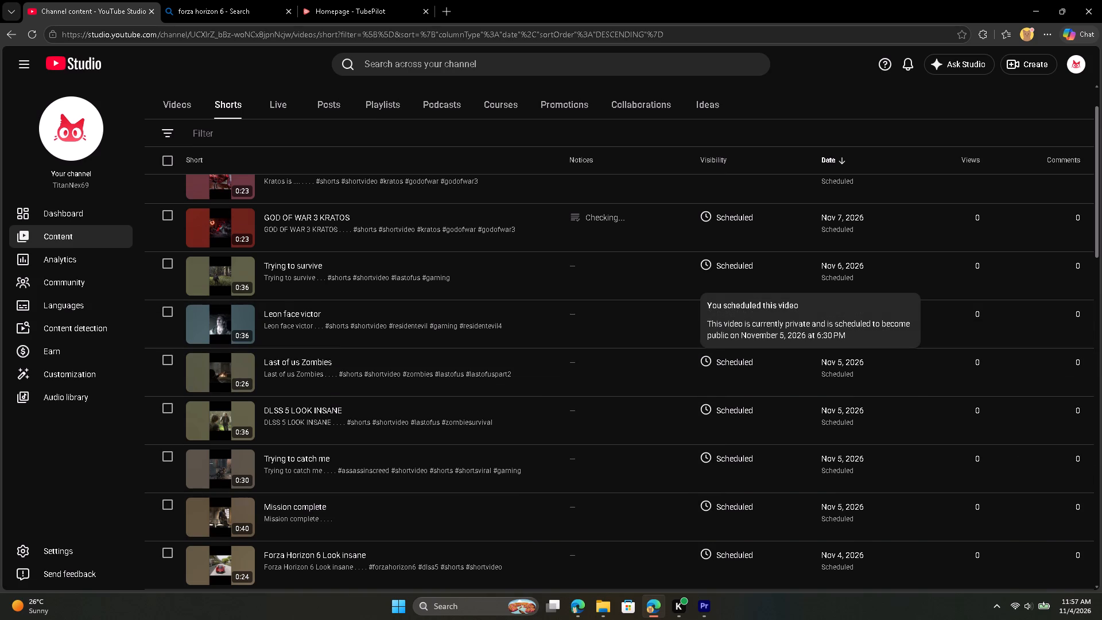
scroll(707, 352, up, 3)
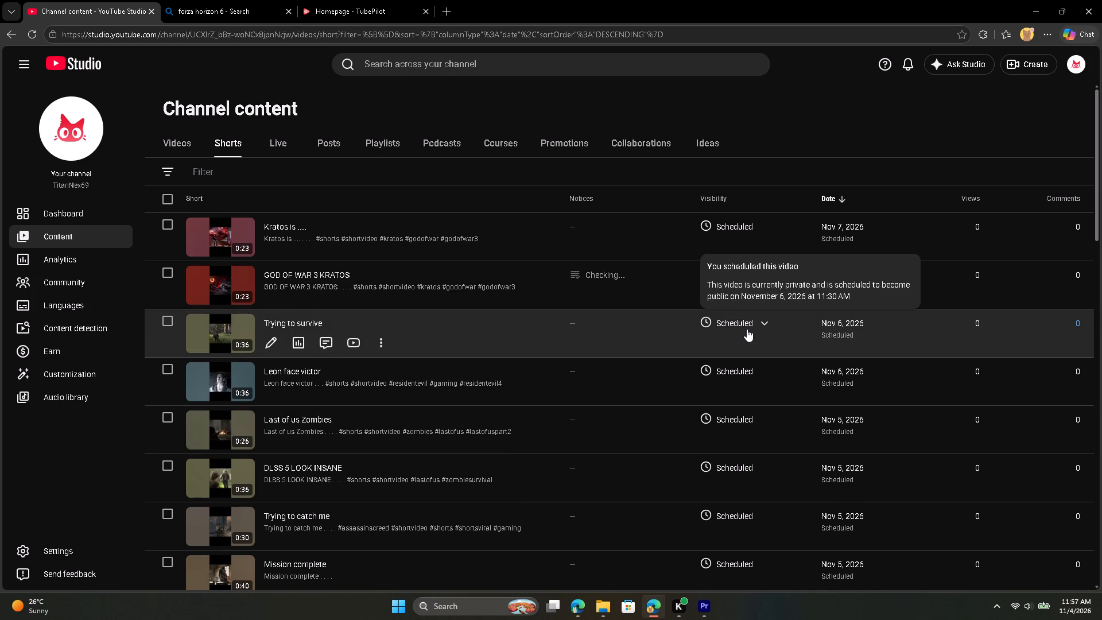
scroll(745, 364, down, 4)
scroll(744, 366, up, 3)
scroll(744, 366, down, 6)
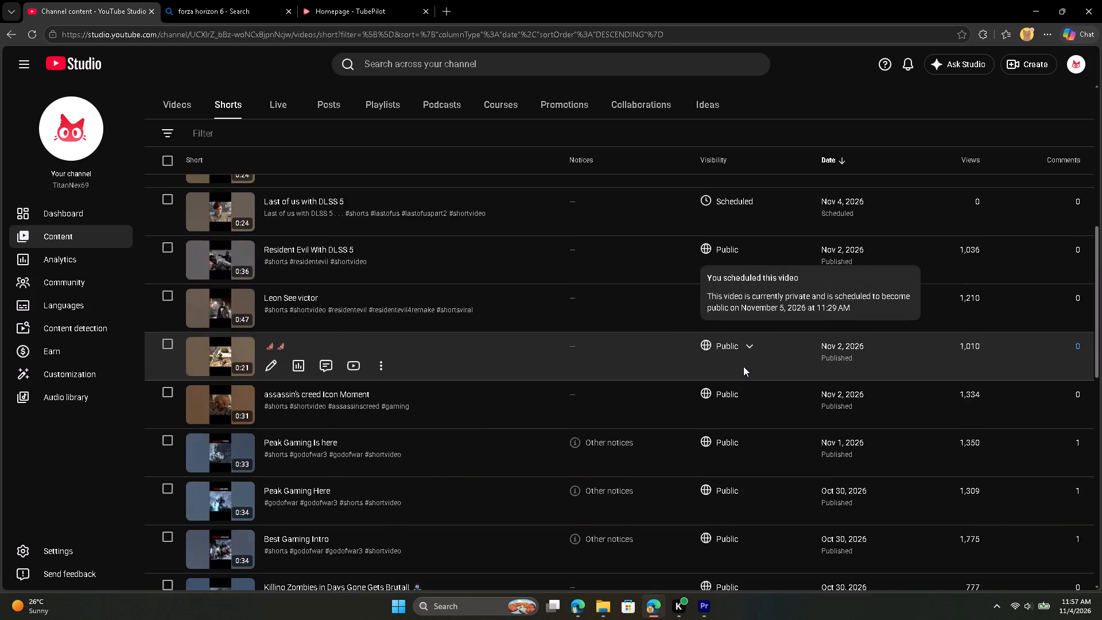
scroll(743, 366, down, 11)
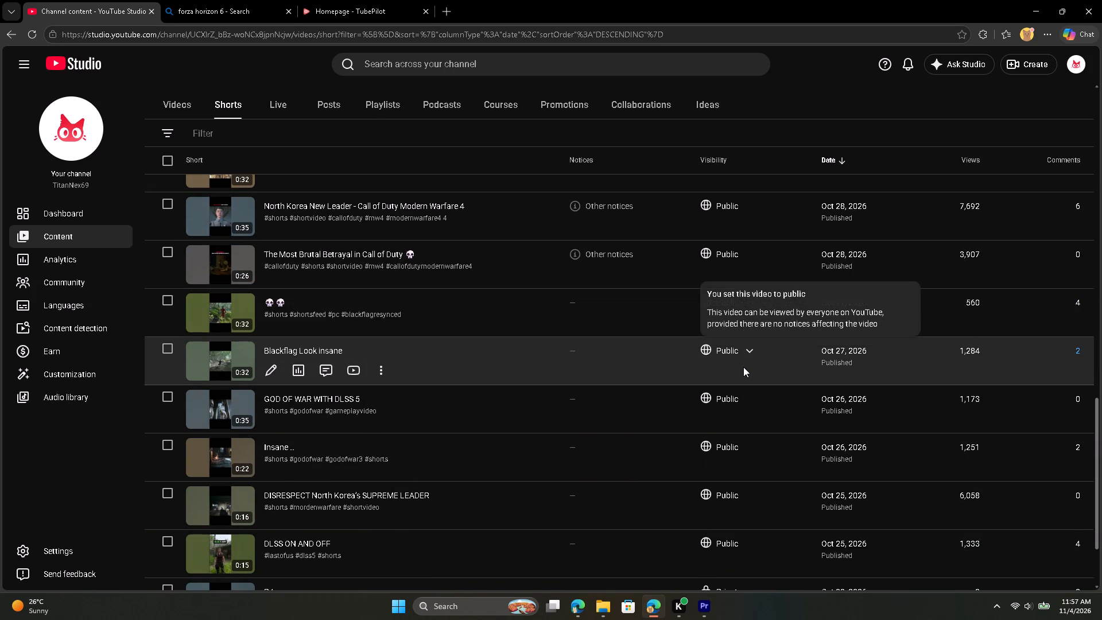
scroll(743, 367, up, 8)
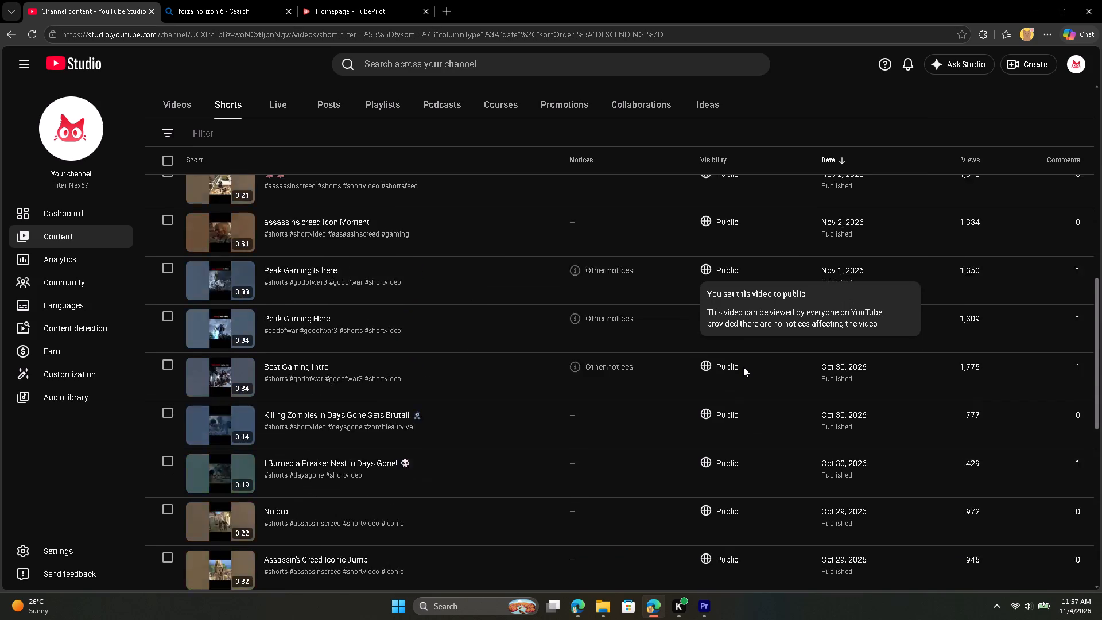
scroll(743, 367, up, 16)
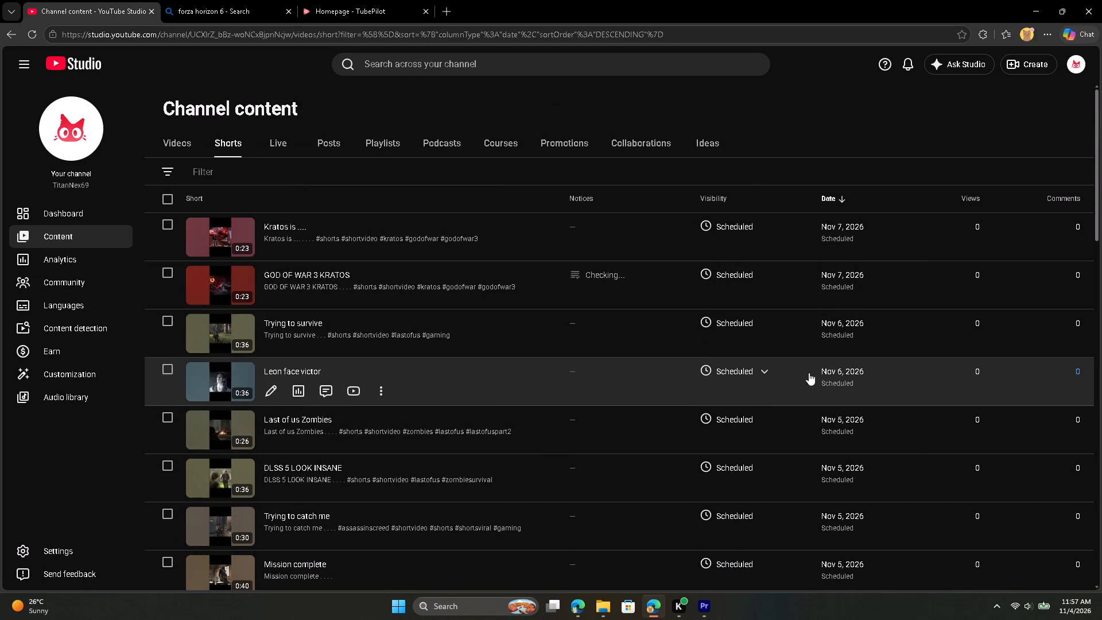
Reschedule the GOD OF WAR 3 KRATOS Short to Nov 6, 2026.
click(750, 284)
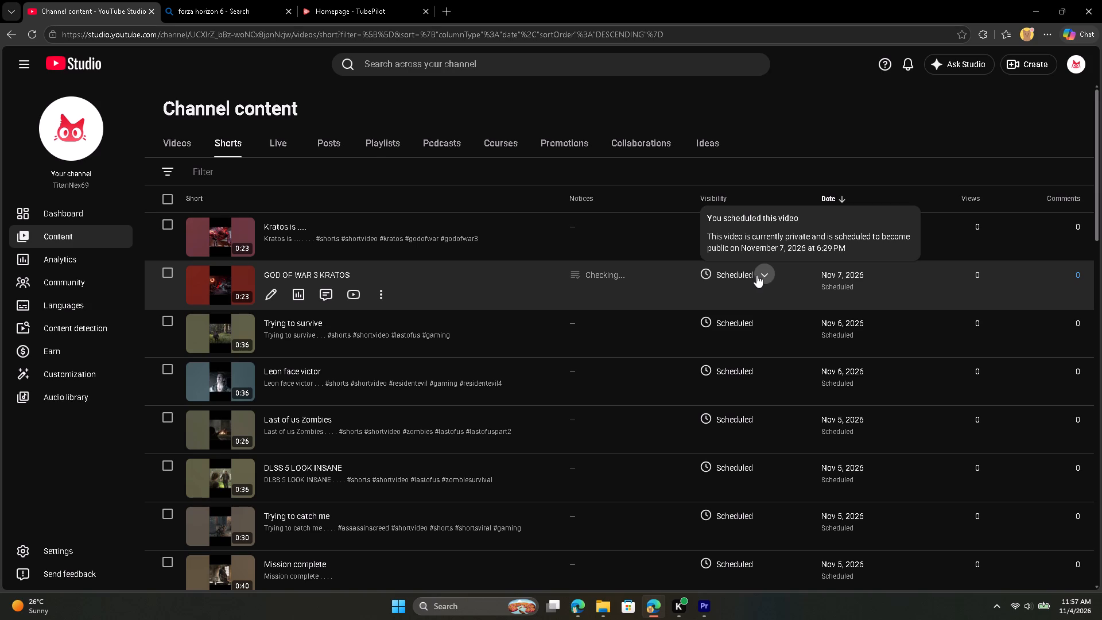
click(757, 275)
click(782, 390)
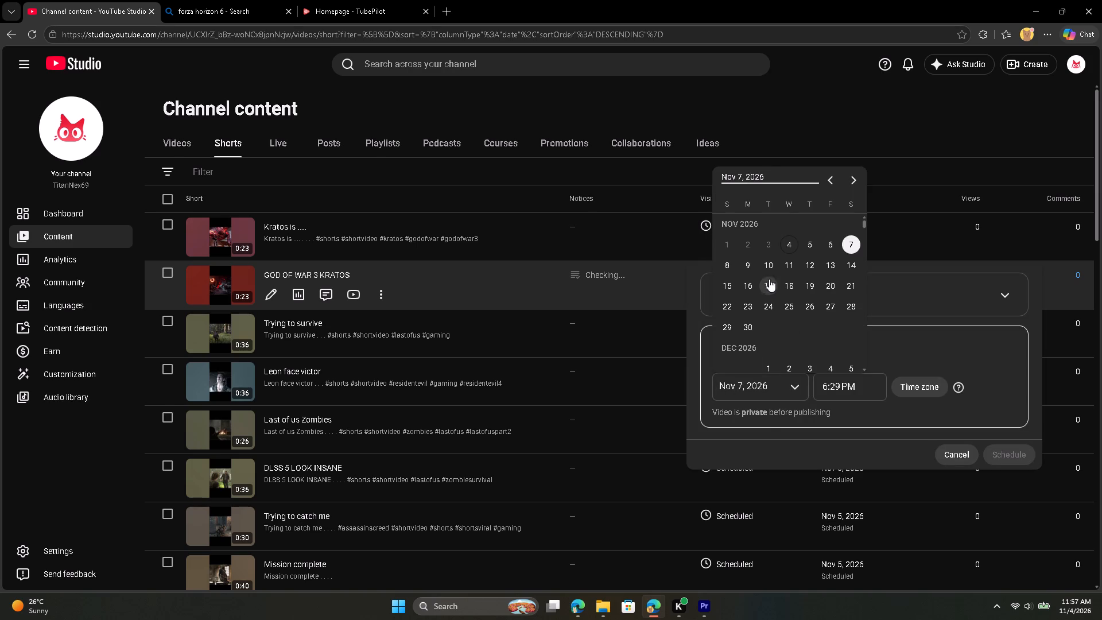
click(827, 243)
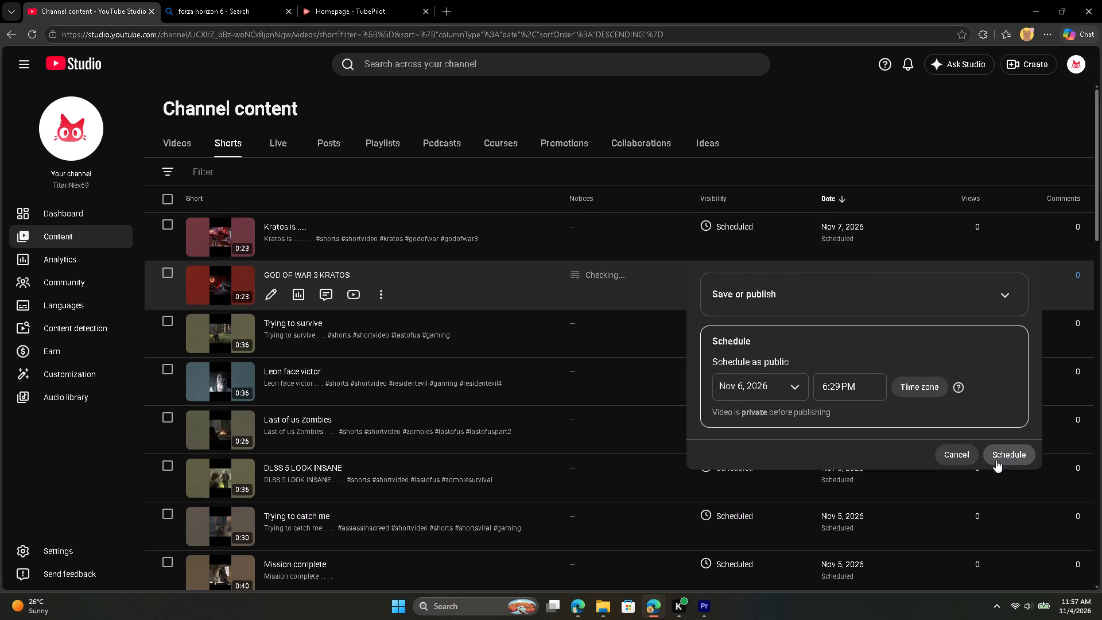
click(999, 454)
Reschedule the "Kratos is ...." Short to Nov 6, 2026.
click(762, 227)
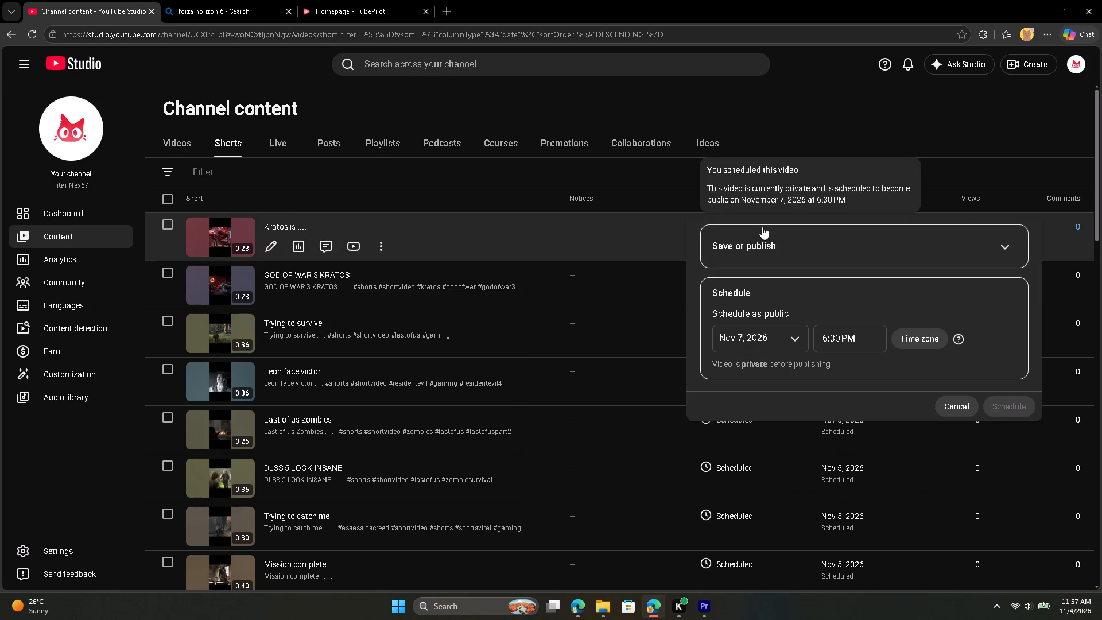
click(793, 338)
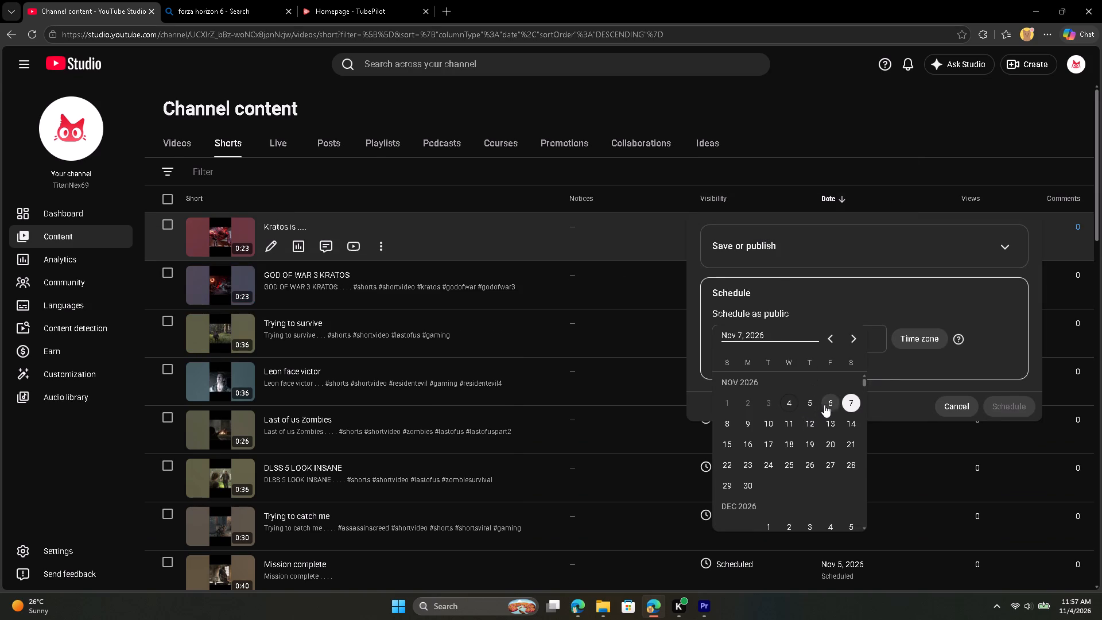
click(828, 404)
click(986, 406)
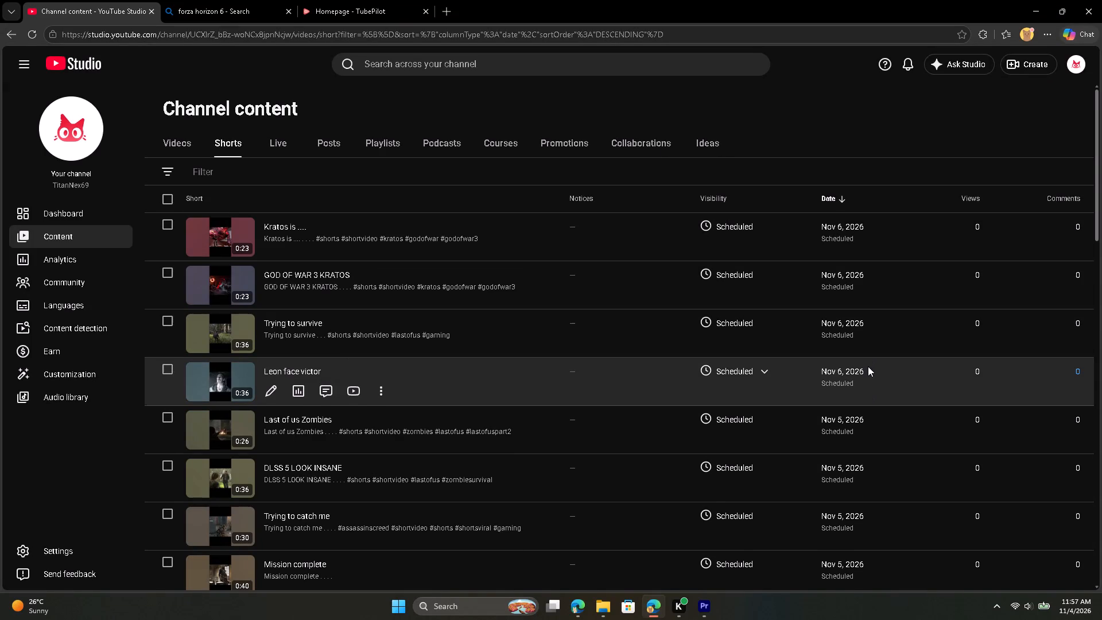
scroll(815, 354, up, 5)
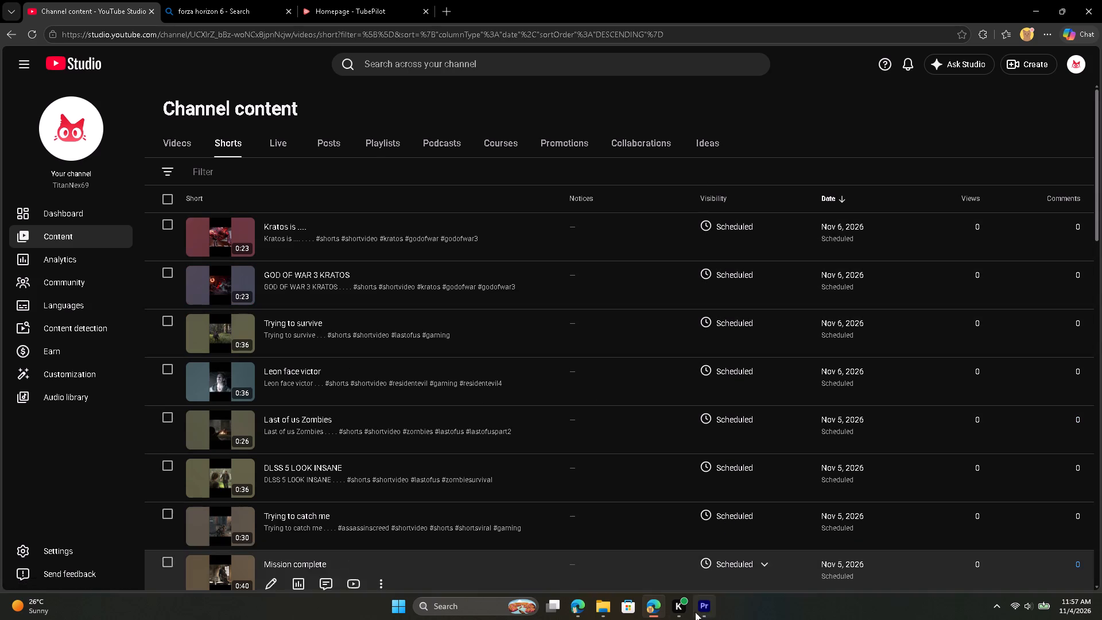
Switch to File Explorer and preview the g3 and g4 clips in the asstion folder.
click(601, 611)
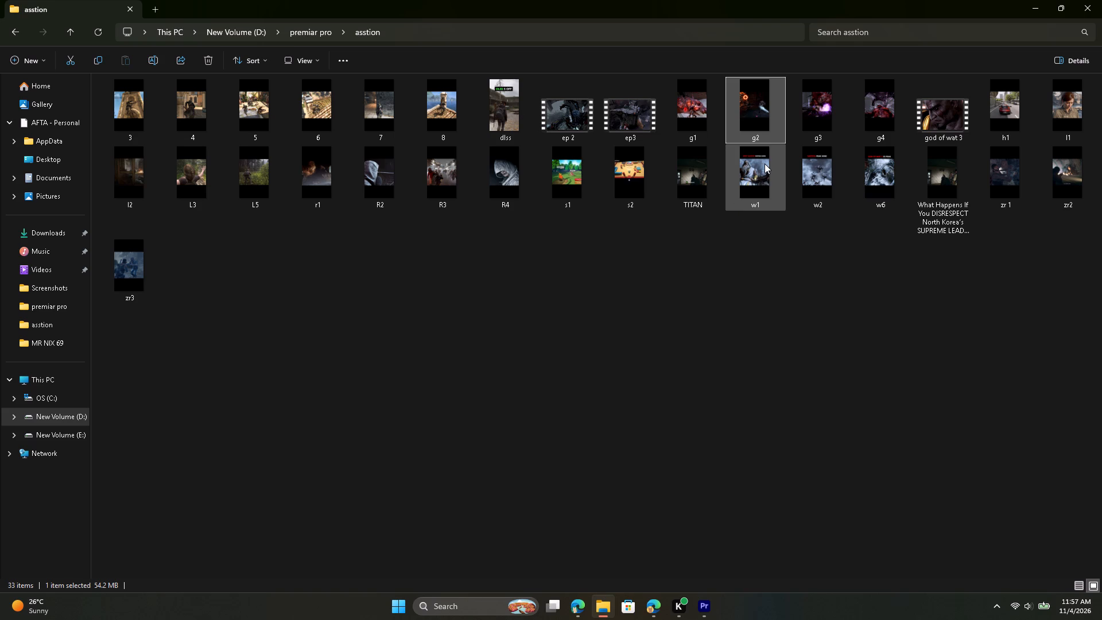
double_click(829, 118)
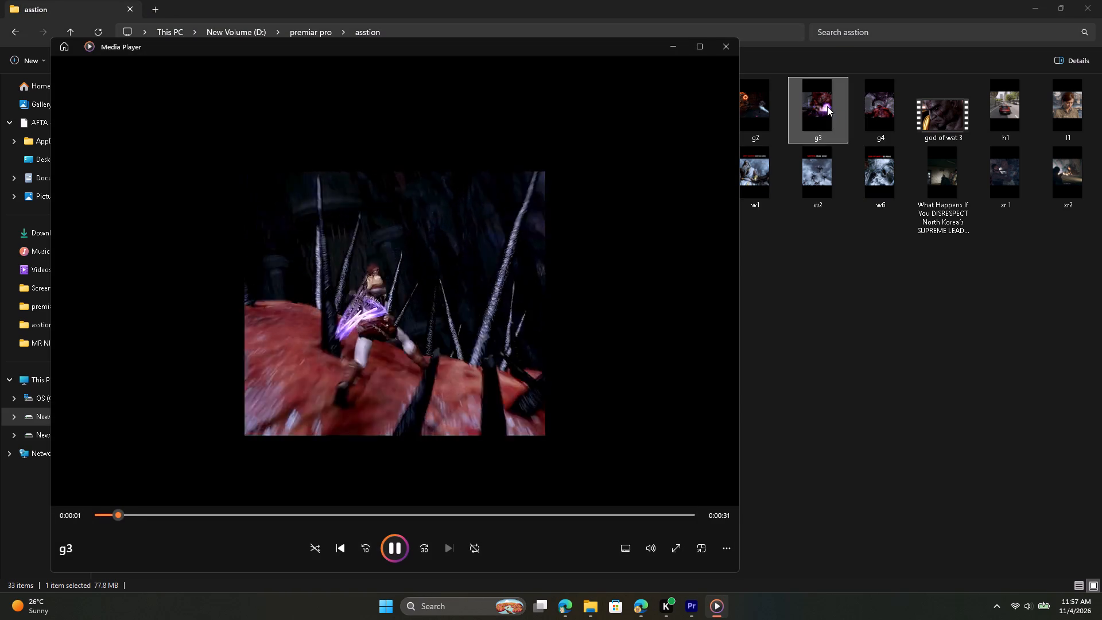
click(723, 45)
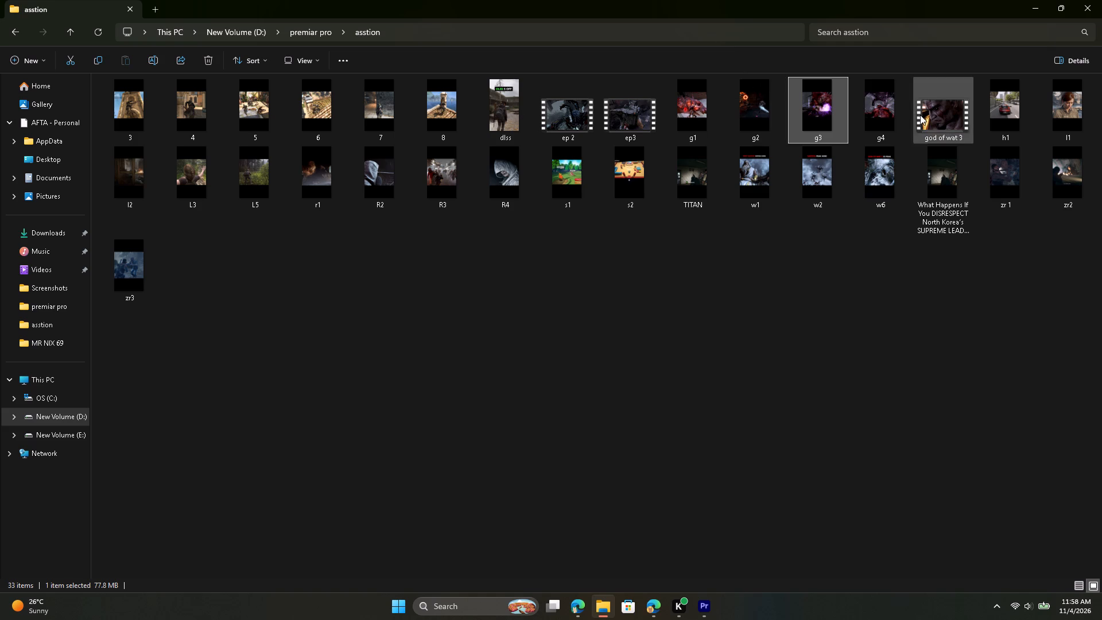
double_click(879, 115)
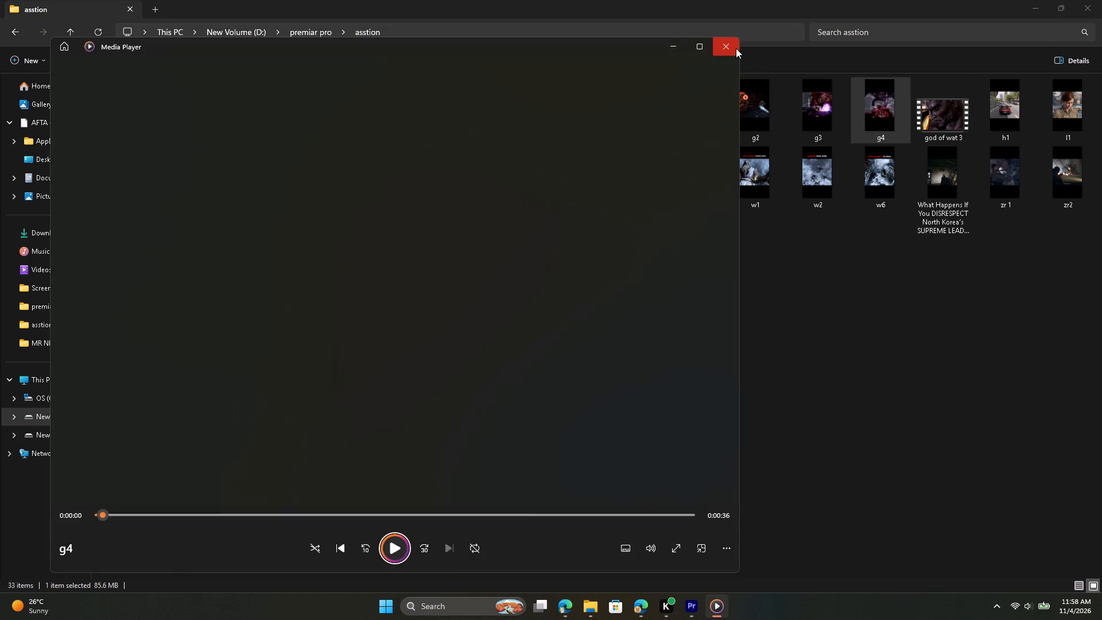
click(734, 49)
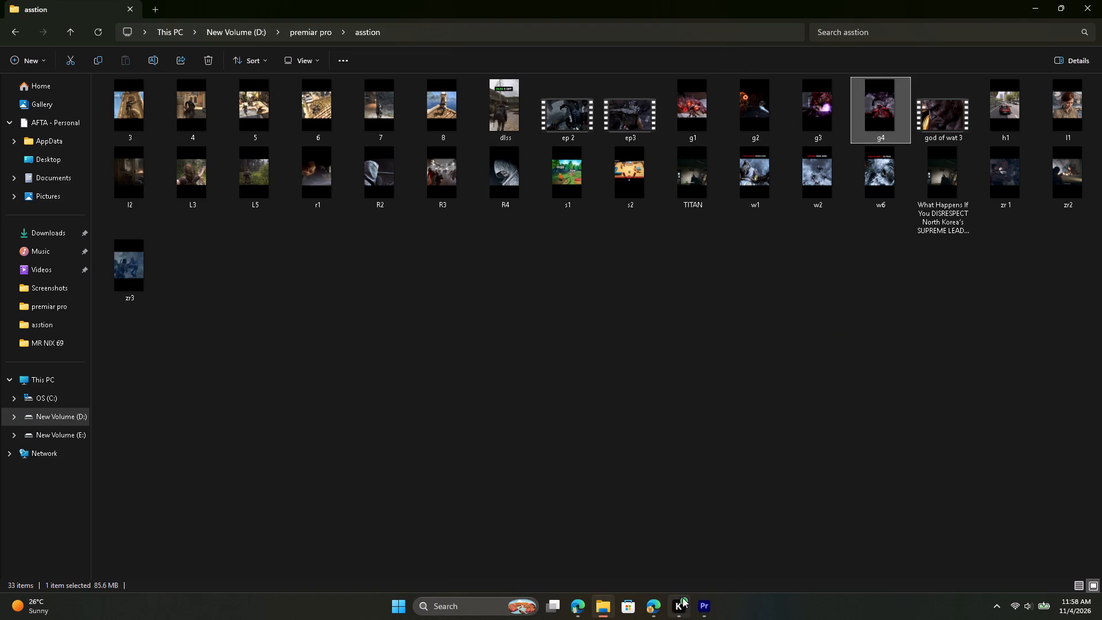
Return to YouTube Studio and upload the g3 video from the asstion folder.
click(658, 604)
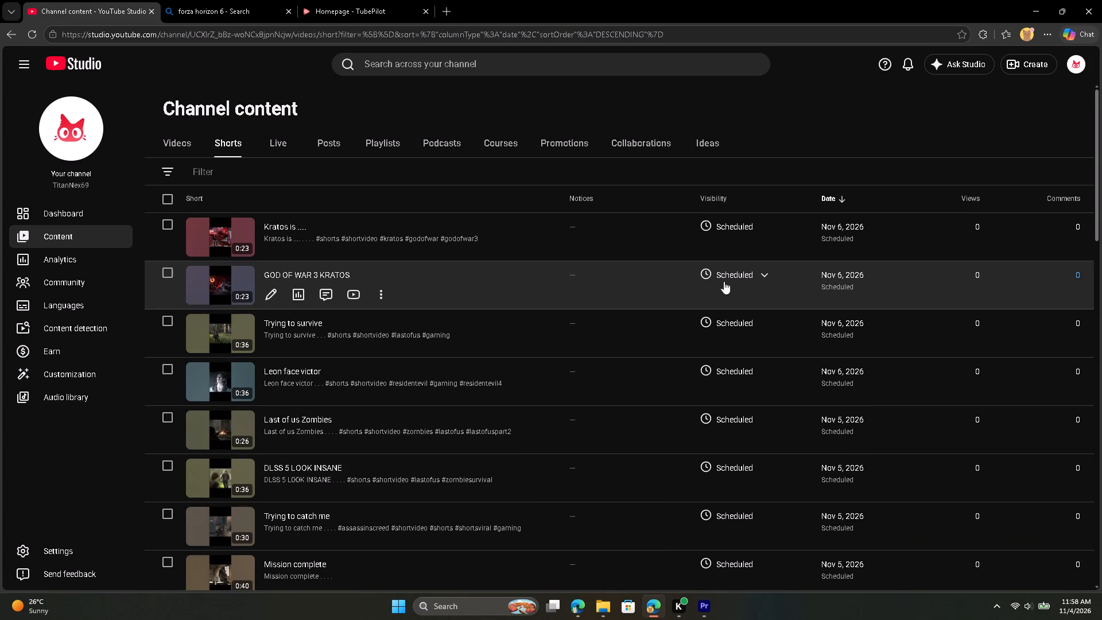
click(1019, 65)
click(987, 87)
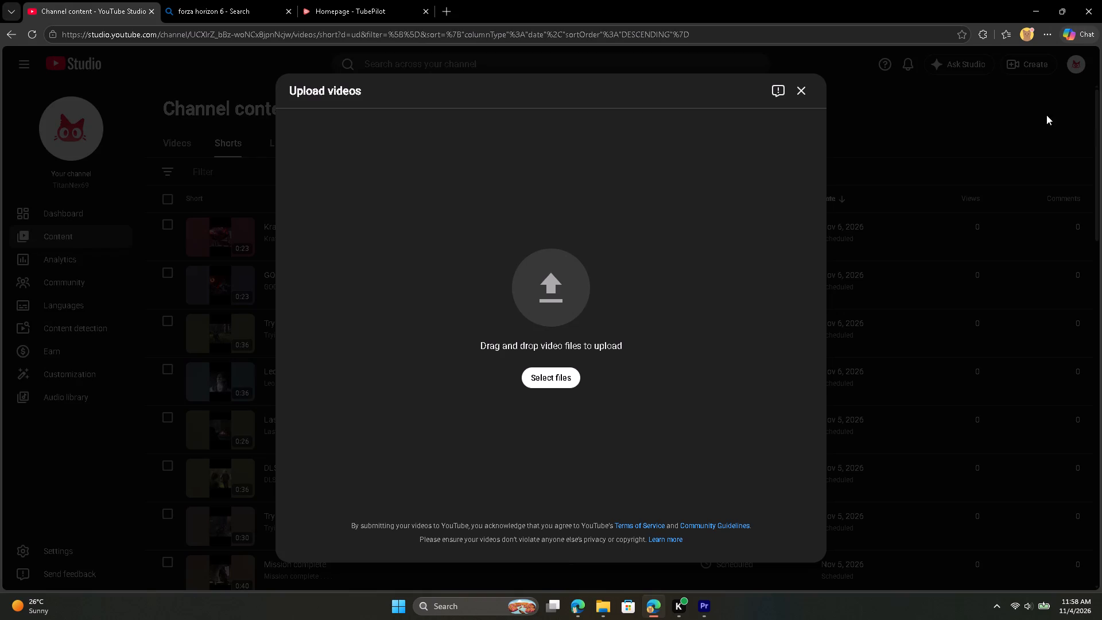
click(541, 383)
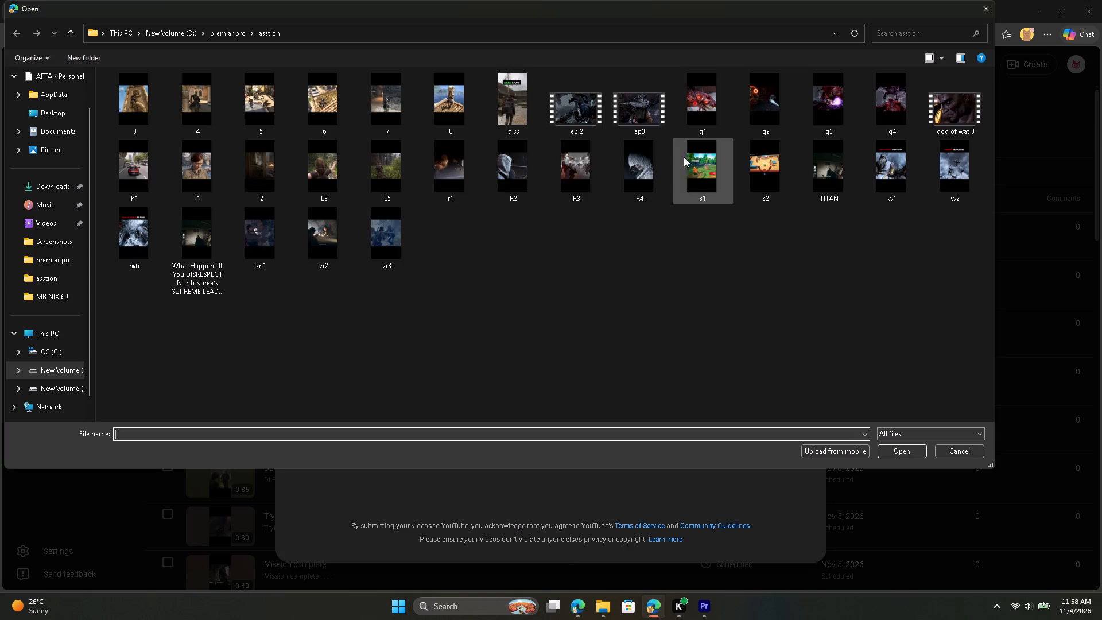
click(816, 110)
click(890, 458)
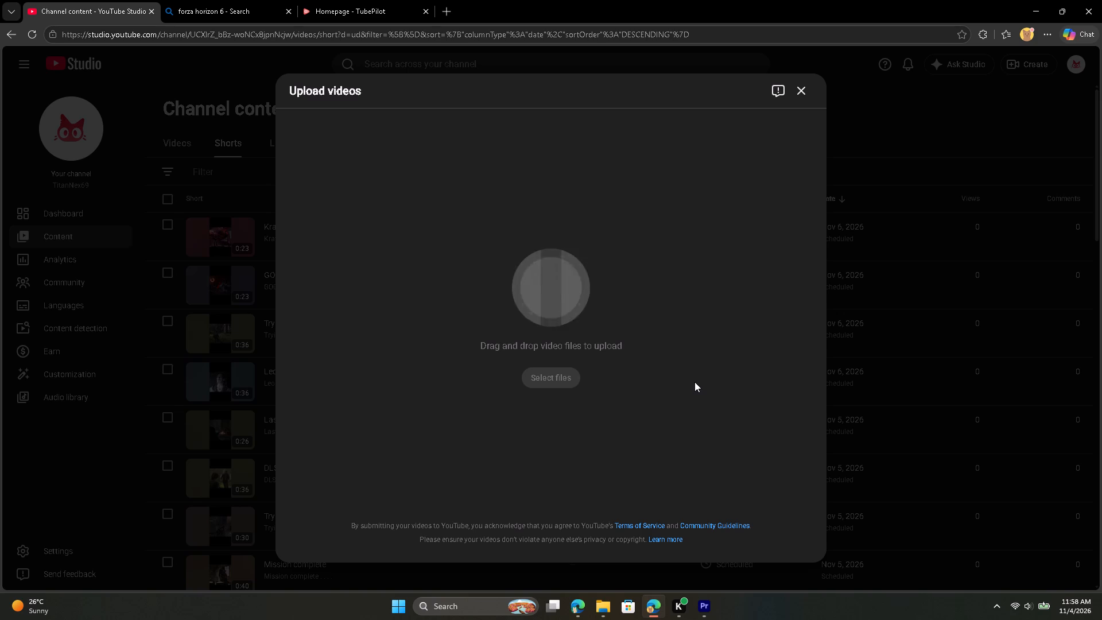
Replace the g3 upload's title with "kratos kils".
drag(338, 215, 289, 212)
text(krato)
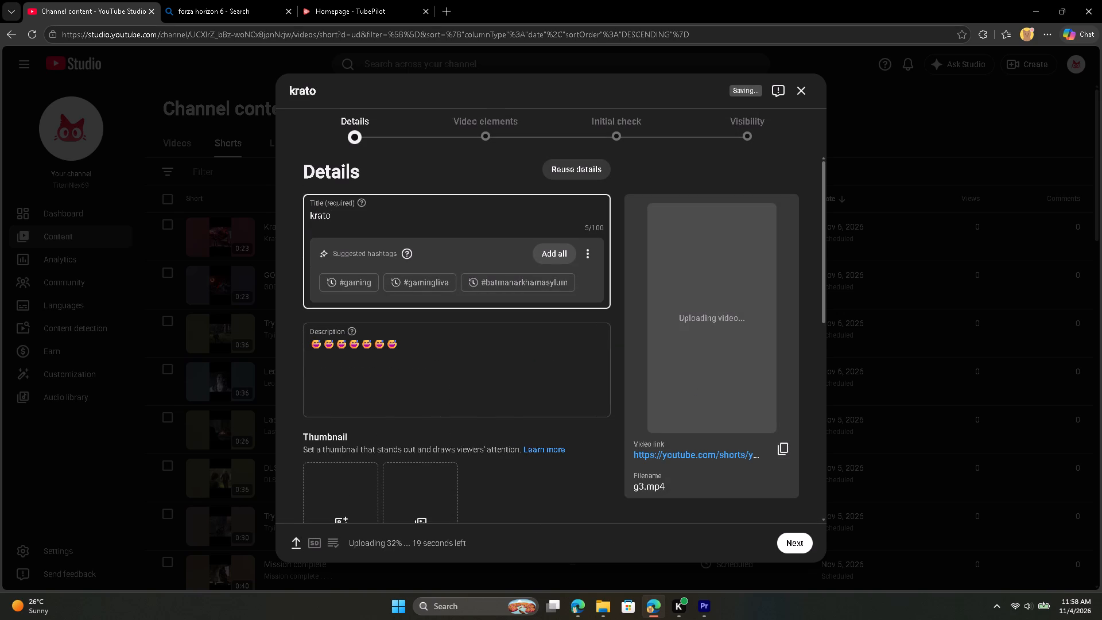
text(s kil)
key(space)
key(BackSpace)
text(s)
key(space)
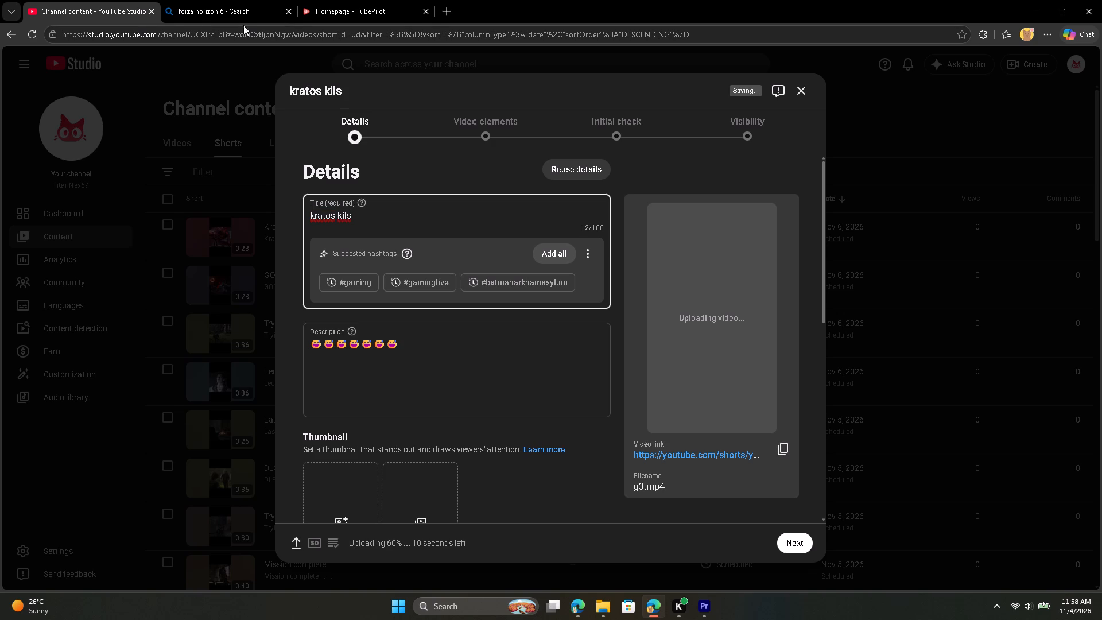
Glance at the TubePilot page, and search the web in a new browser tab for "god of war all bosses".
click(378, 0)
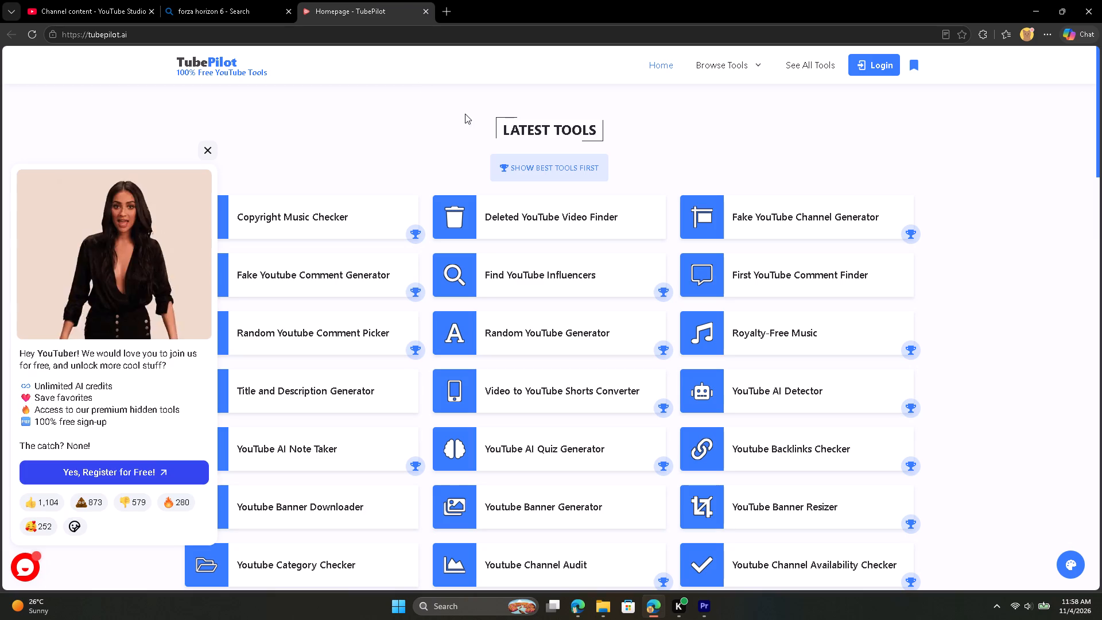
scroll(378, 90, up, 5)
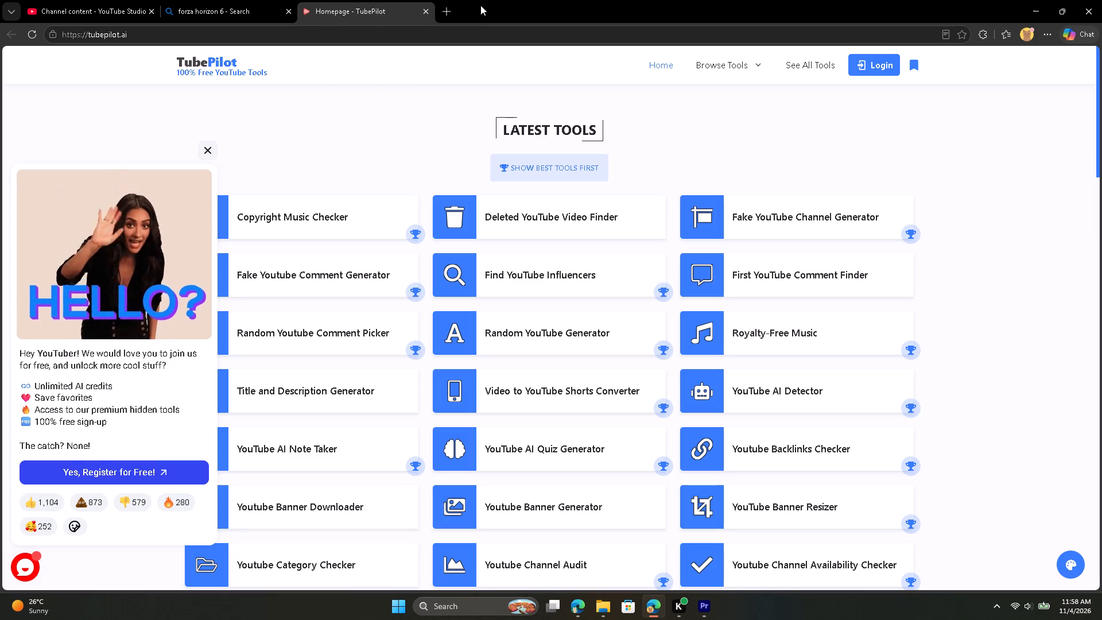
click(444, 7)
click(604, 292)
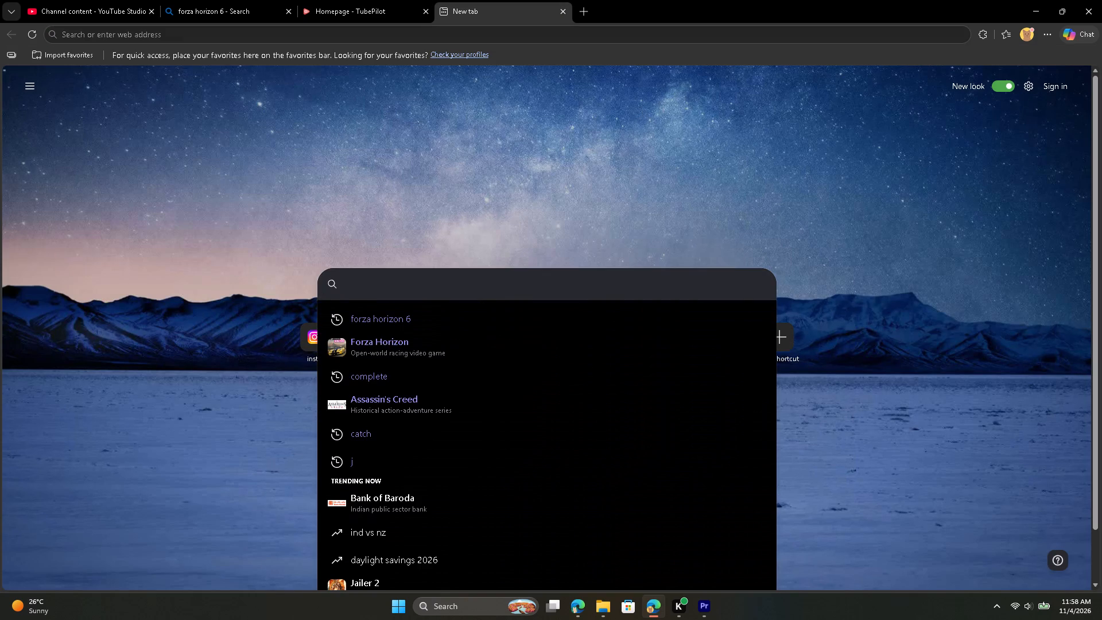
text(god of war all bo)
key(o)
click(476, 319)
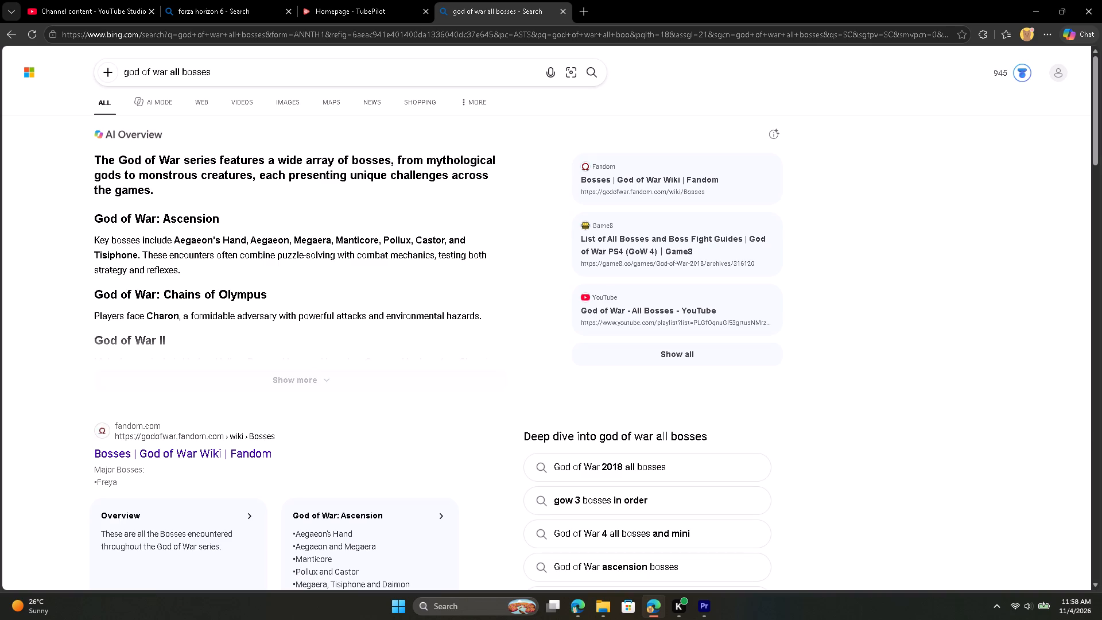
Narrow the web search to "god of war 3 all bosses".
scroll(227, 279, down, 1)
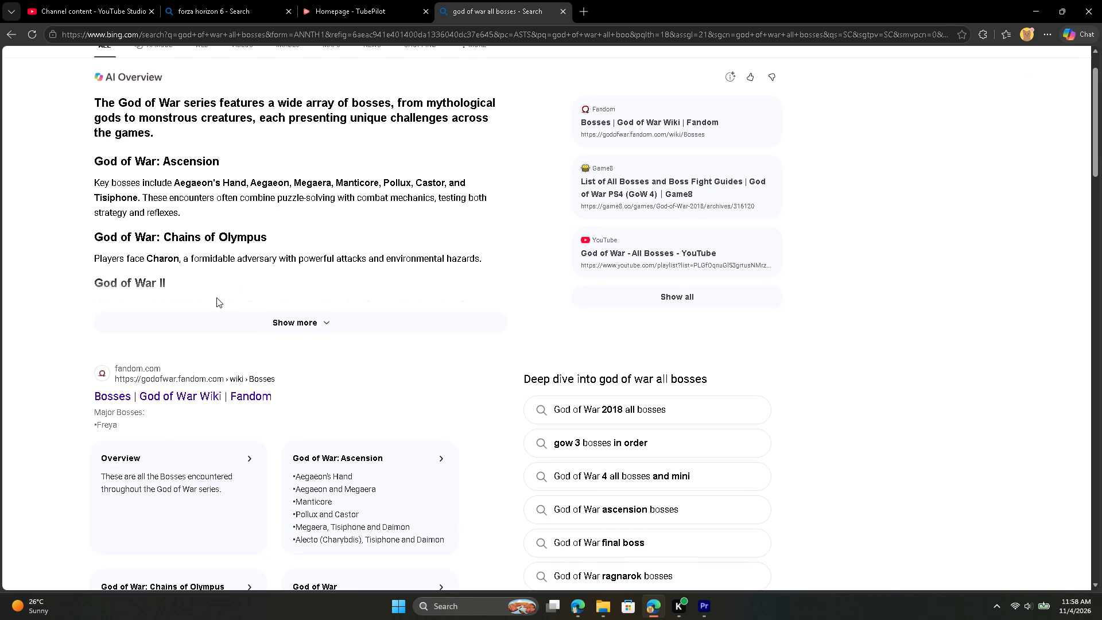
scroll(215, 297, up, 5)
click(170, 73)
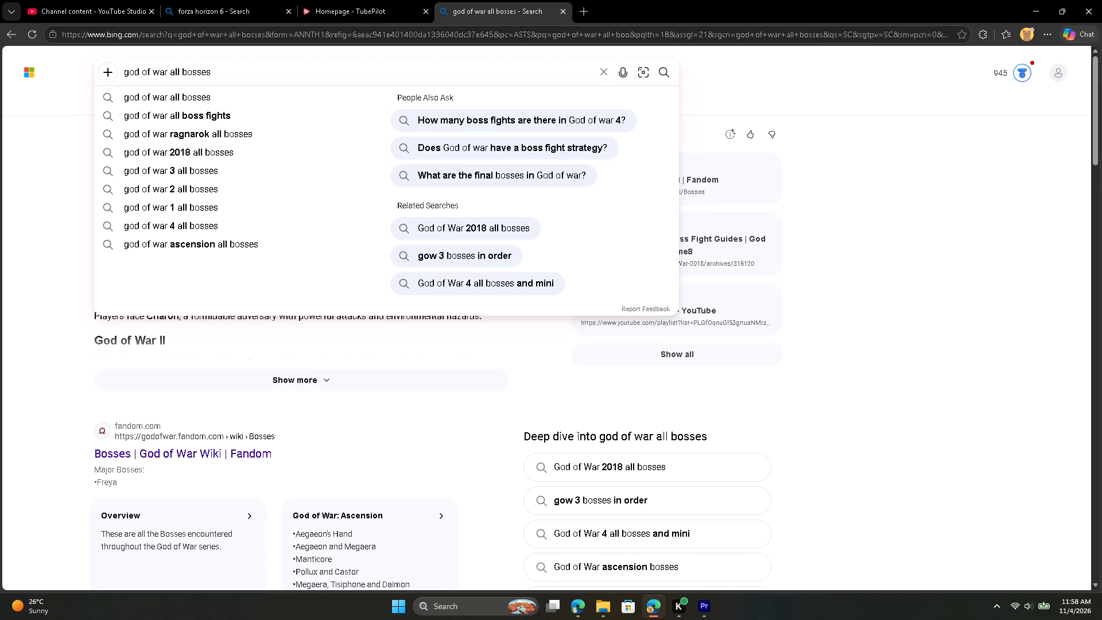
key(3)
key(space)
key(Return)
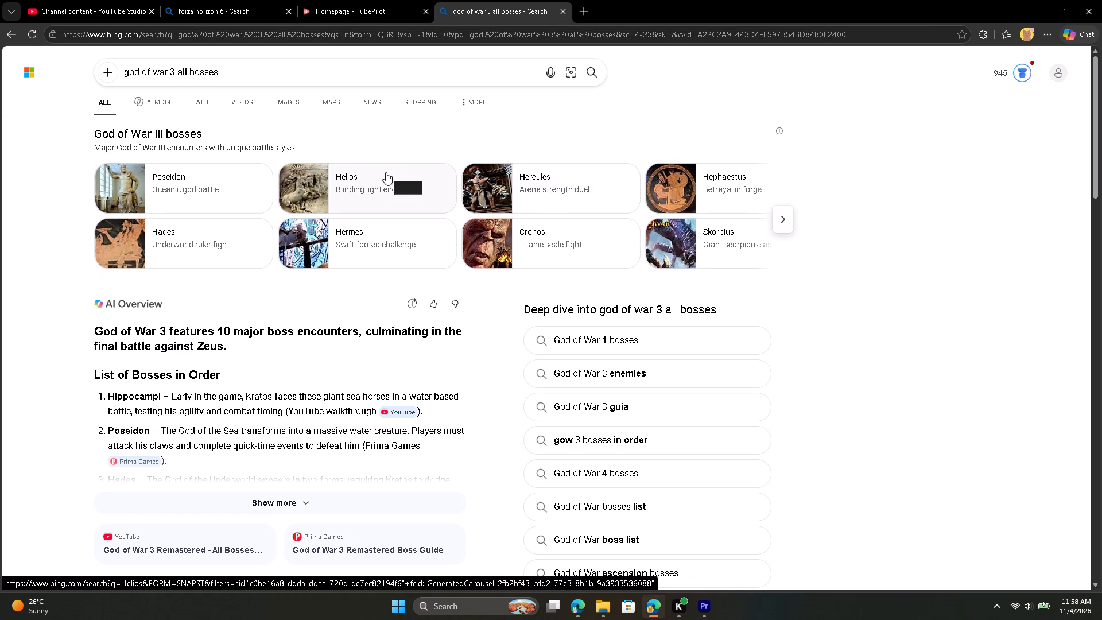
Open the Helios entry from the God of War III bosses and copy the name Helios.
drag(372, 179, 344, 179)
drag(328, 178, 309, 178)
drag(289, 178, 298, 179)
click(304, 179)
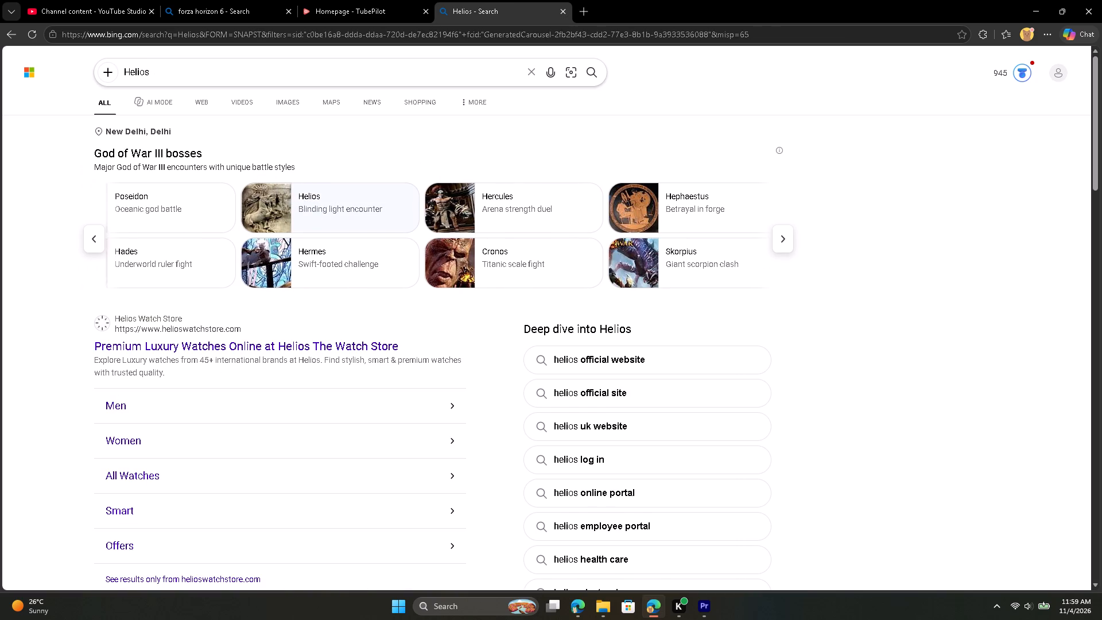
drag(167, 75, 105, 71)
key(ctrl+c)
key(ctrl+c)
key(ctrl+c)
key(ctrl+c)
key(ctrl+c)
Browse the image and web results for Helios, and return to the "god of war 3 all bosses" results.
drag(169, 100, 228, 108)
click(280, 107)
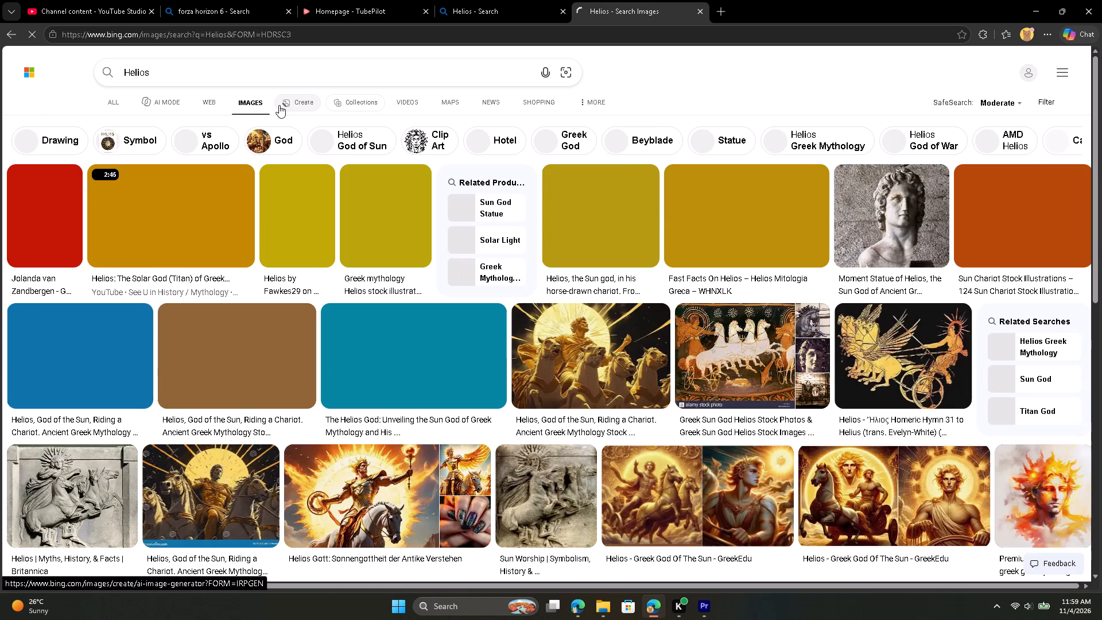
scroll(273, 113, down, 6)
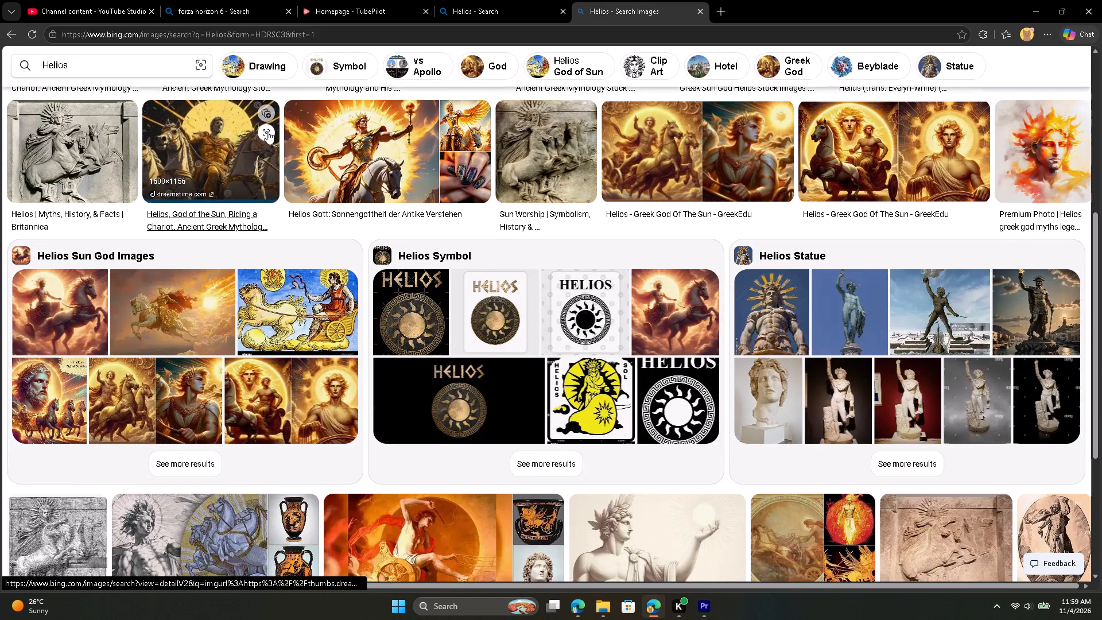
scroll(267, 131, down, 4)
scroll(267, 132, up, 12)
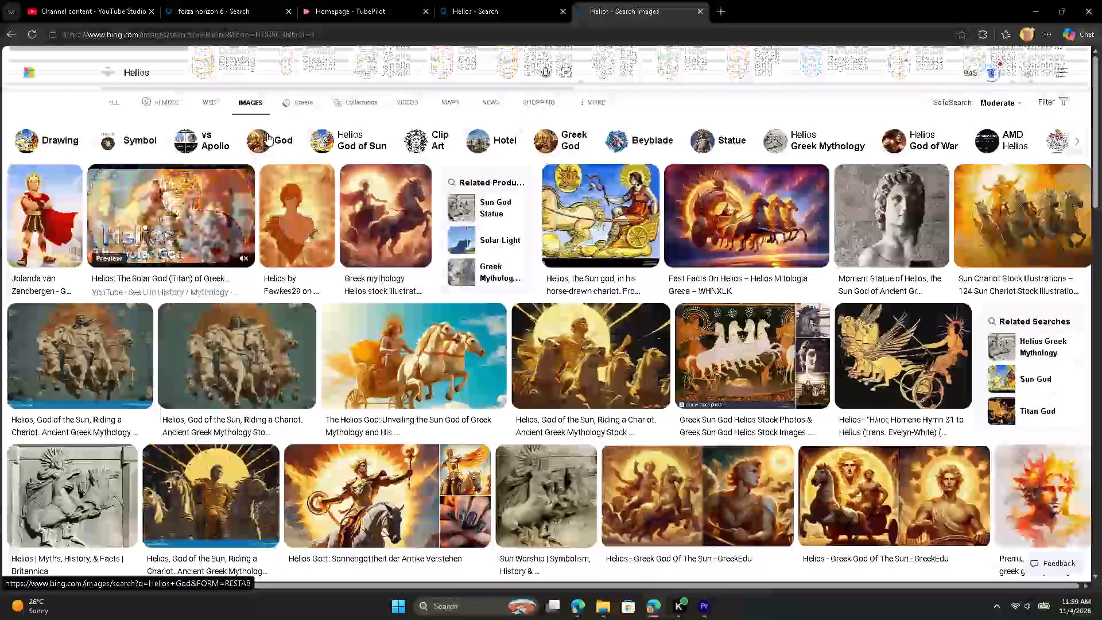
scroll(267, 133, up, 5)
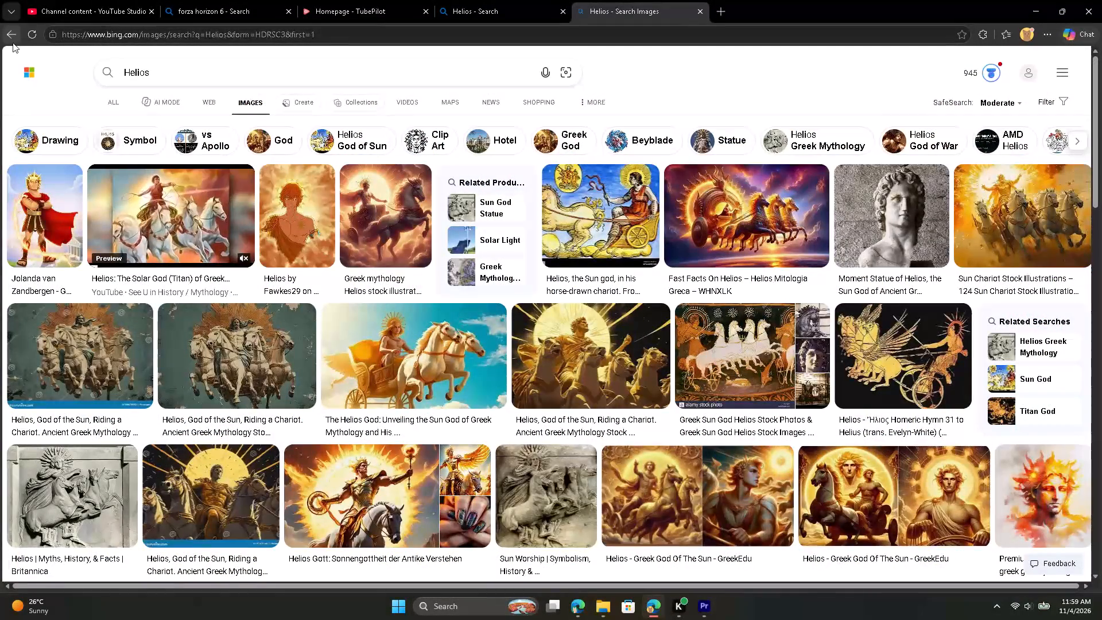
click(11, 42)
scroll(176, 184, down, 5)
scroll(200, 272, down, 5)
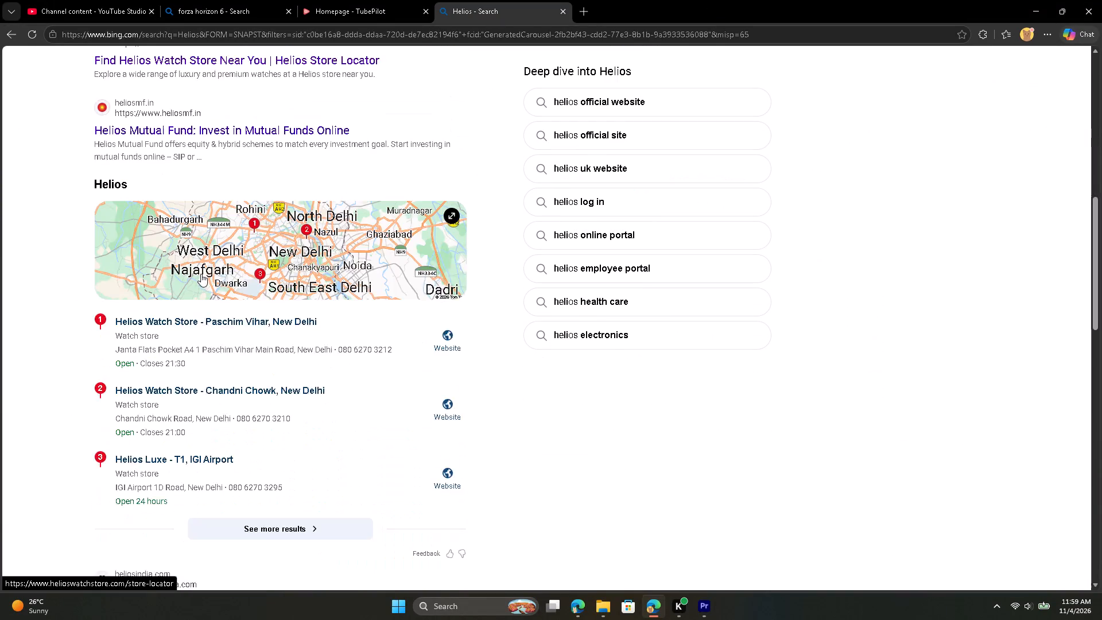
scroll(201, 274, up, 5)
scroll(63, 6, up, 9)
click(5, 40)
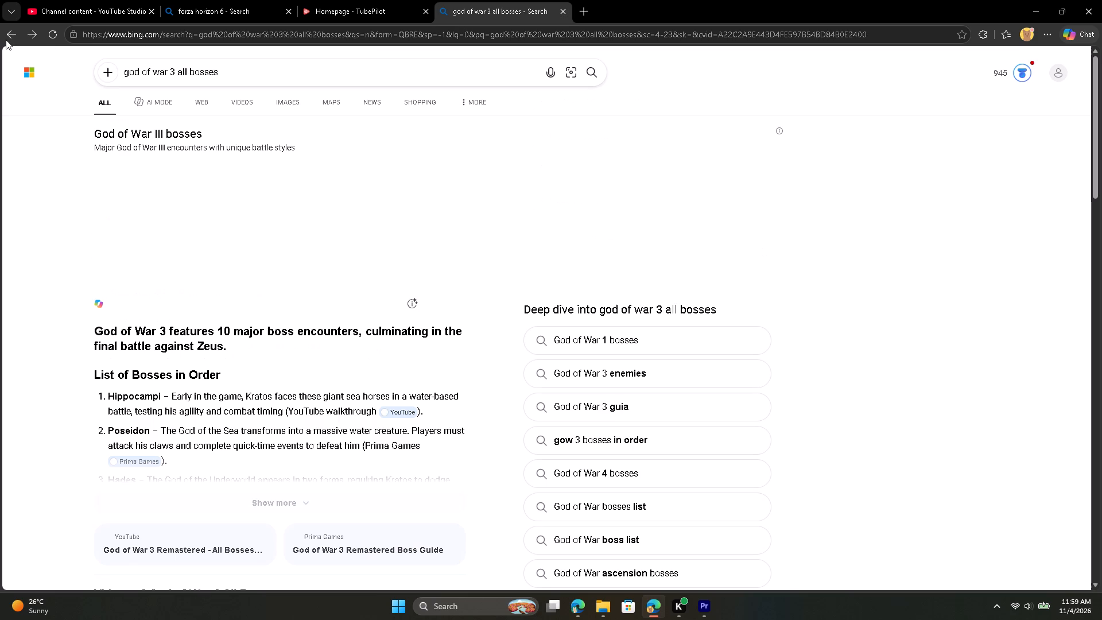
Expand the AI Overview's boss list, copy the name Hades from it, and search the web for Hades.
click(156, 464)
scroll(145, 420, down, 3)
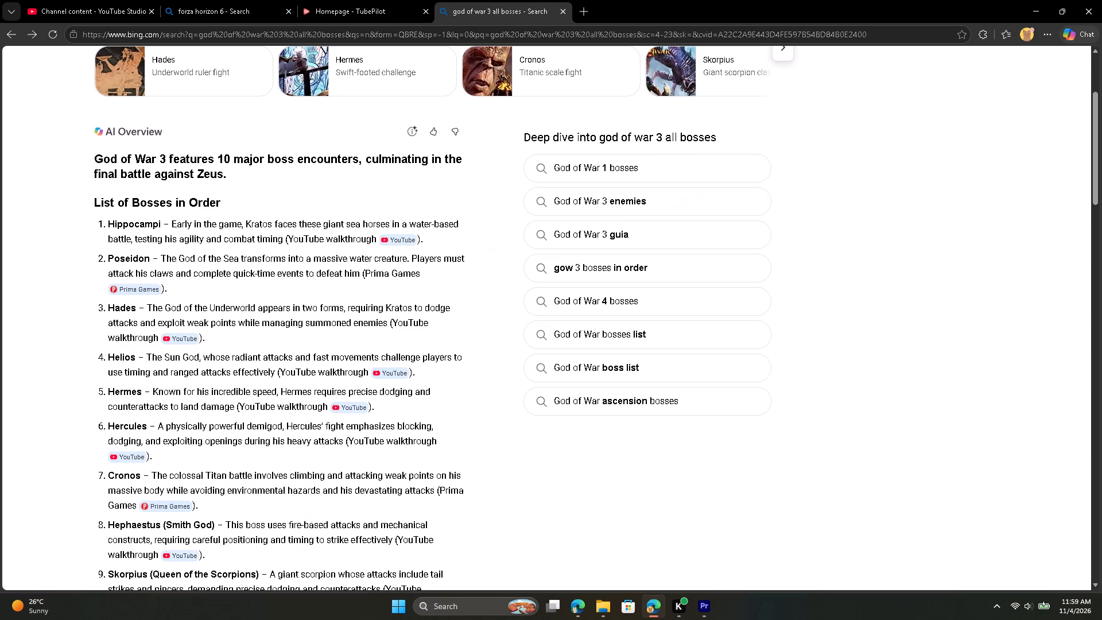
drag(149, 255, 145, 255)
drag(145, 255, 106, 254)
drag(134, 309, 114, 307)
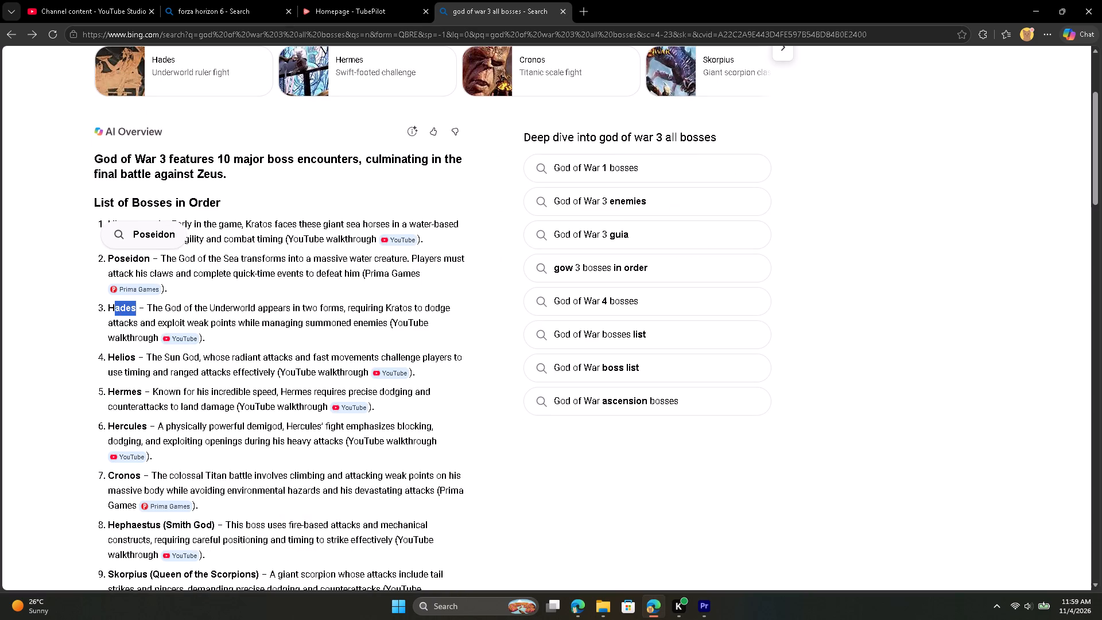
drag(114, 307, 111, 307)
key(ctrl+c)
key(ctrl+c)
scroll(240, 162, up, 6)
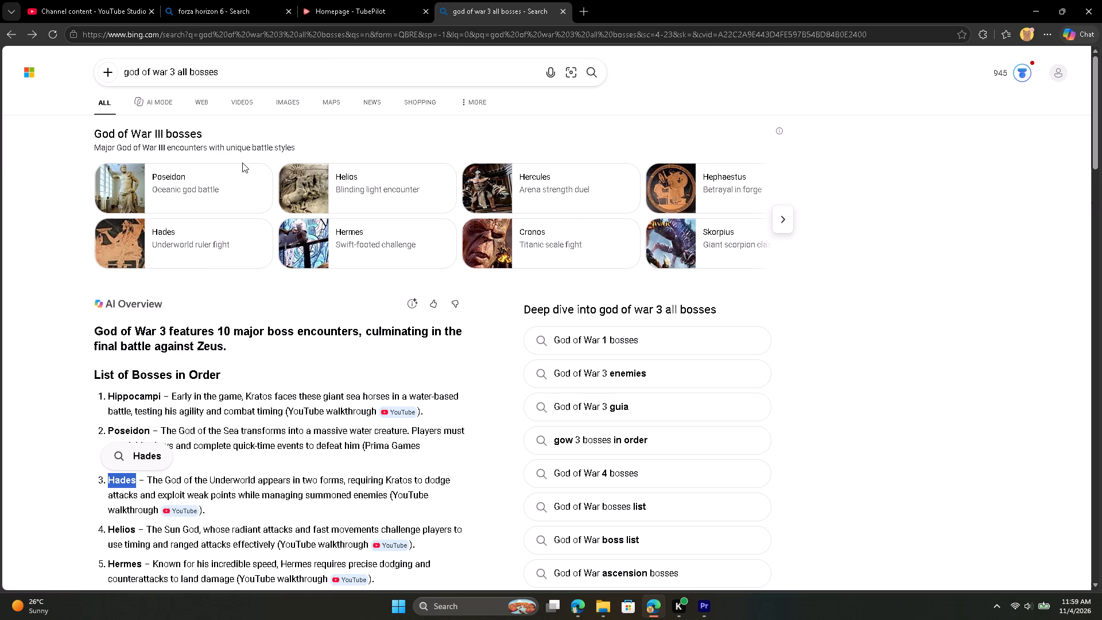
drag(220, 69, 59, 50)
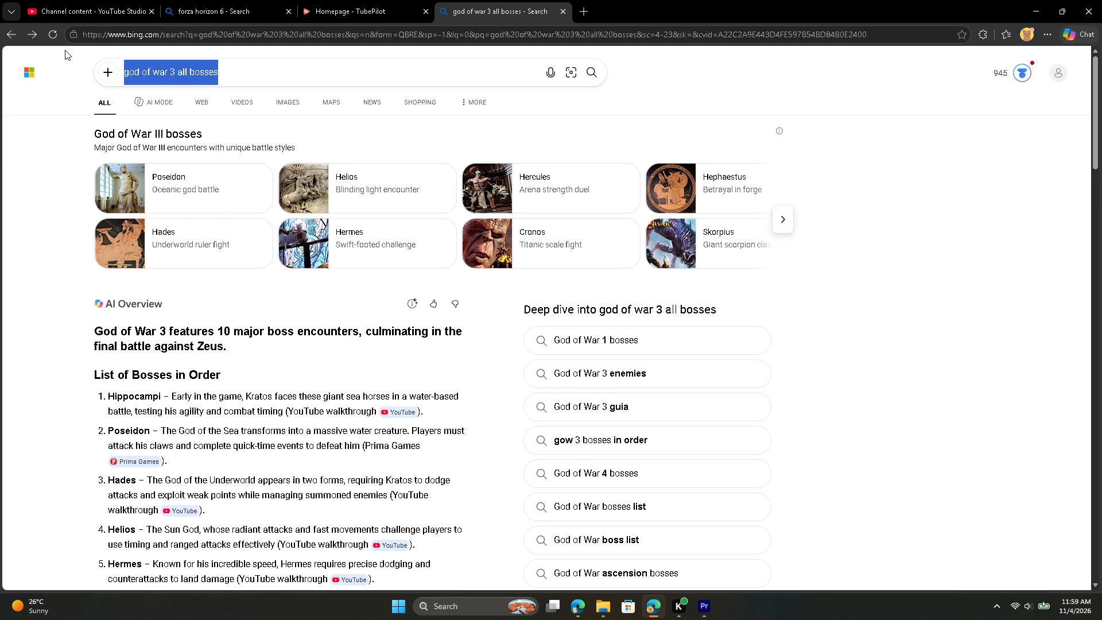
key(ctrl+v)
key(Return)
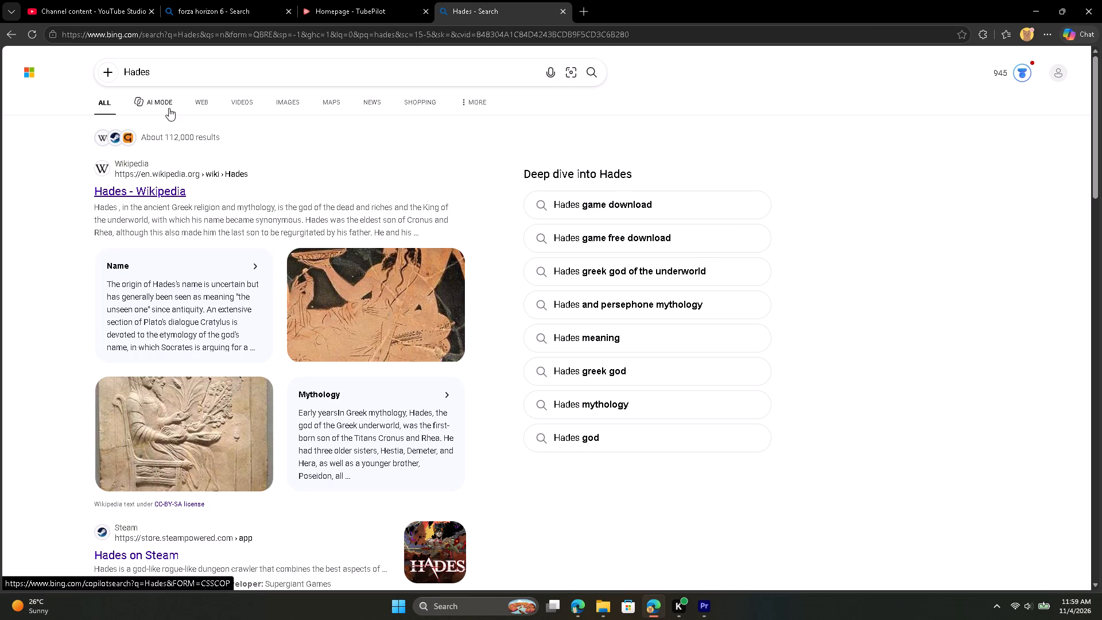
Refine the web search to "hades god of war 3" using the matching suggestion, and glance over the results.
click(205, 77)
key(space)
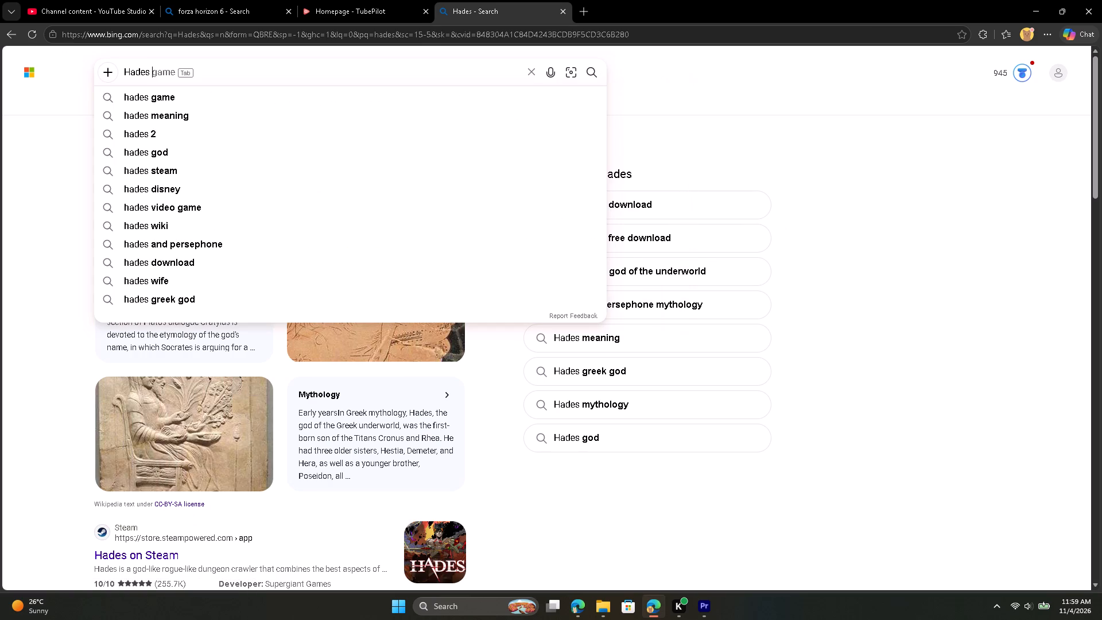
text(go)
text(d)
key(space)
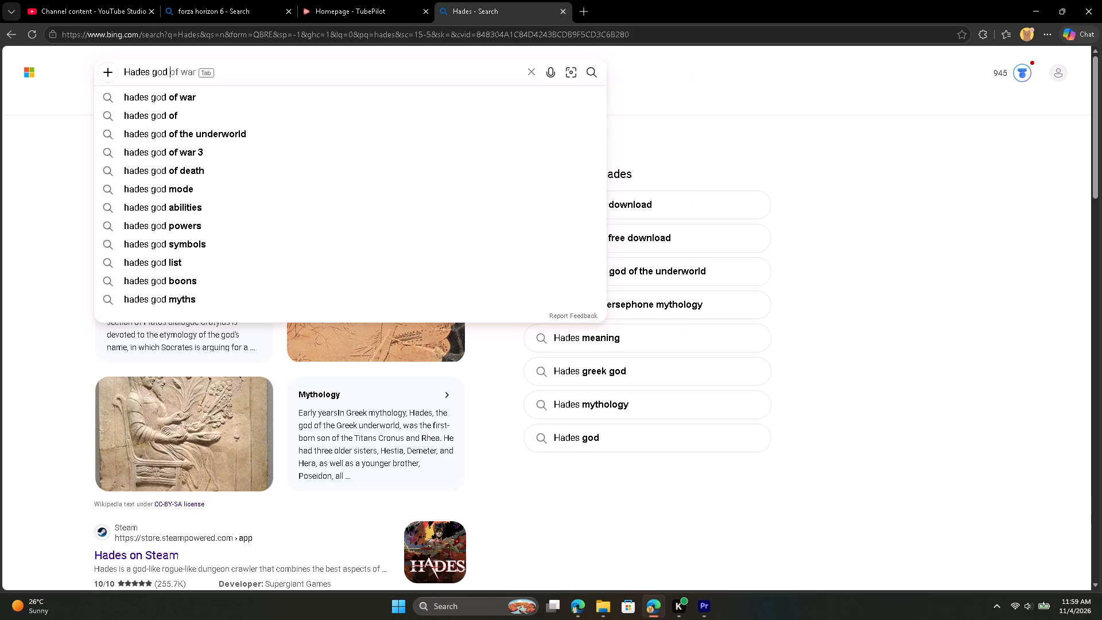
click(184, 145)
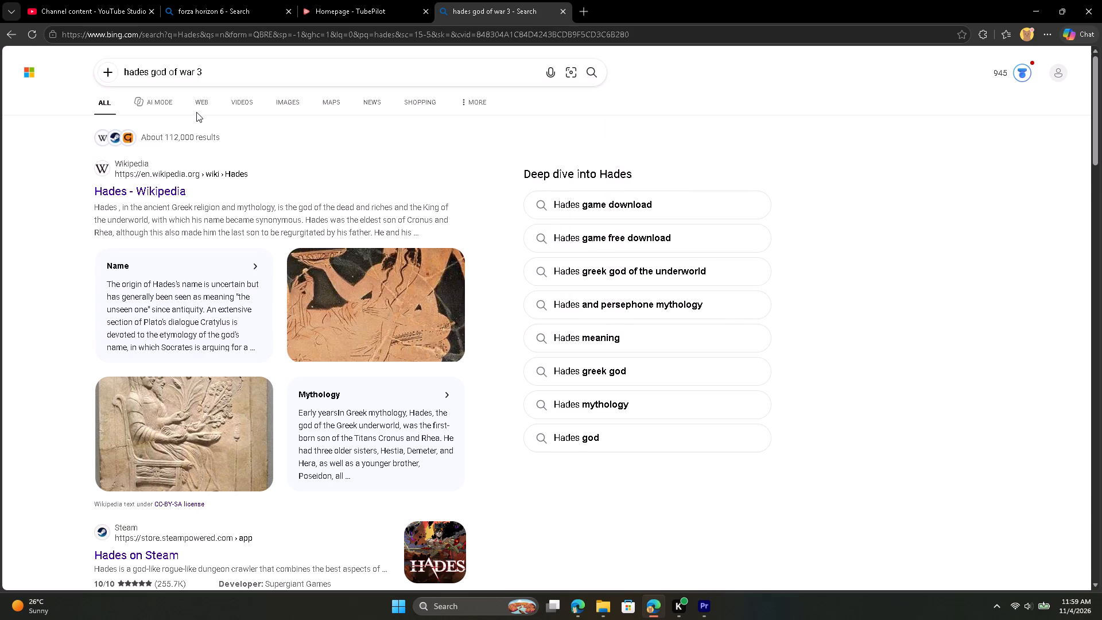
scroll(210, 198, down, 2)
scroll(201, 131, up, 4)
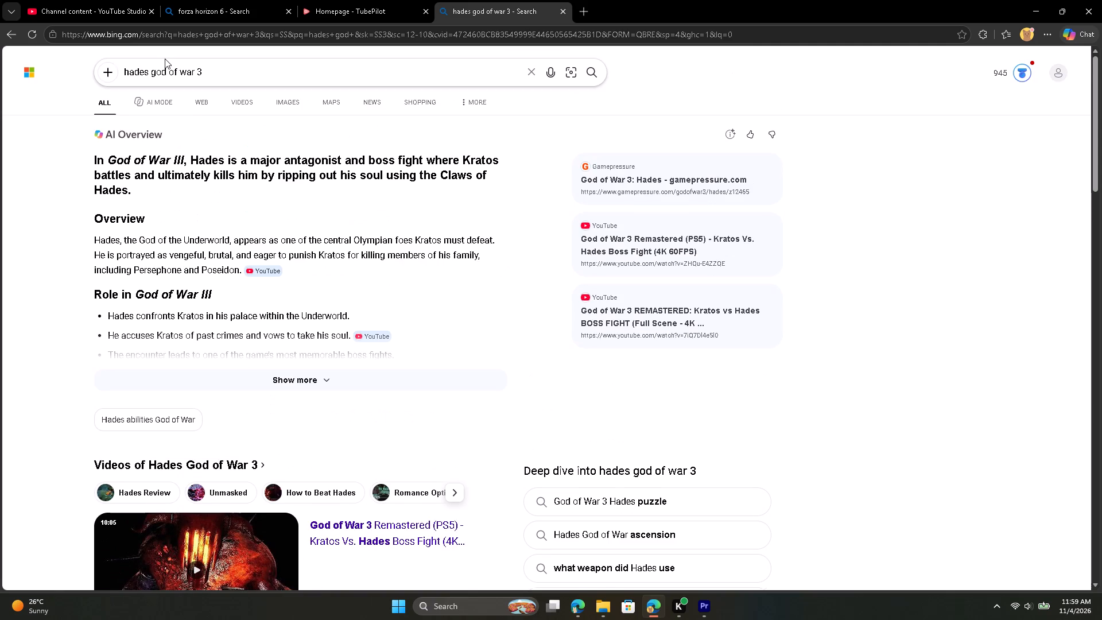
Copy the query "hades god of war 3" and paste it over the g3 upload's title in YouTube Studio.
drag(205, 73, 117, 73)
key(ctrl+c)
key(ctrl+c)
key(ctrl+c)
key(ctrl+c)
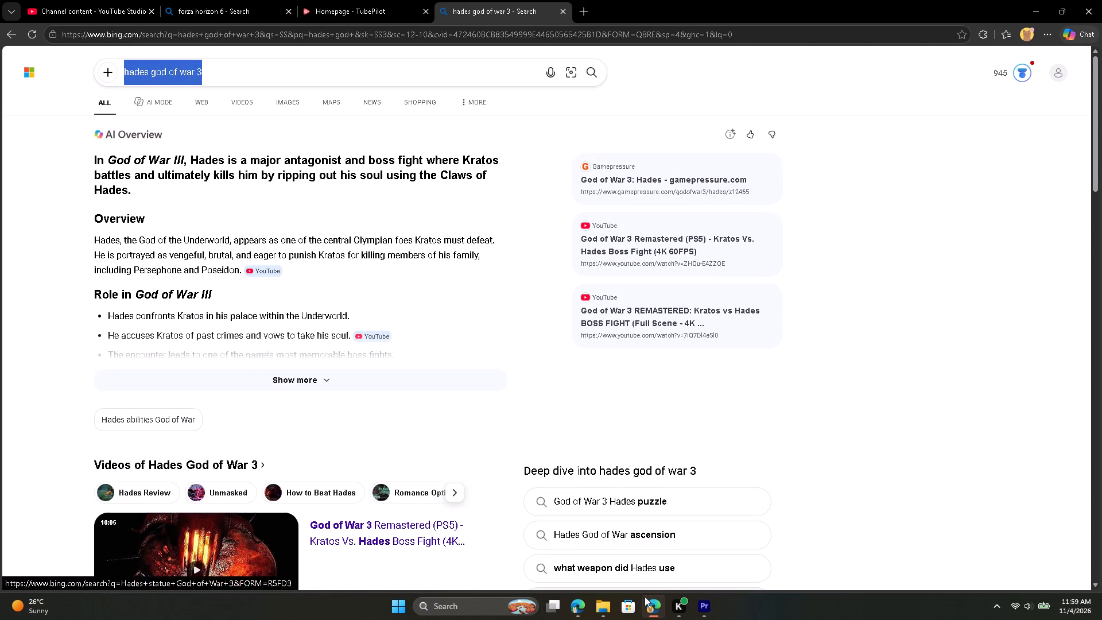
click(647, 607)
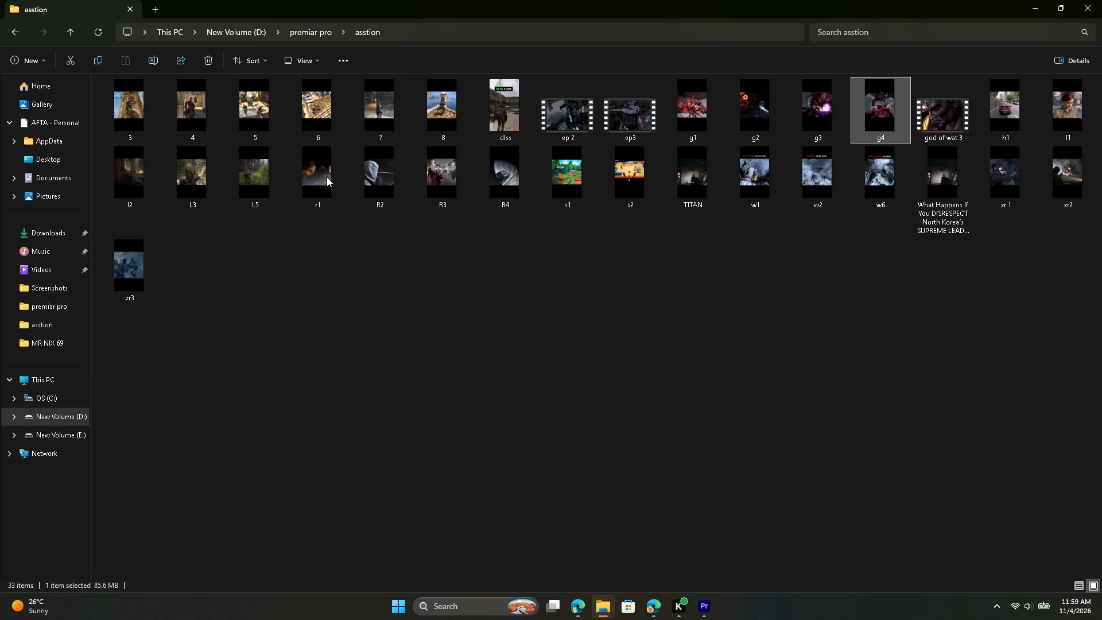
click(653, 613)
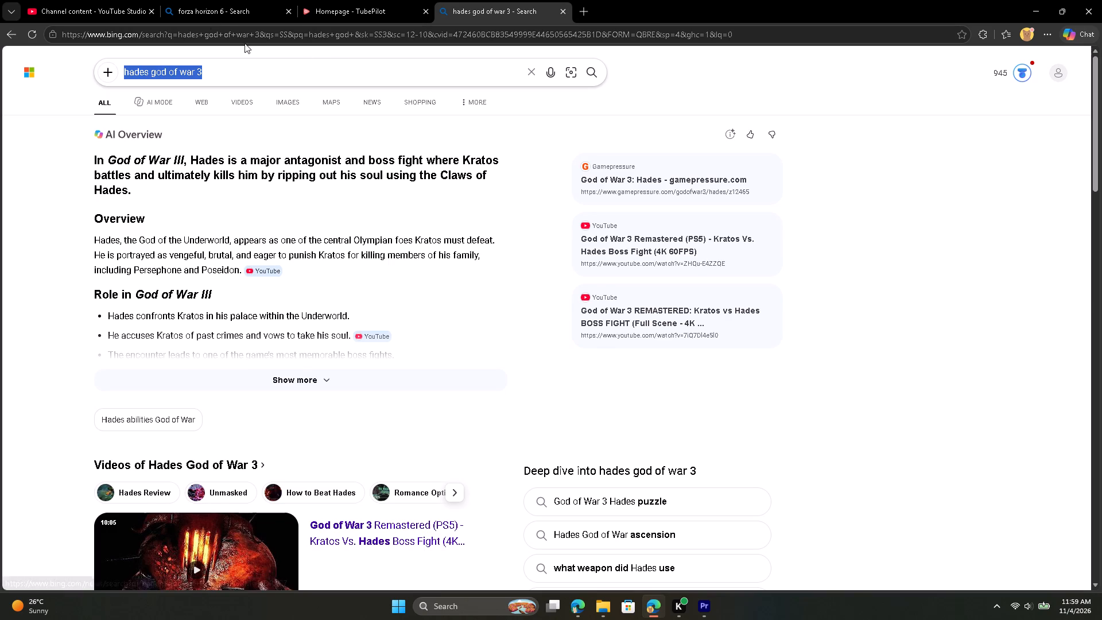
click(51, 0)
drag(367, 217, 254, 211)
key(ctrl+v)
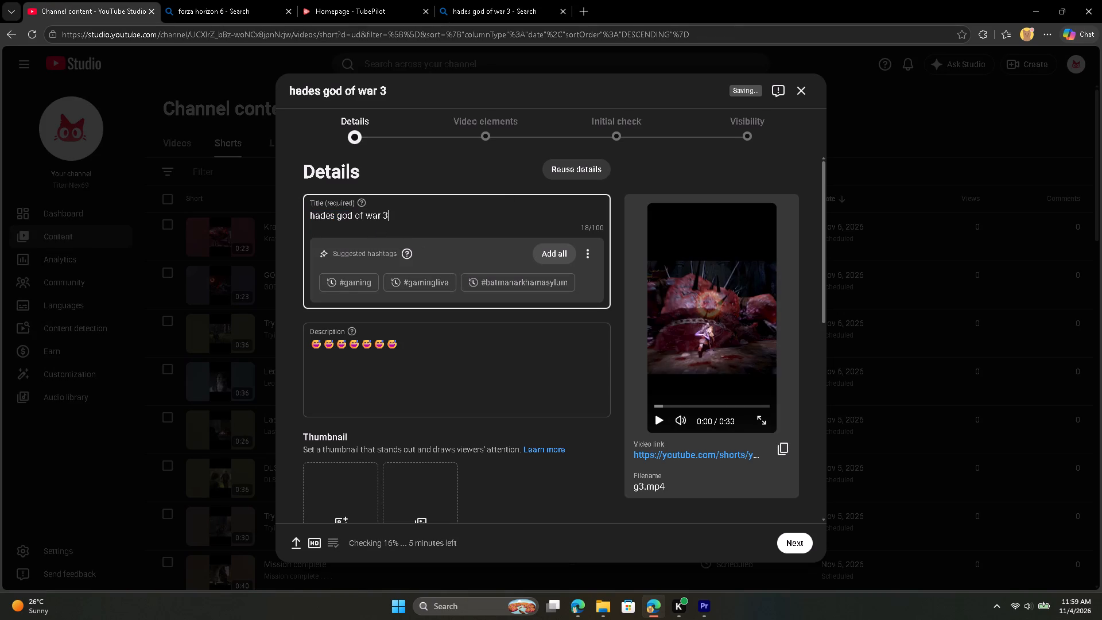
Edit the g3 title to read "Kratos Kill hades", adding "Kratos Kill" in front and removing "god of war 3".
drag(394, 216, 383, 216)
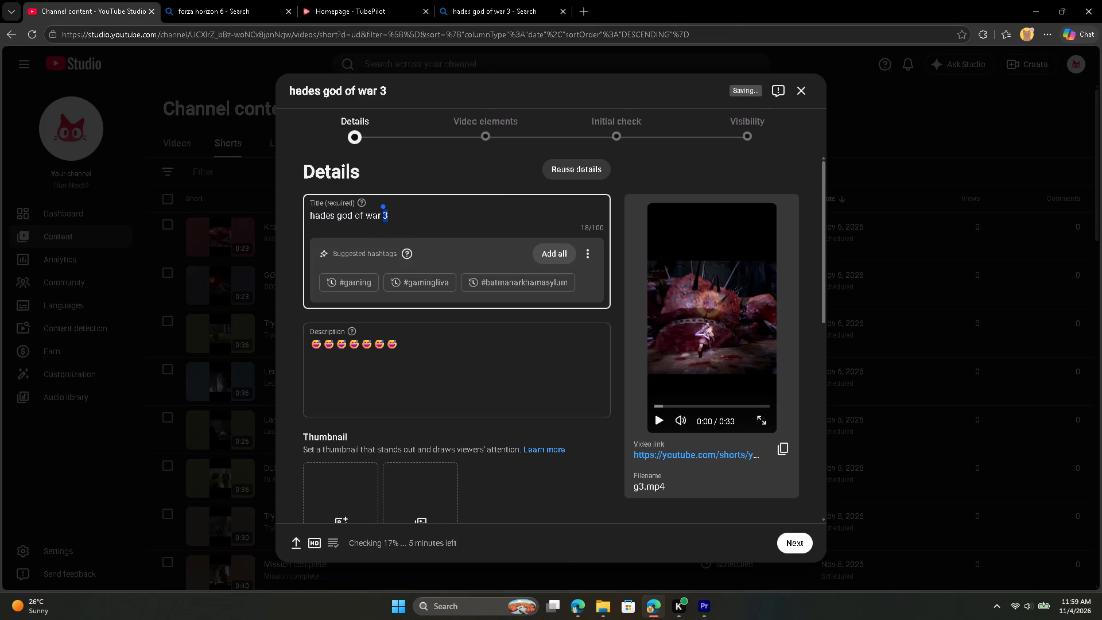
click(310, 215)
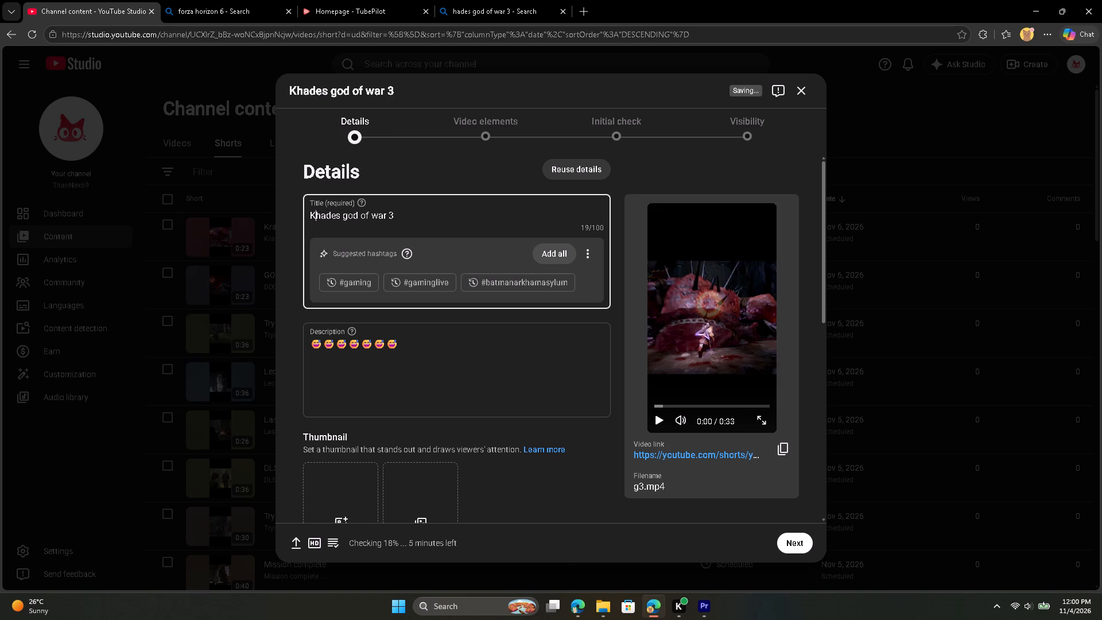
text(ratos)
key(space)
key(space)
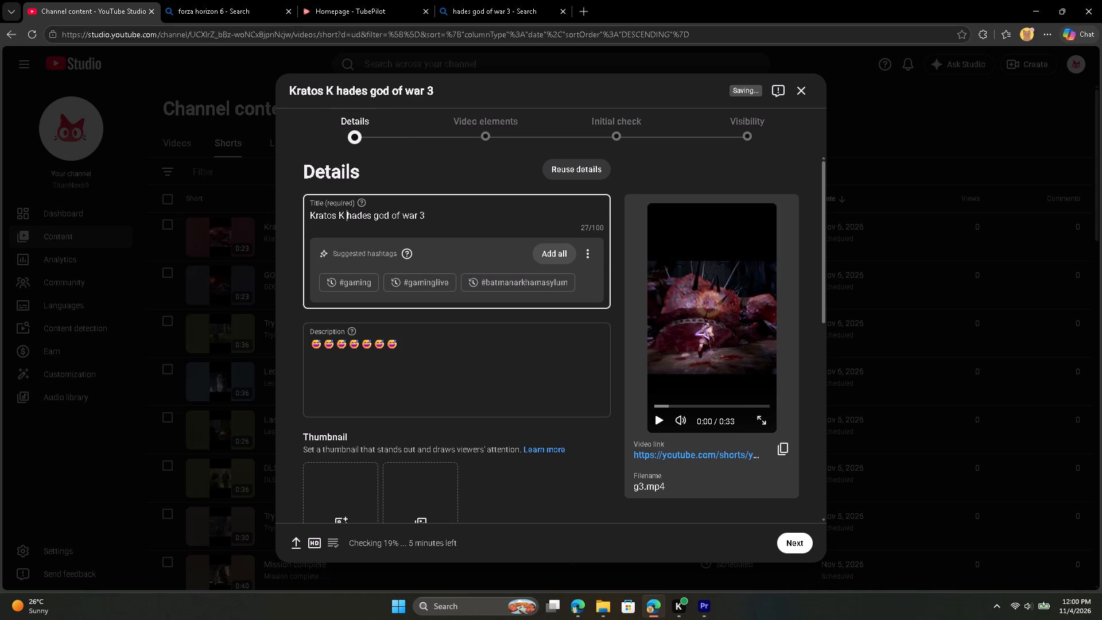
text(il)
key(BackSpace)
key(BackSpace)
key(BackSpace)
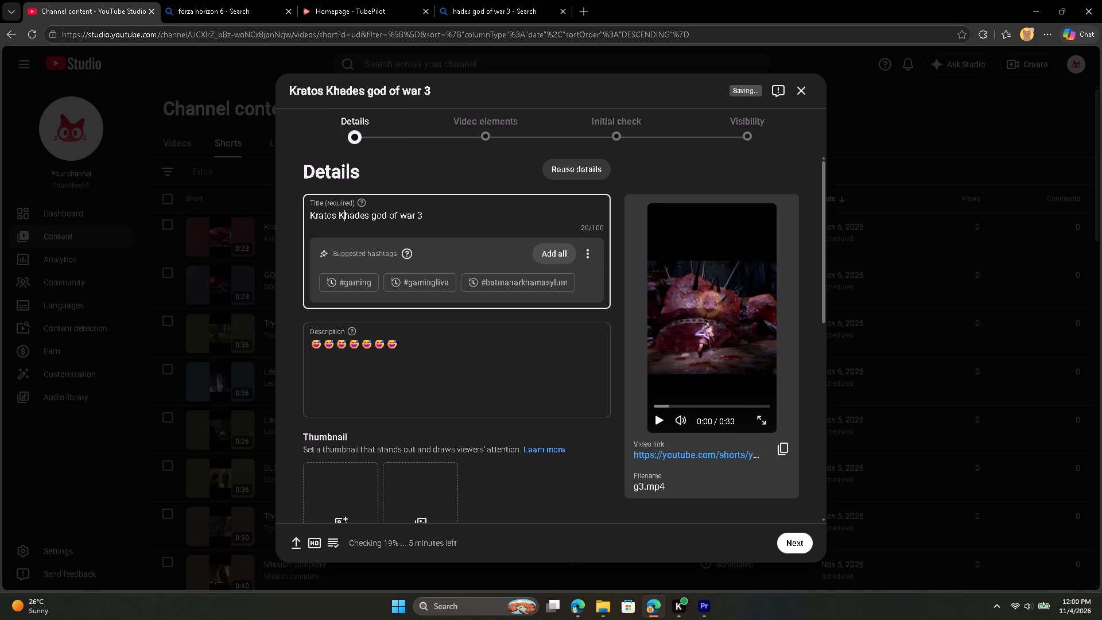
text(ill)
key(space)
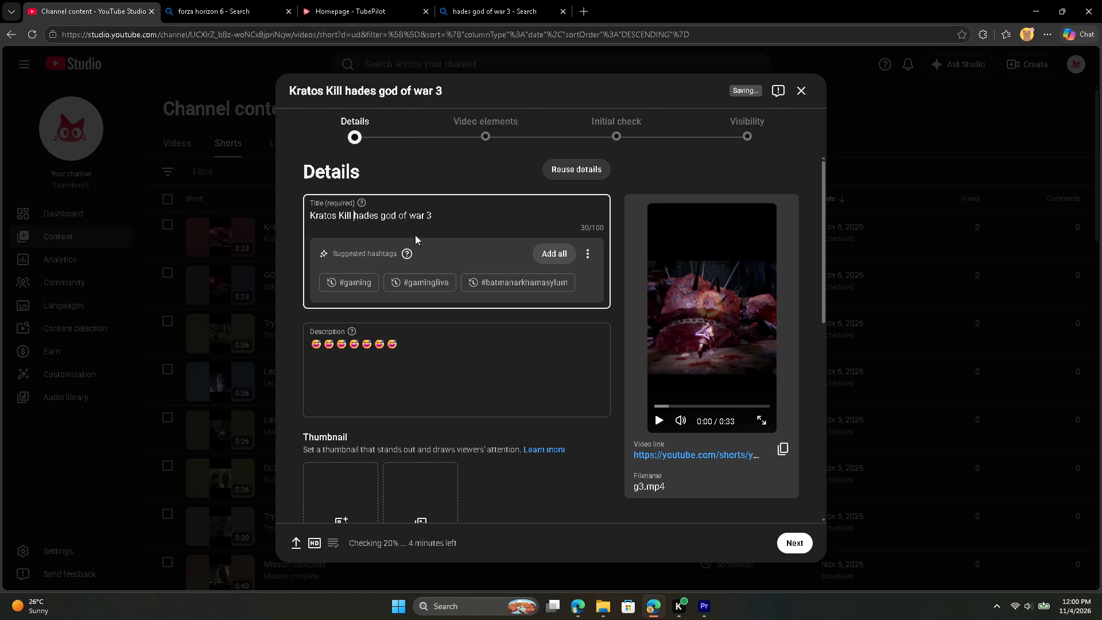
drag(381, 214, 500, 224)
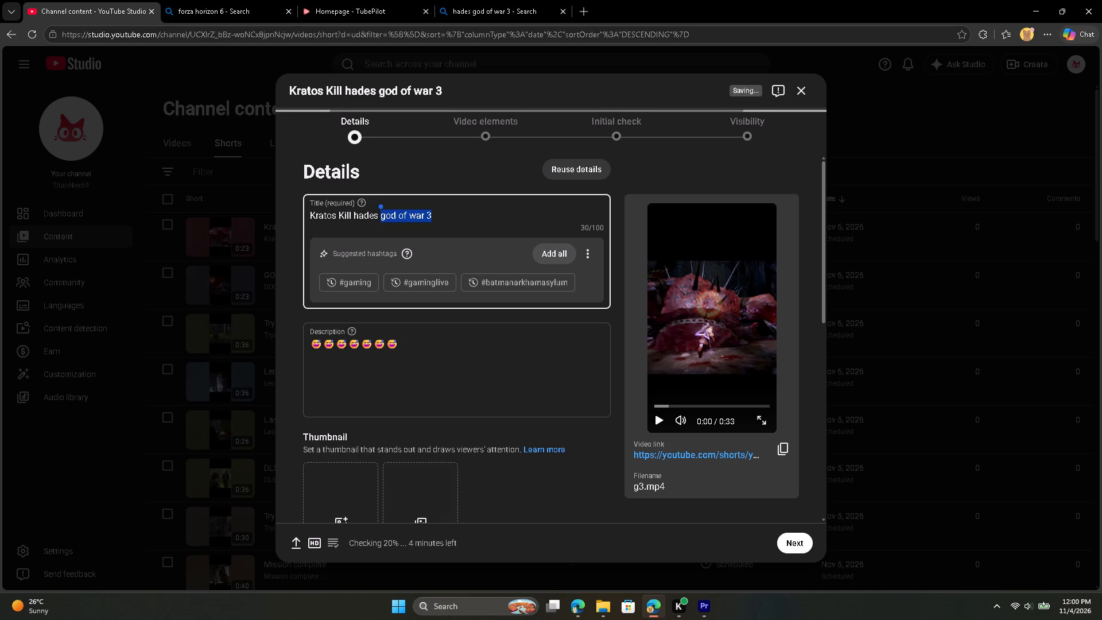
key(BackSpace)
click(359, 210)
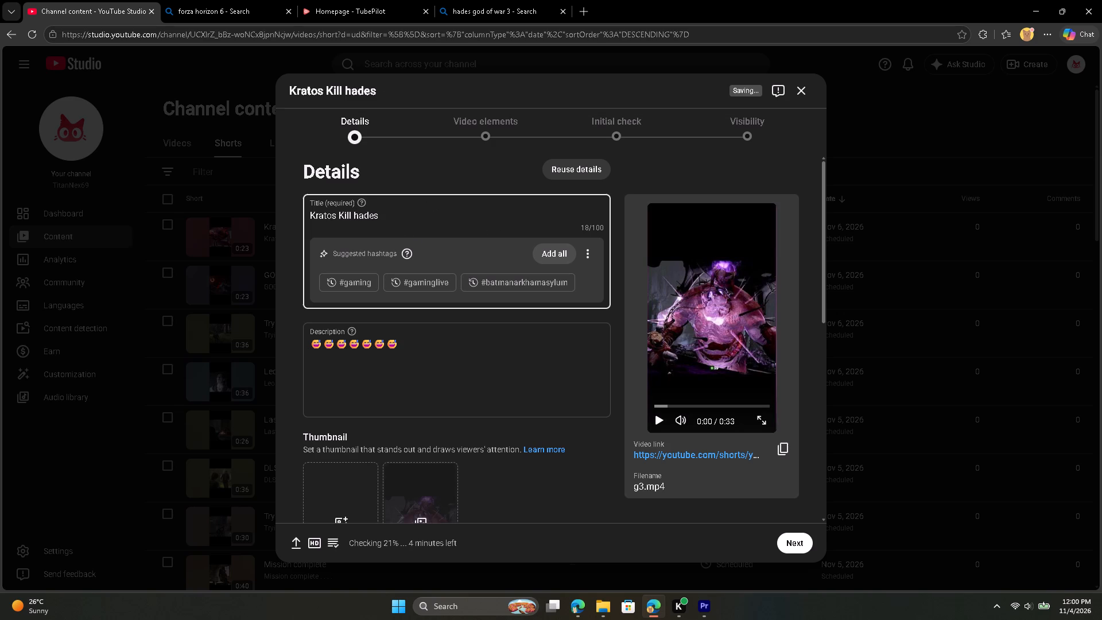
key(BackSpace)
key(h)
Copy the g3 title "Kratos Kill hades" and paste it over the emojis in the description.
drag(412, 219, 300, 216)
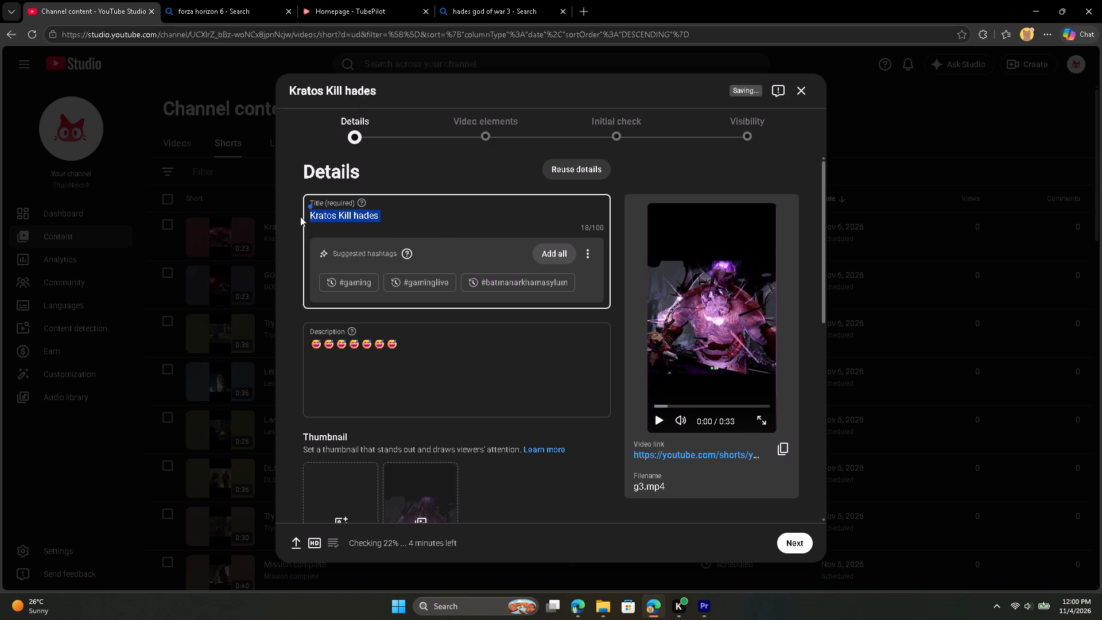
drag(300, 216, 292, 215)
key(ctrl+c)
key(ctrl+c)
key(ctrl+c)
key(ctrl+c)
drag(409, 350, 215, 316)
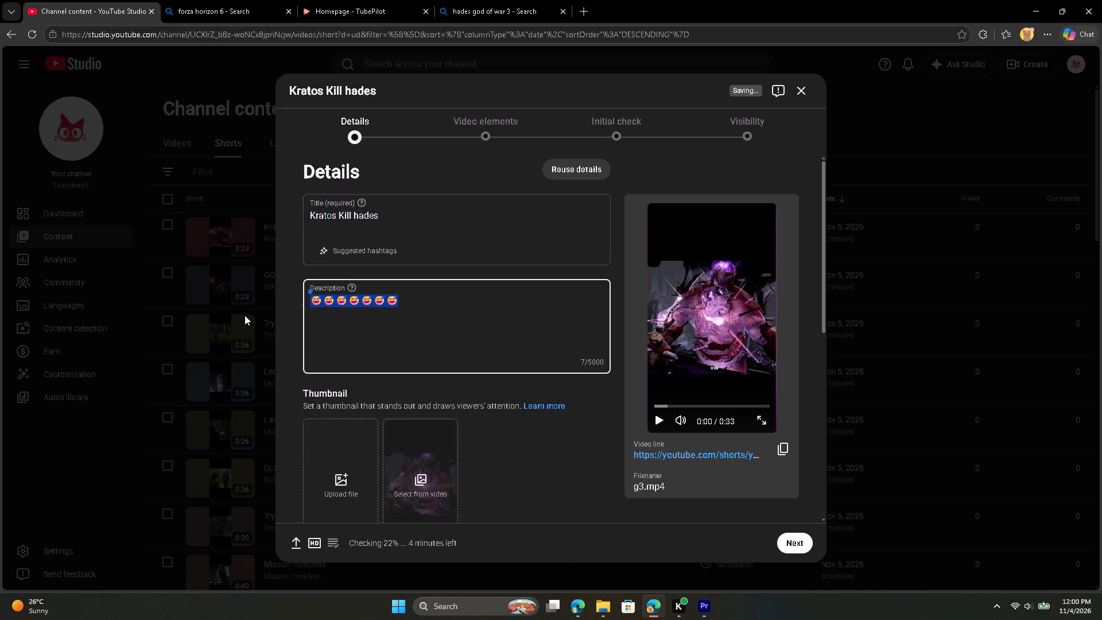
key(ctrl+v)
Add four lines holding a single dot each below the title text in the description, followed by a fresh line.
key(Return)
key(period)
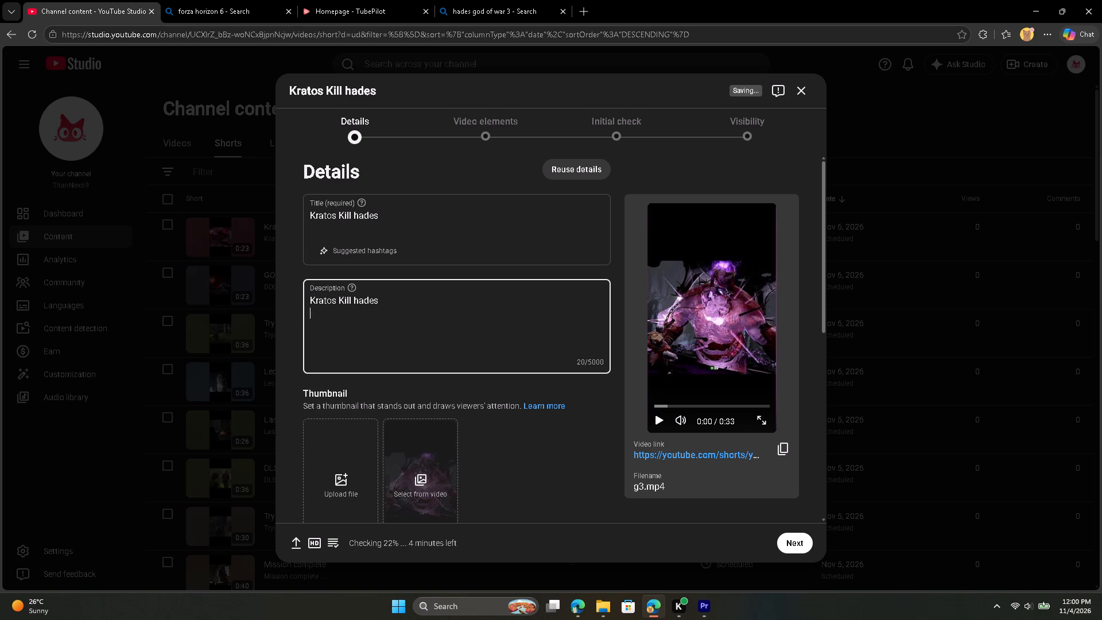
key(Return)
key(period)
key(Return)
key(period)
key(Return)
key(Return)
key(period)
key(BackSpace)
key(BackSpace)
key(period)
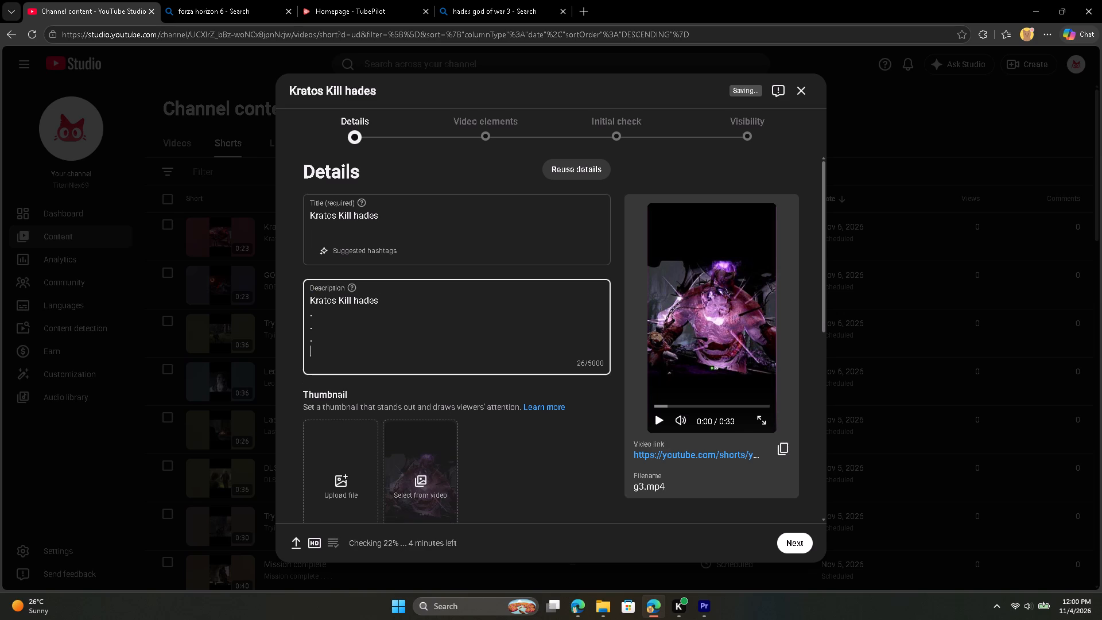
key(Return)
Add the hashtags #shorts, #shortvideo and #godofwar on the description's last line, using the suggested hashtags.
key(shift+numbersign)
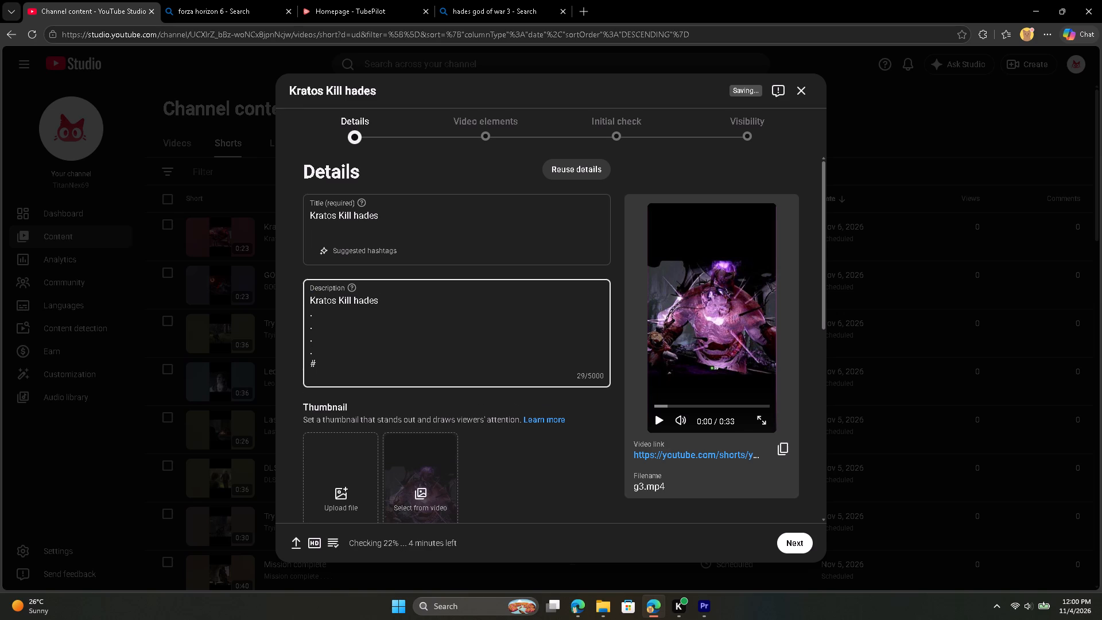
key(s)
click(358, 67)
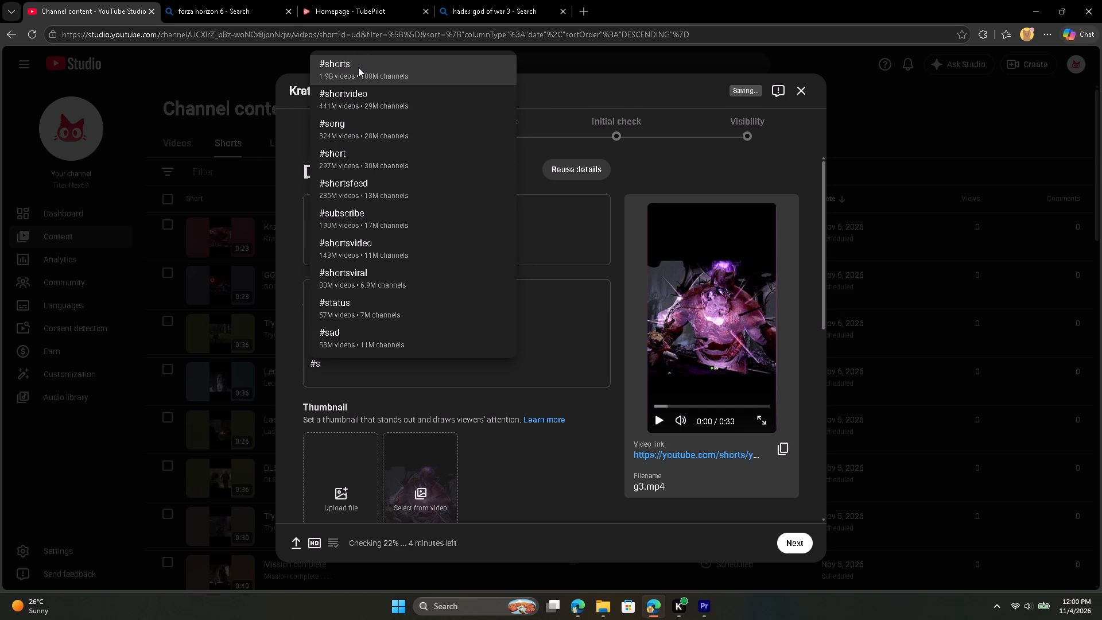
key(shift+numbersign)
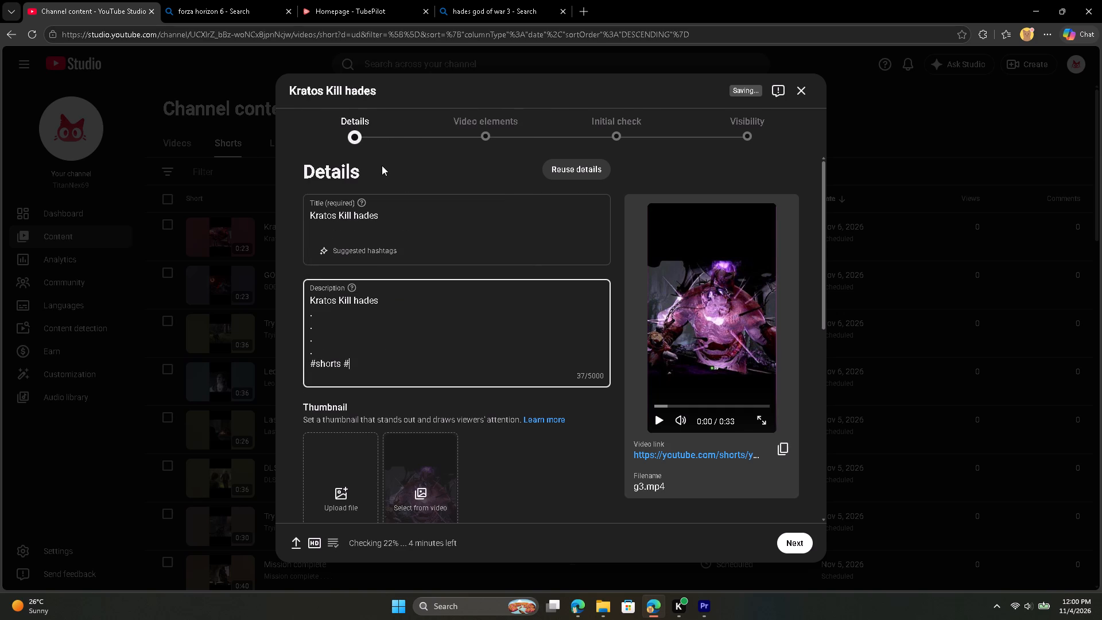
key(s)
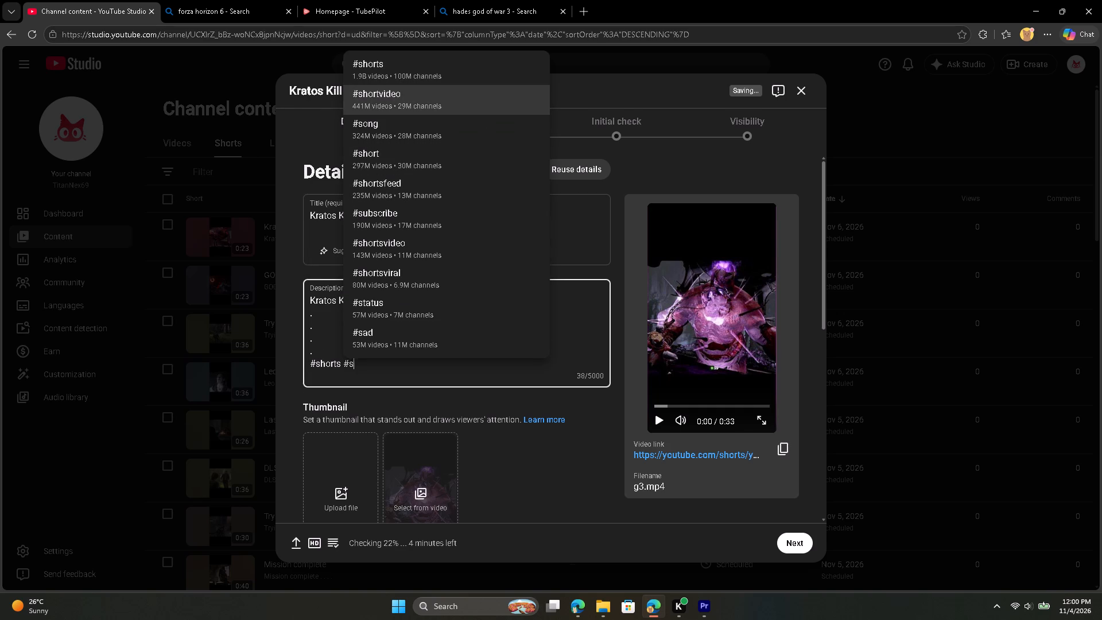
click(401, 102)
key(shift+numbersign)
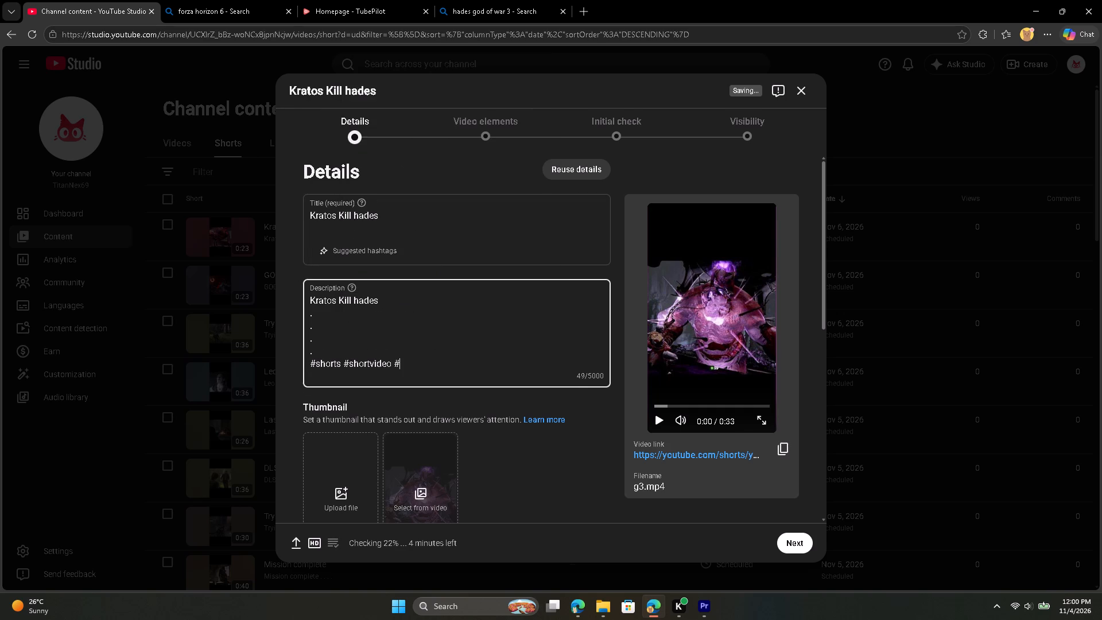
key(g)
text(io)
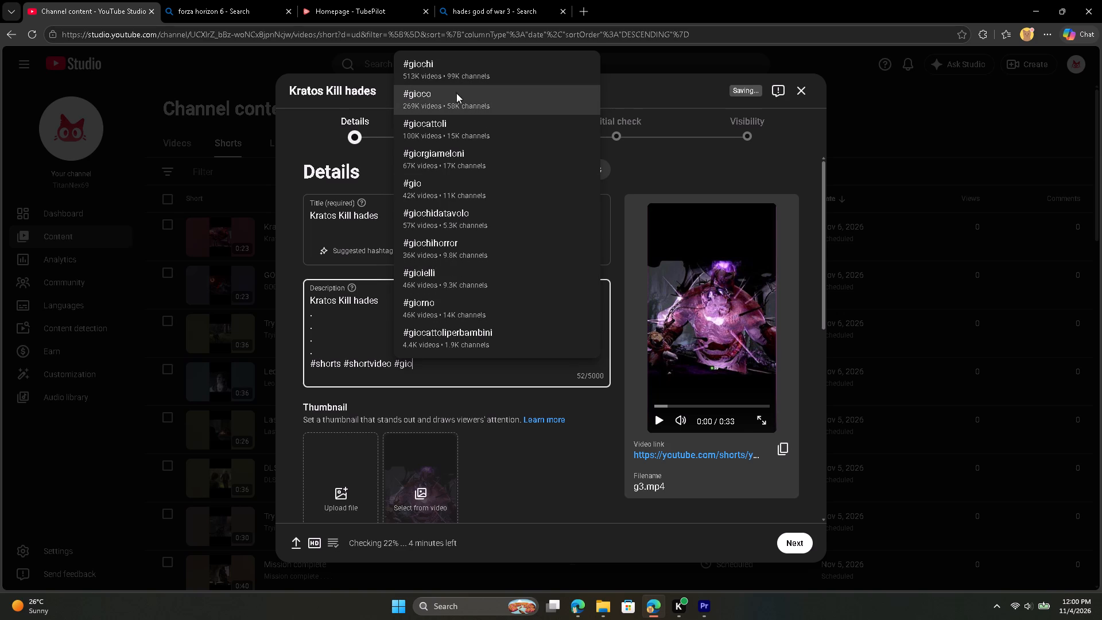
key(BackSpace)
key(BackSpace)
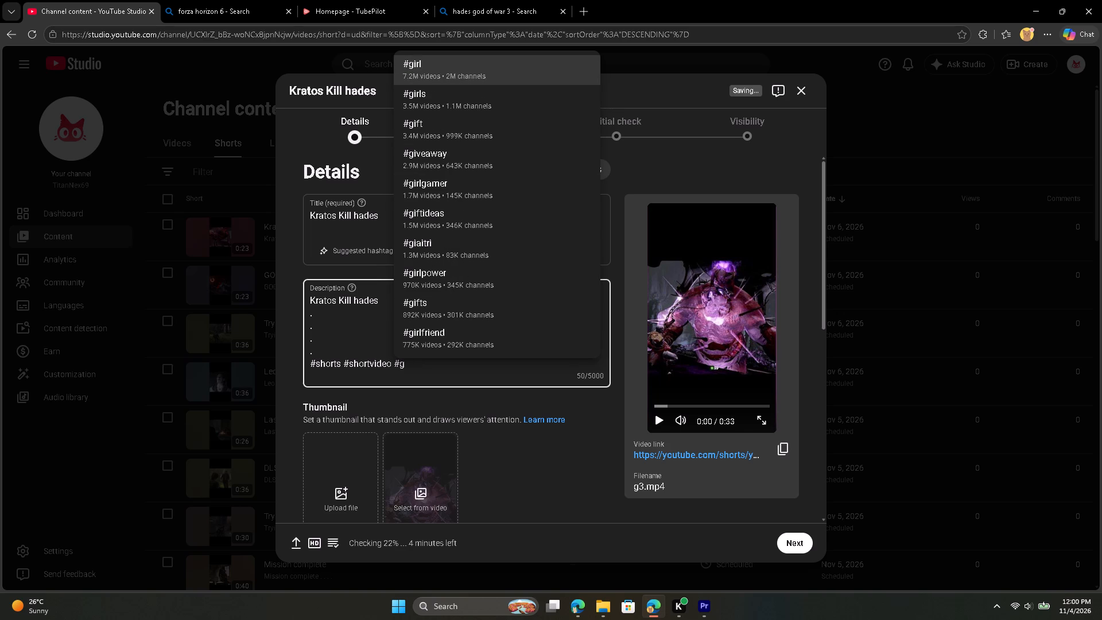
text(od)
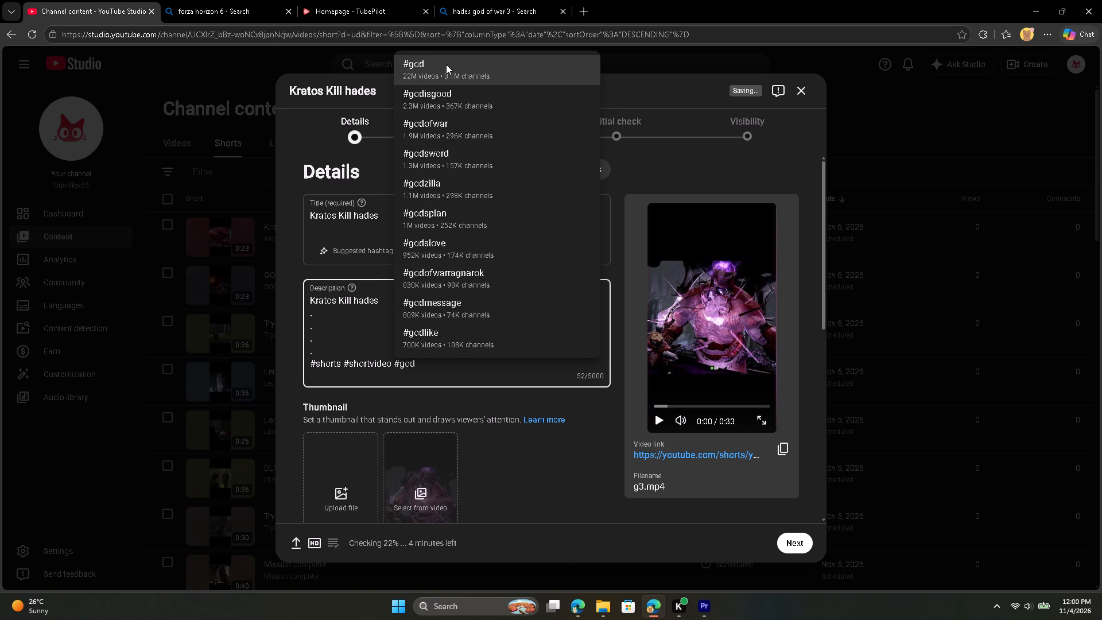
click(452, 123)
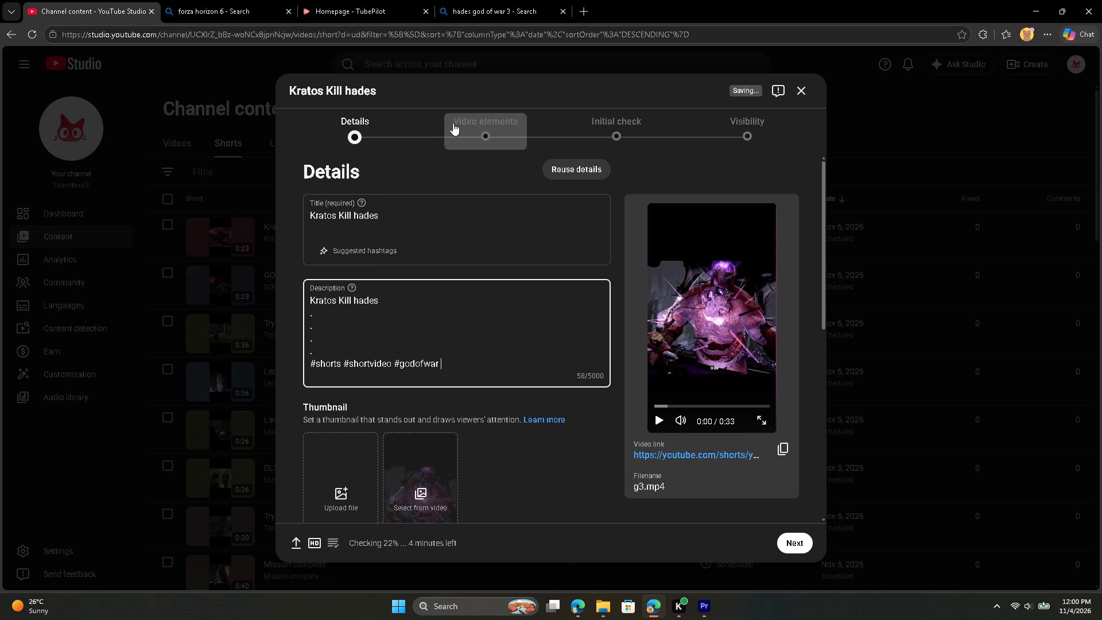
Append the suggested hashtags #godofwar3 and #viralshorts to the hashtag line of the description.
key(shift+numbersign)
key(g)
key(o)
text(dofw)
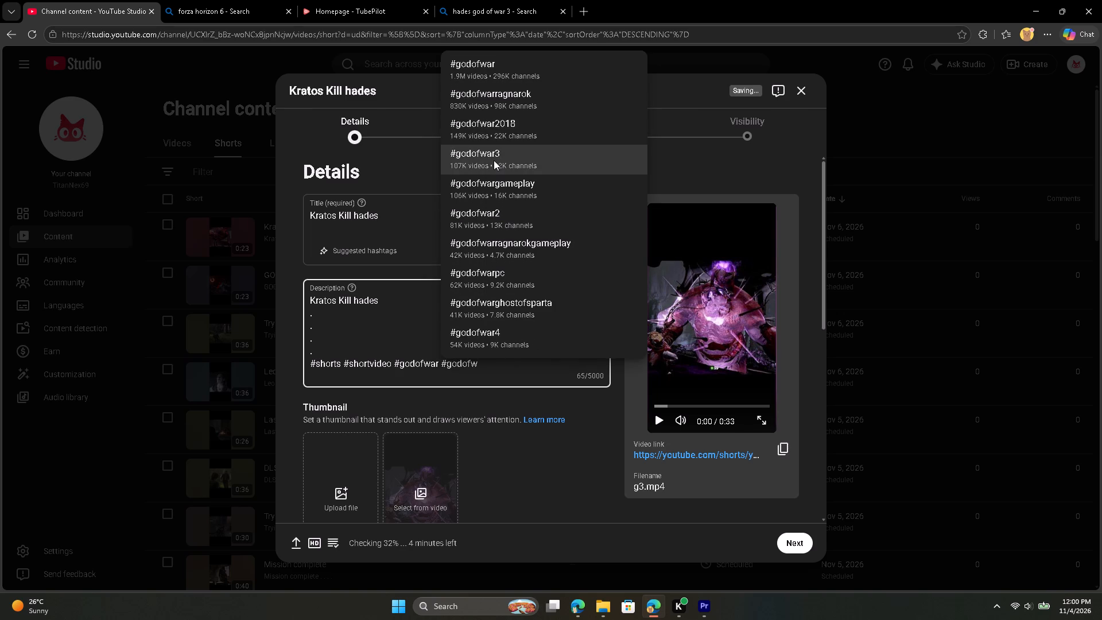
click(494, 160)
key(shift+numbersign)
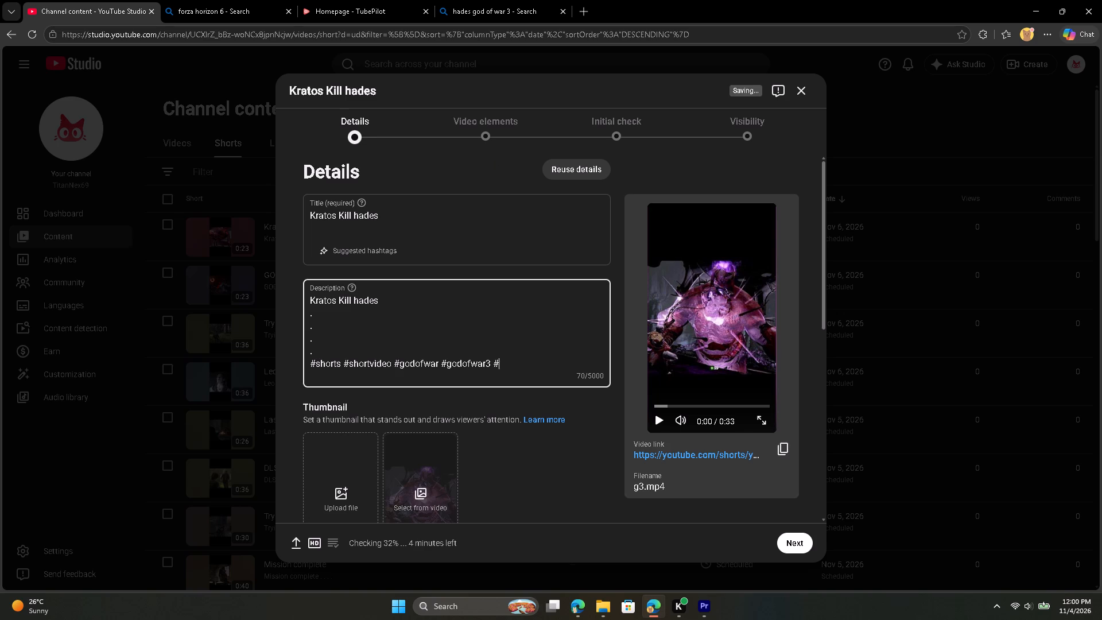
text(vi)
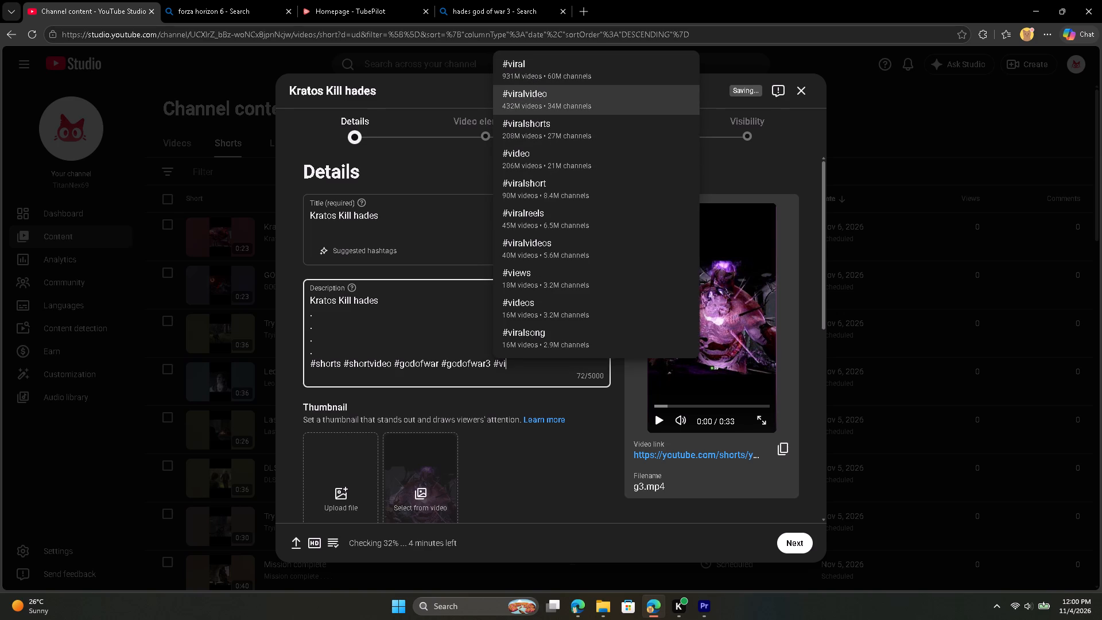
click(527, 127)
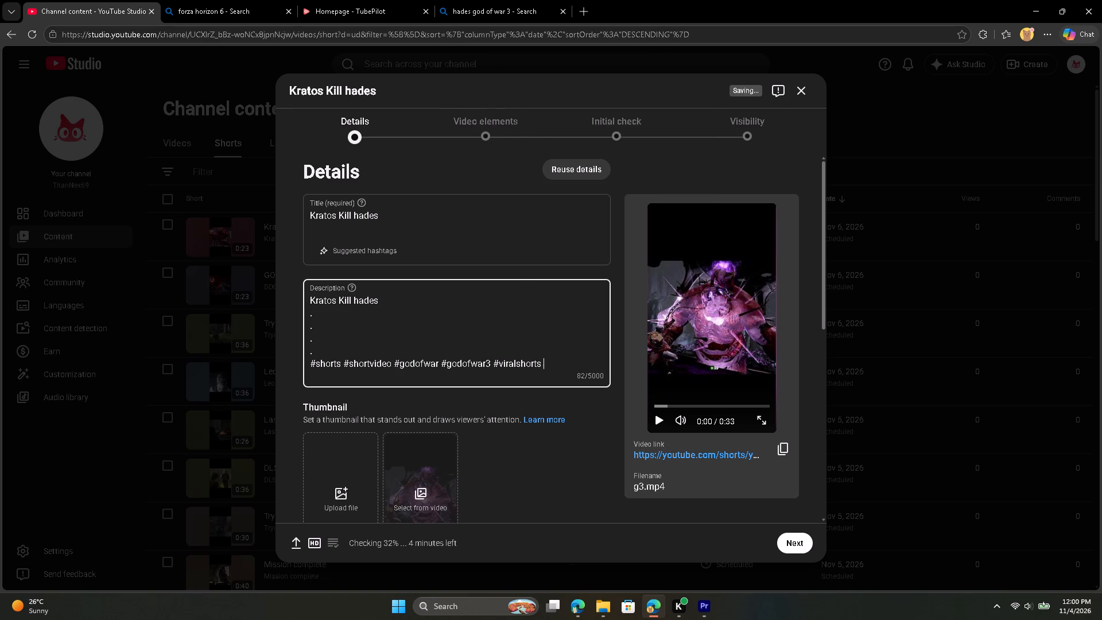
Copy the entire g3 description, from "Kratos Kill hades" through the hashtags.
drag(563, 369, 296, 298)
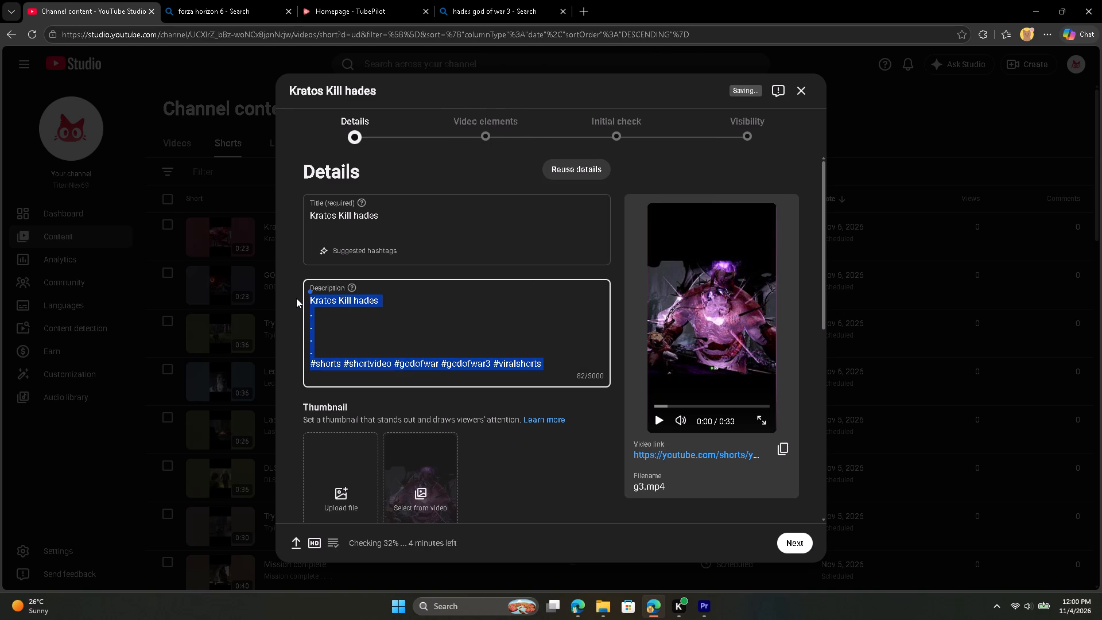
key(ctrl+c)
key(ctrl+c)
key(ctrl+c)
key(ctrl+c)
key(ctrl+c)
key(ctrl+c)
View the video frames offered for the g3 thumbnail, close them without choosing, and look over the remaining upload details.
scroll(459, 410, down, 6)
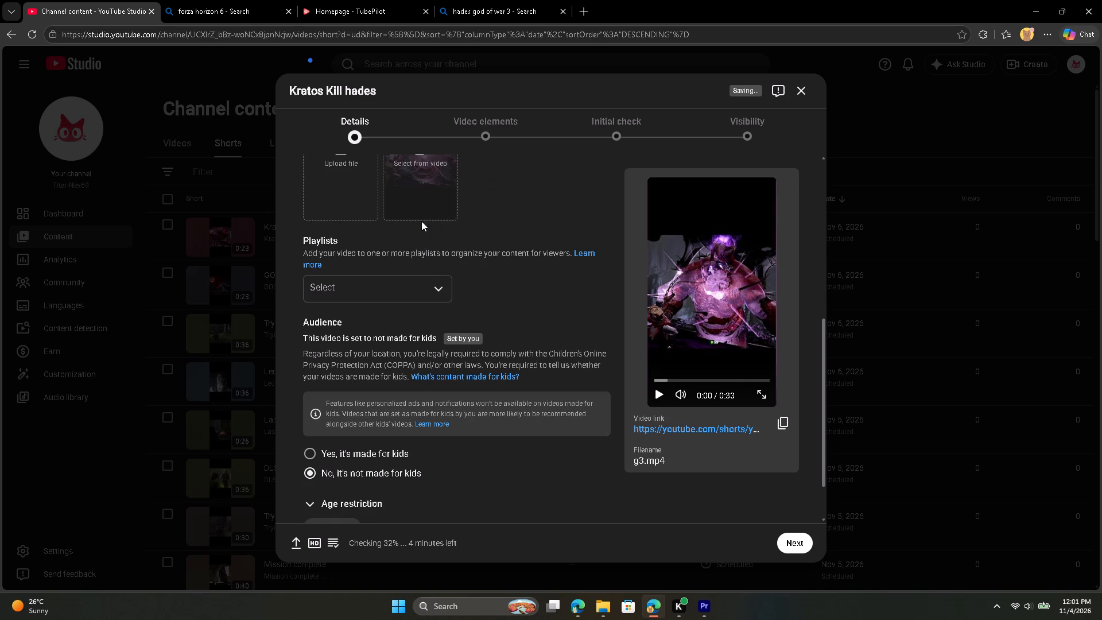
scroll(427, 219, up, 2)
click(422, 287)
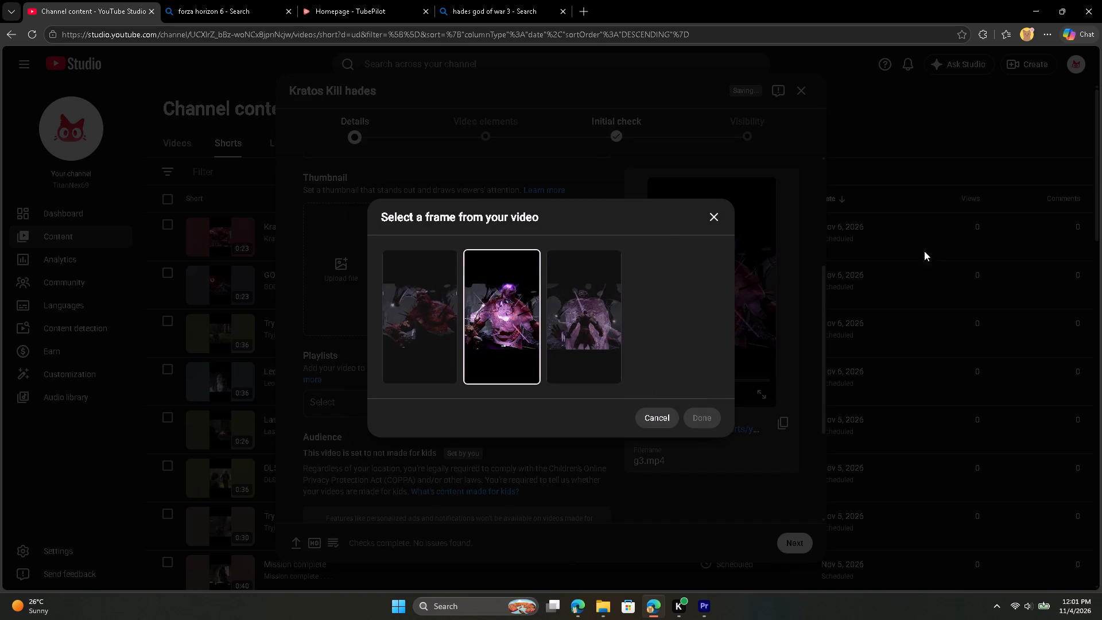
click(711, 219)
scroll(566, 348, down, 7)
scroll(509, 346, down, 5)
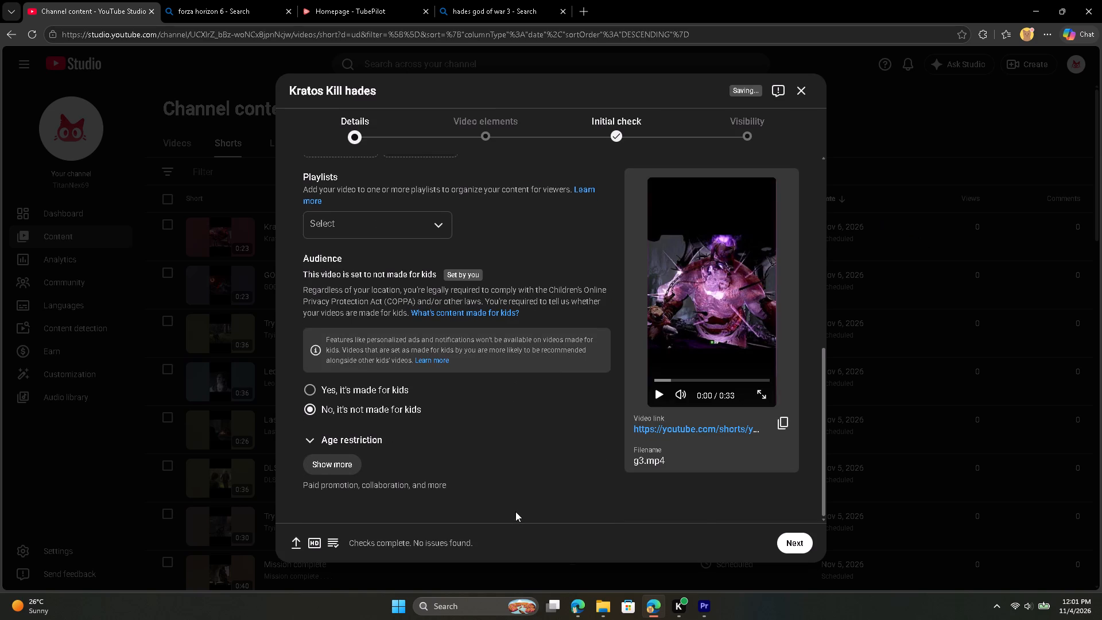
scroll(515, 509, up, 5)
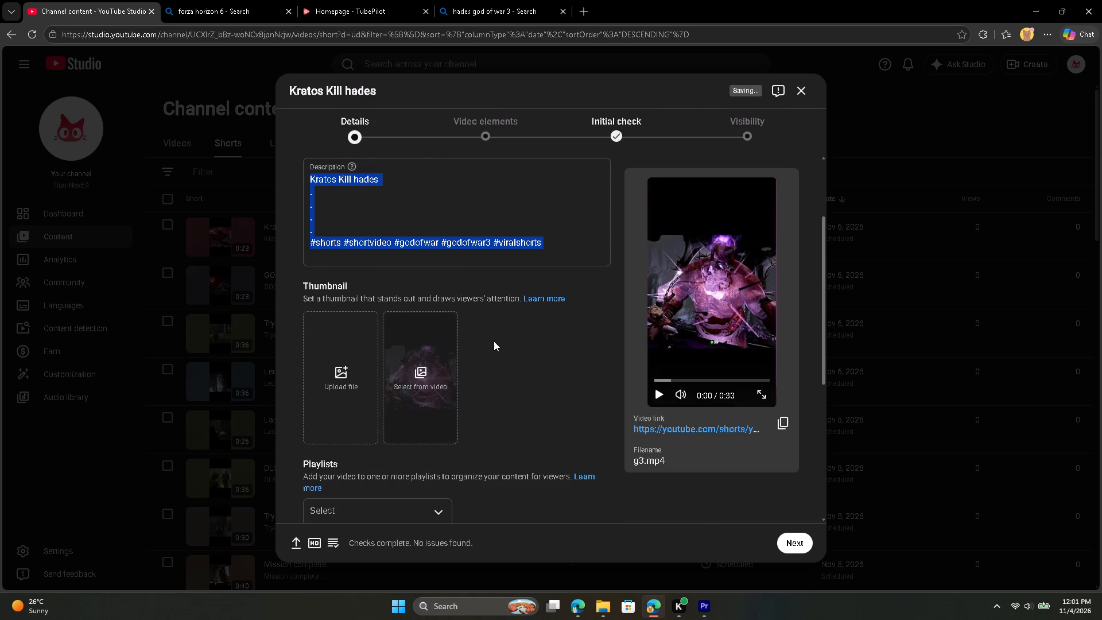
Proceed to the visibility settings, schedule "Kratos Kill hades" for Nov 7, 2026 at 11:30 AM, and close the upload.
click(797, 543)
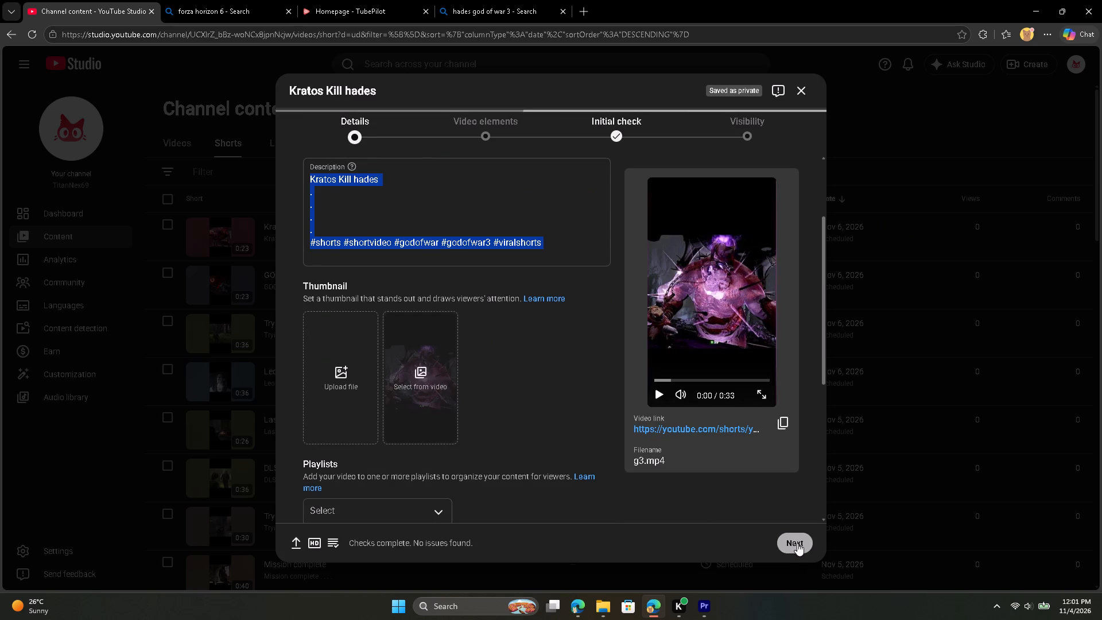
click(797, 543)
click(793, 540)
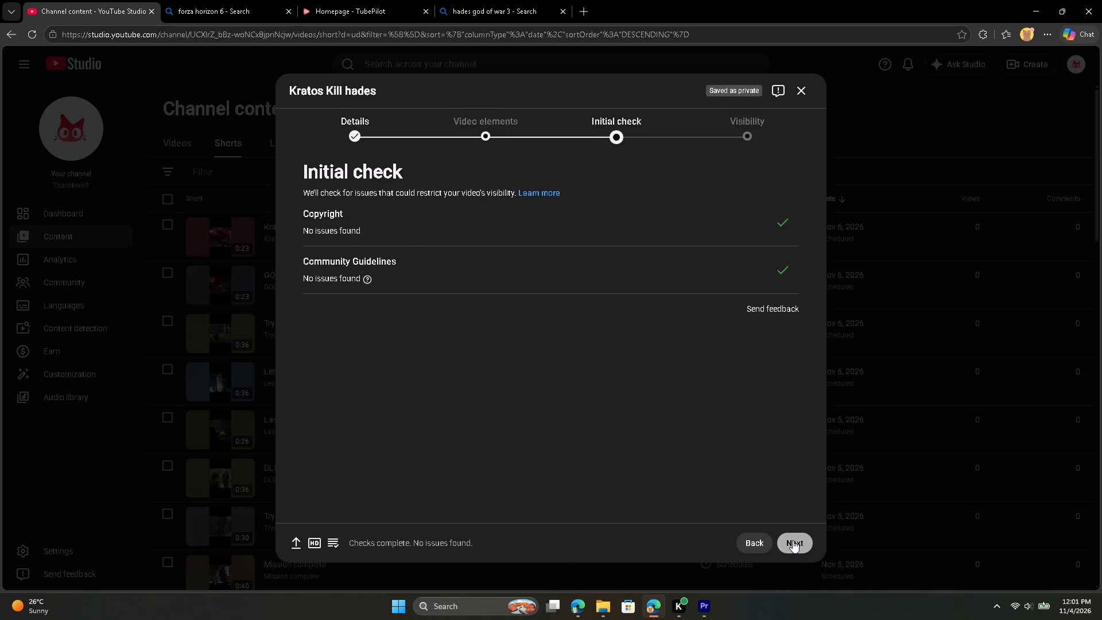
click(458, 378)
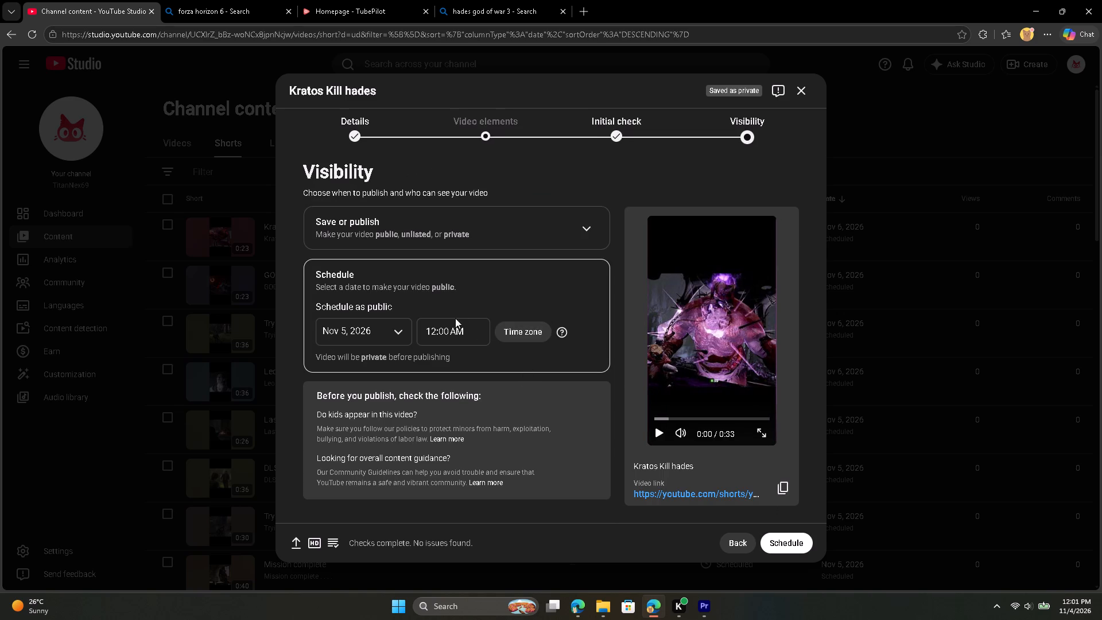
click(389, 335)
click(446, 392)
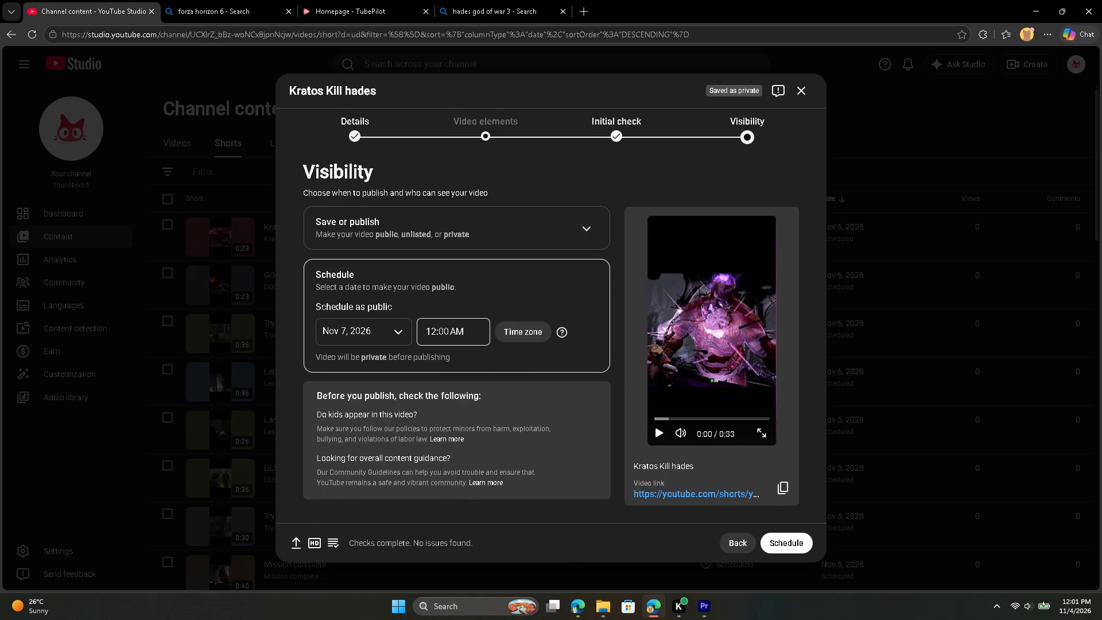
click(477, 331)
scroll(471, 335, down, 9)
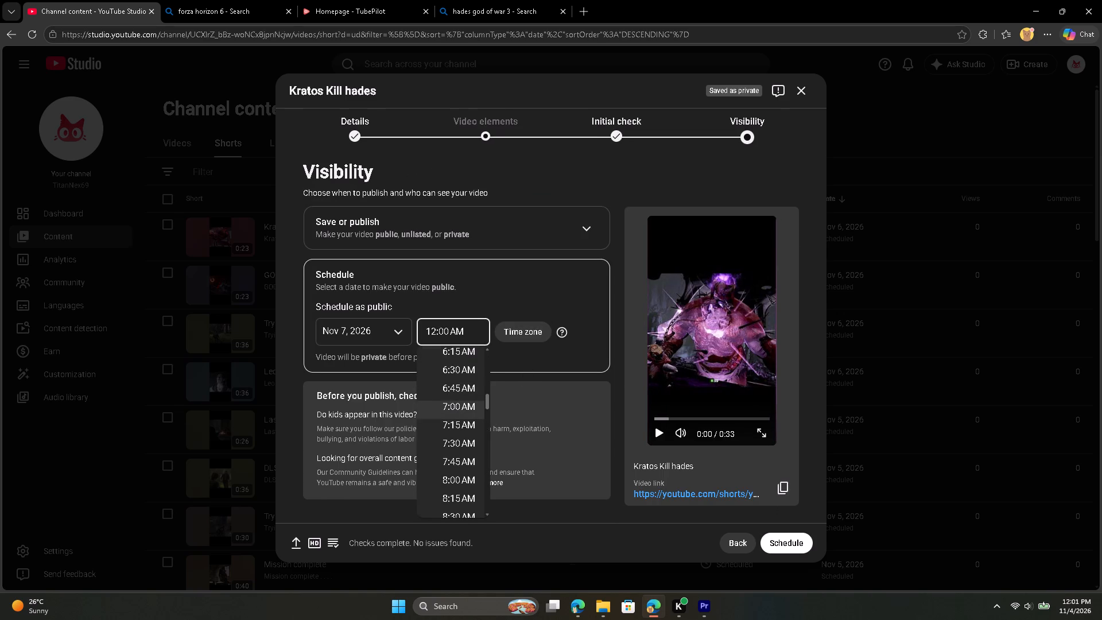
scroll(447, 411, down, 4)
click(459, 510)
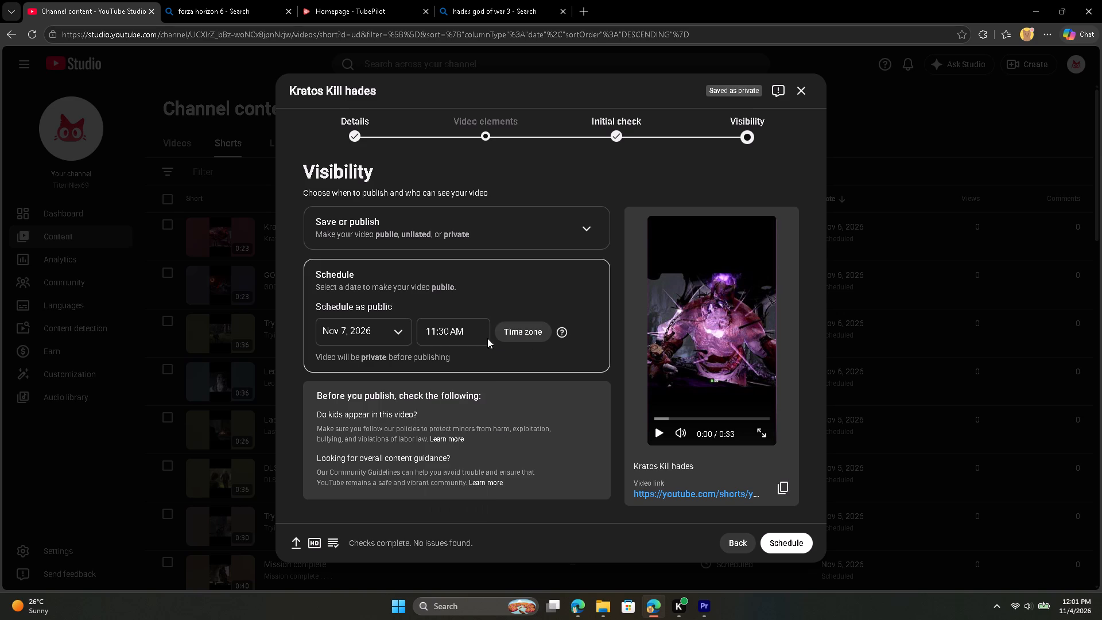
click(769, 537)
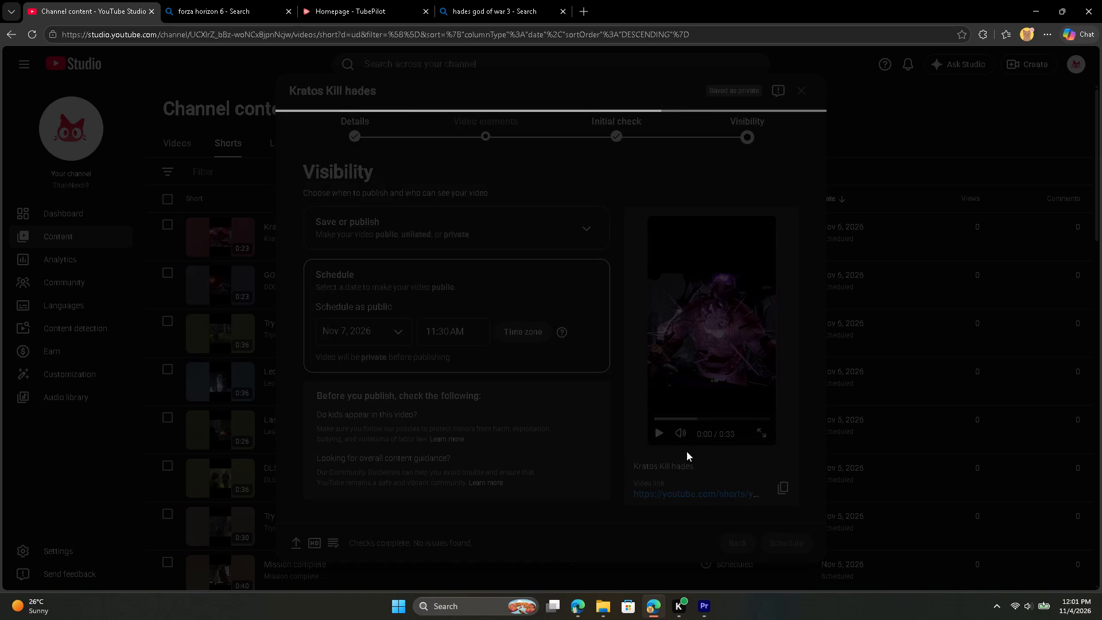
click(661, 402)
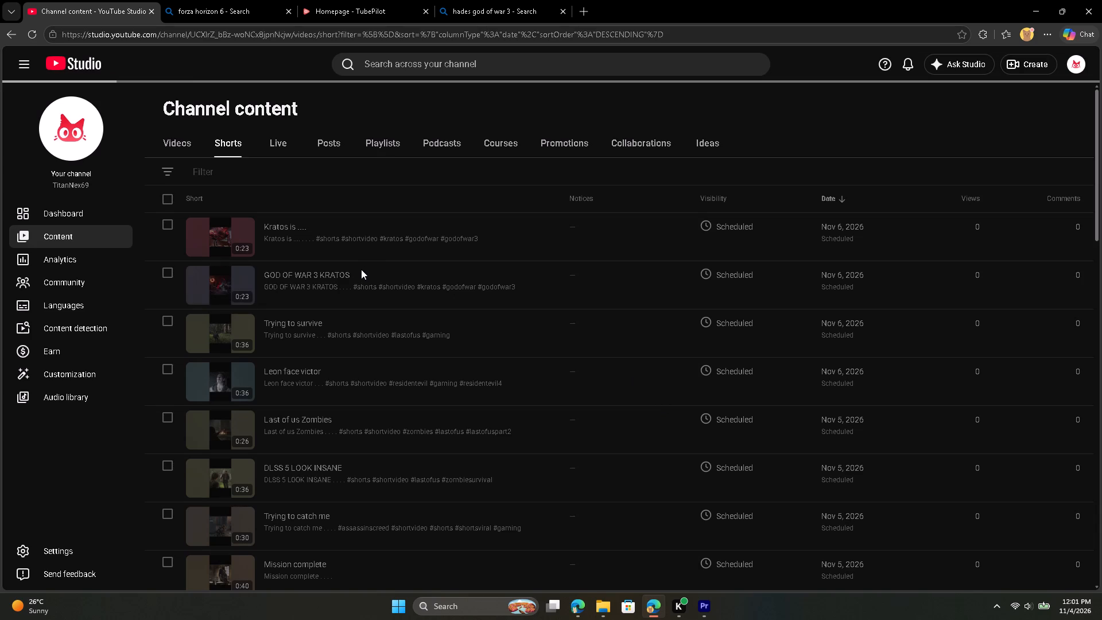
Play g3 from the asstion folder in File Explorer, skip toward its end to check it, and close the player.
click(603, 613)
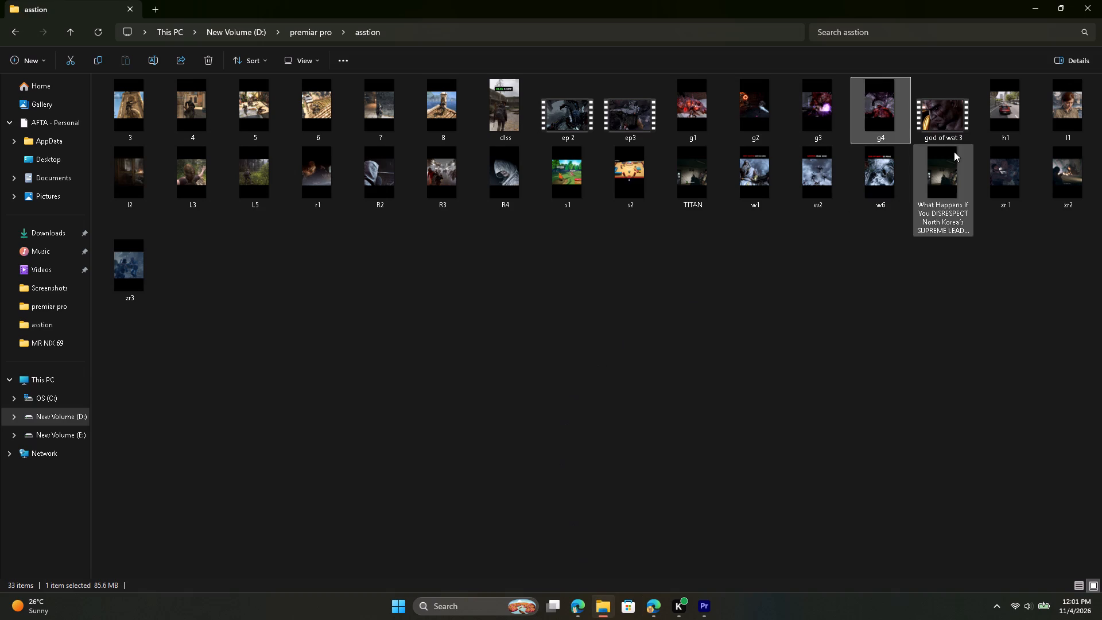
double_click(828, 106)
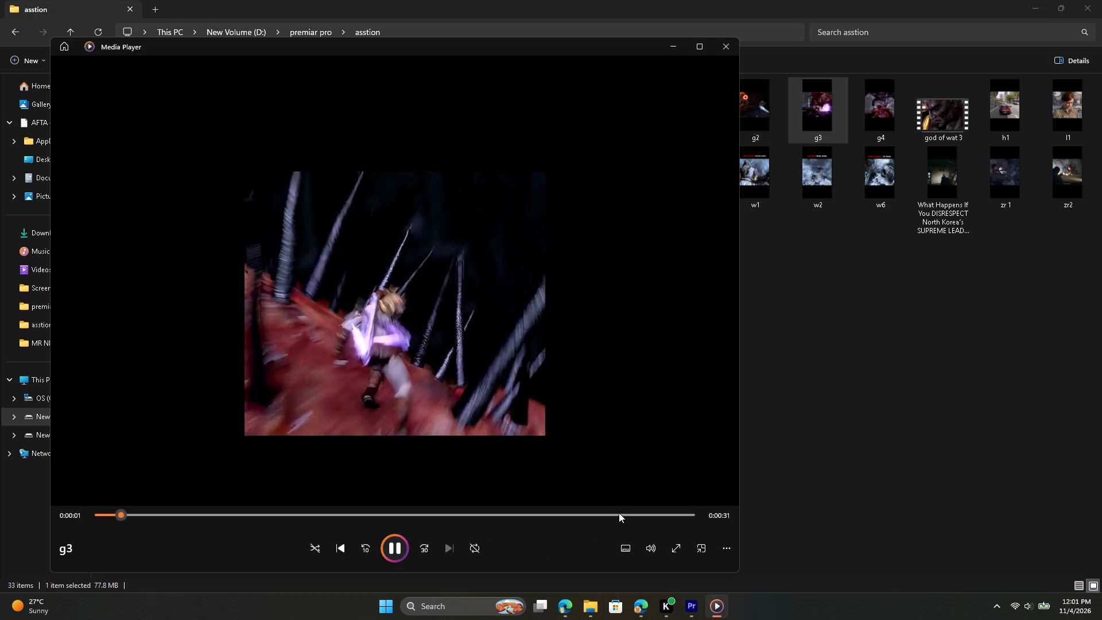
click(620, 513)
click(657, 512)
click(729, 46)
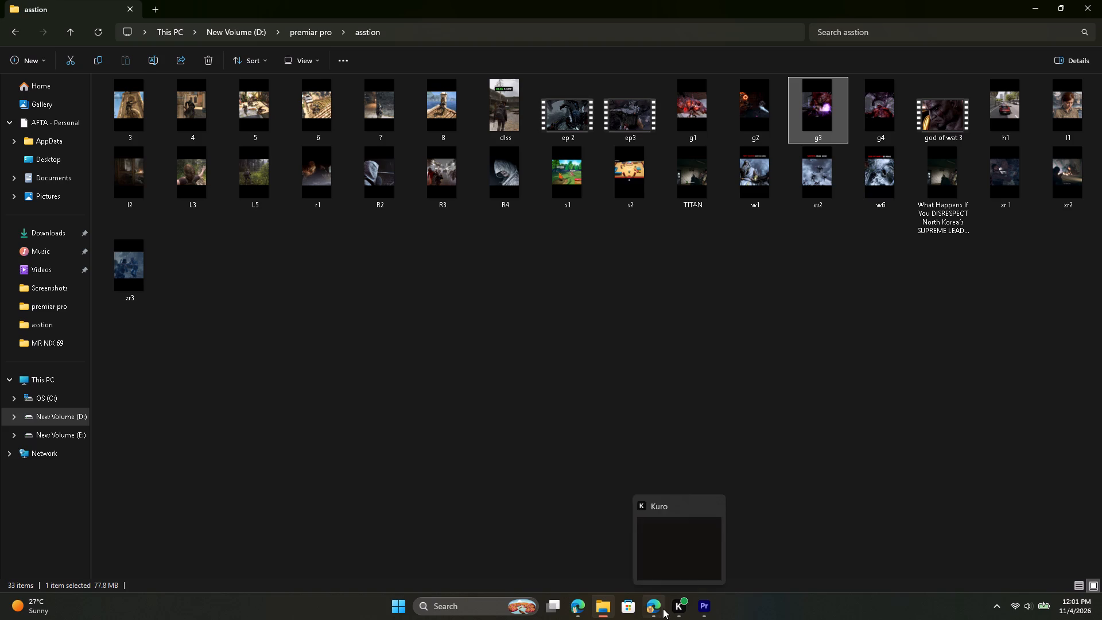
Switch back to YouTube Studio in Edge and start a new upload of the video g3 from the asstion folder.
click(662, 608)
click(1020, 65)
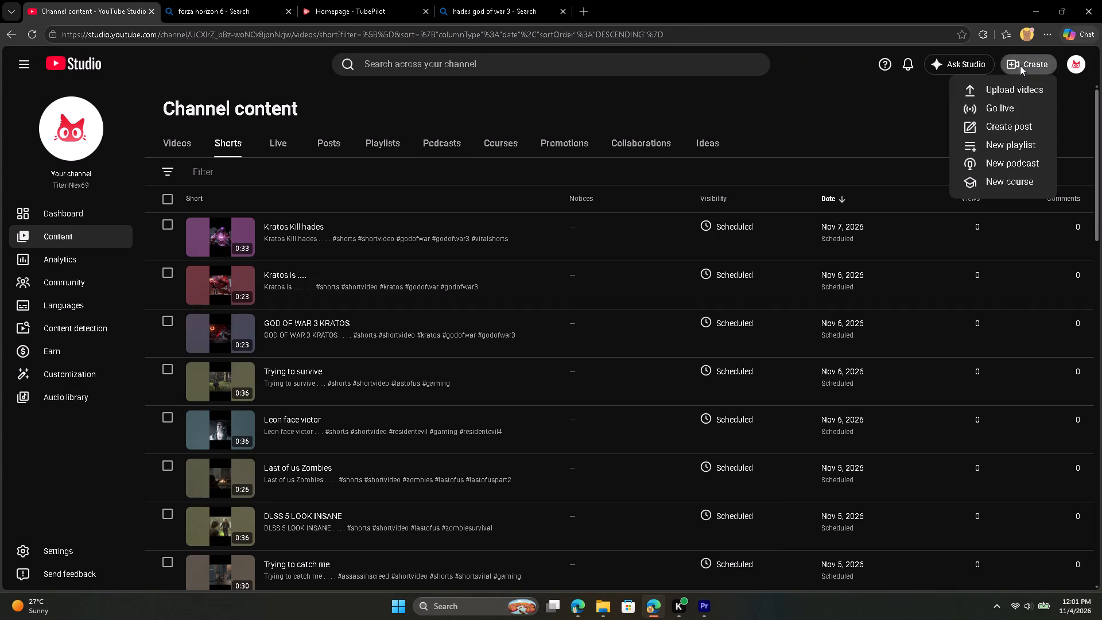
click(1002, 89)
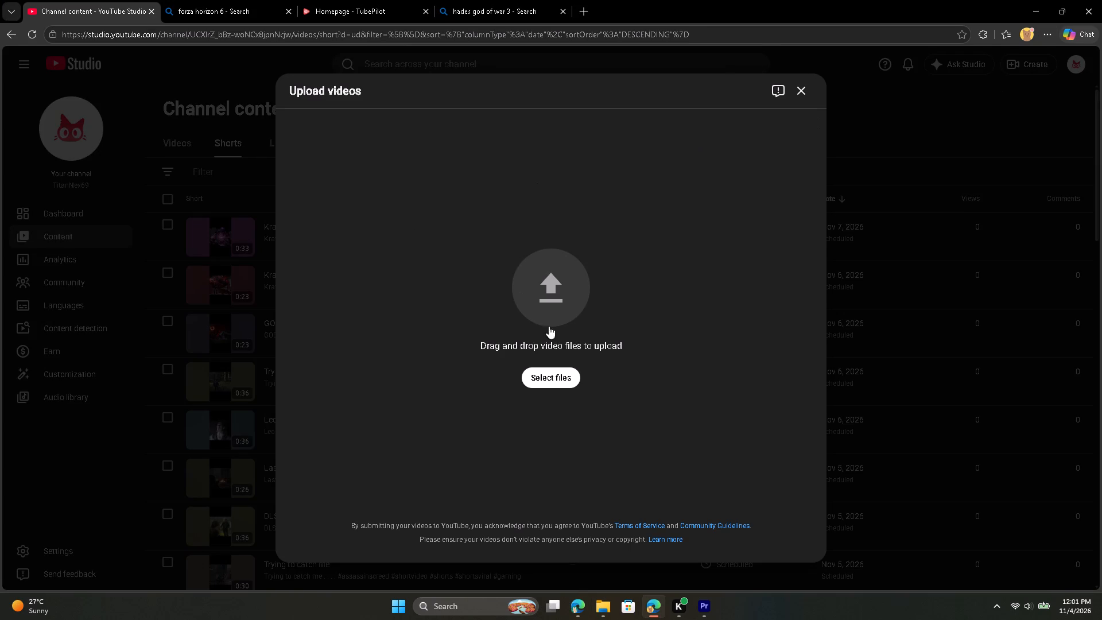
click(554, 382)
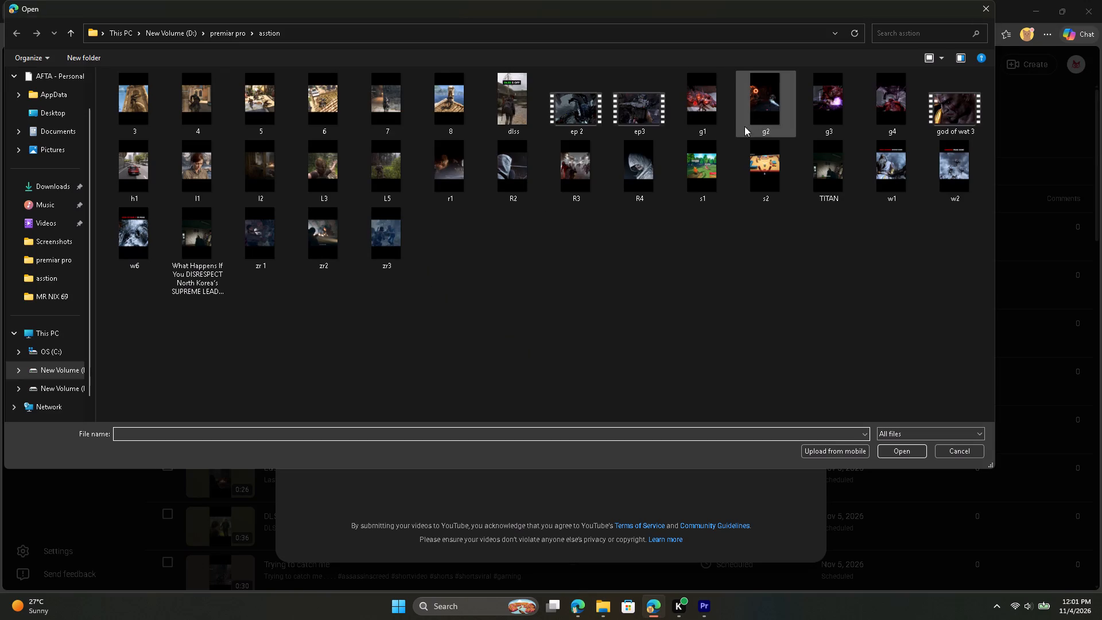
click(820, 105)
click(906, 444)
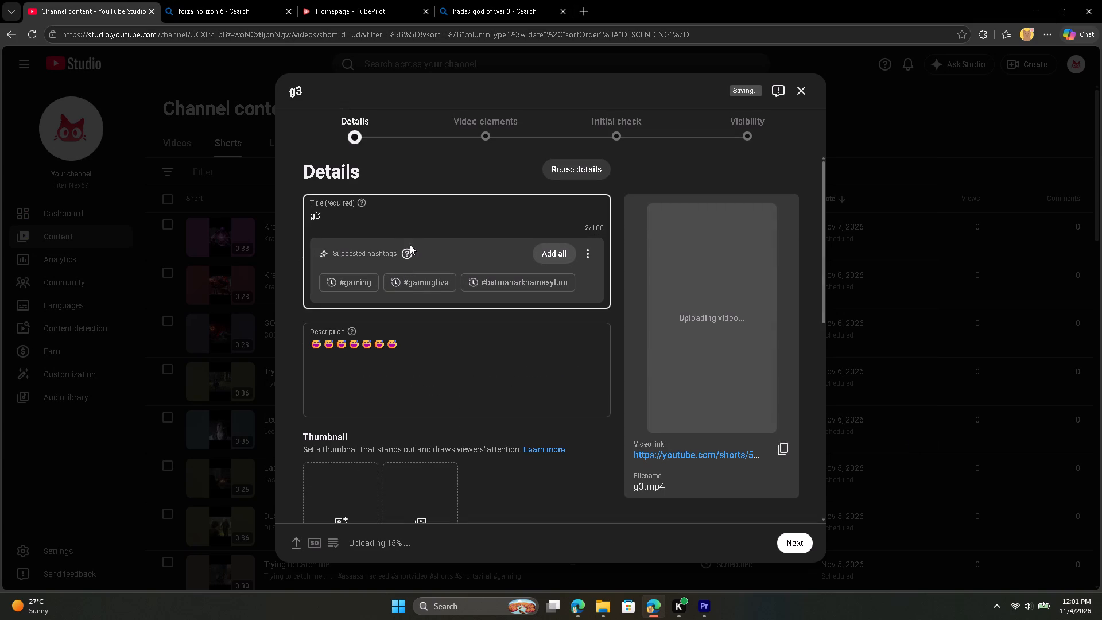
Replace the g3 description with the copied "Kratos Kill hades" text and hashtags, and set the title to "Kratos Kill hades".
drag(423, 342, 297, 319)
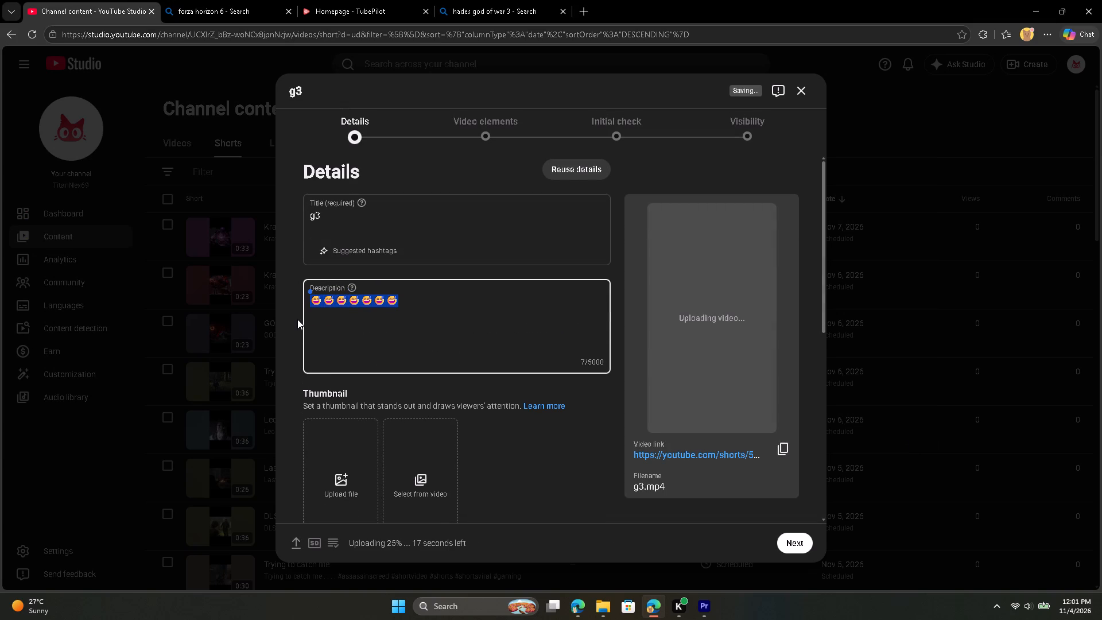
key(ctrl+v)
drag(377, 305, 310, 291)
key(ctrl+c)
key(ctrl+c)
drag(337, 217, 297, 211)
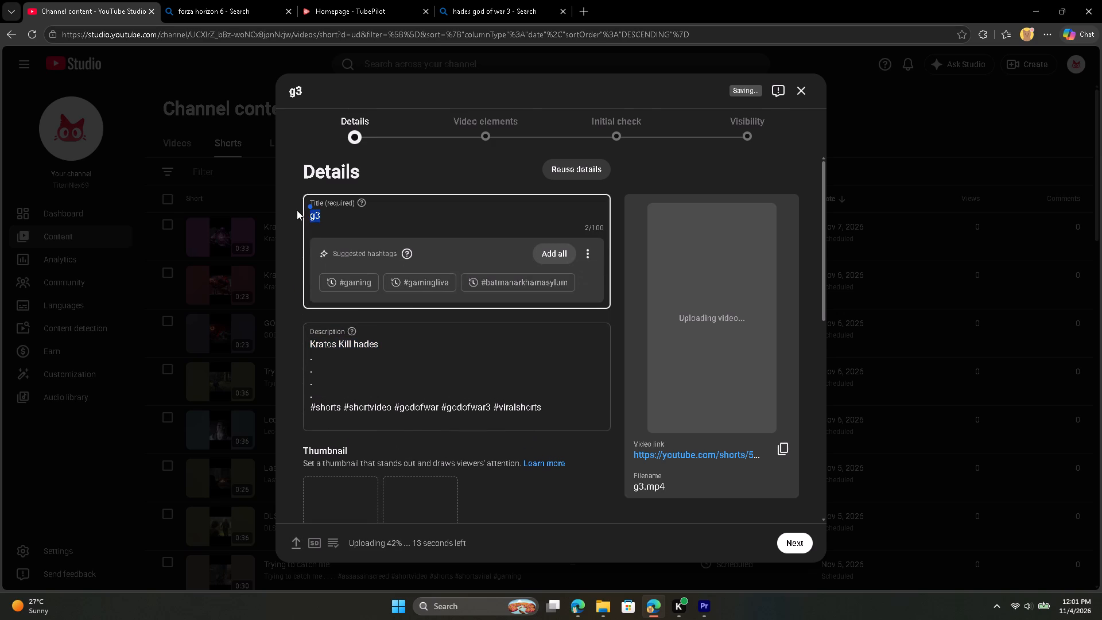
key(ctrl+v)
Proceed to the visibility settings and set the public schedule to Nov 7, 2026 at 11:30 AM.
scroll(419, 362, down, 6)
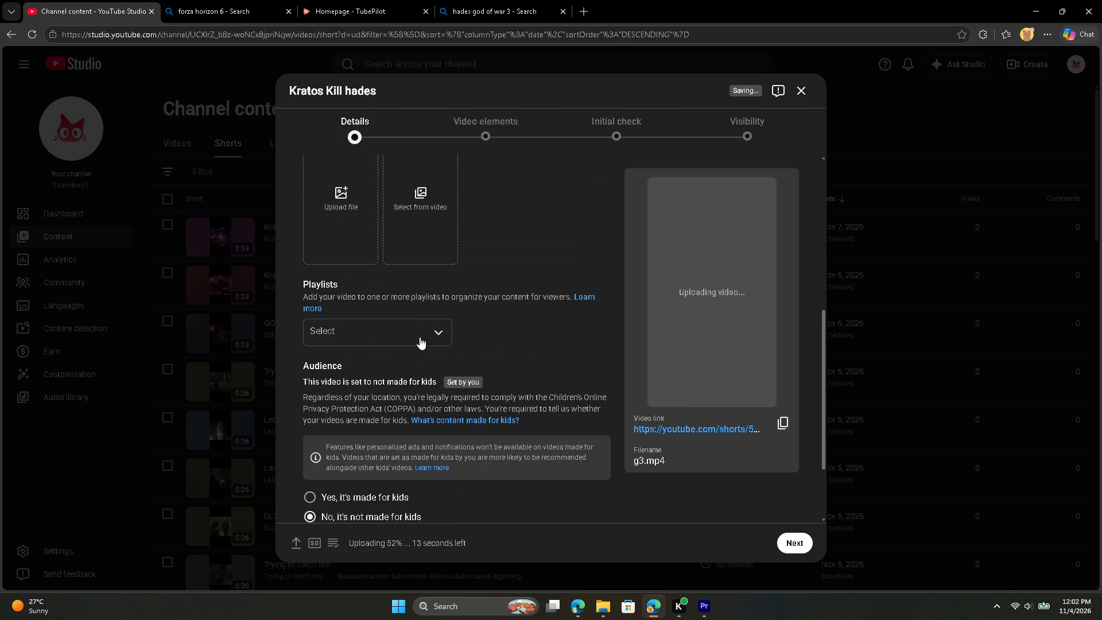
scroll(510, 387, down, 4)
click(794, 544)
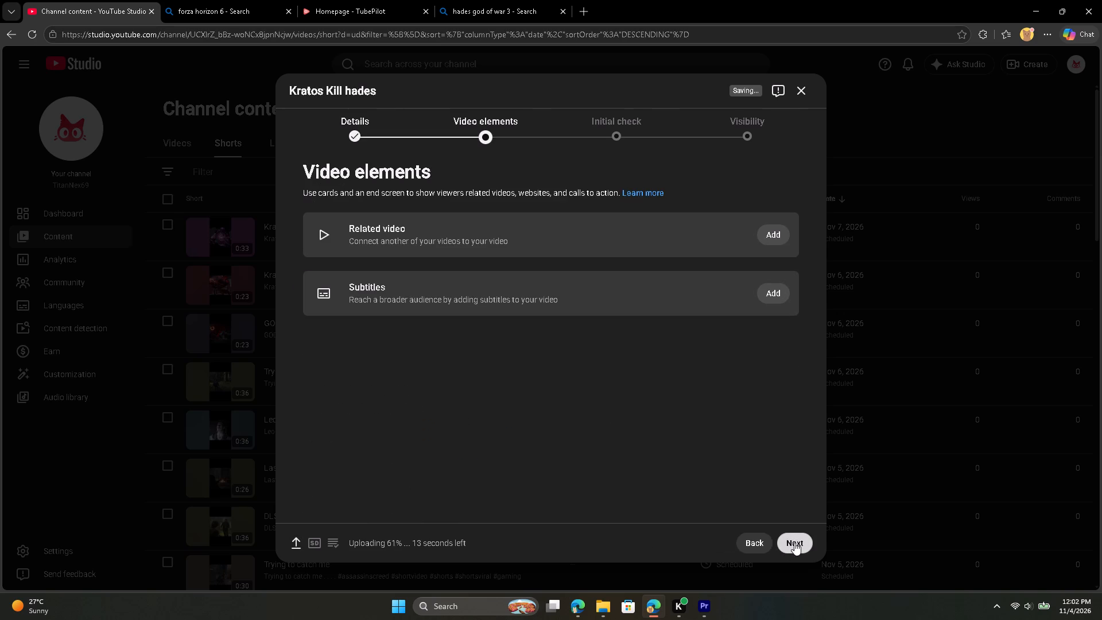
click(794, 542)
click(794, 542)
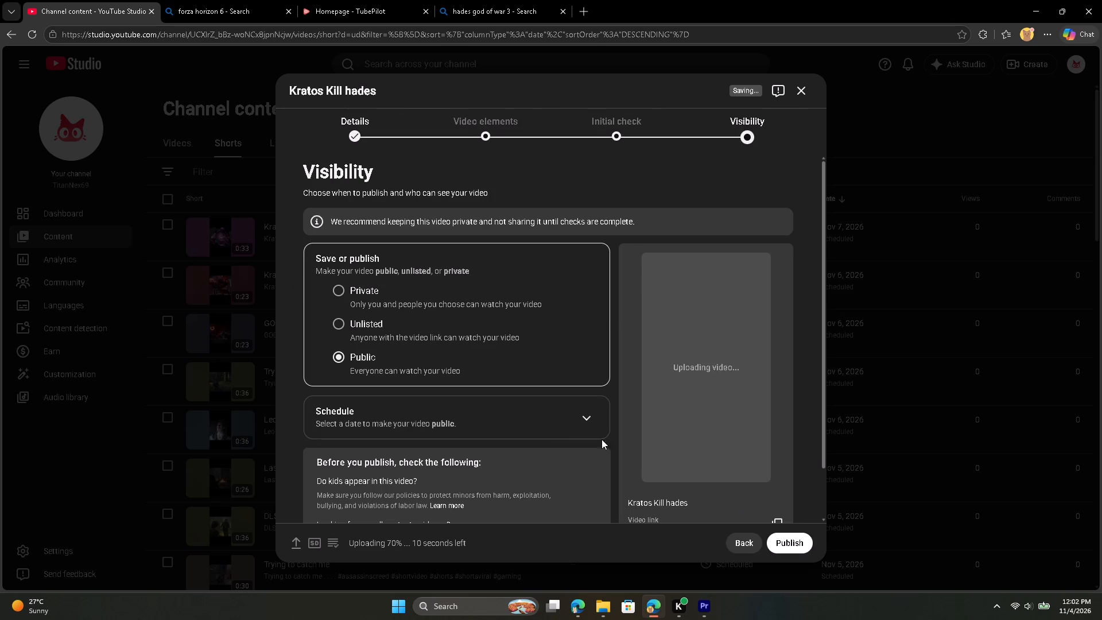
click(537, 412)
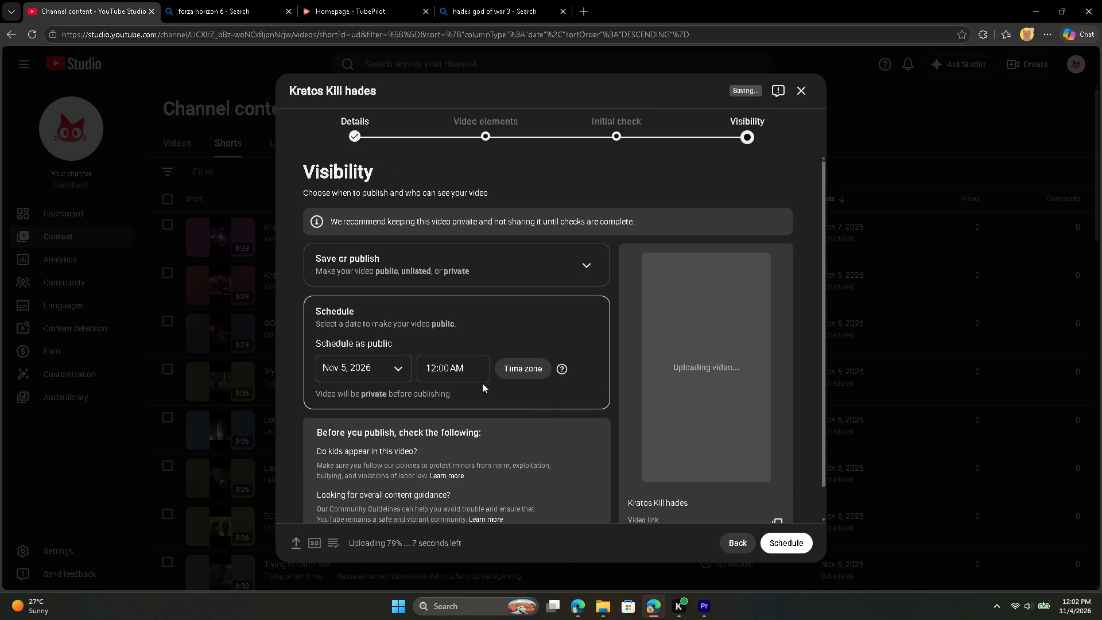
click(393, 365)
click(453, 431)
click(453, 374)
scroll(453, 373, down, 3)
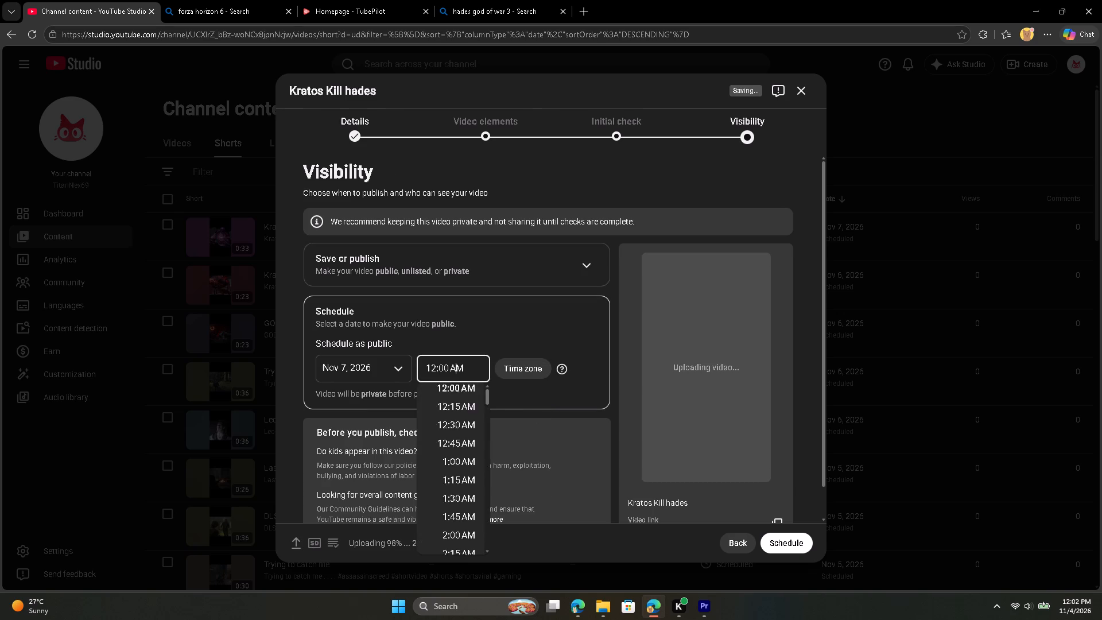
scroll(449, 383, down, 13)
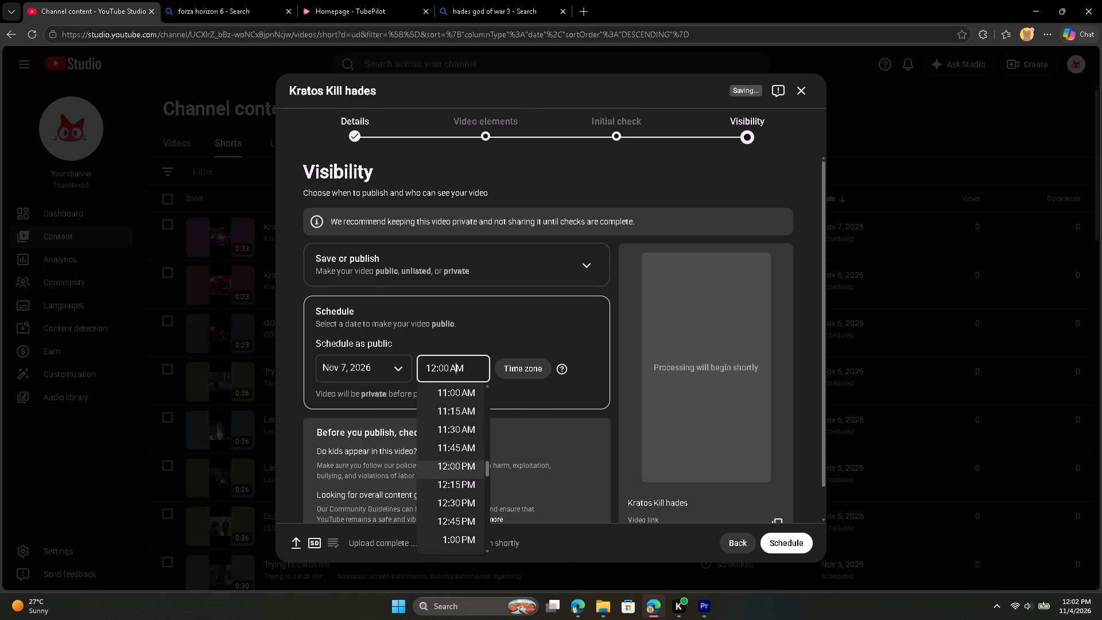
click(451, 428)
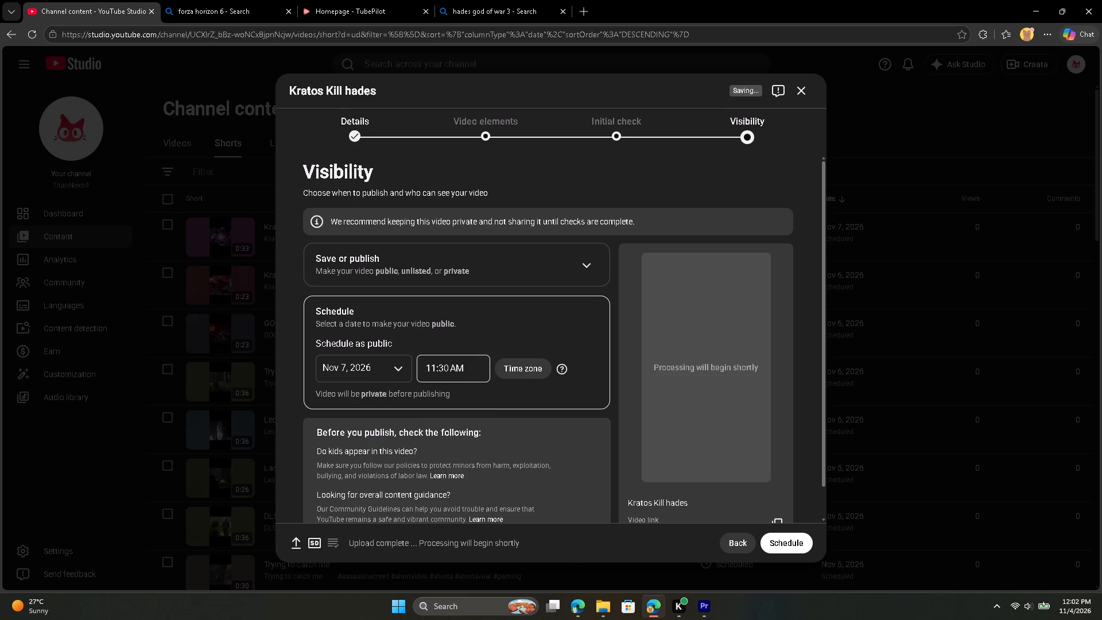
Change the scheduled time to 11:29 AM, schedule the "Kratos Kill hades" upload, and close its dialogs.
drag(440, 367, 445, 368)
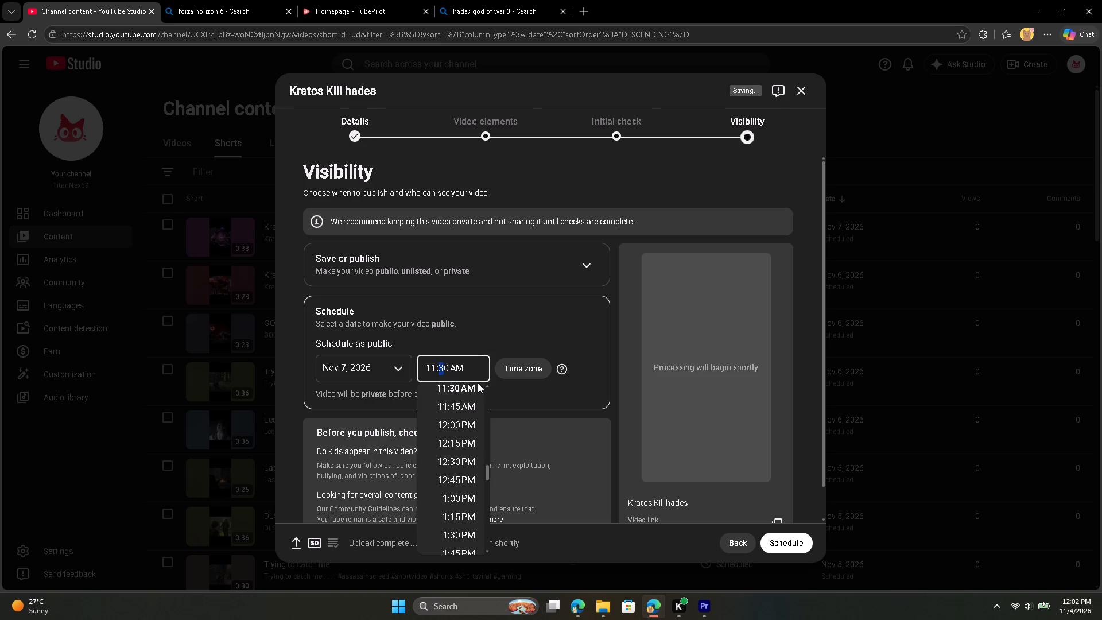
key(BackSpace)
key(Right)
key(BackSpace)
key(2)
key(9)
click(494, 296)
scroll(626, 480, down, 3)
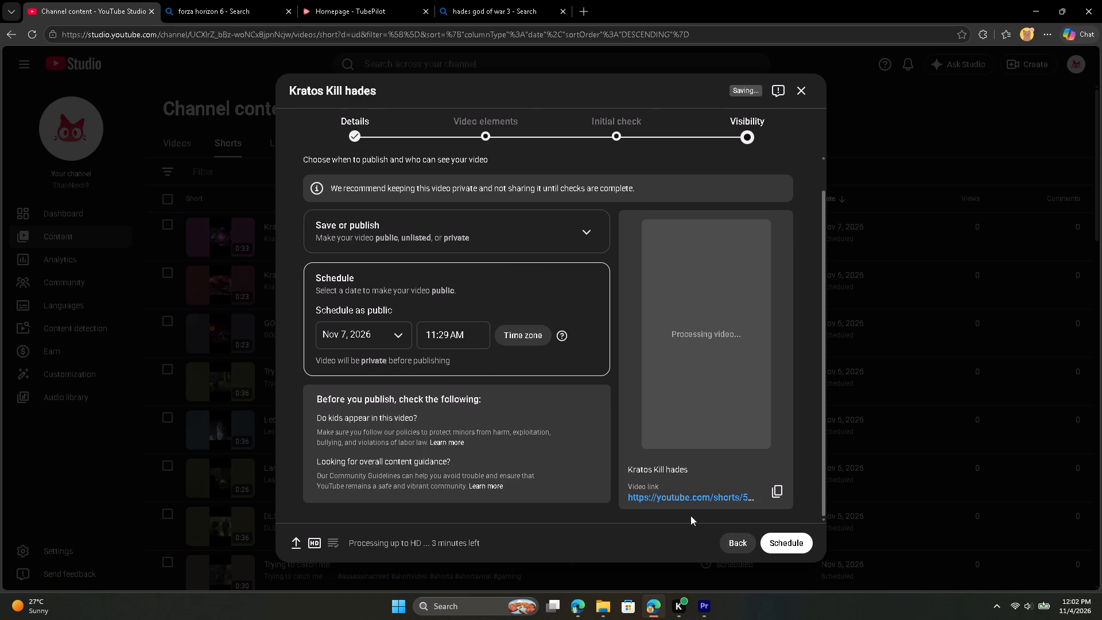
click(805, 545)
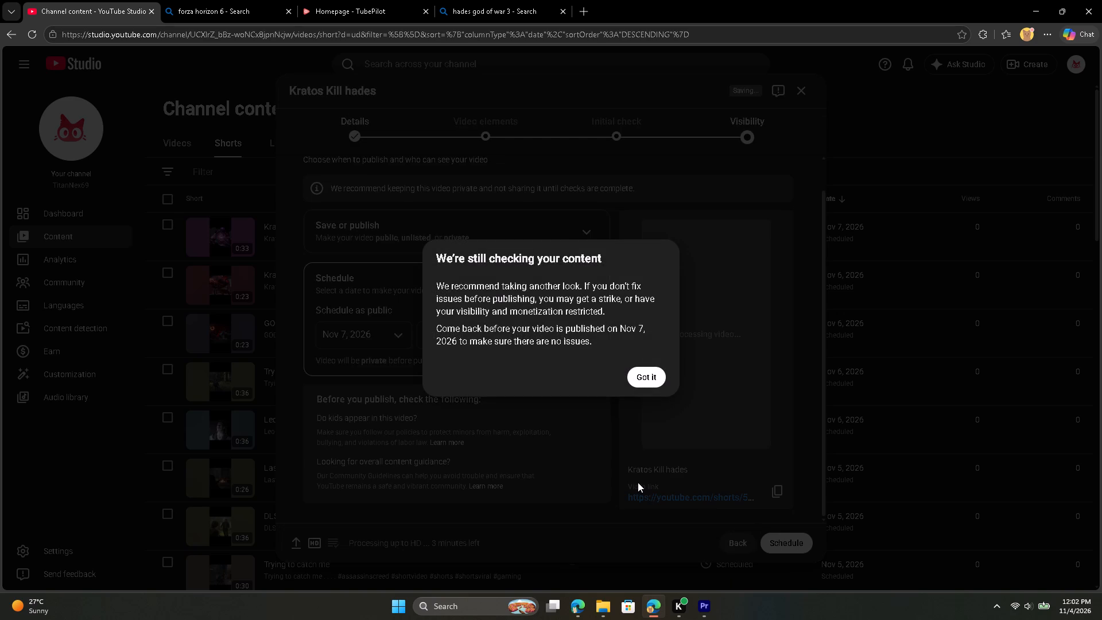
click(640, 374)
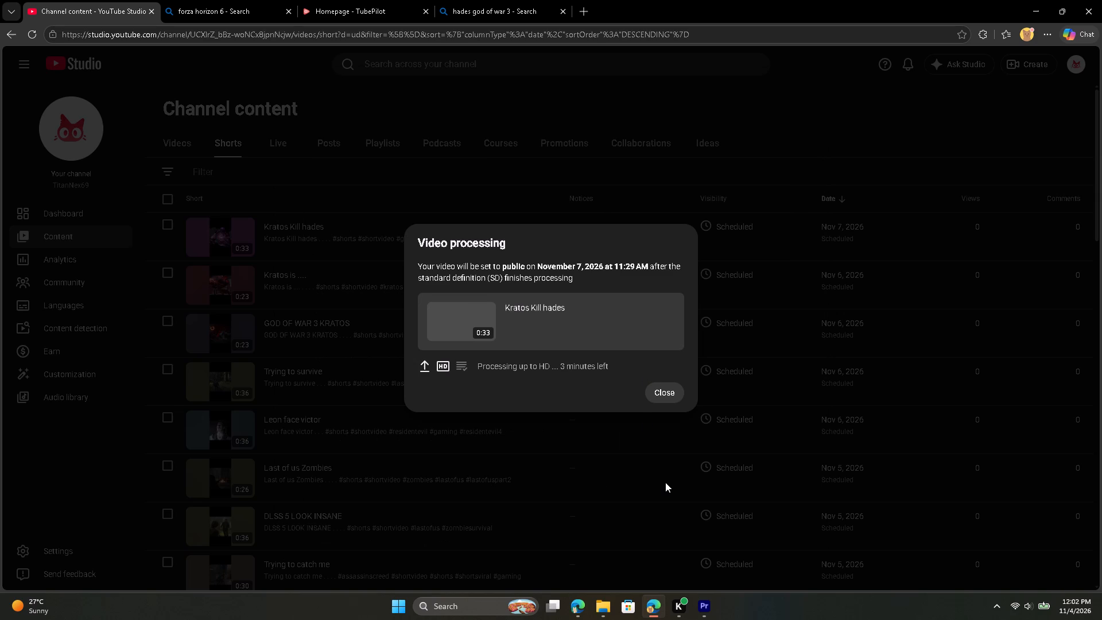
click(665, 396)
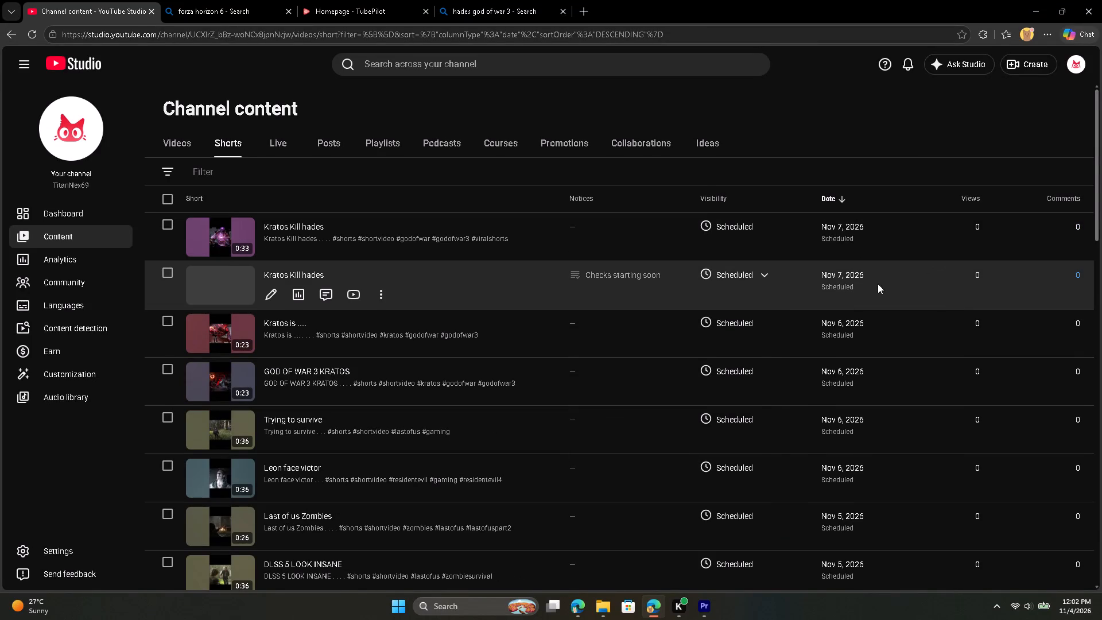
Look through the channel's list of Shorts, checking the scheduled and published entries with their dates, notices and views.
scroll(840, 297, down, 2)
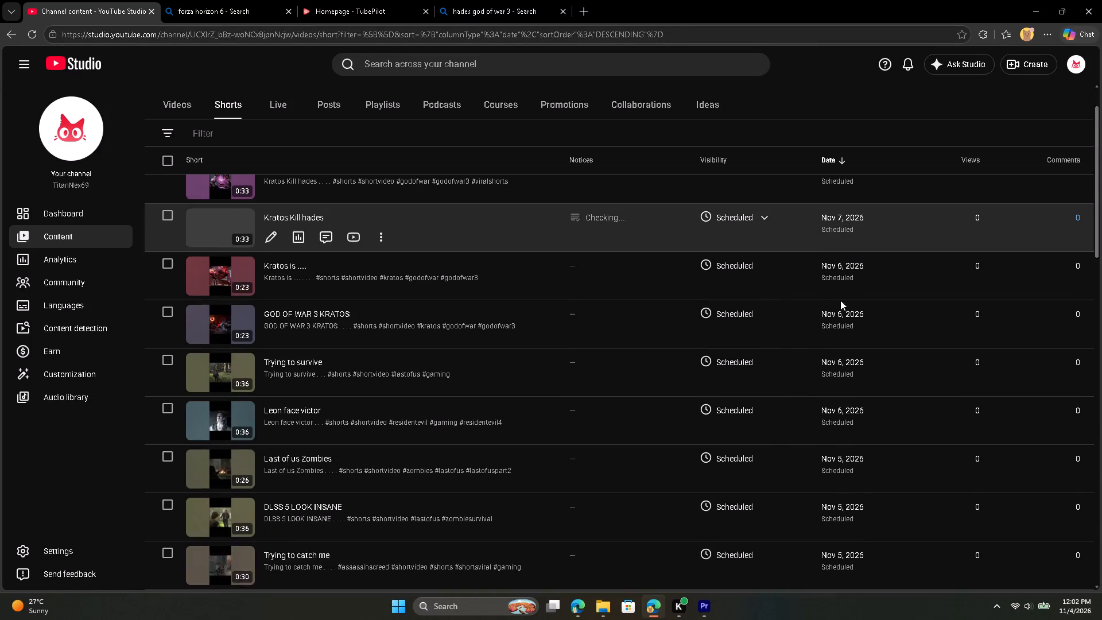
scroll(840, 300, down, 8)
scroll(837, 353, down, 6)
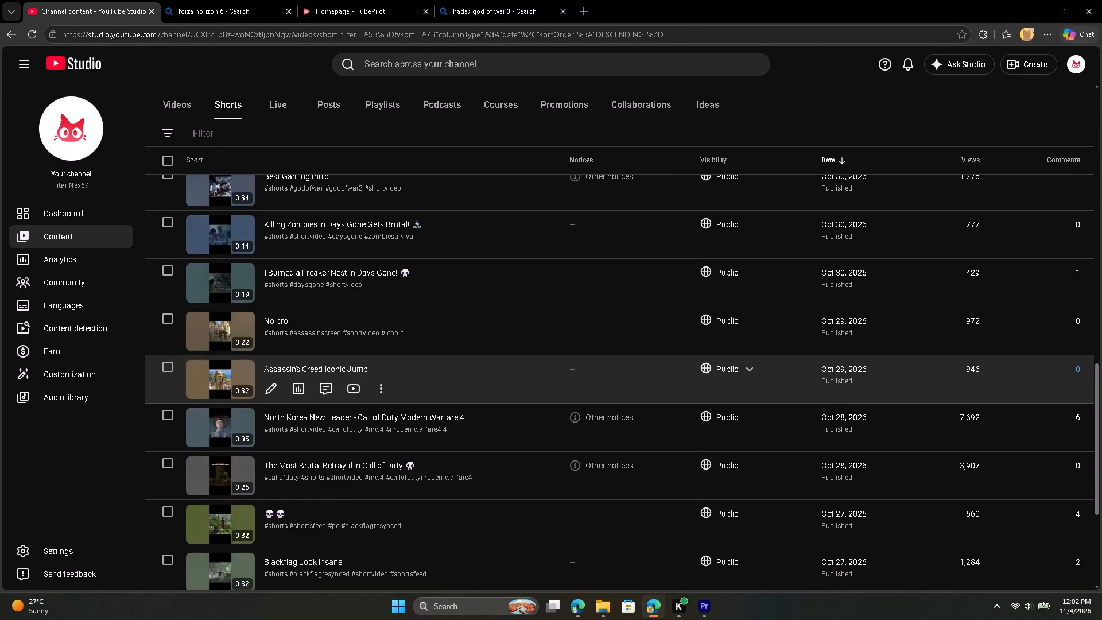
scroll(829, 377, down, 4)
scroll(831, 377, up, 15)
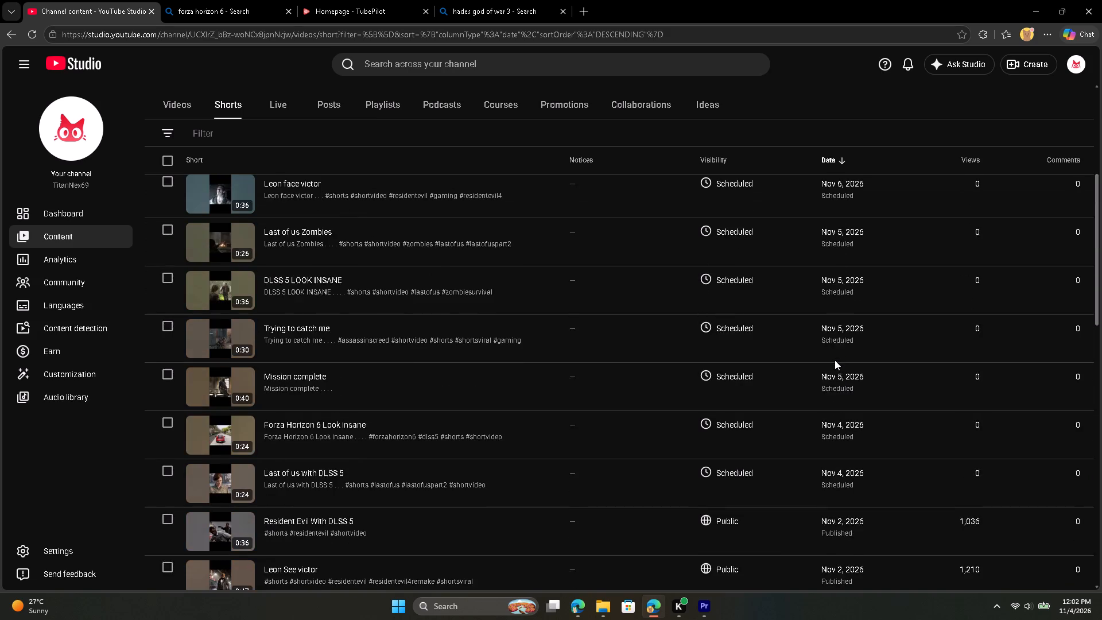
scroll(834, 360, up, 12)
scroll(412, 260, down, 13)
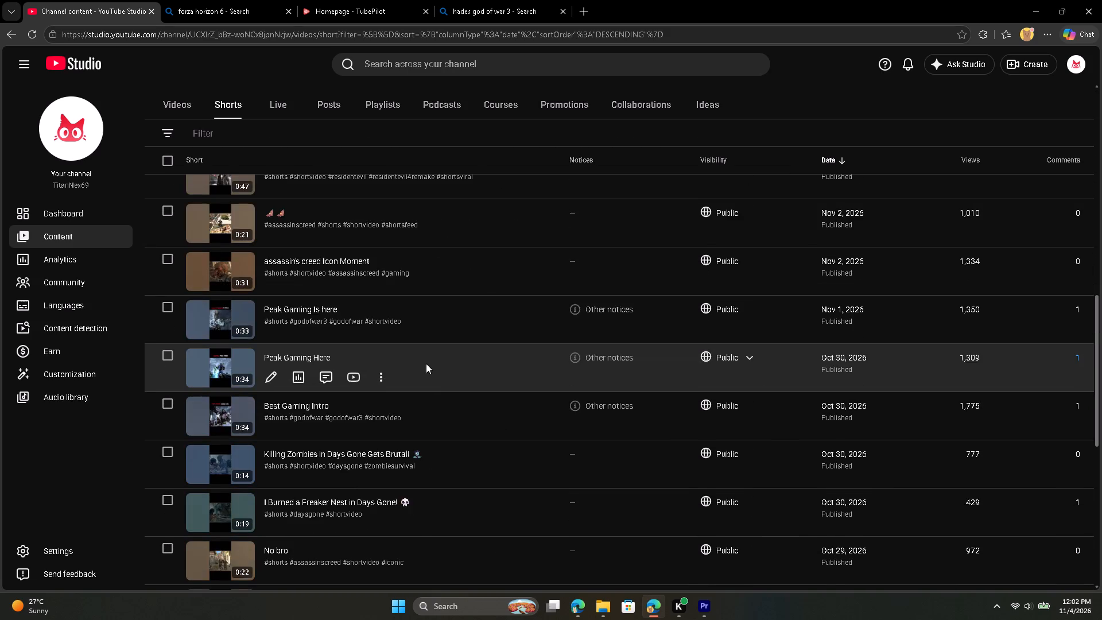
scroll(426, 363, down, 14)
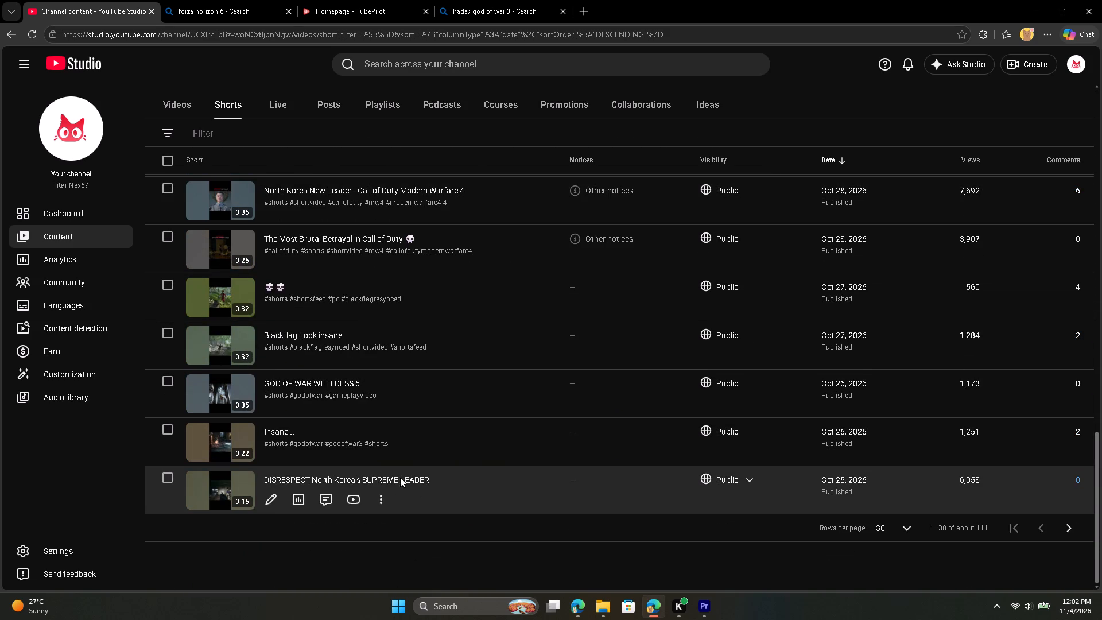
scroll(651, 478, up, 4)
scroll(657, 425, down, 5)
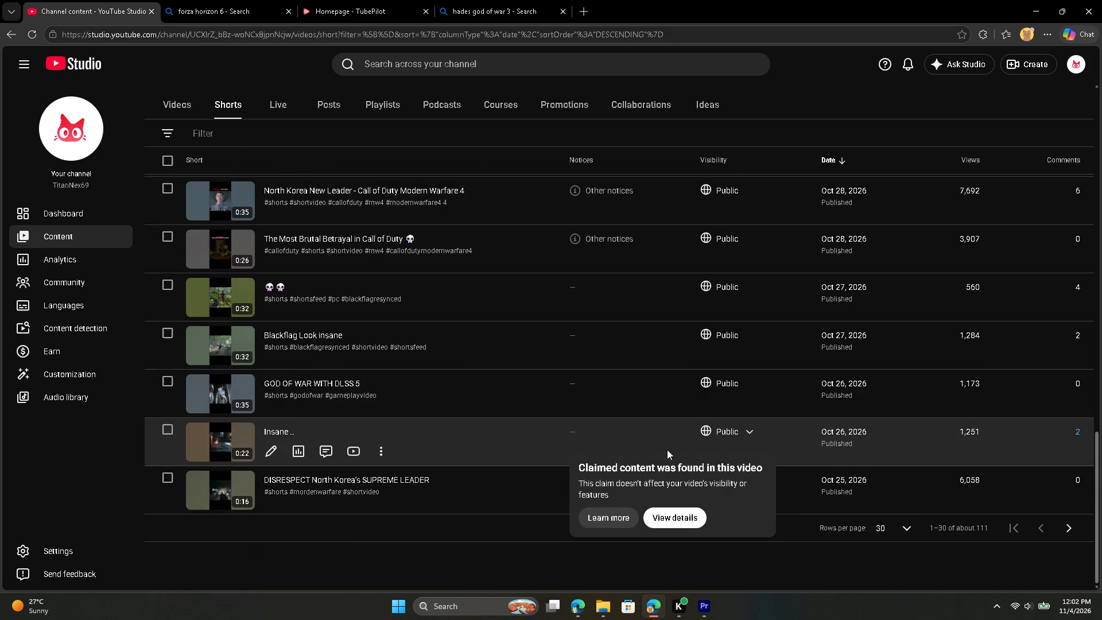
scroll(763, 265, up, 15)
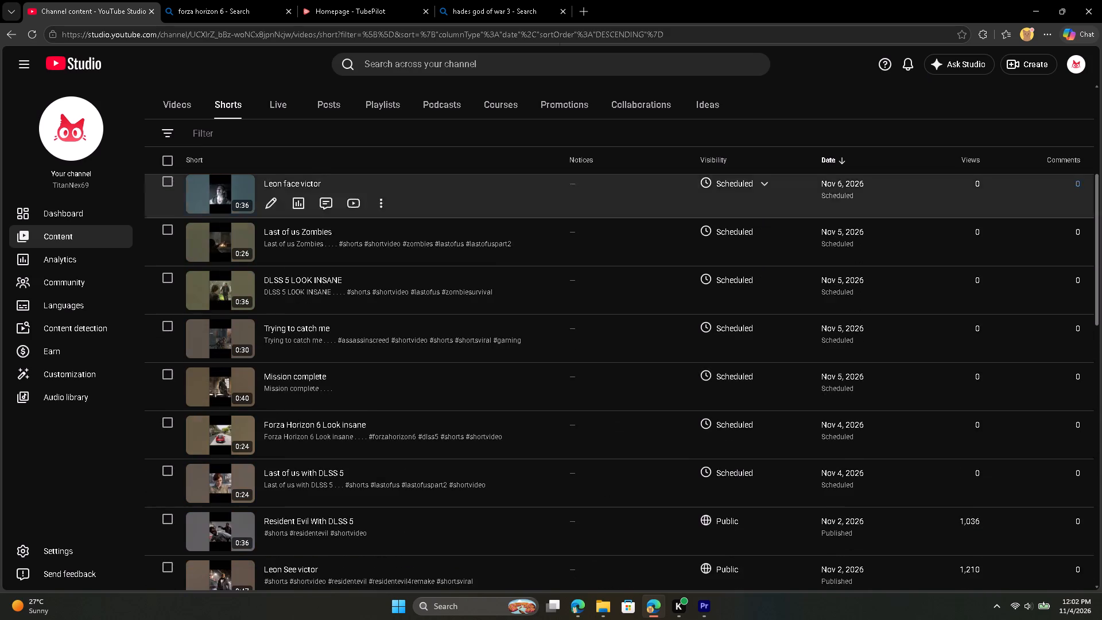
scroll(483, 164, up, 10)
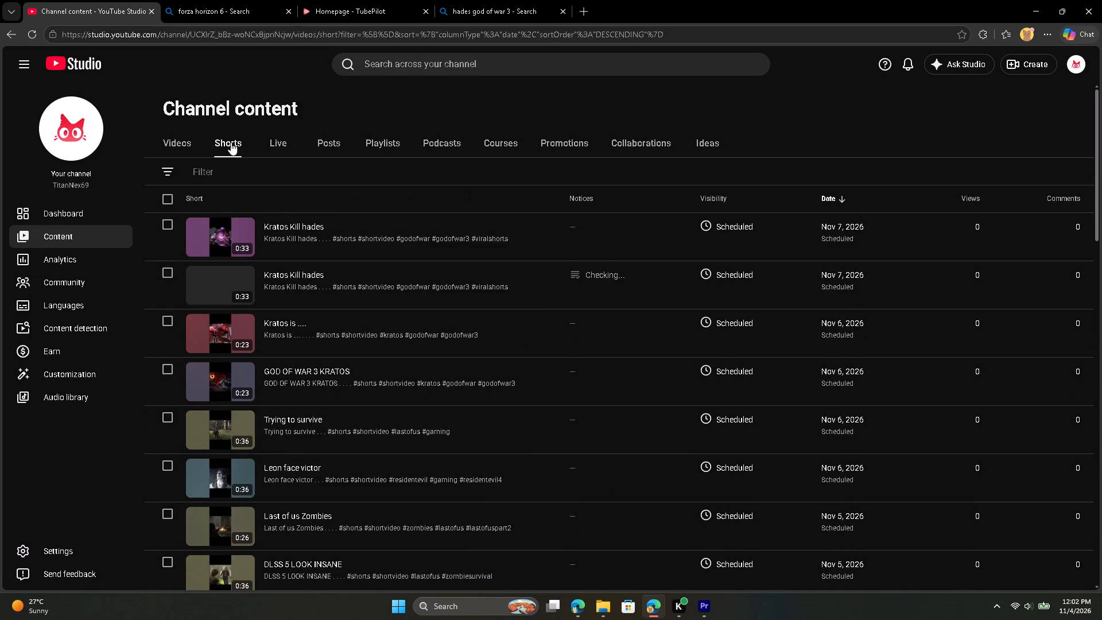
Open the details of the long-form video "God of War 3 Remastered Walkthrough Gameplay | Part 3" and copy its entire title.
click(176, 141)
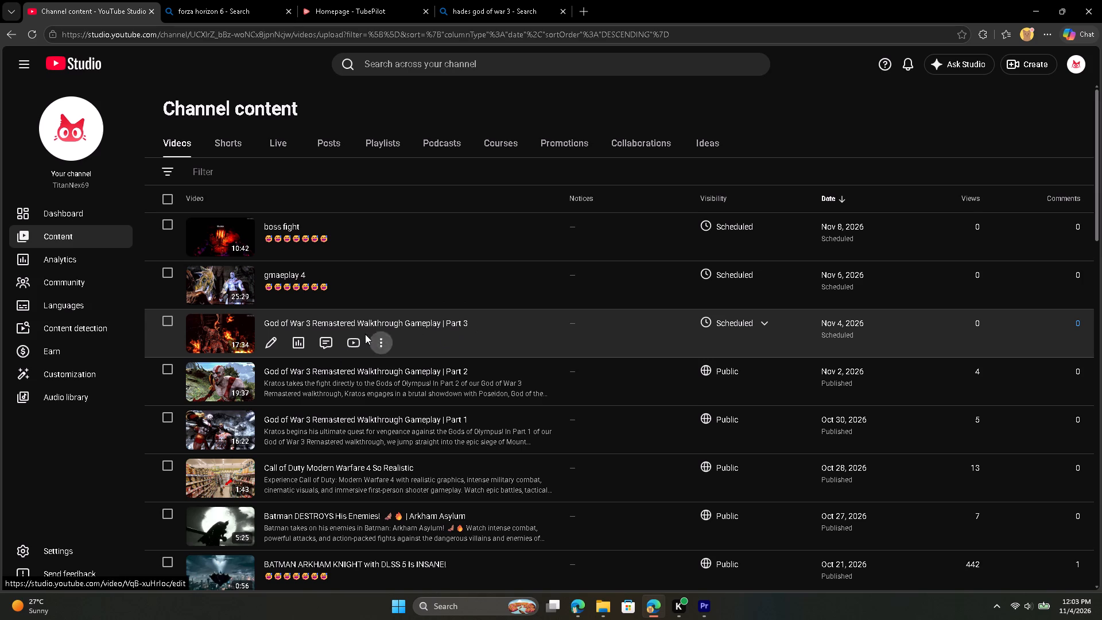
click(271, 341)
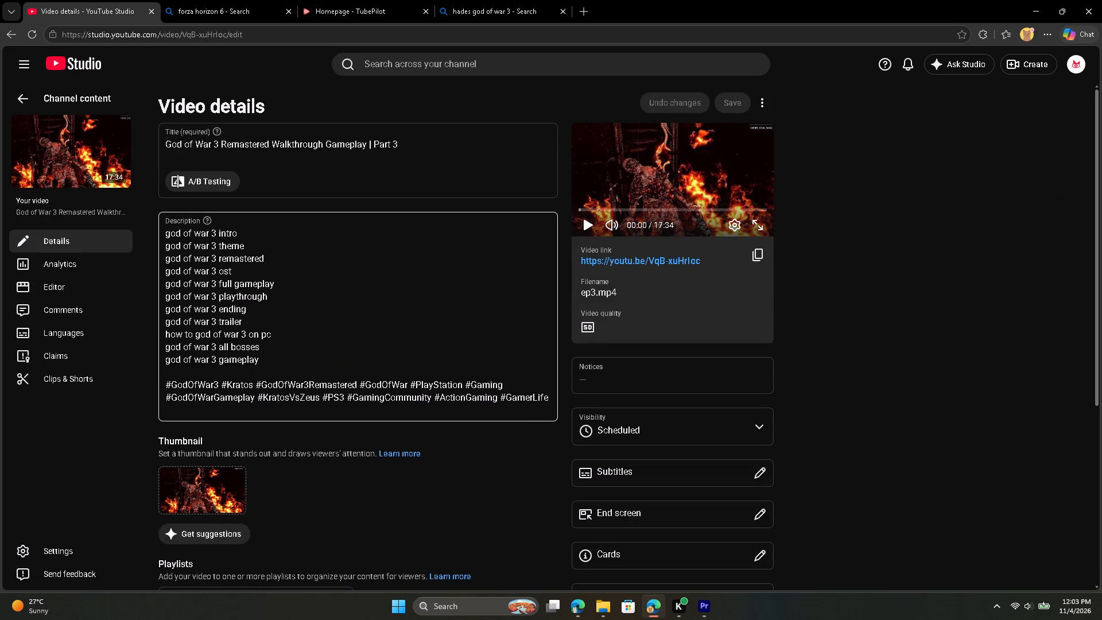
drag(548, 400, 166, 224)
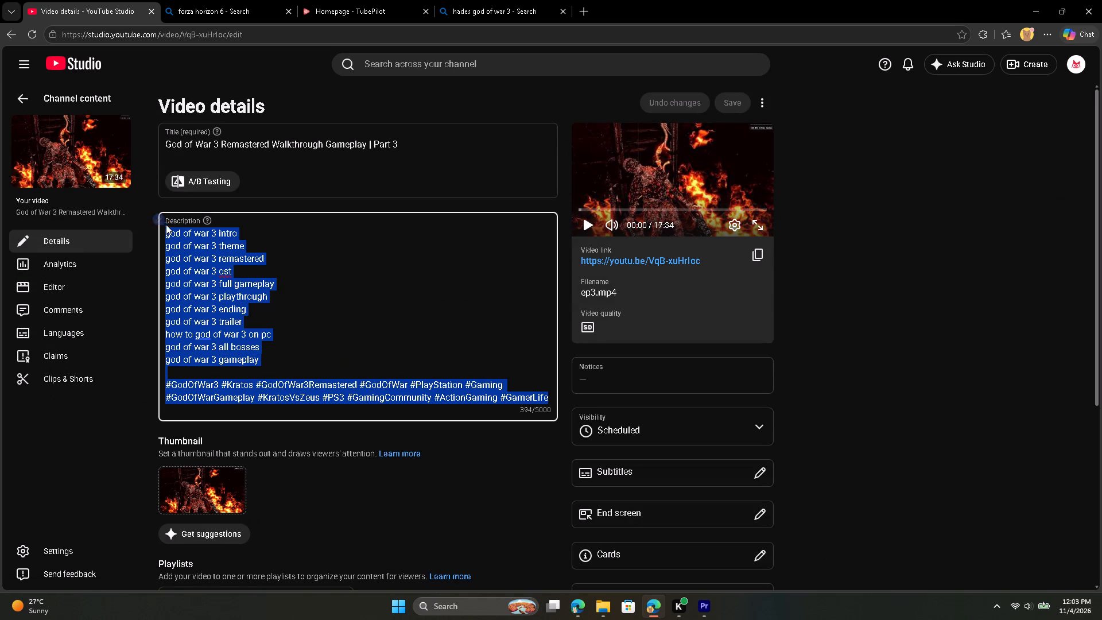
drag(401, 142, 146, 127)
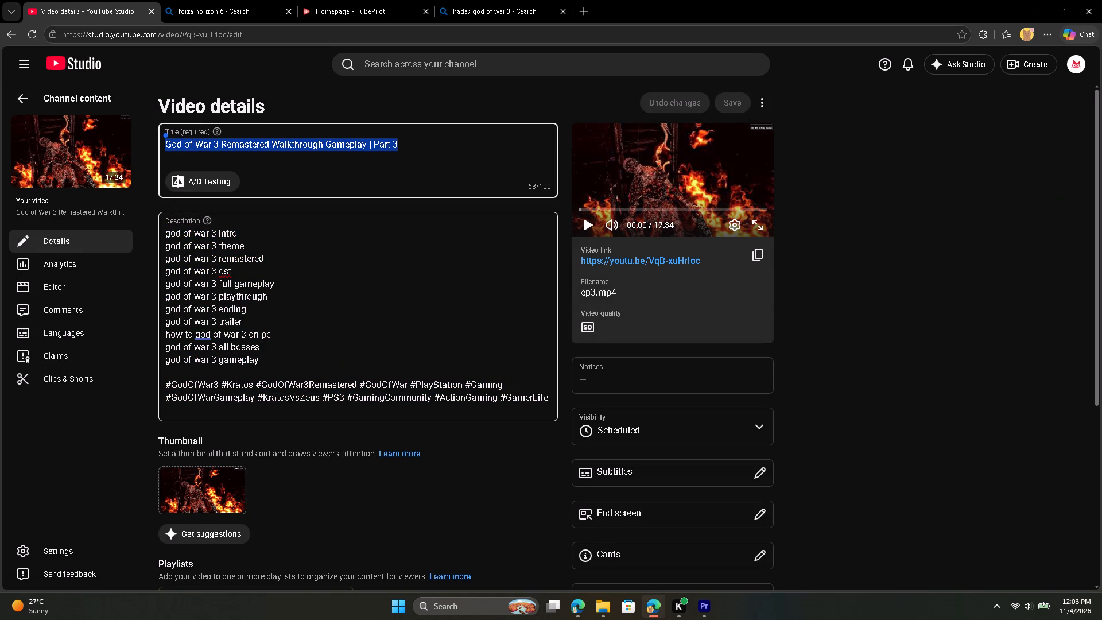
key(ctrl+c)
key(ctrl+c)
Insert the copied title "God of War 3 Remastered Walkthrough Gameplay | Part 3" at the top of the description, followed by a blank line.
click(168, 232)
click(166, 233)
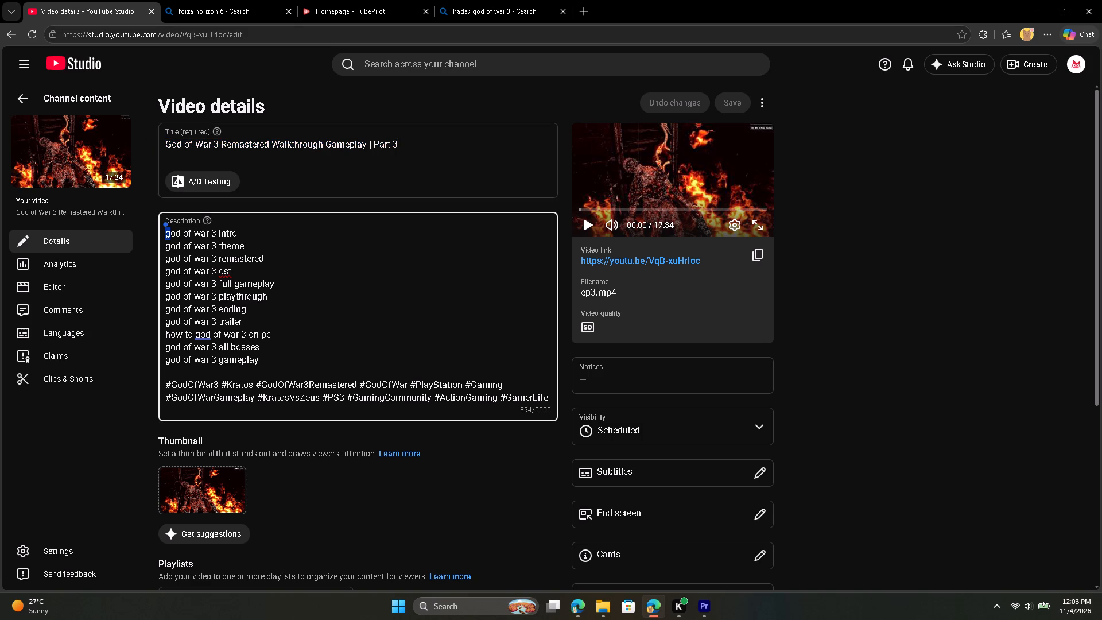
click(177, 241)
click(168, 237)
key(Return)
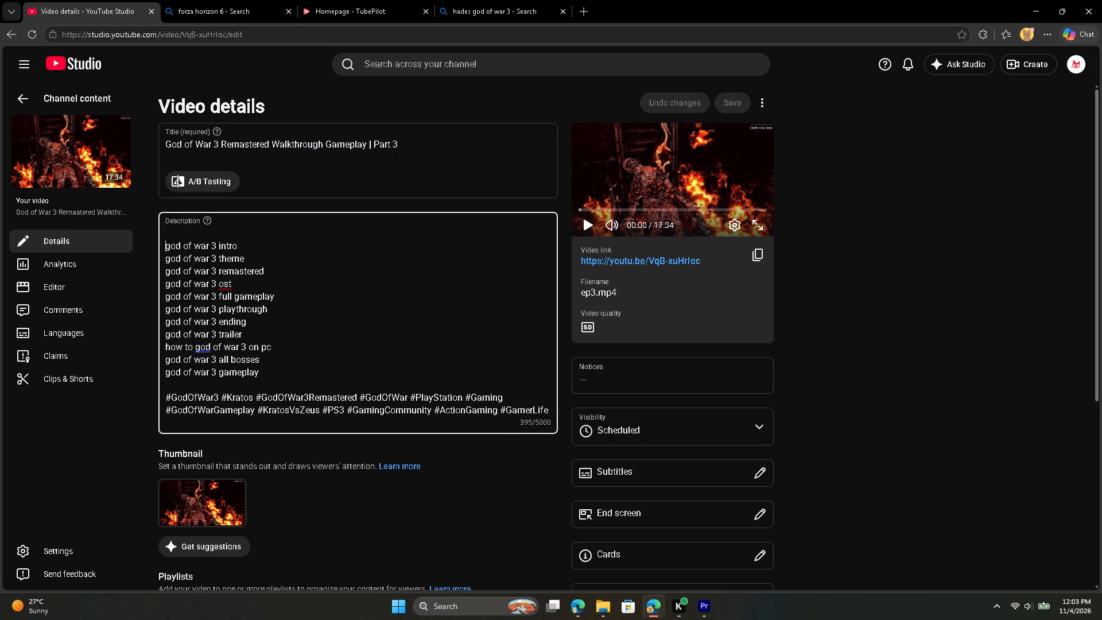
key(Return)
click(196, 229)
key(ctrl+v)
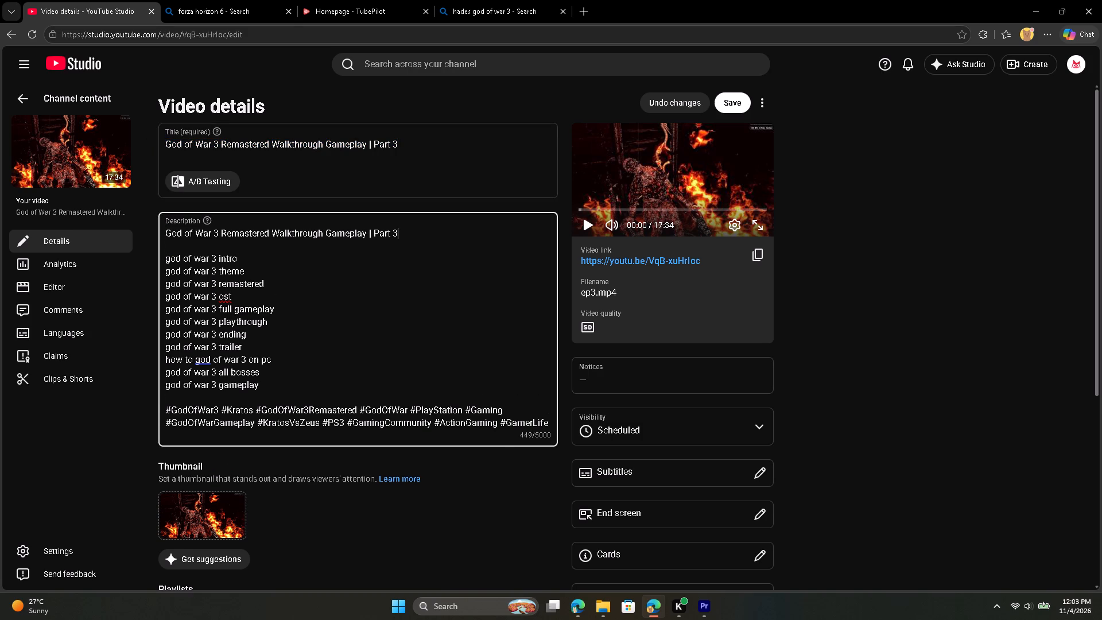
Copy the entire description of the Part 3 video and return to the channel content, discarding the unsaved changes.
key(ctrl+a)
key(ctrl+c)
key(ctrl+c)
key(ctrl+c)
key(ctrl+c)
key(ctrl+c)
key(ctrl+c)
key(ctrl+c)
key(ctrl+c)
key(ctrl+c)
key(ctrl+c)
click(18, 89)
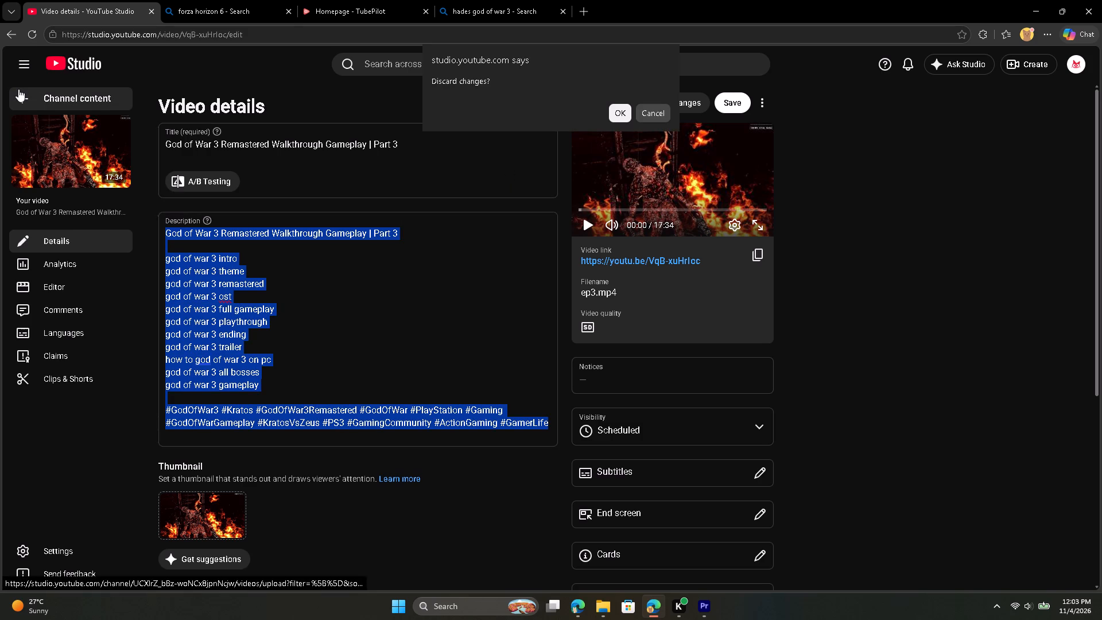
click(619, 115)
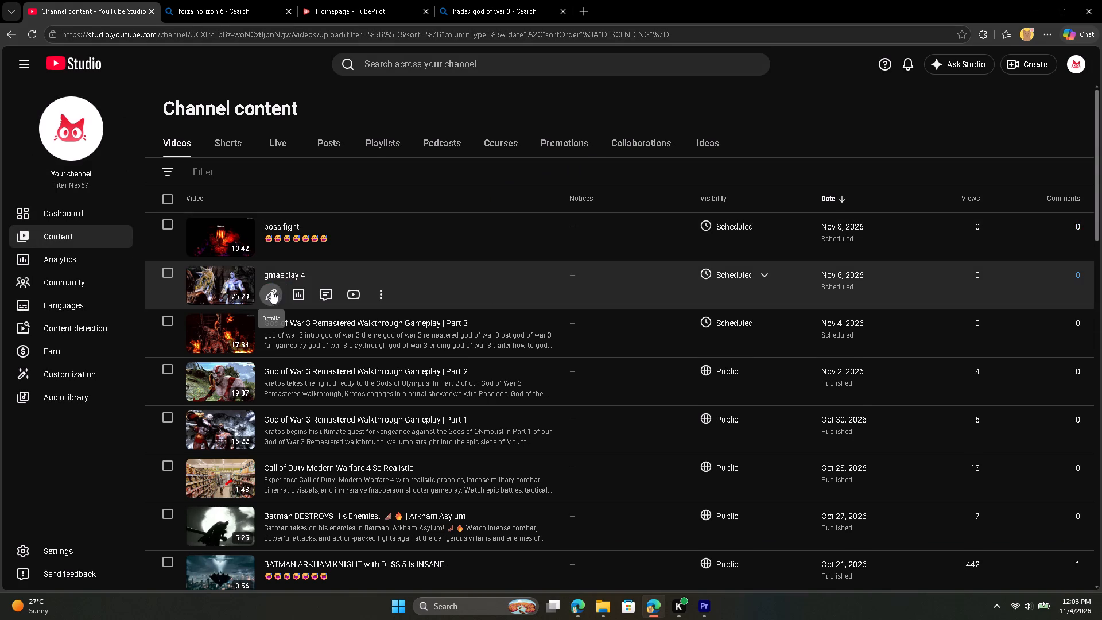
Open the details of the scheduled video "gmaeplay 4" and replace its description with the copied text.
click(271, 291)
click(269, 266)
drag(266, 240, 156, 233)
key(ctrl+v)
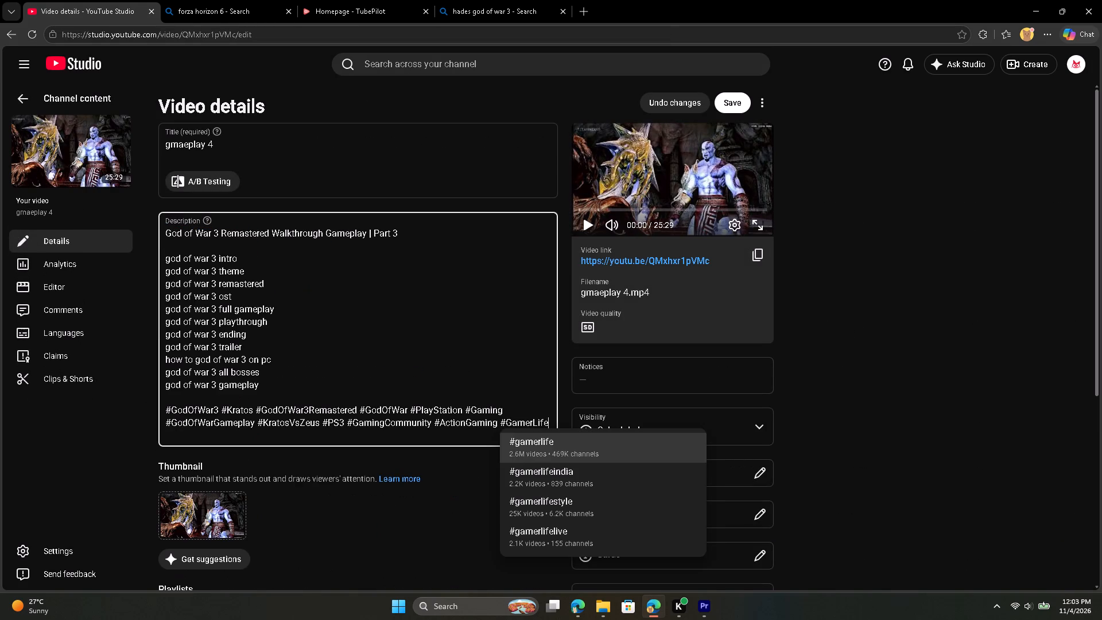
Copy the title line from the description into the title field and change it to "God of War 3 Remastered Walkthrough Gameplay | Part 4".
drag(405, 235, 161, 240)
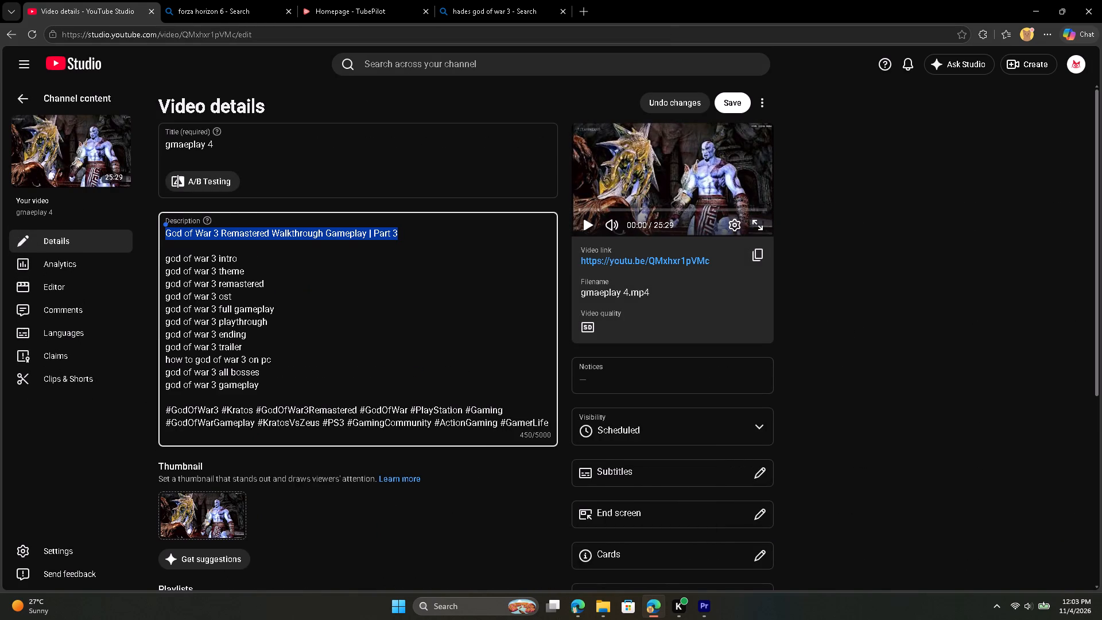
key(ctrl+c)
key(ctrl+c)
key(ctrl+c)
drag(237, 149, 150, 149)
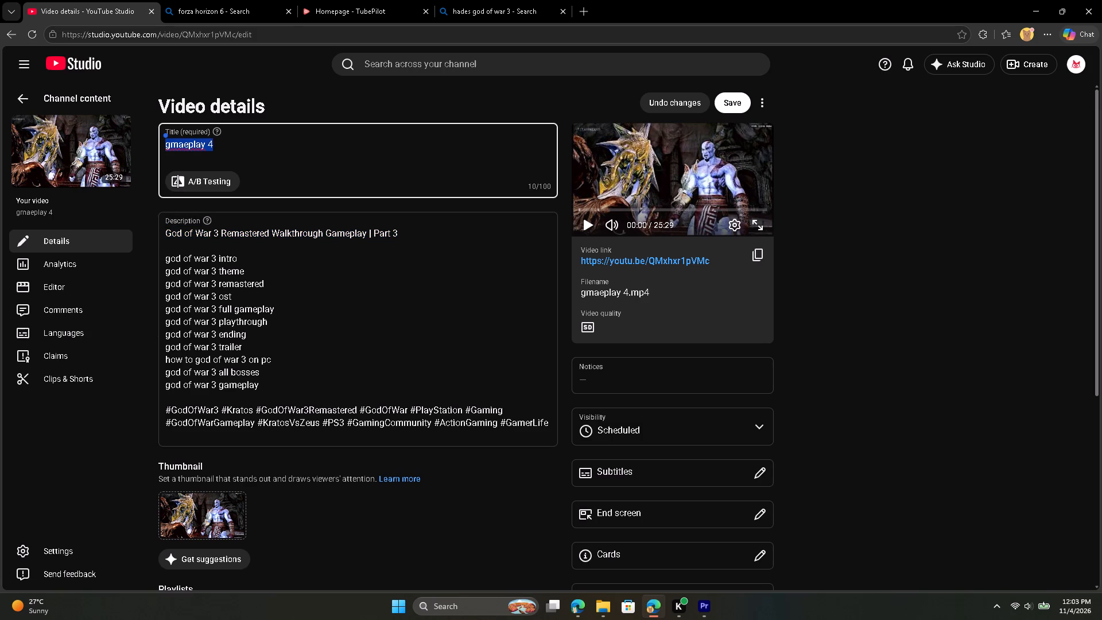
key(ctrl+v)
key(BackSpace)
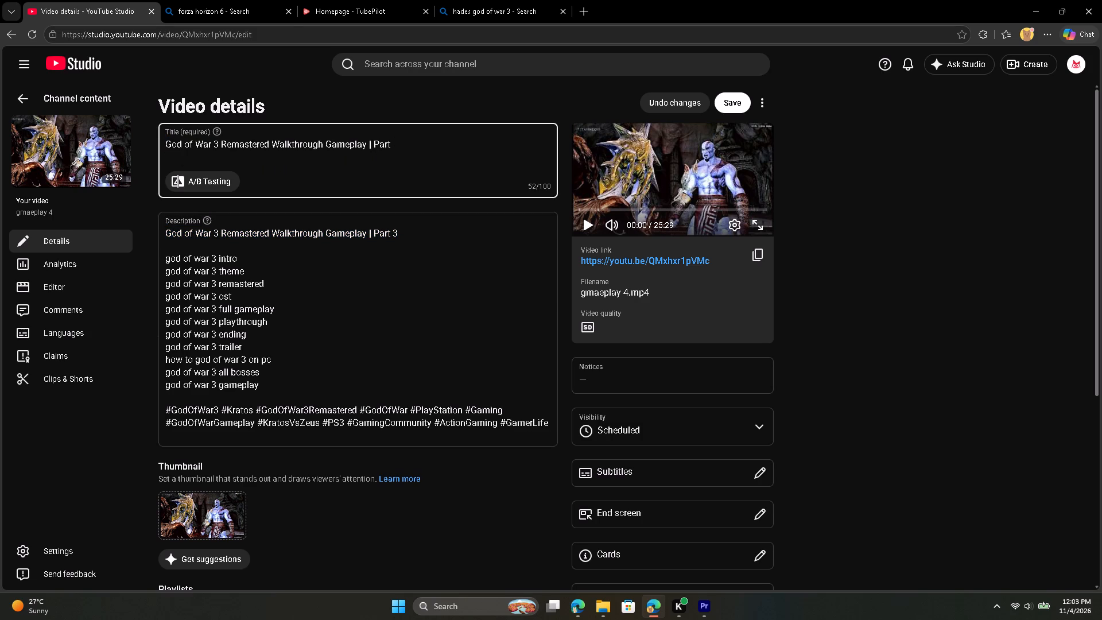
key(4)
Remove the title line and blank line from the top of the description so it starts with "god of war 3 intro", and save the video.
drag(425, 248, 152, 241)
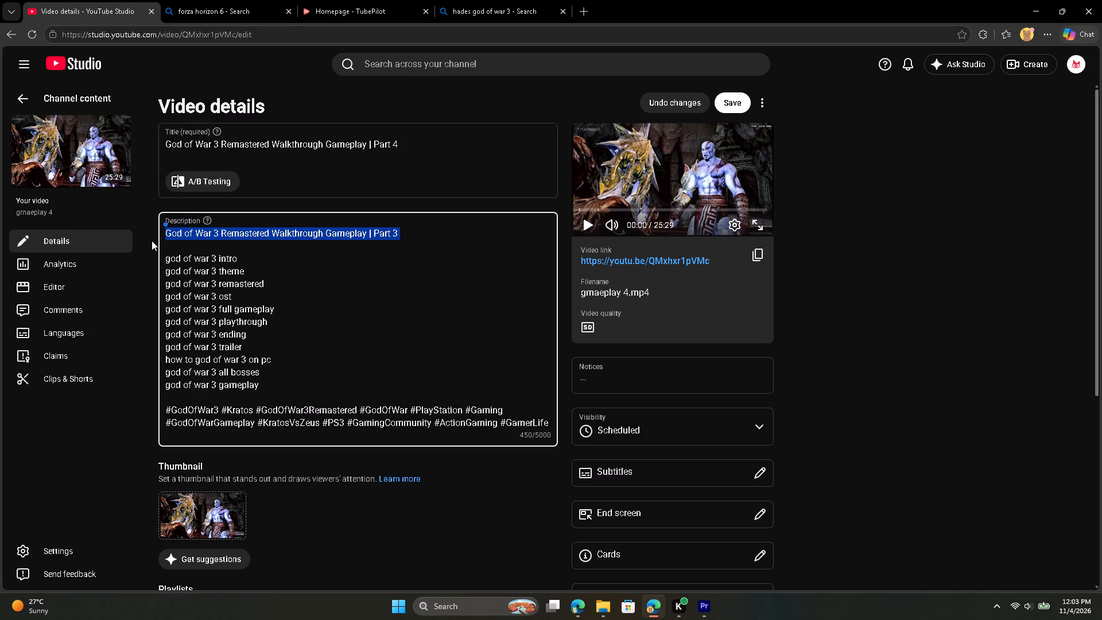
key(BackSpace)
click(169, 242)
key(BackSpace)
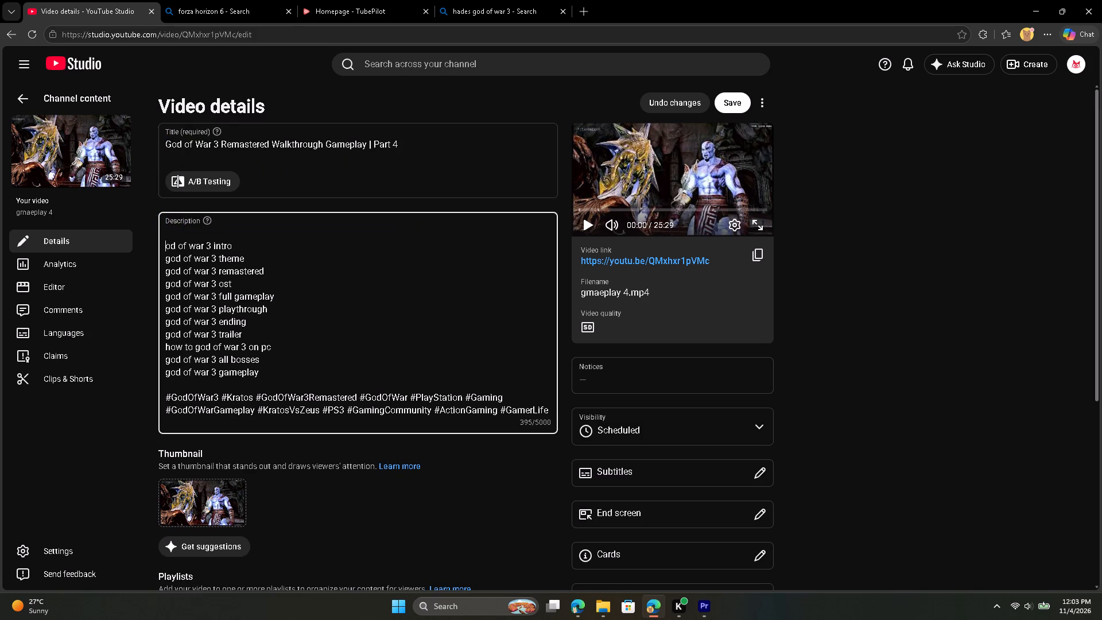
key(g)
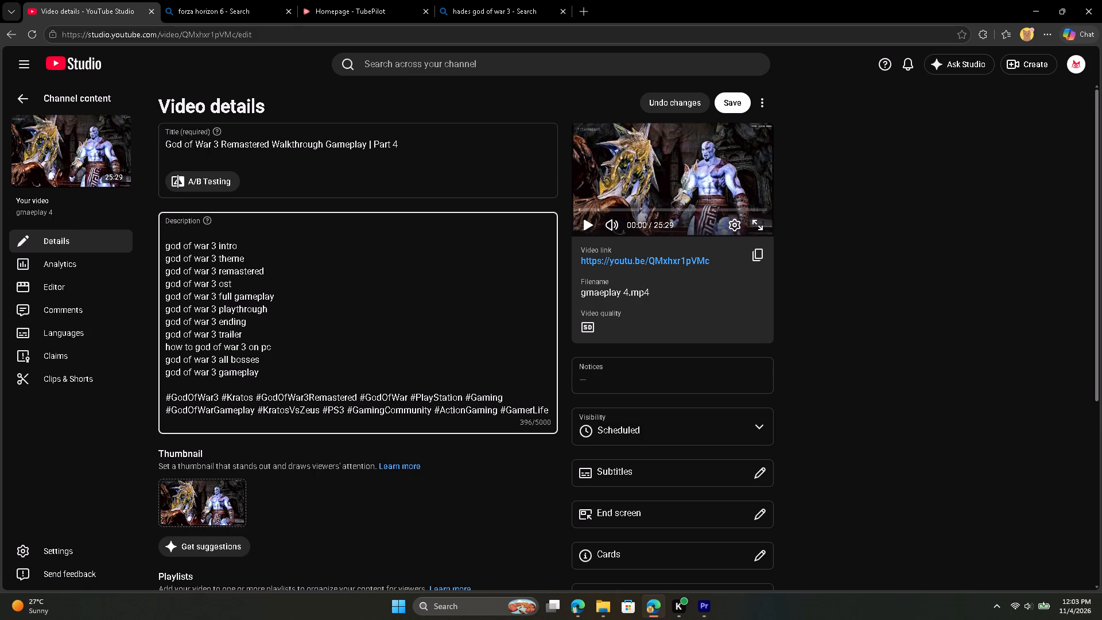
click(165, 238)
click(164, 247)
click(167, 247)
key(BackSpace)
key(BackSpace)
scroll(412, 294, down, 5)
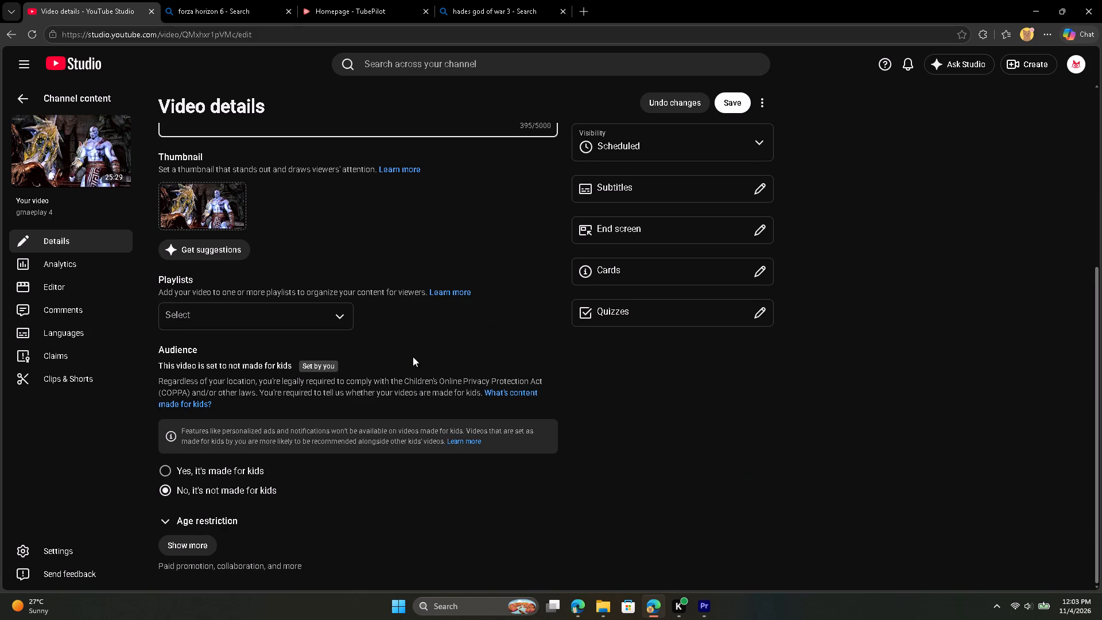
scroll(413, 356, down, 6)
scroll(433, 378, up, 13)
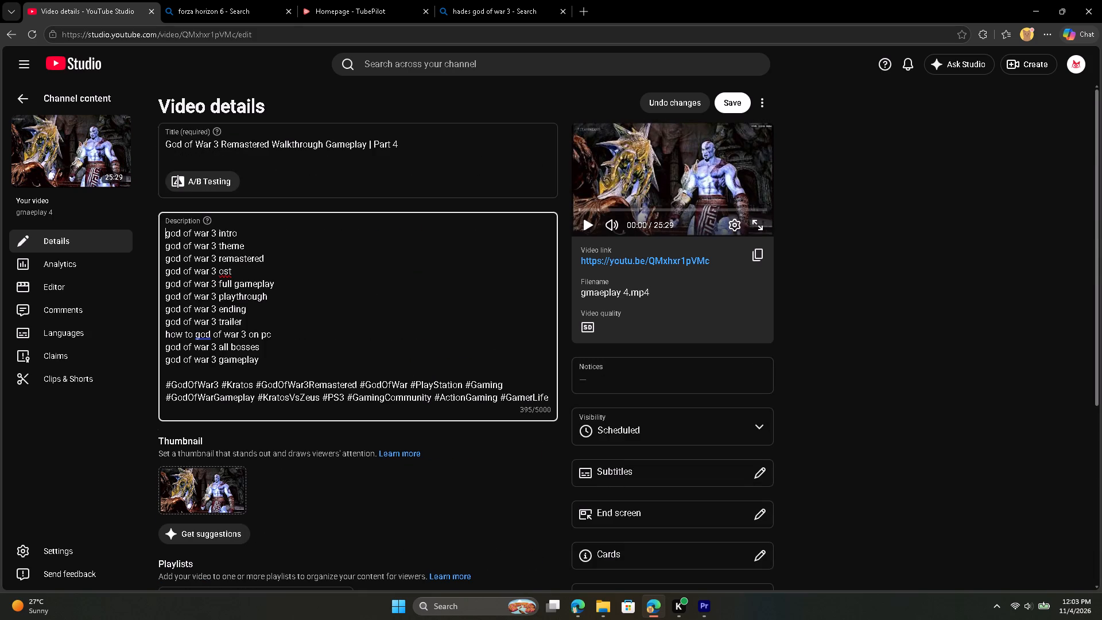
click(730, 99)
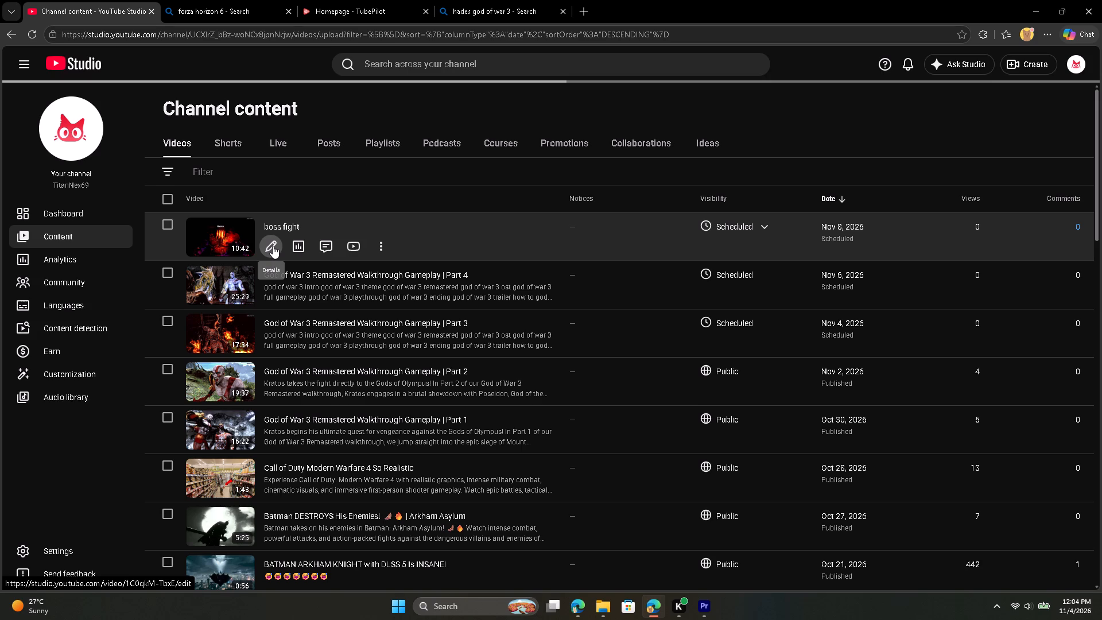
Switch to the other browser window, open YouTube in a new tab, and search by voice for "God of War 3 boss fight".
click(580, 612)
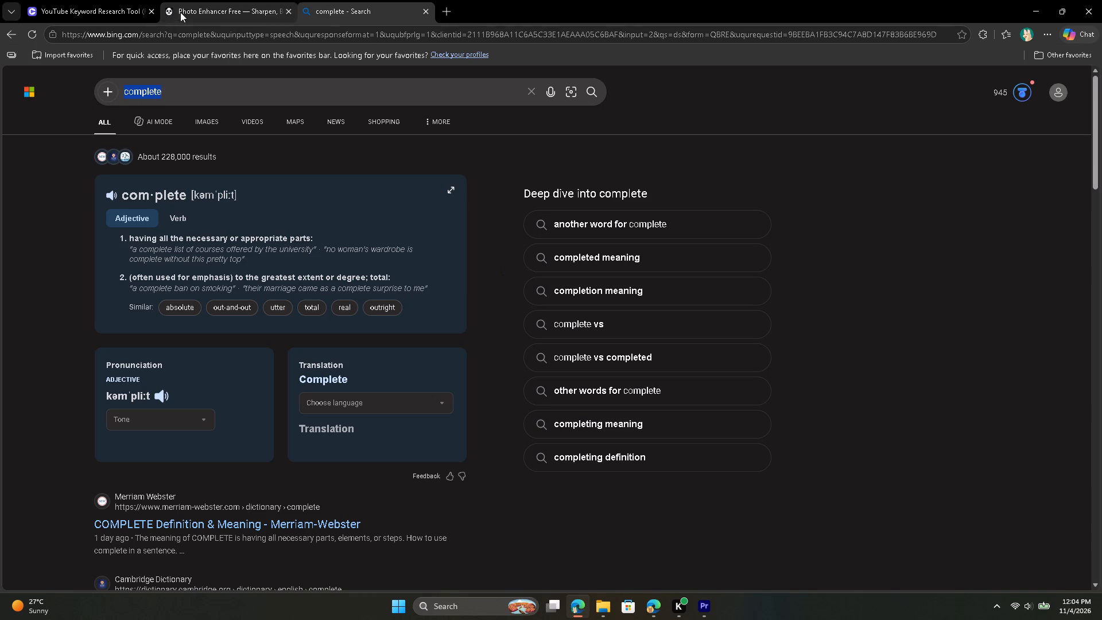
click(449, 9)
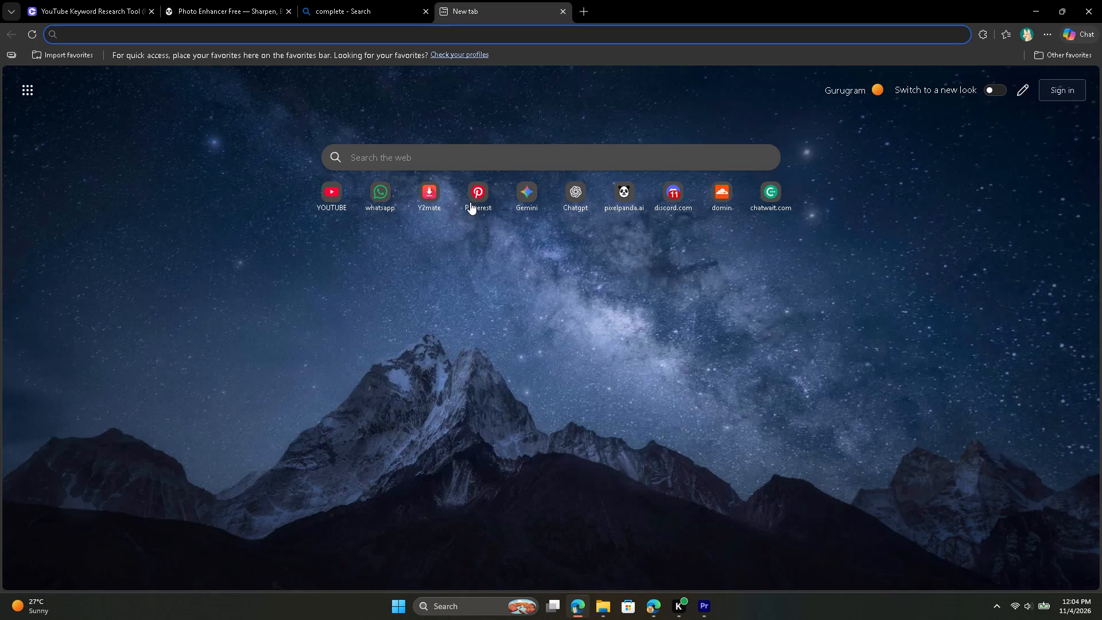
click(339, 189)
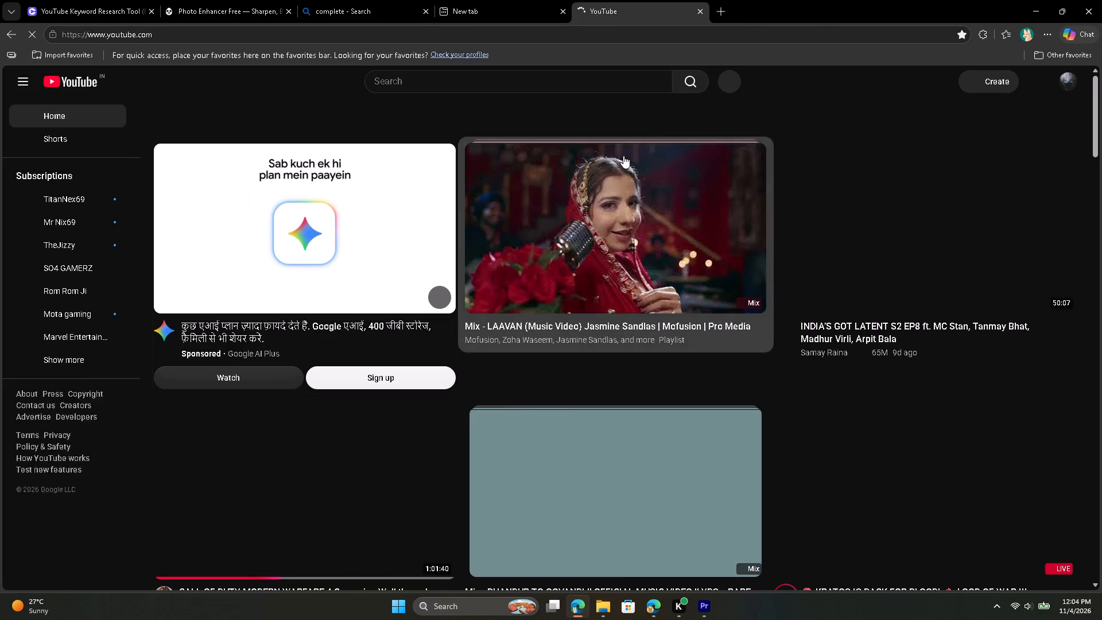
click(725, 82)
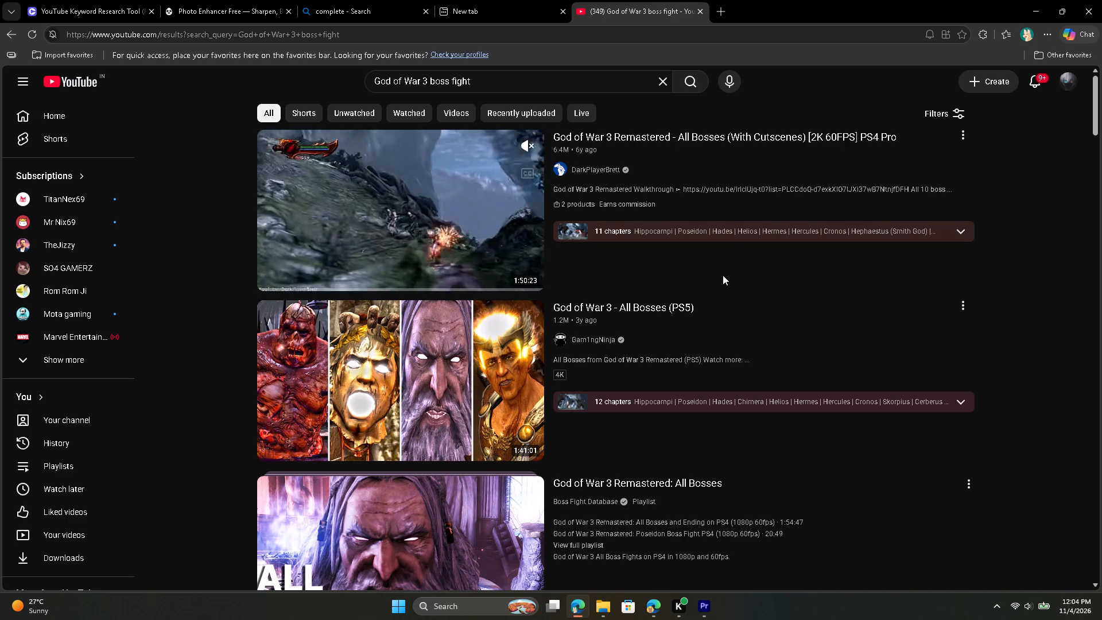
Open the search result "God of War 3 Remastered (PS5) - Kratos Vs. Hades Boss Fight (4K 60FPS)" and try to copy its title.
scroll(723, 268, down, 5)
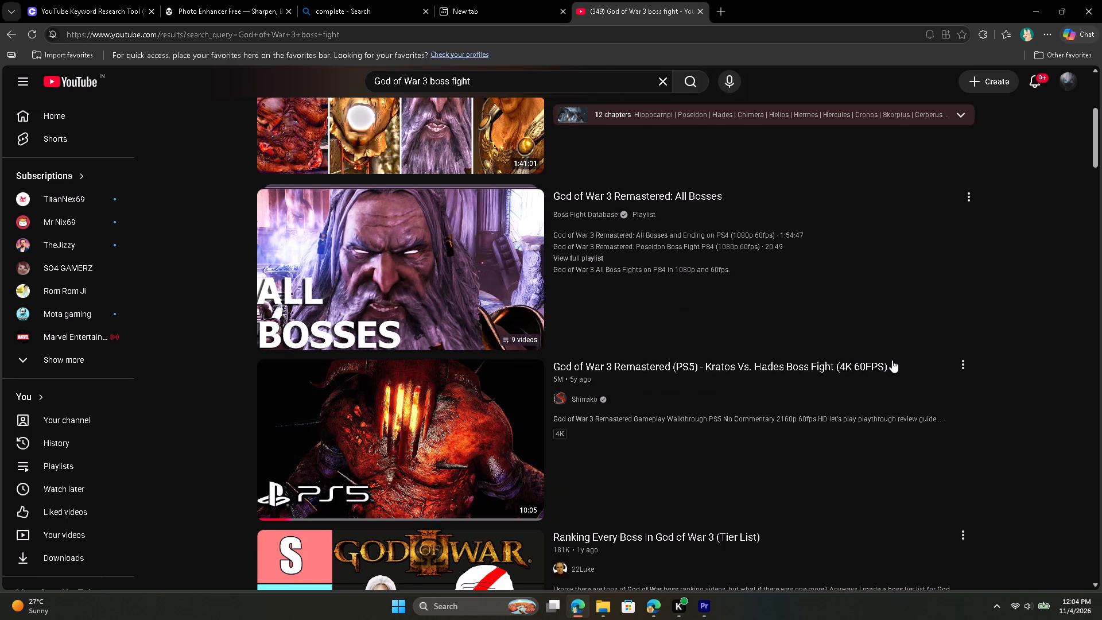
drag(890, 366, 584, 366)
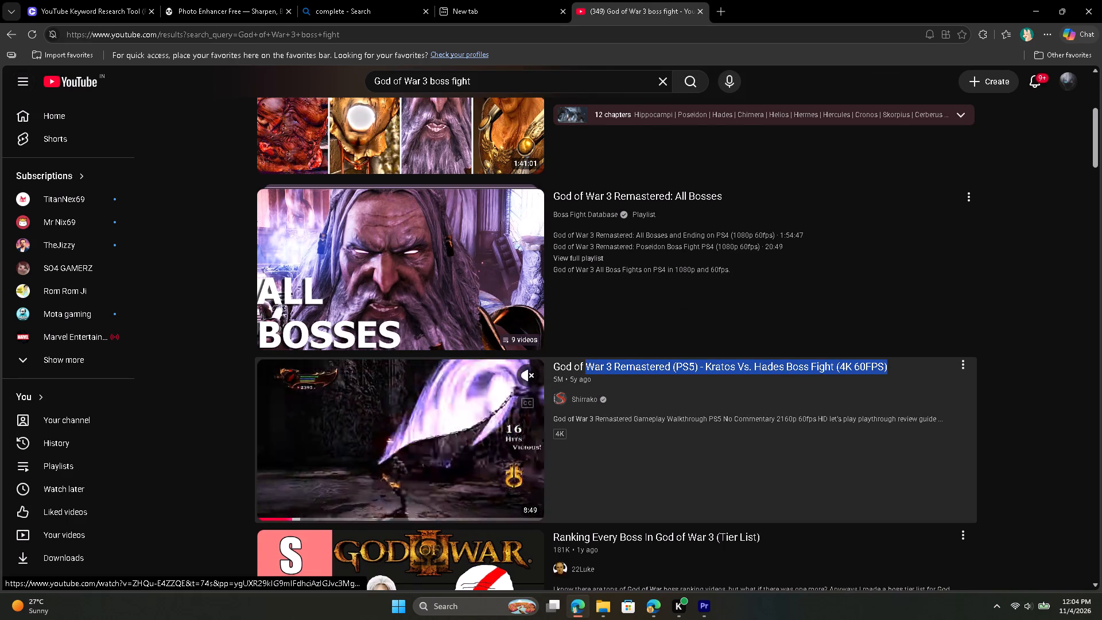
drag(584, 366, 553, 365)
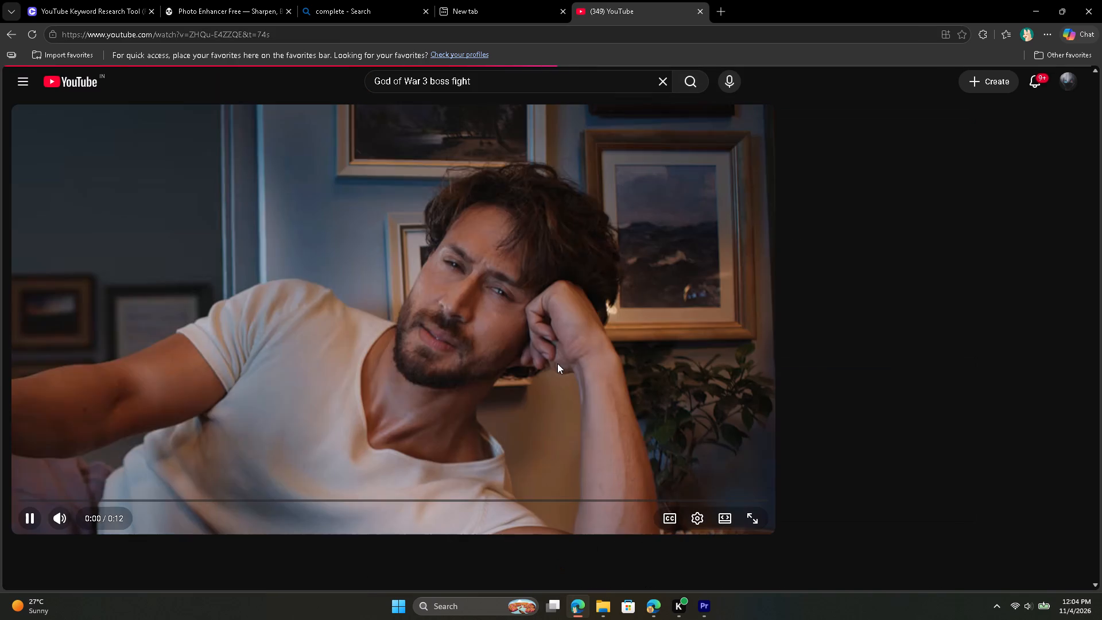
key(ctrl+c)
key(ctrl+c)
key(ctrl+c)
key(ctrl+c)
click(592, 423)
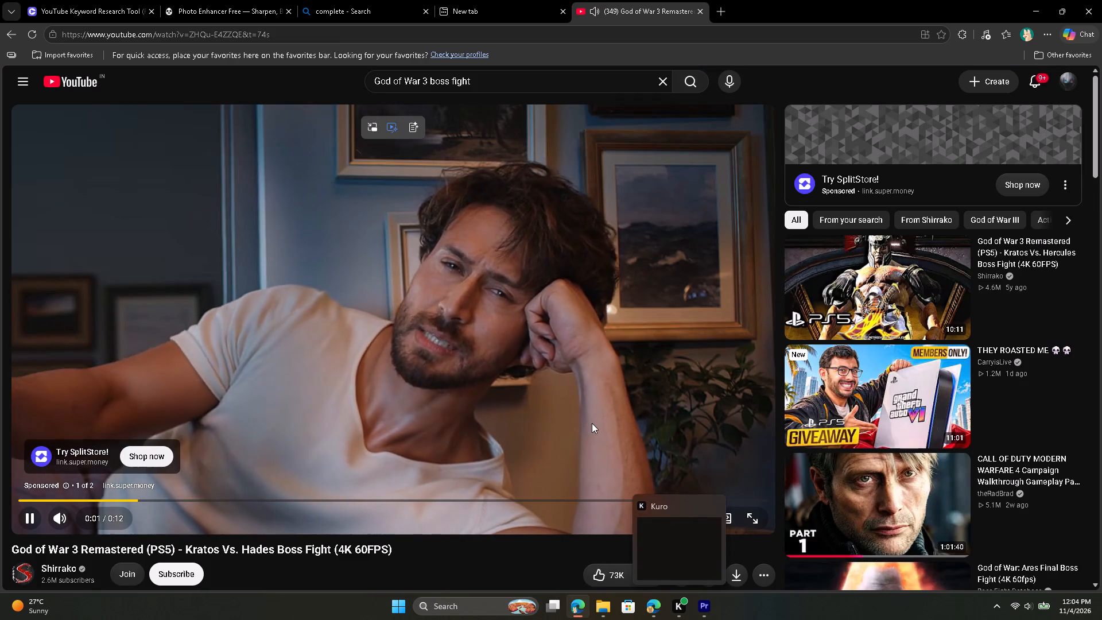
Switch back to YouTube Studio, open the details of the "boss fight" video, and replace its title with the clipboard text.
click(659, 602)
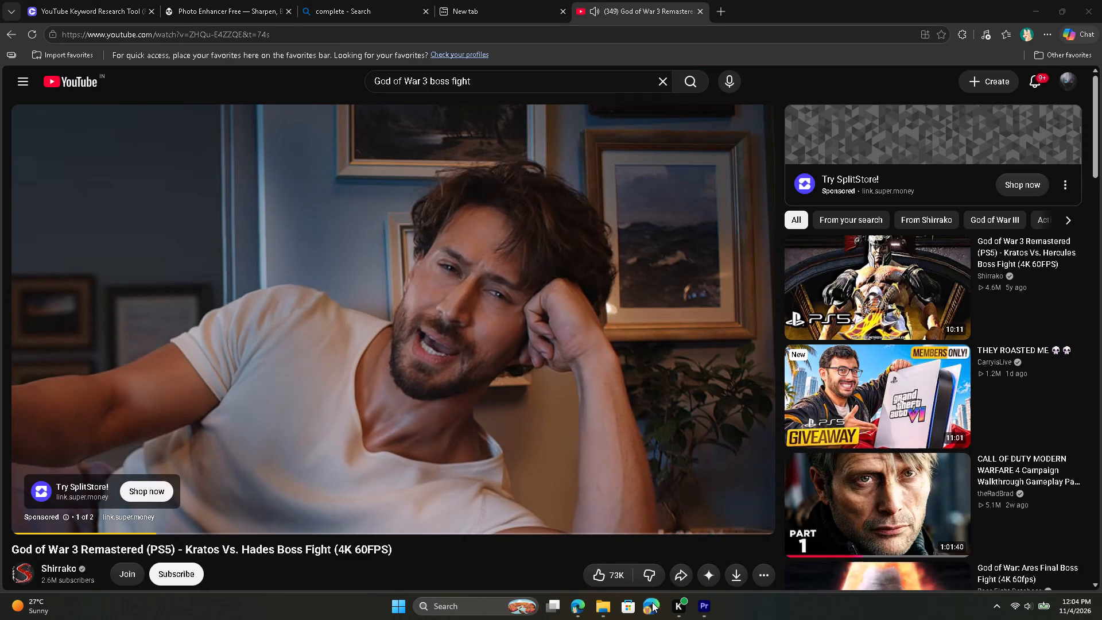
click(659, 611)
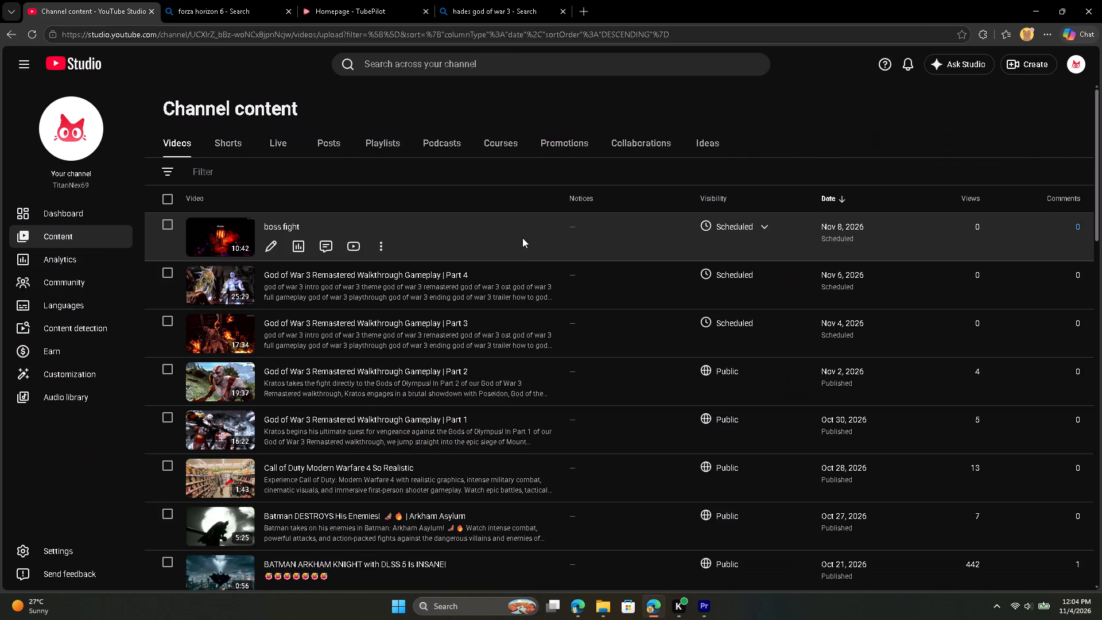
click(271, 246)
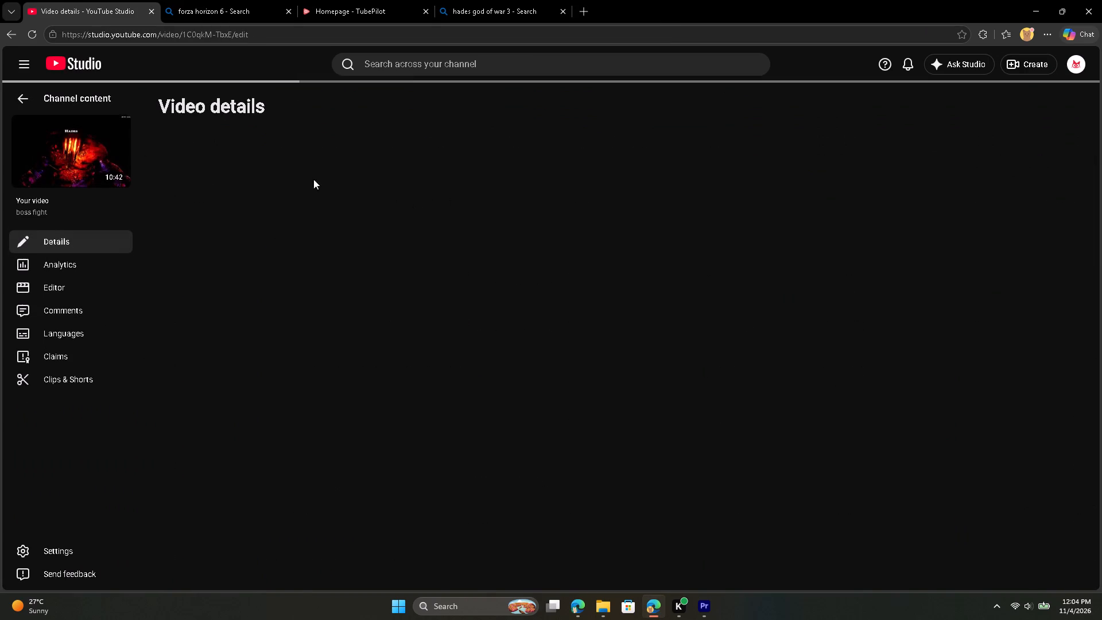
drag(224, 144, 133, 143)
key(ctrl+v)
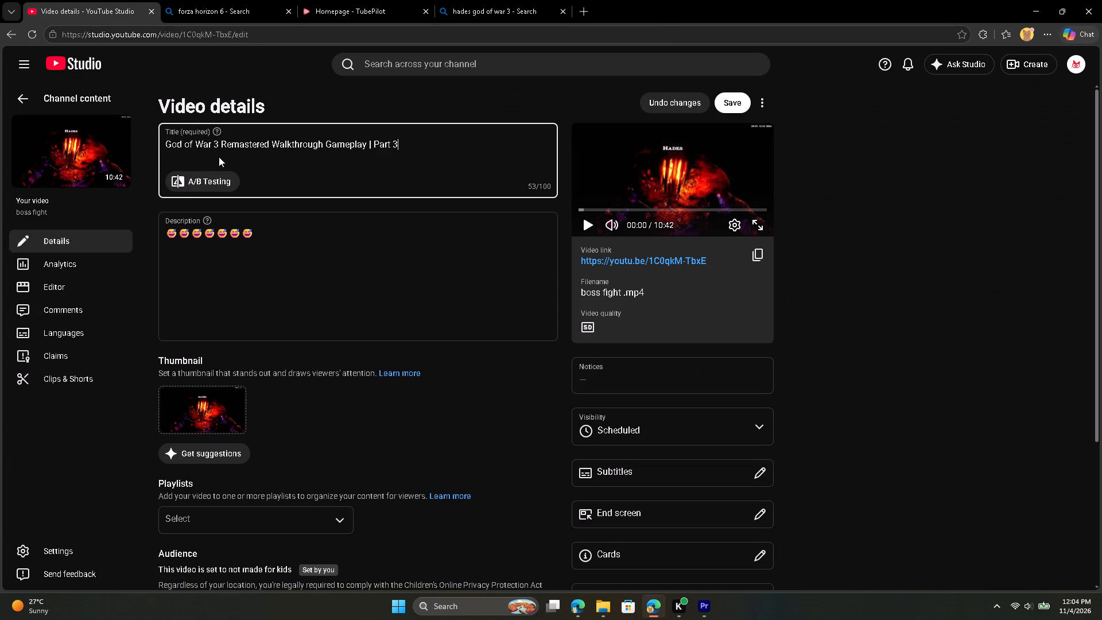
Copy the full title "God of War 3 Remastered (PS5) - Kratos Vs. Hades Boss Fight (4K 60FPS)" from the YouTube page into the boss fight video's title.
click(580, 615)
click(574, 613)
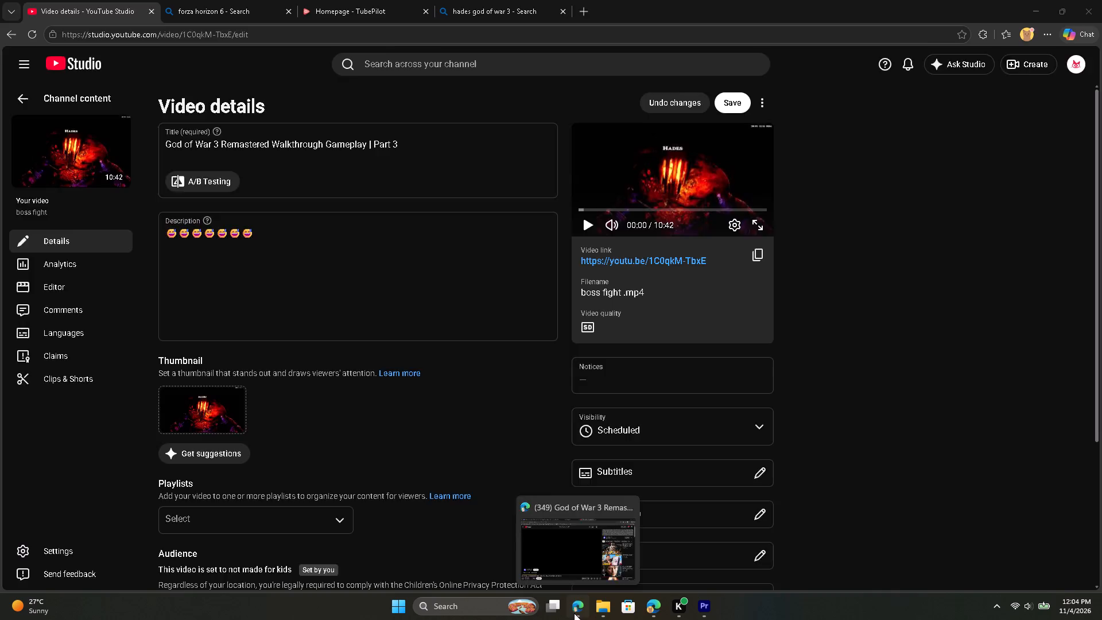
drag(425, 549, 243, 563)
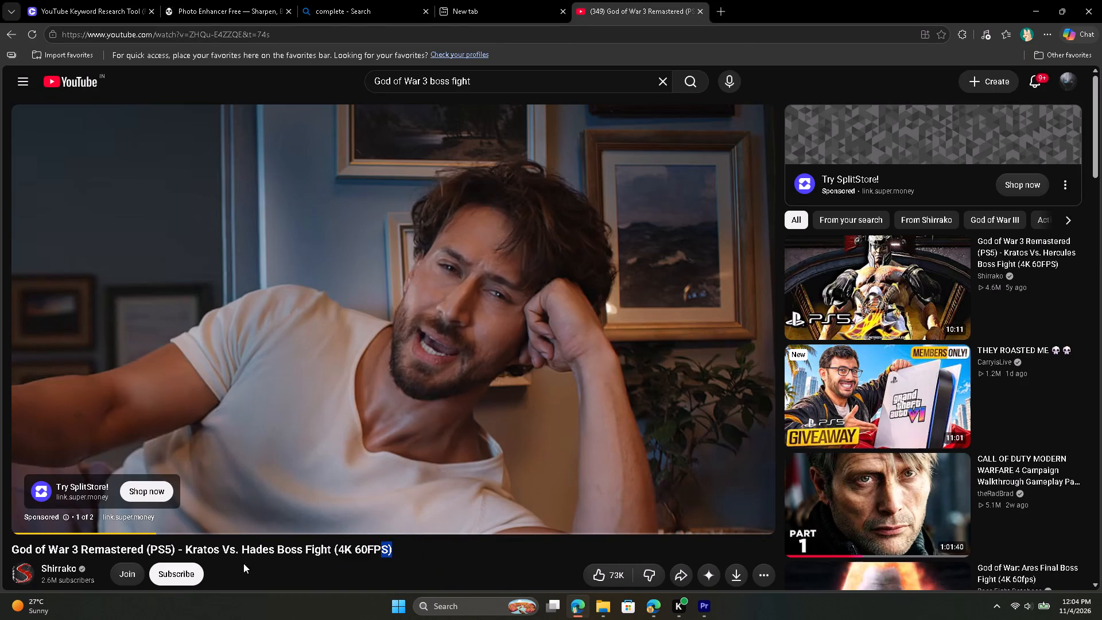
drag(243, 563, 7, 547)
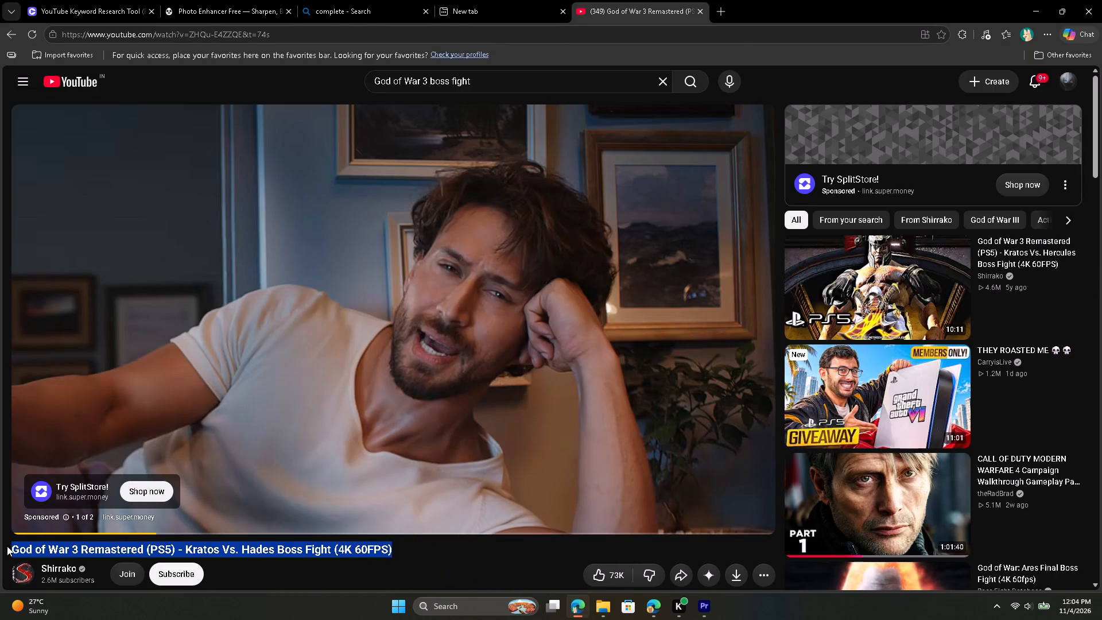
key(ctrl+c)
key(ctrl+c)
key(ctrl+c)
key(ctrl+c)
key(ctrl+c)
key(ctrl+c)
key(ctrl+c)
click(644, 613)
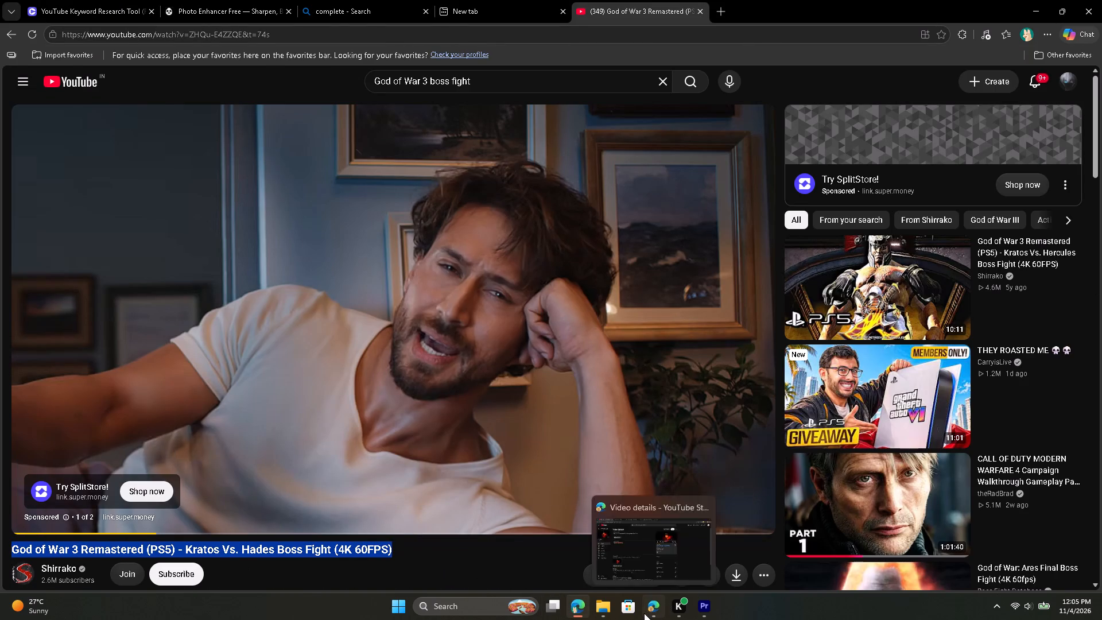
drag(418, 150, 146, 141)
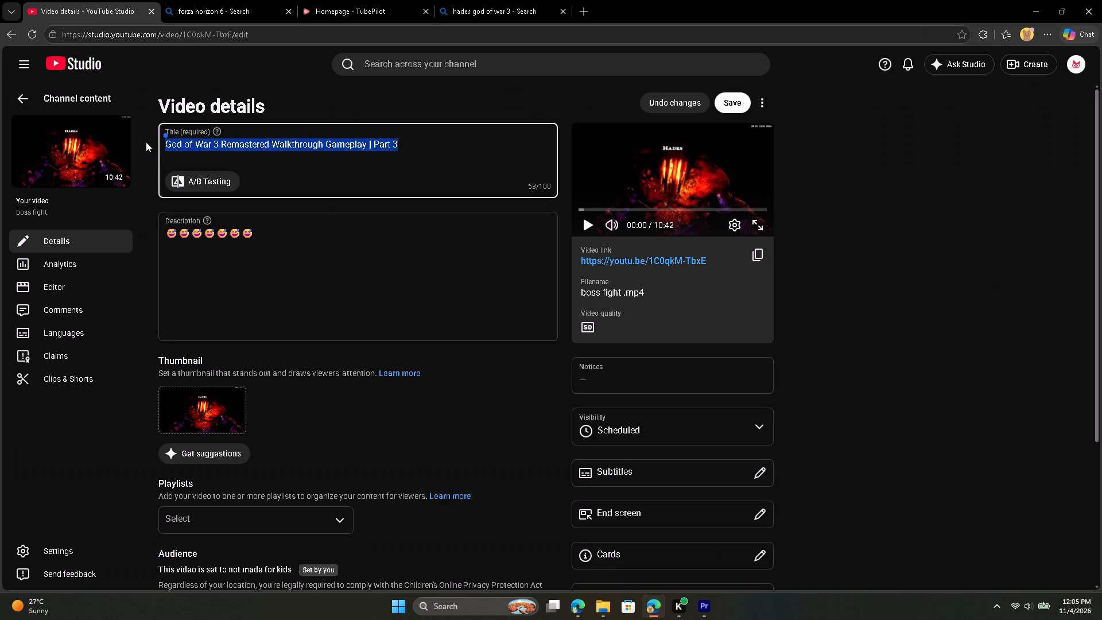
key(ctrl+v)
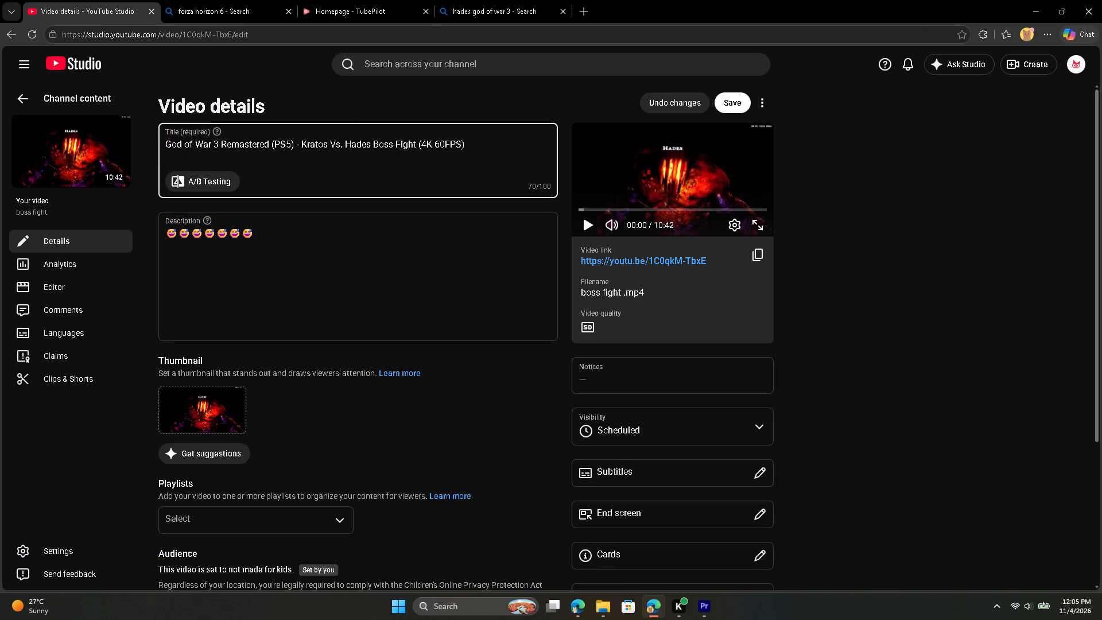
In the boss fight video's title, replace "PS5" with "Pc" and "4K" with "1080".
click(291, 144)
key(BackSpace)
key(BackSpace)
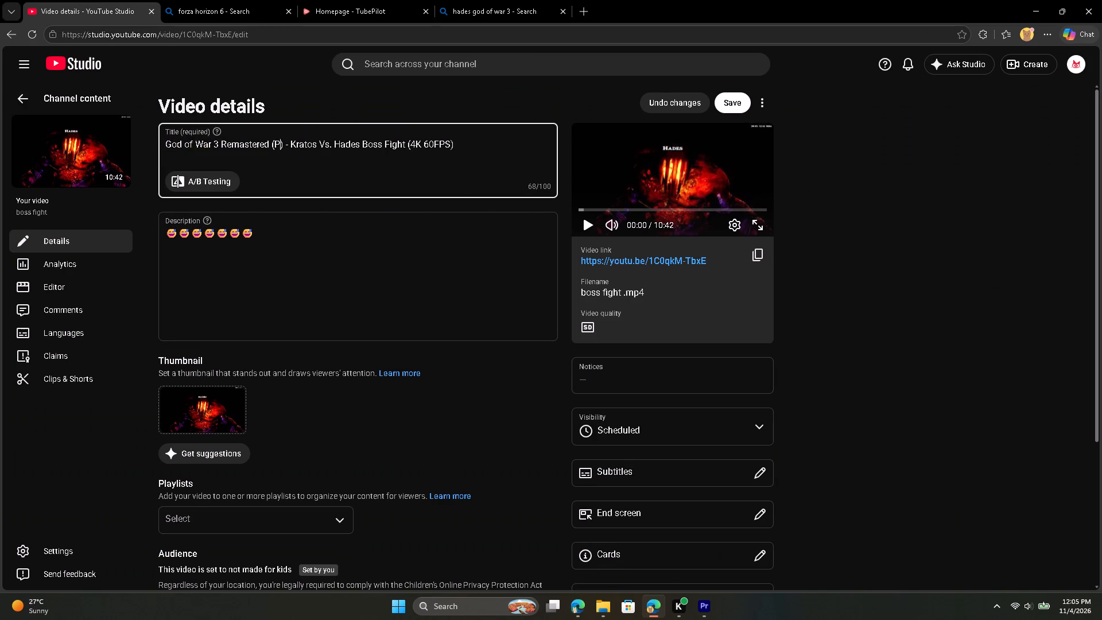
key(c)
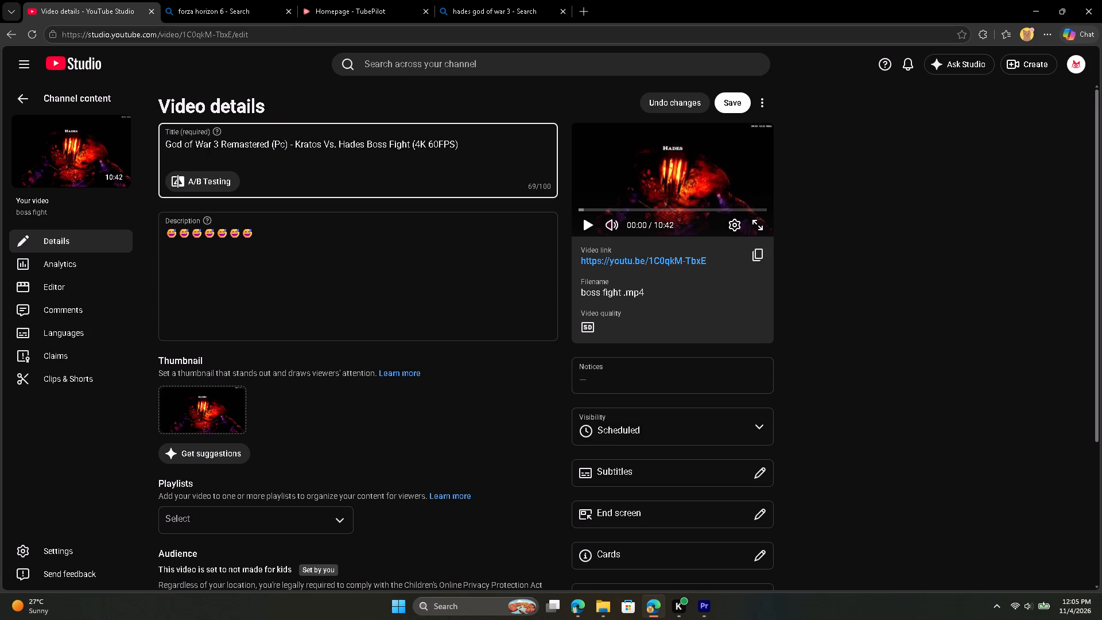
drag(426, 144, 417, 142)
text(108)
key(0)
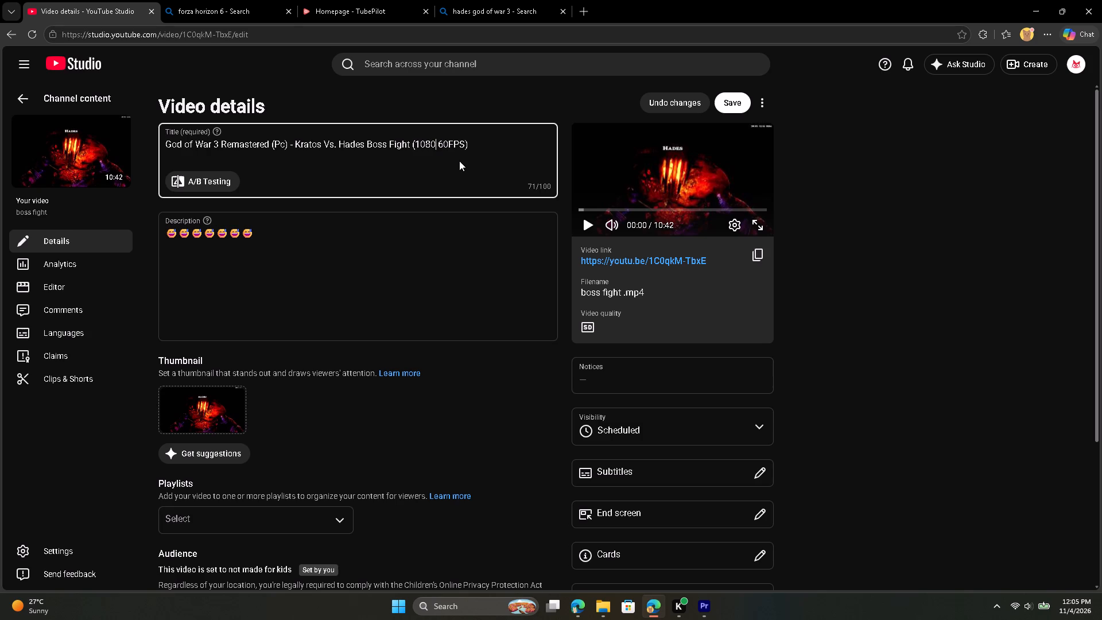
click(462, 160)
Add a space on each side of "Pc" inside the title's parentheses.
click(276, 145)
key(space)
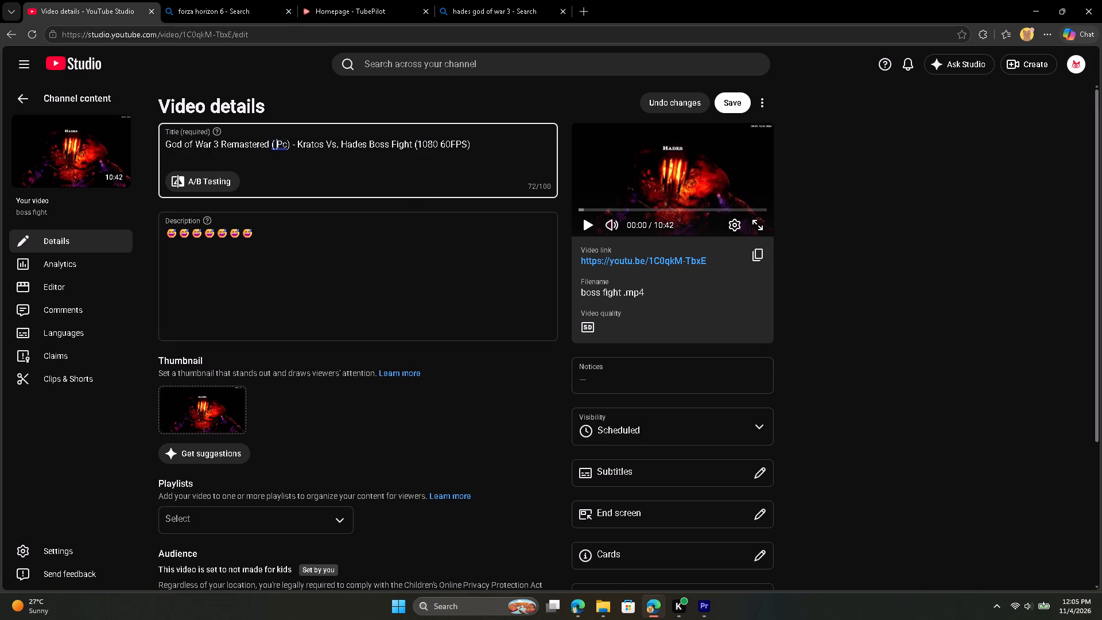
click(289, 145)
key(space)
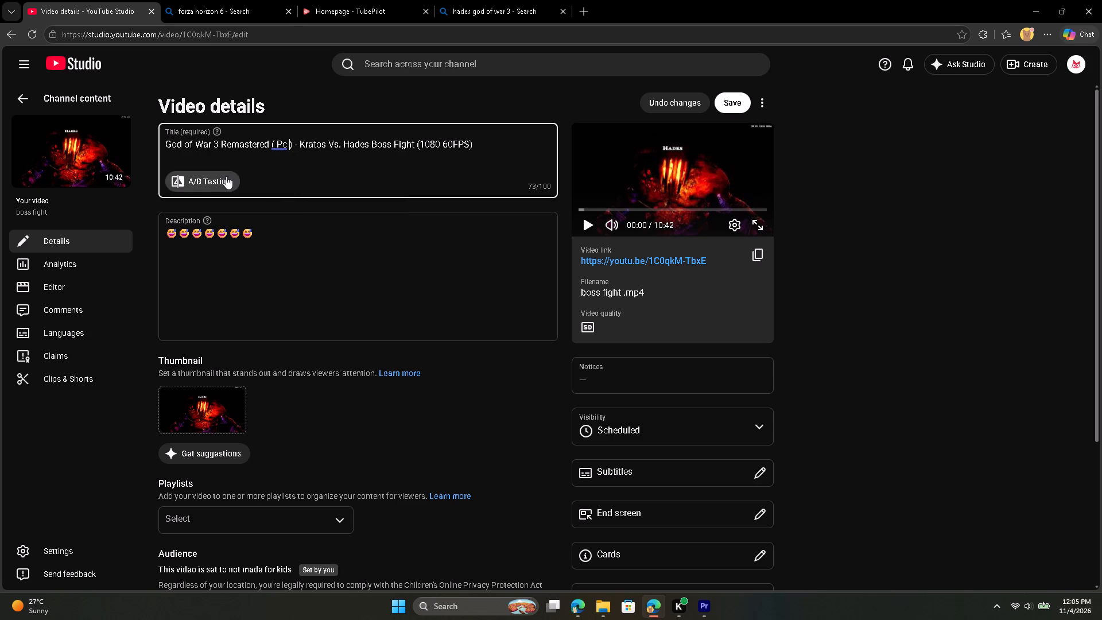
click(260, 165)
click(284, 144)
click(281, 197)
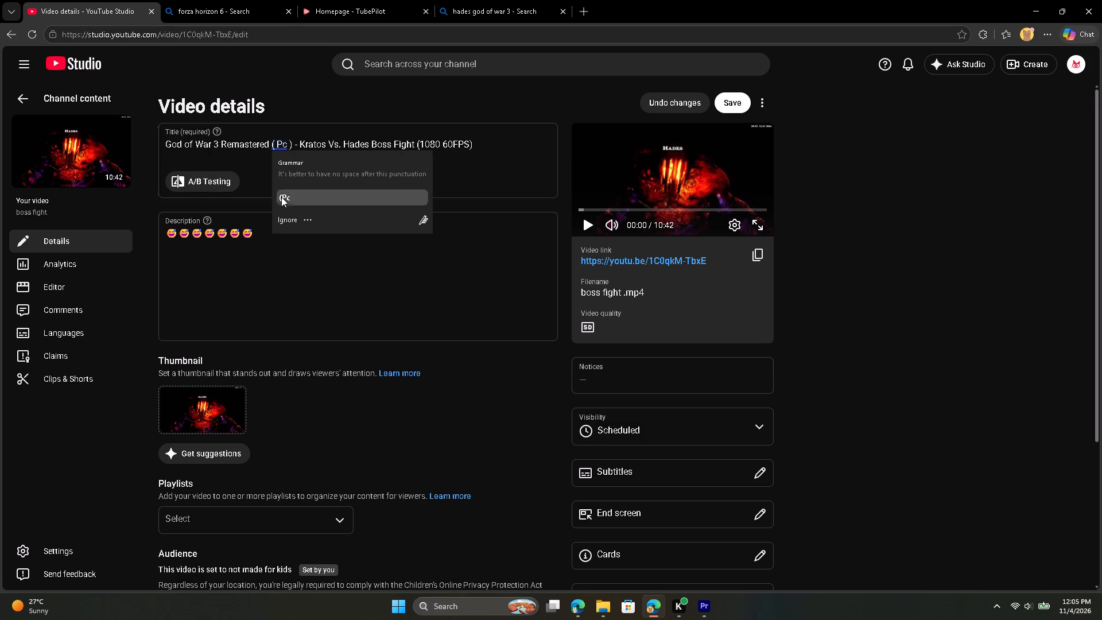
click(274, 143)
key(space)
click(328, 174)
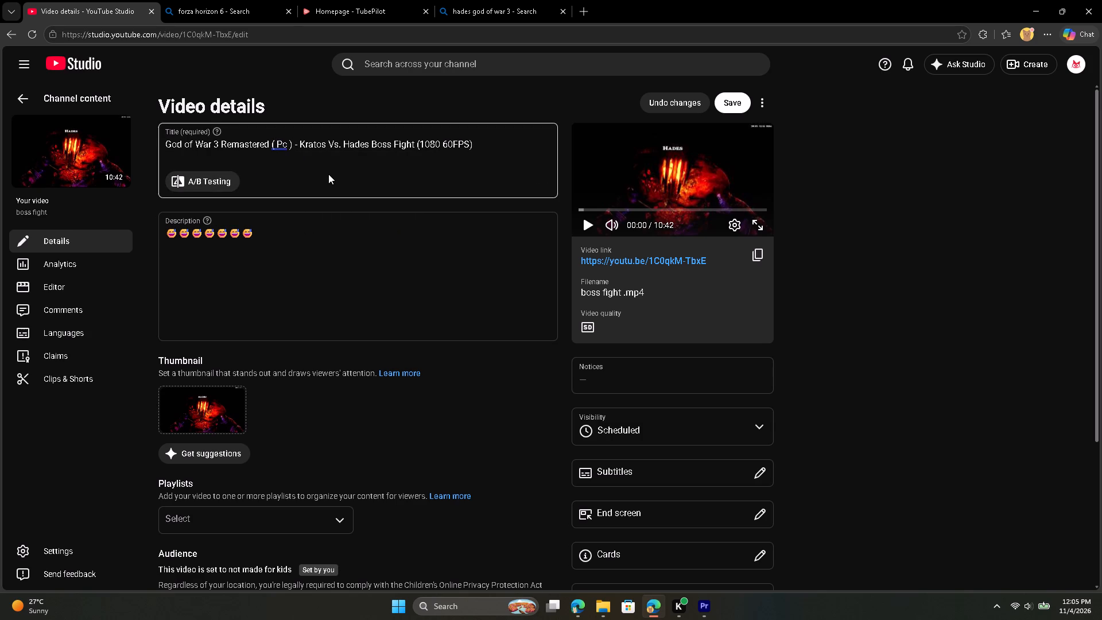
click(341, 253)
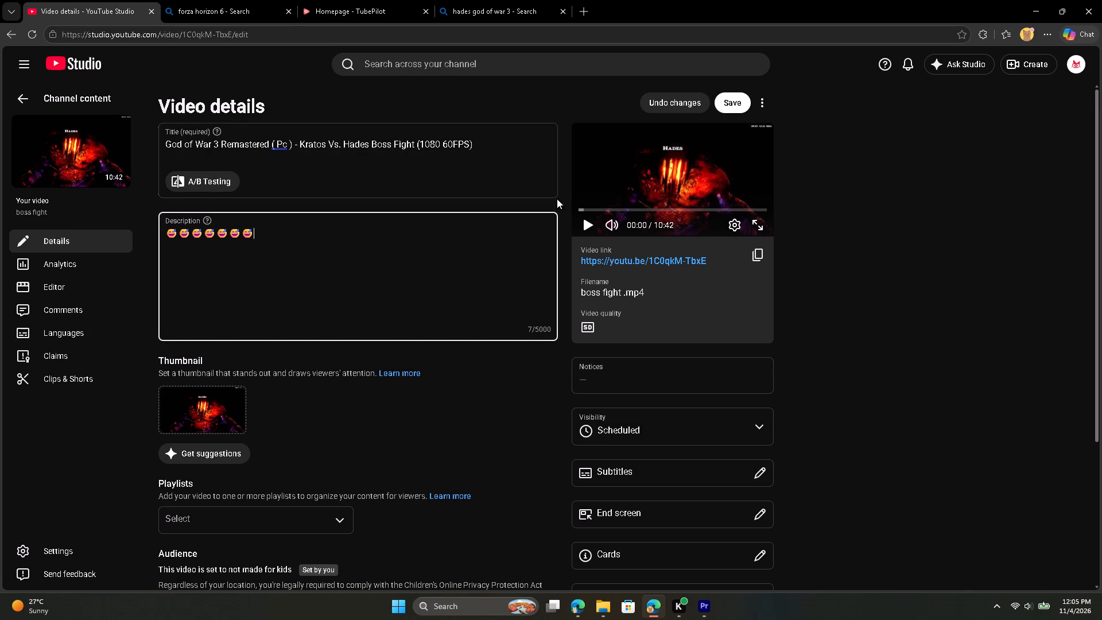
Capitalize the platform in the title as "PC" and save the boss fight video's details.
click(285, 145)
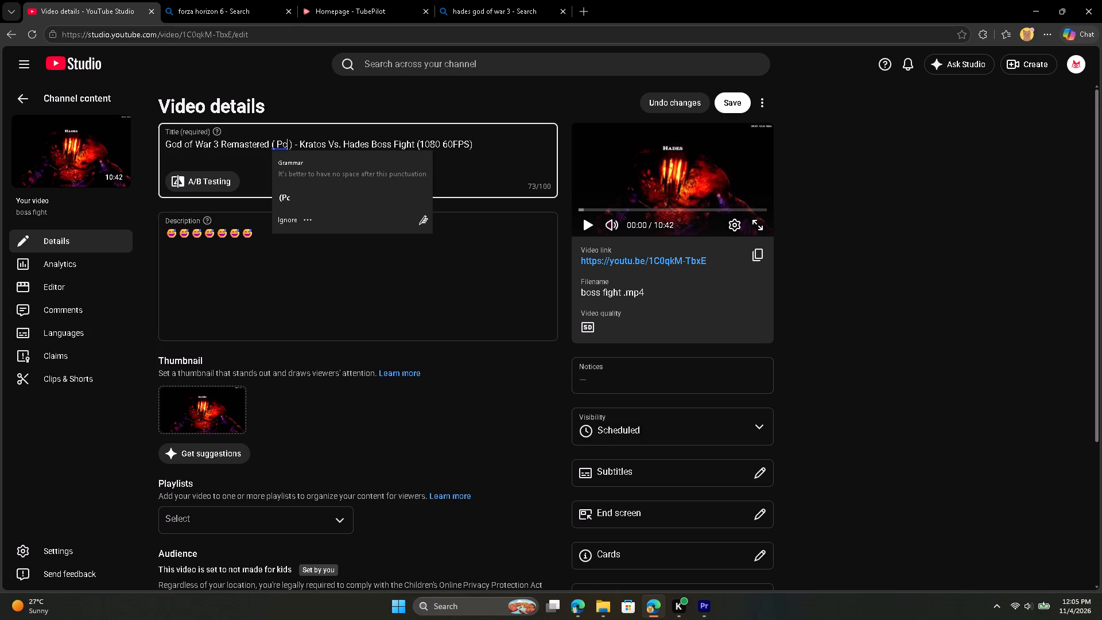
key(BackSpace)
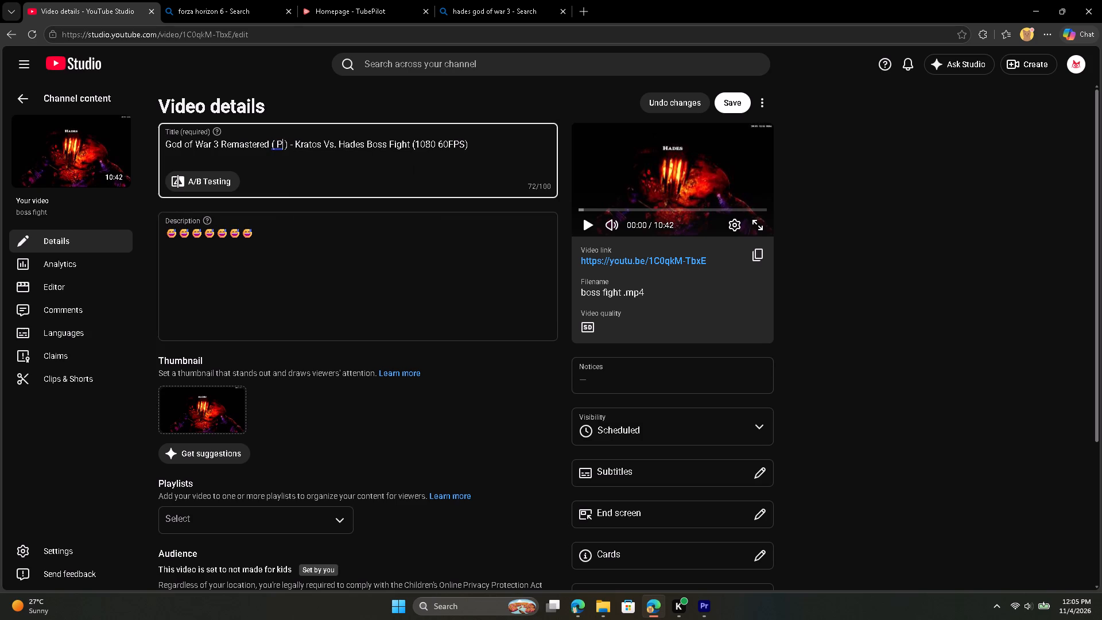
key(c)
click(308, 156)
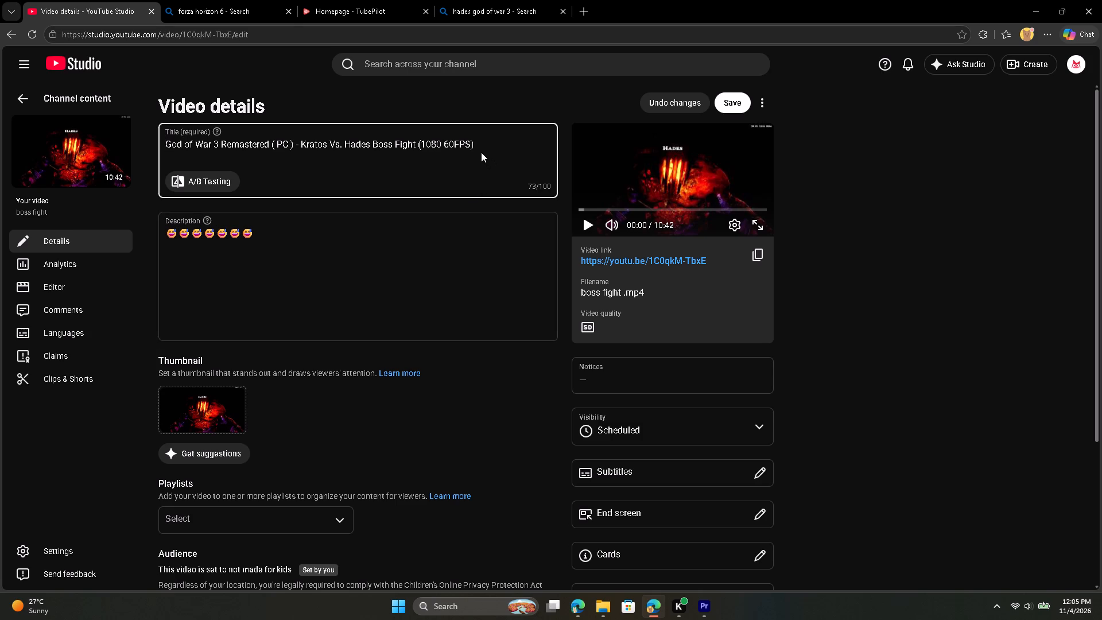
drag(483, 149, 160, 148)
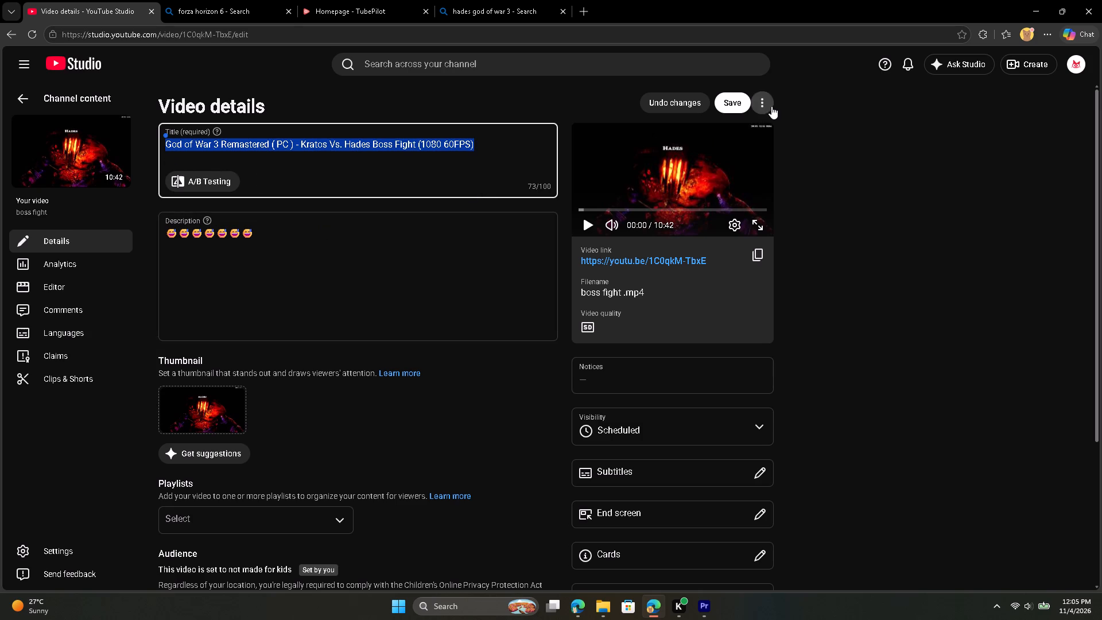
click(738, 102)
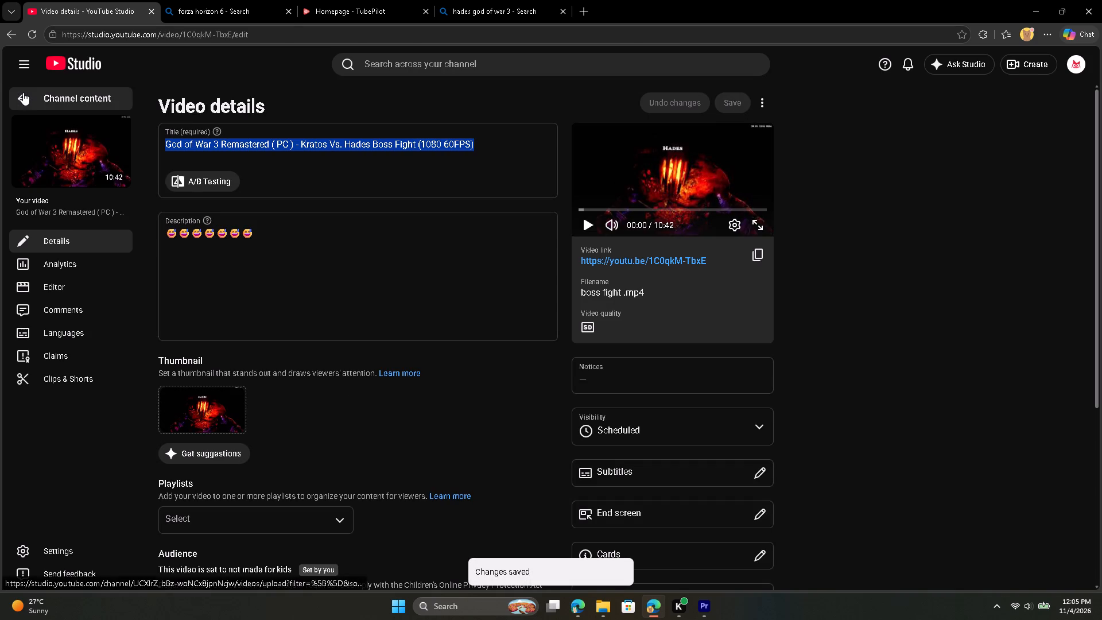
Copy the full description of the Part 4 walkthrough video and paste it over the emoji description of the Hades boss fight video.
click(22, 92)
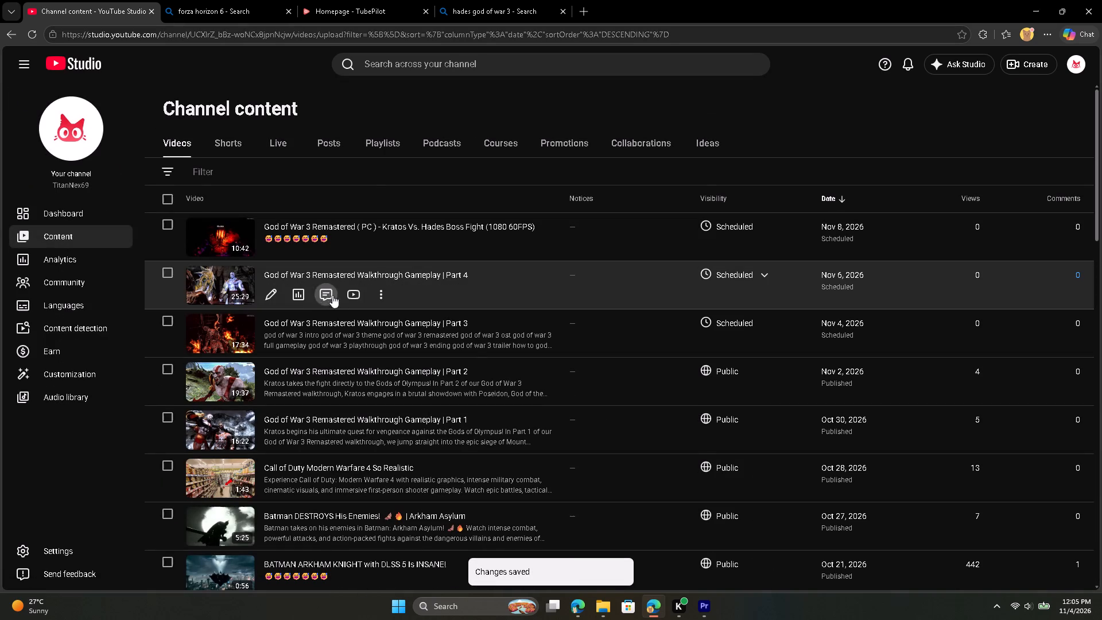
click(275, 298)
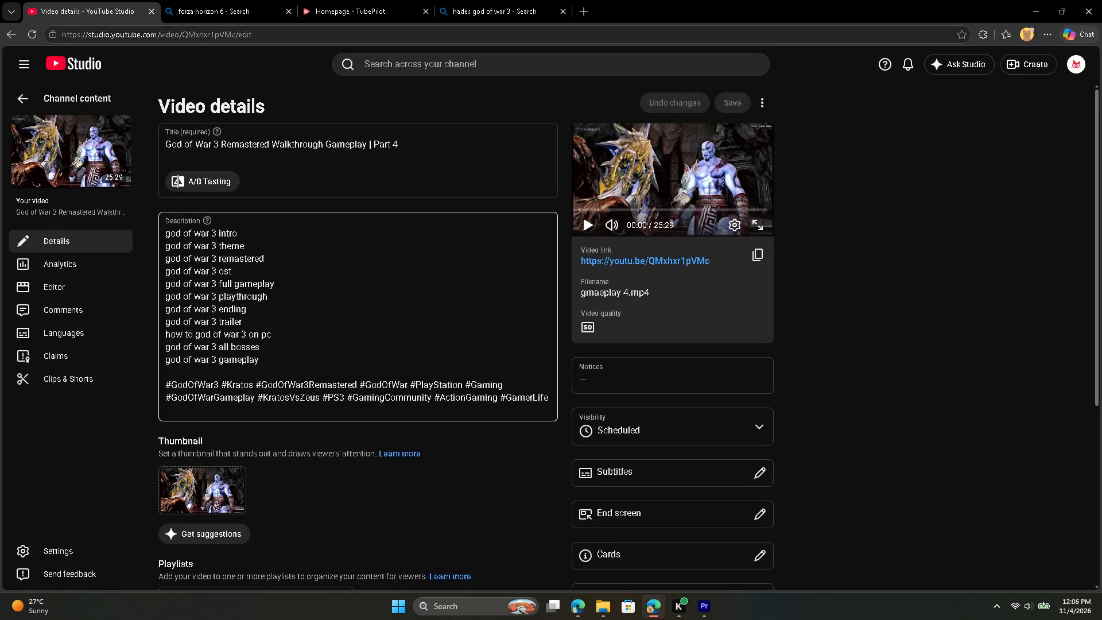
drag(546, 400, 88, 246)
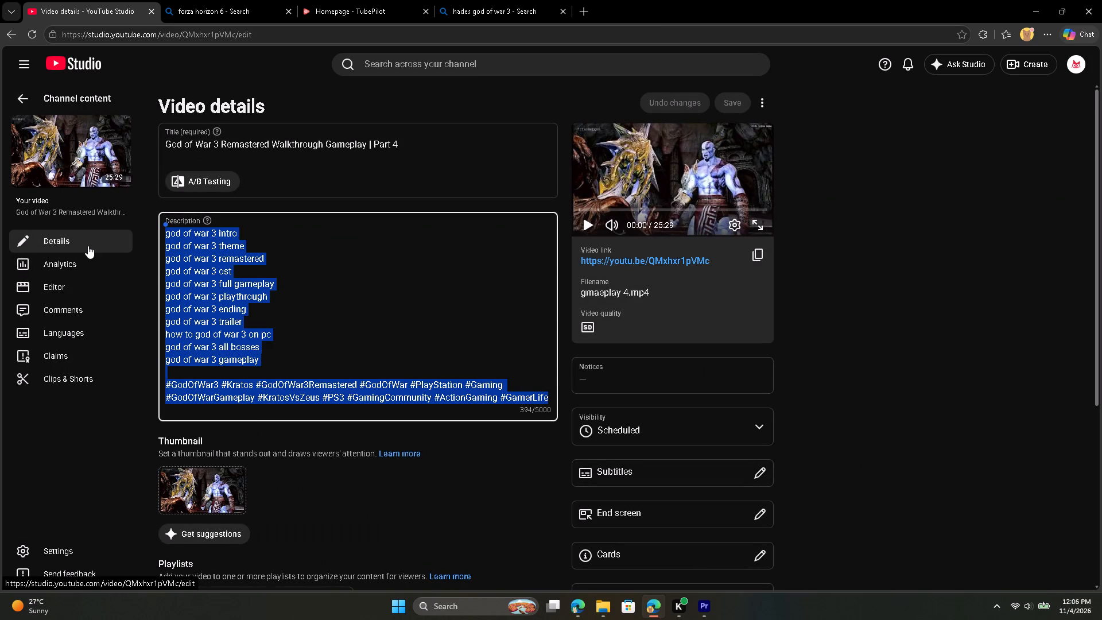
key(ctrl+c)
key(ctrl+c)
key(ctrl+c)
key(ctrl+c)
key(ctrl+c)
key(ctrl+c)
click(18, 92)
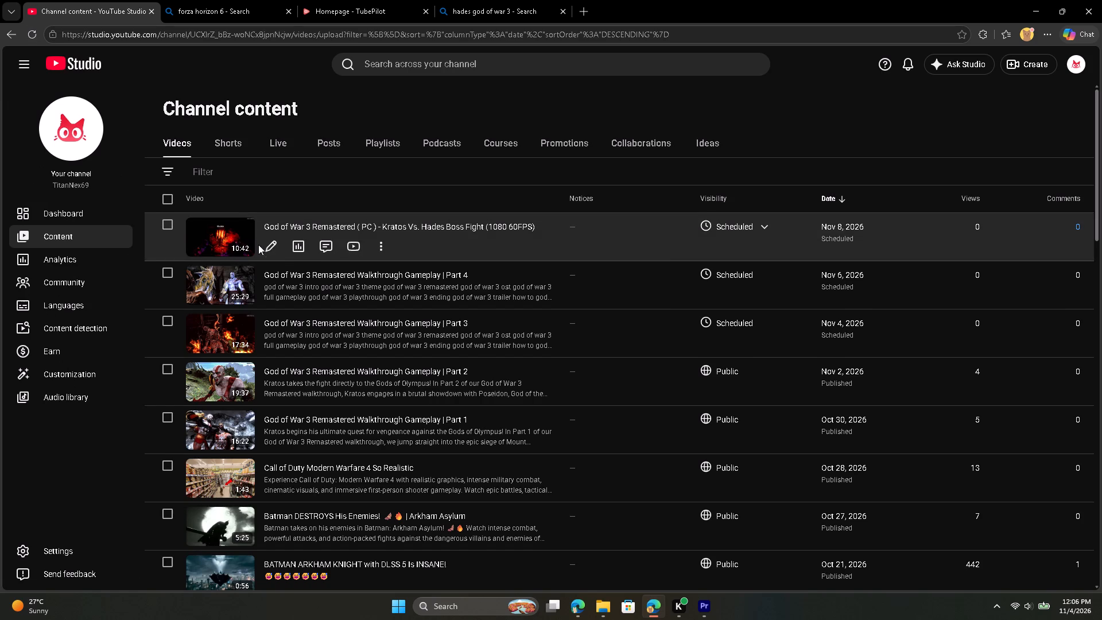
click(270, 246)
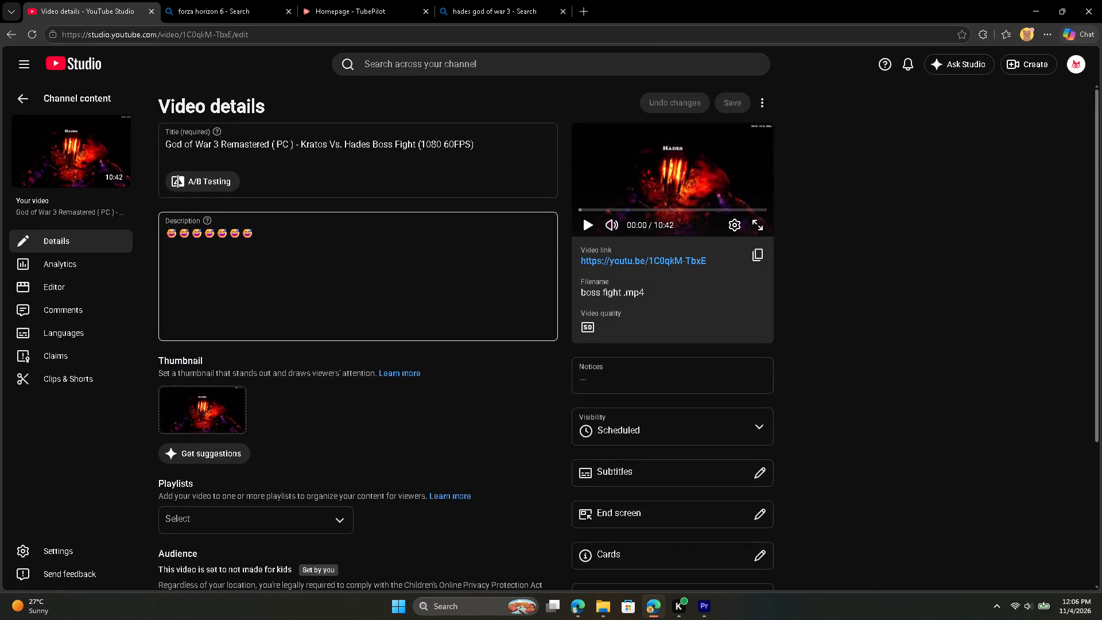
drag(254, 239, 149, 234)
key(ctrl+v)
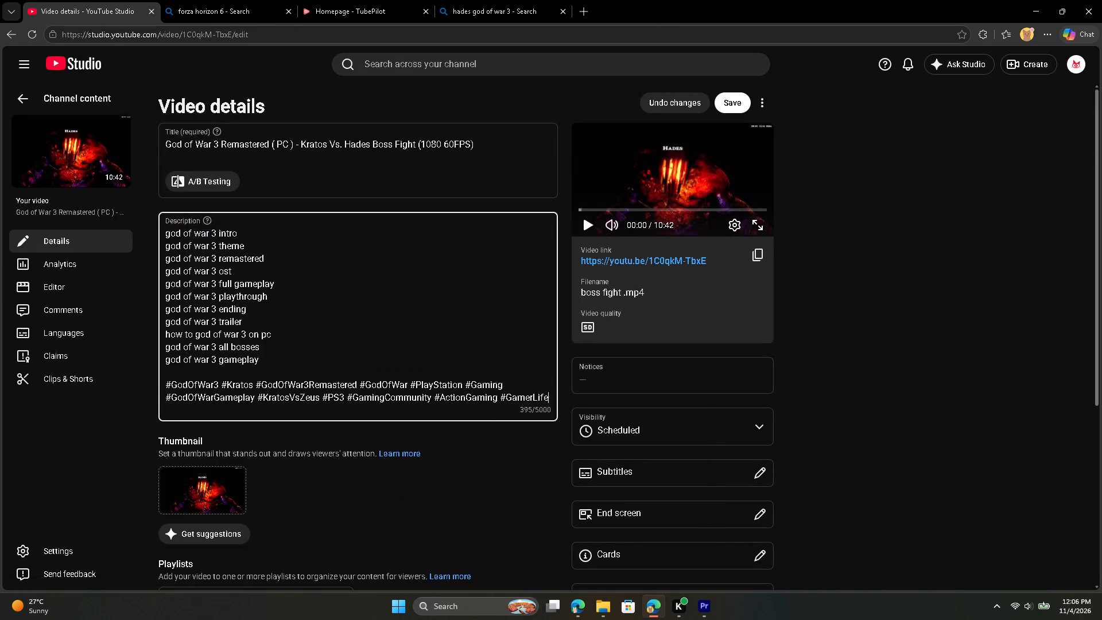
Add the line "god of war 3 boss fight" below "god of war 3 gameplay" in the description.
click(353, 312)
click(264, 362)
key(Return)
text(GO)
key(d)
key(BackSpace)
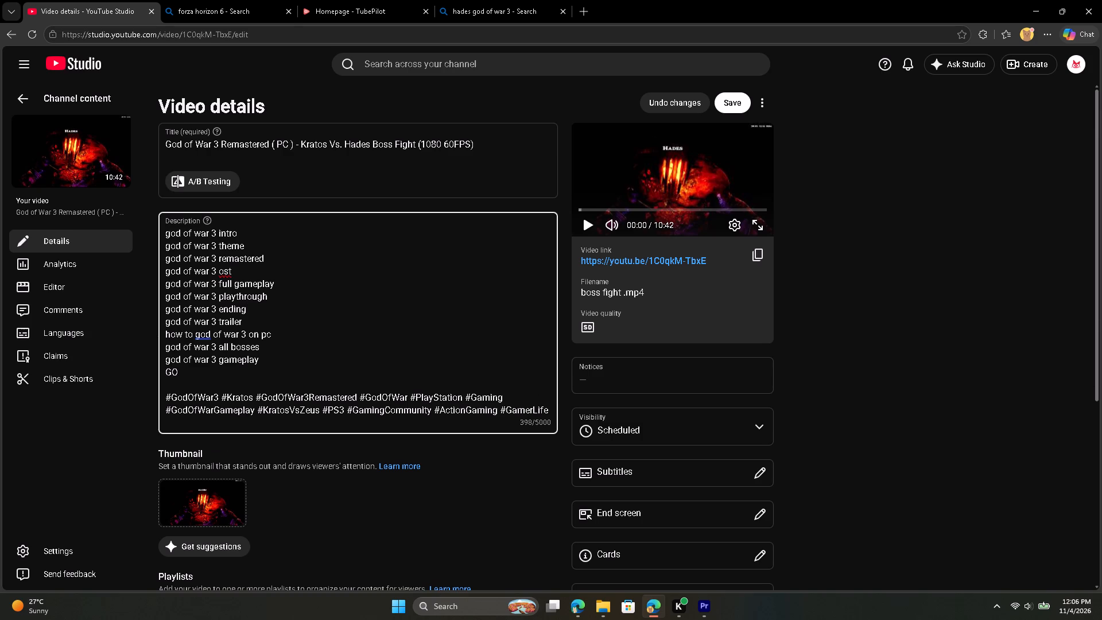
key(BackSpace)
text(do)
key(BackSpace)
key(BackSpace)
text(god of war)
key(space)
text(3 boss fight)
click(342, 357)
Look over the boss fight video's details, save the changes and return to the channel content list.
scroll(366, 389, up, 4)
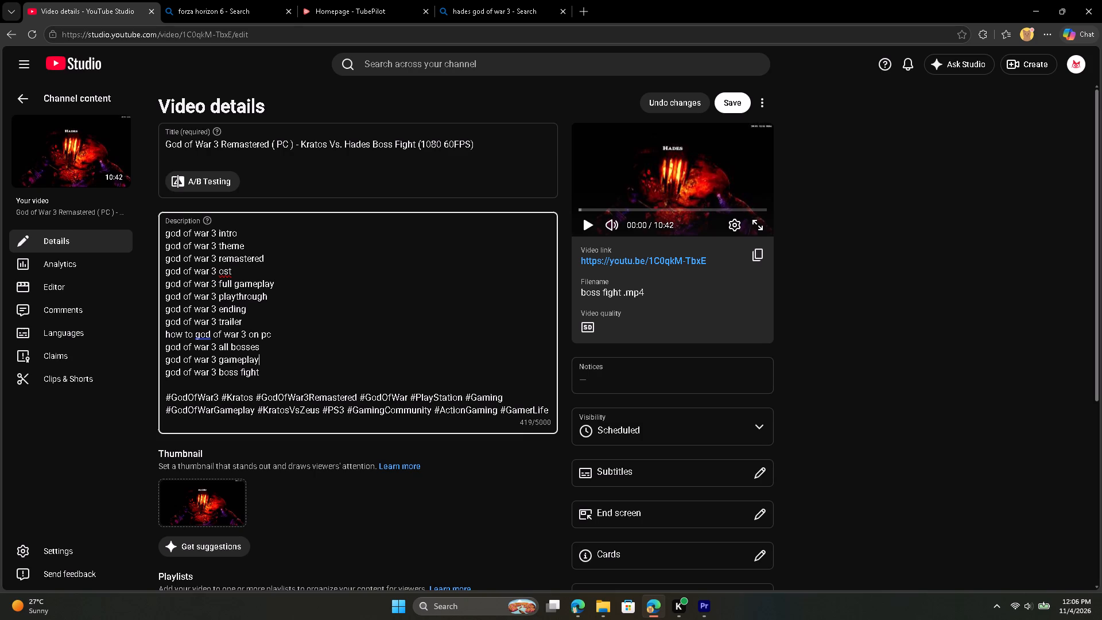
scroll(365, 383, up, 1)
scroll(416, 300, down, 5)
scroll(377, 359, down, 5)
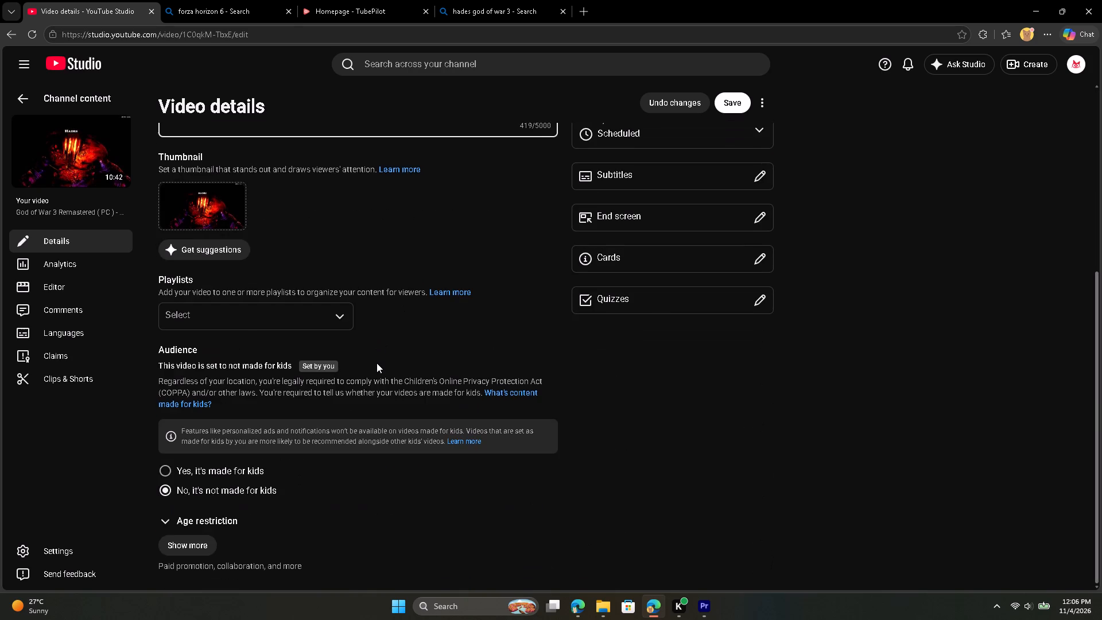
scroll(377, 365, up, 11)
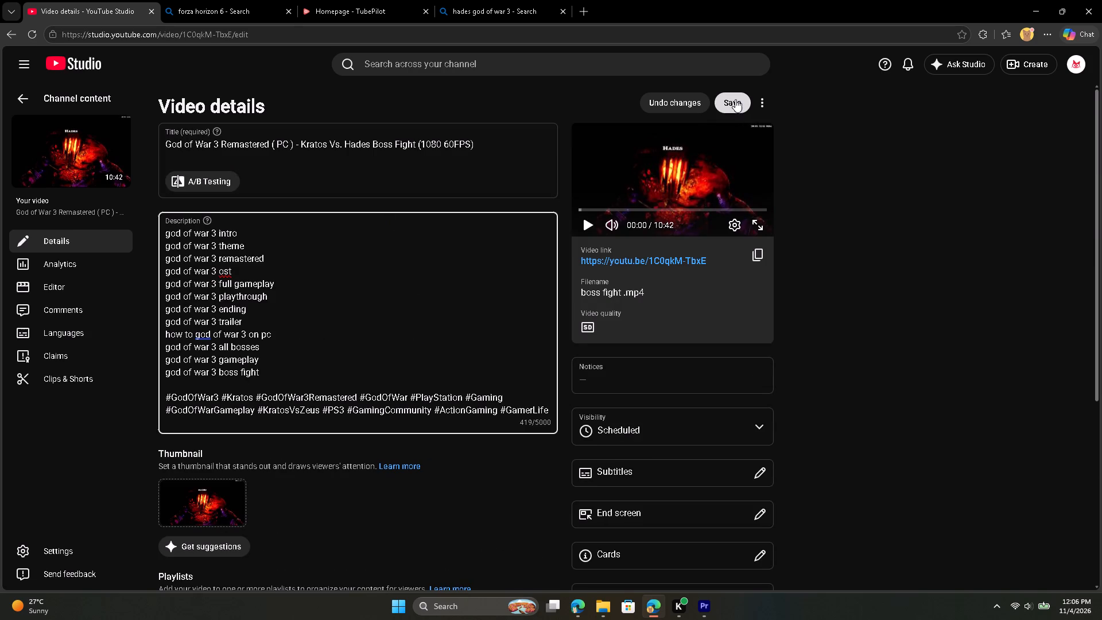
click(735, 99)
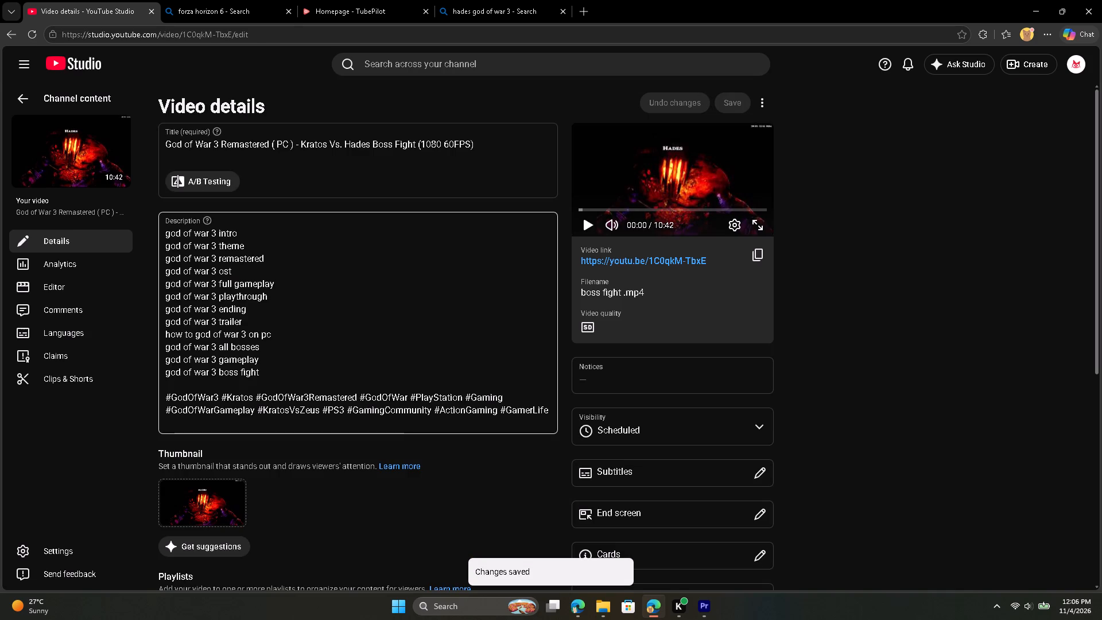
click(14, 98)
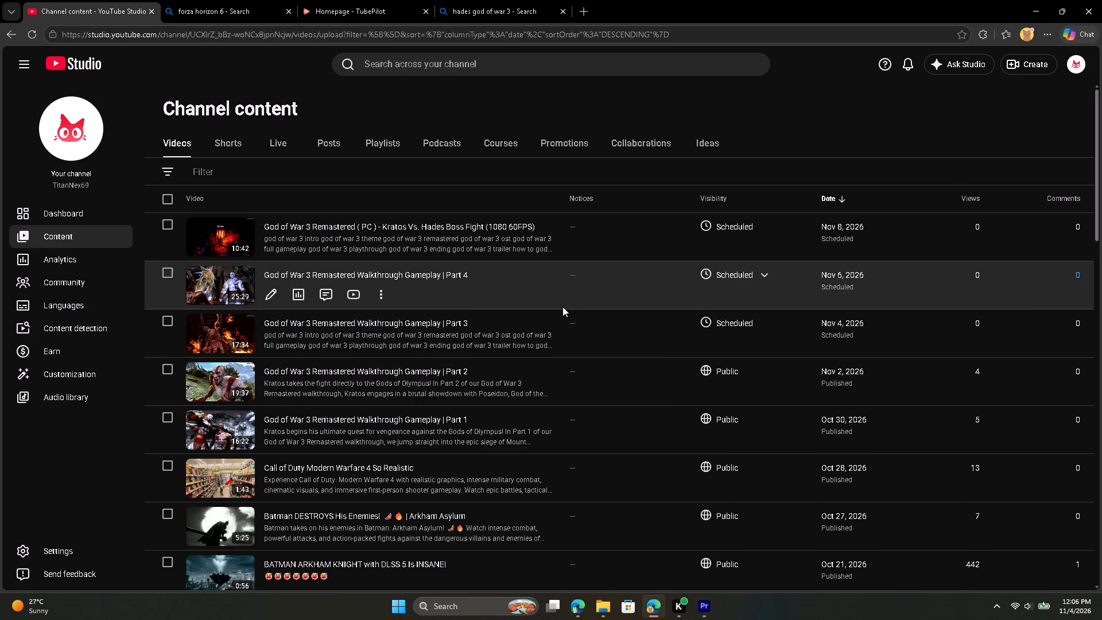
Schedule the private video "Surviving the Freakers in Days Gone!" to go public on Nov 10, 2026 at 5:00 PM.
scroll(561, 351, down, 2)
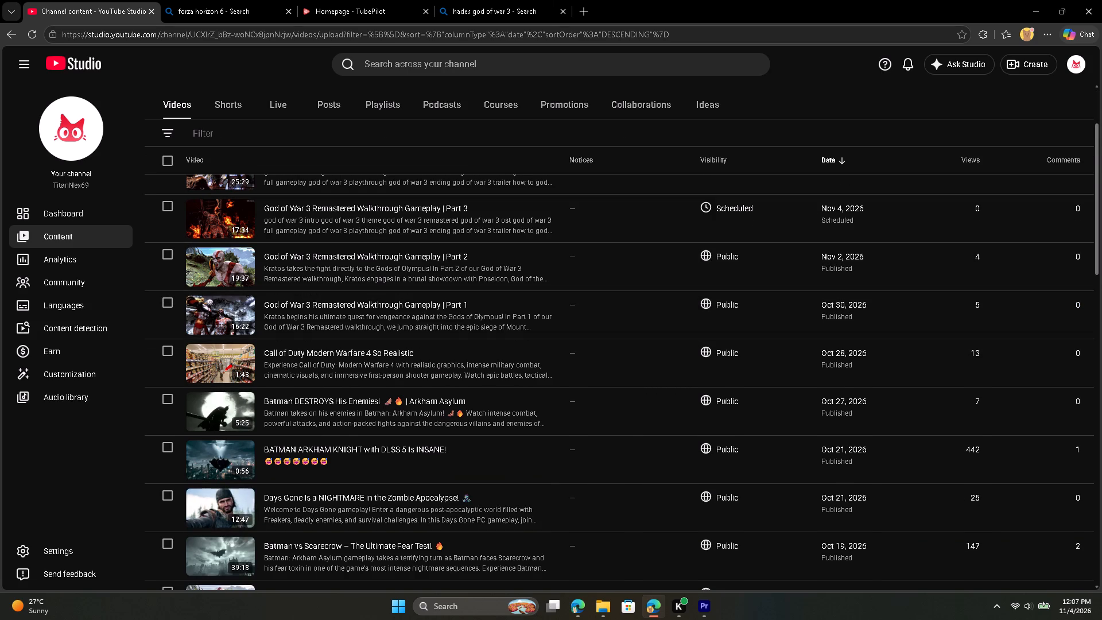
scroll(820, 455, up, 5)
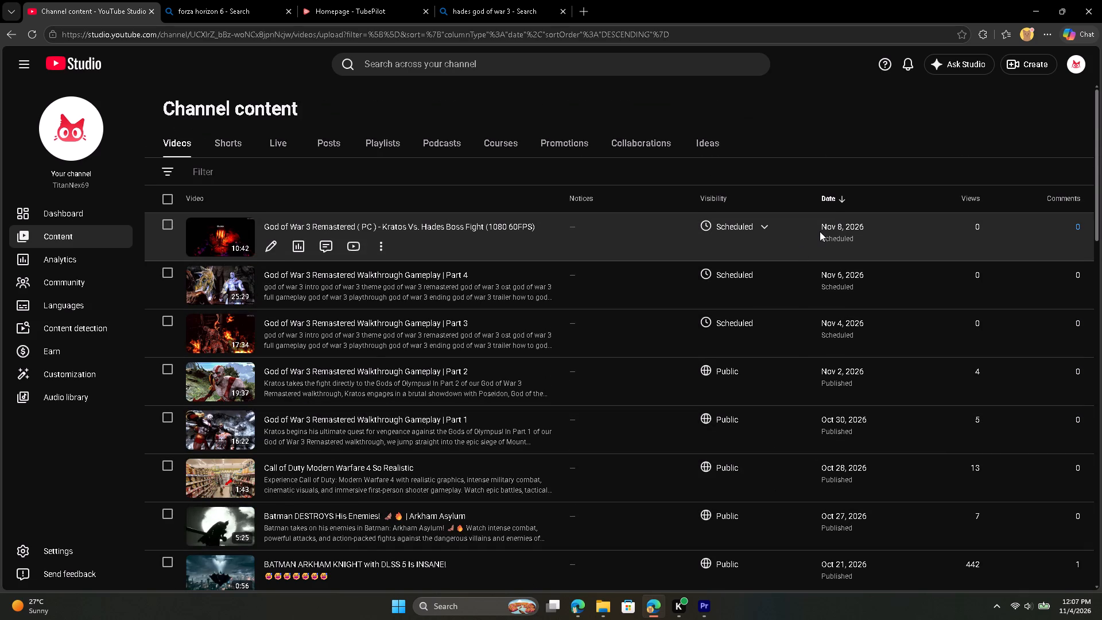
scroll(634, 325, down, 3)
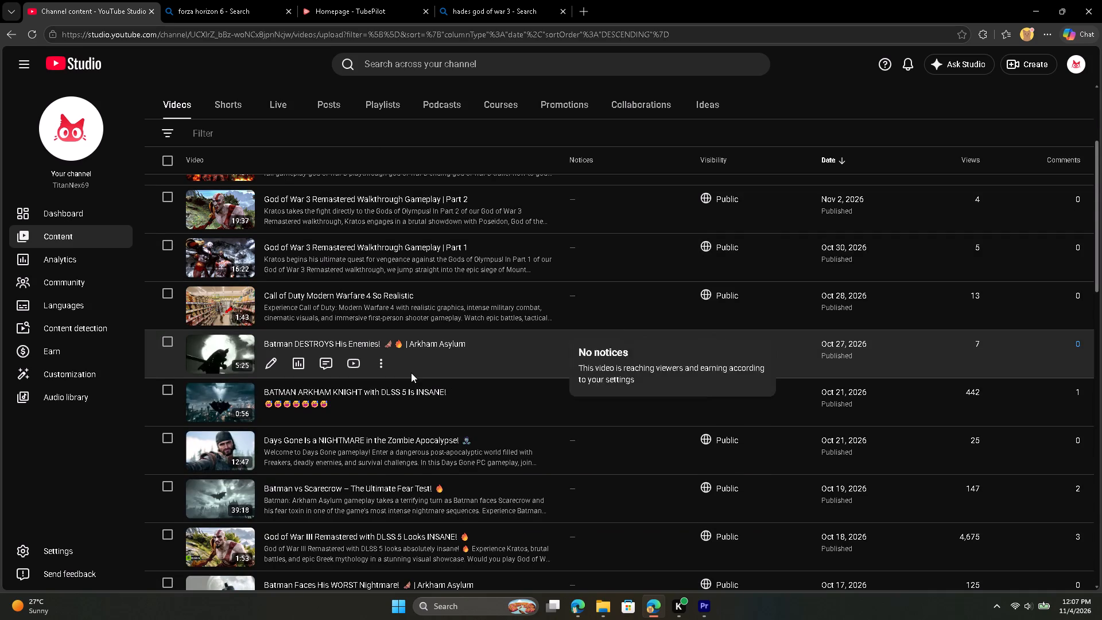
scroll(410, 378, down, 1)
scroll(479, 421, down, 4)
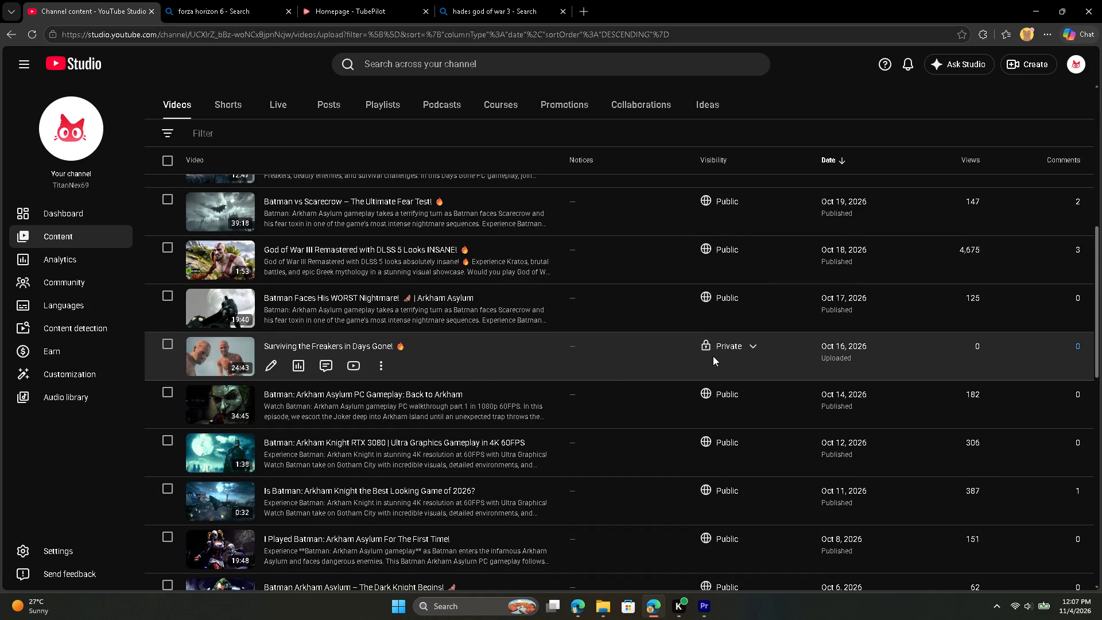
click(725, 348)
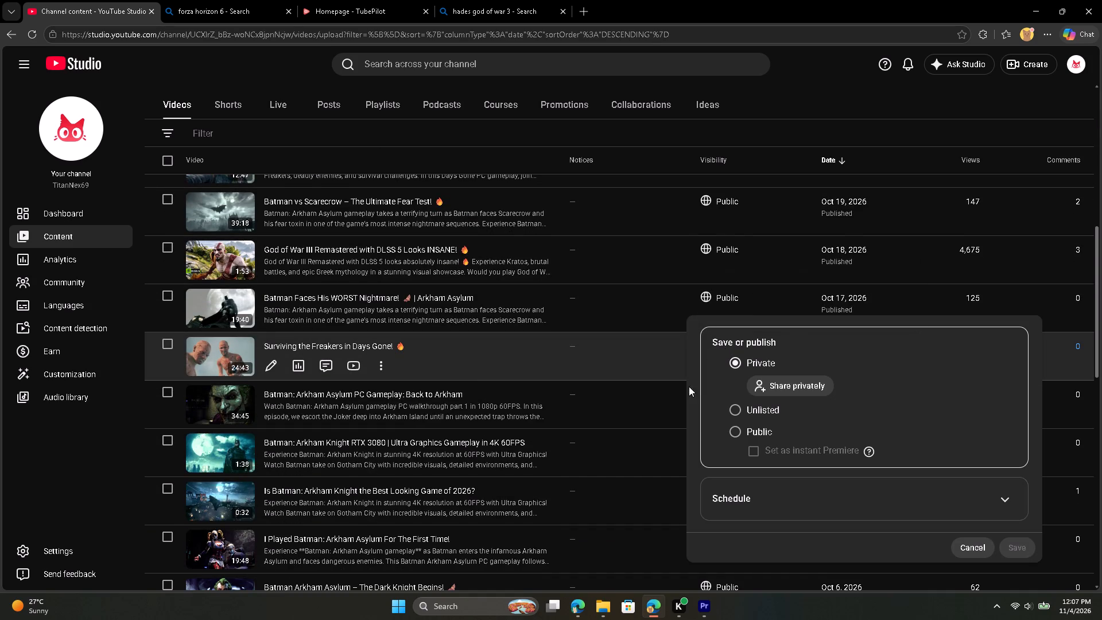
click(739, 482)
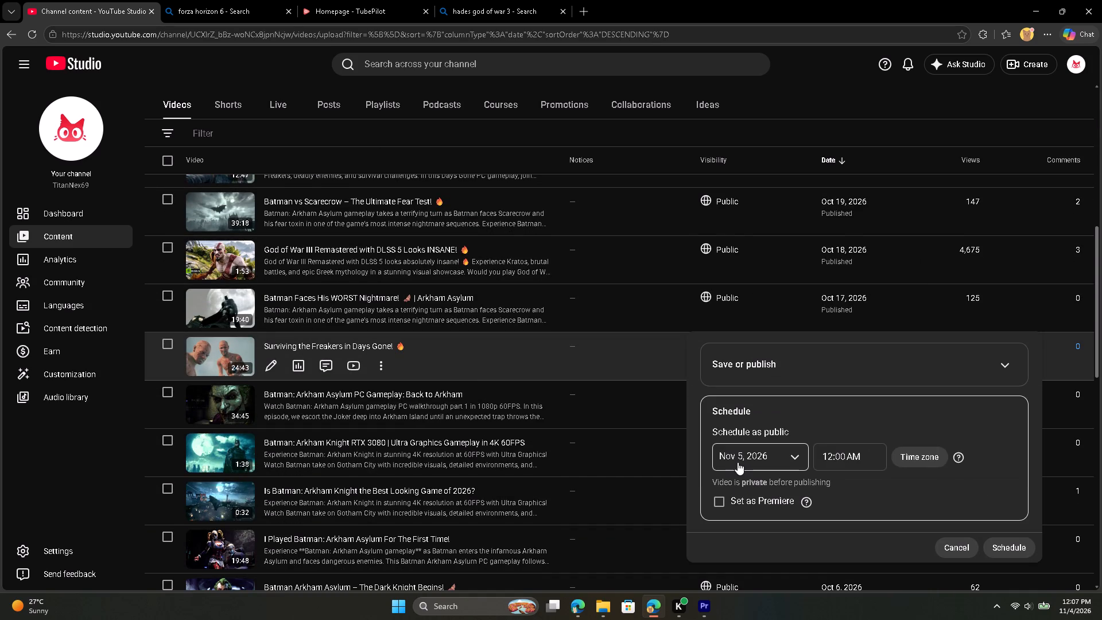
click(744, 460)
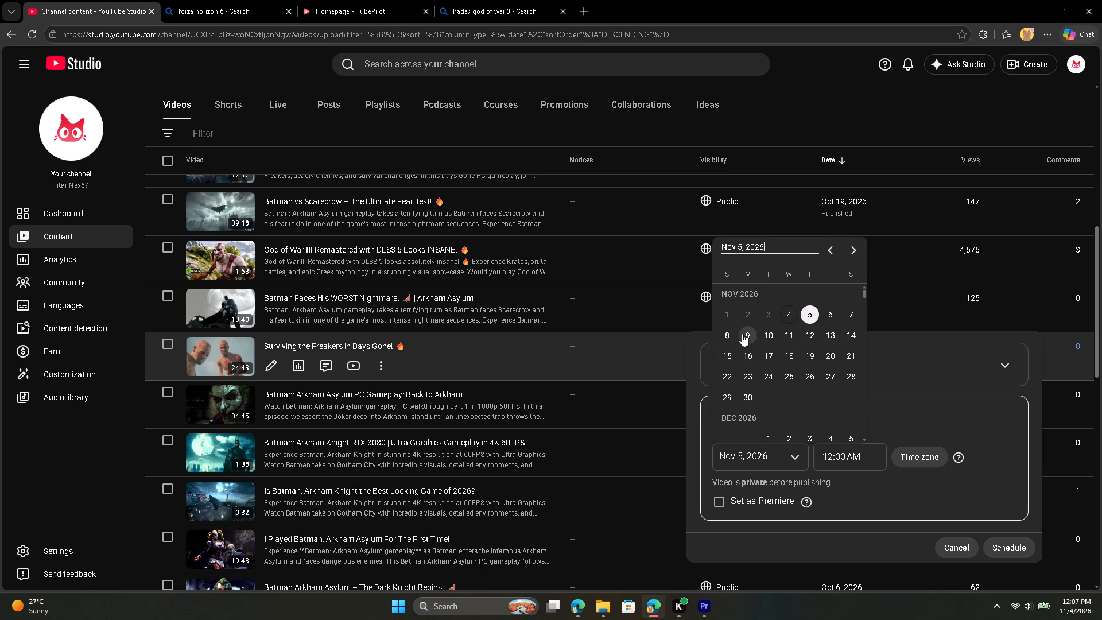
click(763, 335)
click(837, 457)
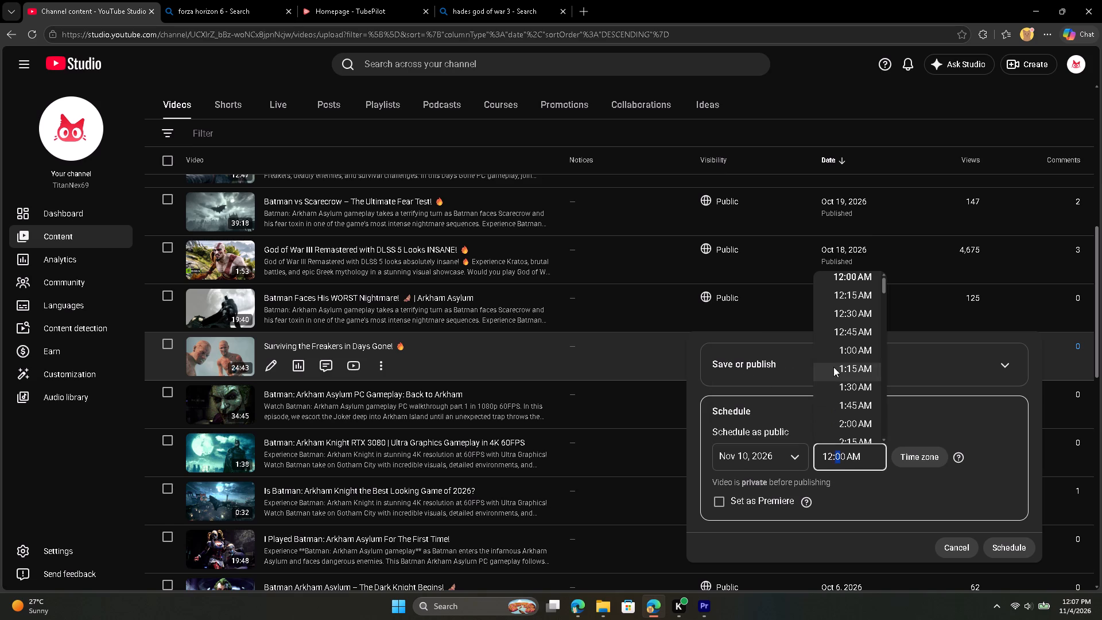
scroll(836, 348, down, 7)
scroll(849, 417, down, 3)
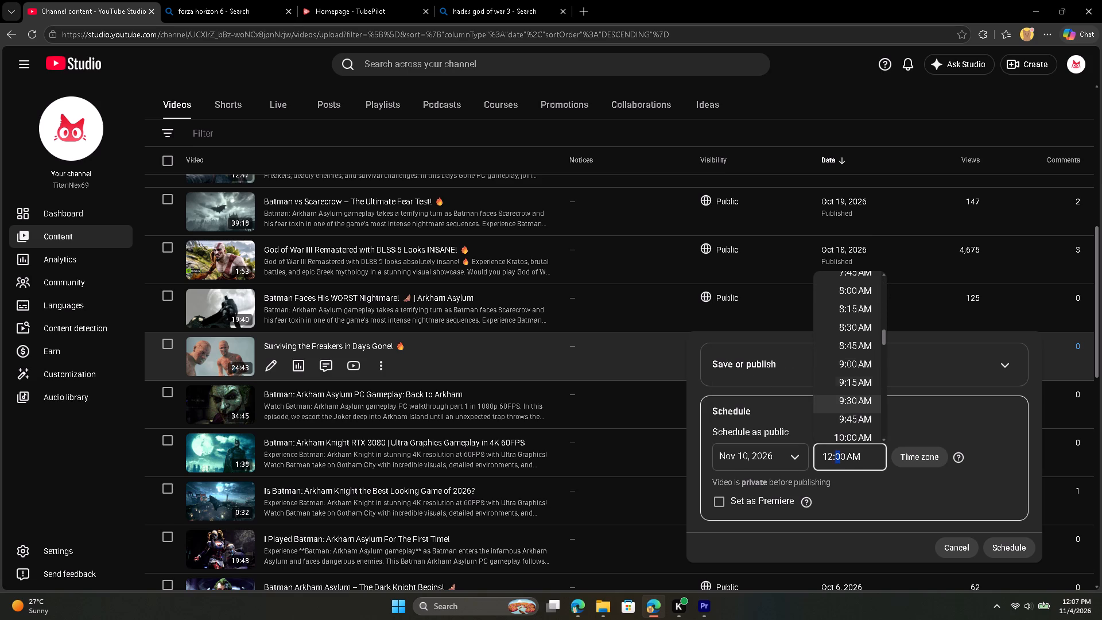
scroll(855, 358, down, 11)
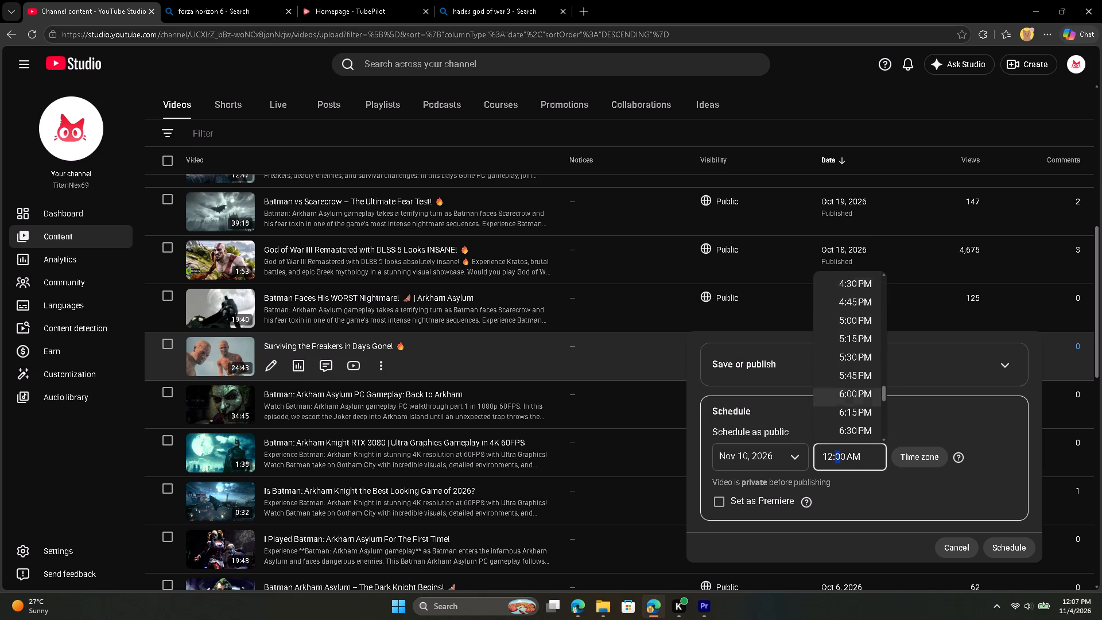
click(851, 321)
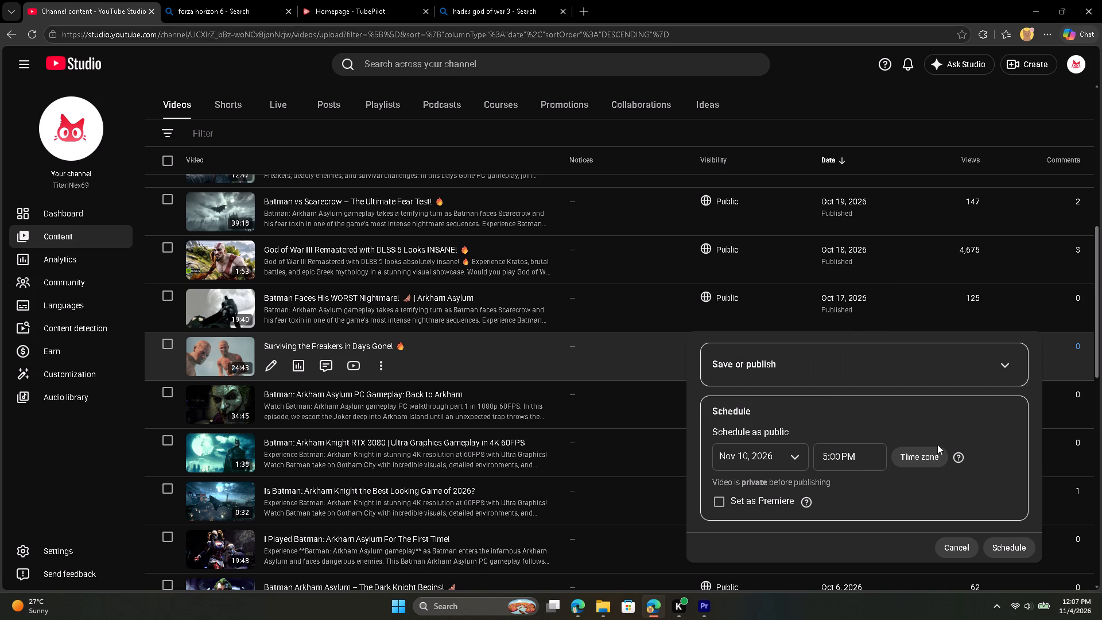
click(1003, 548)
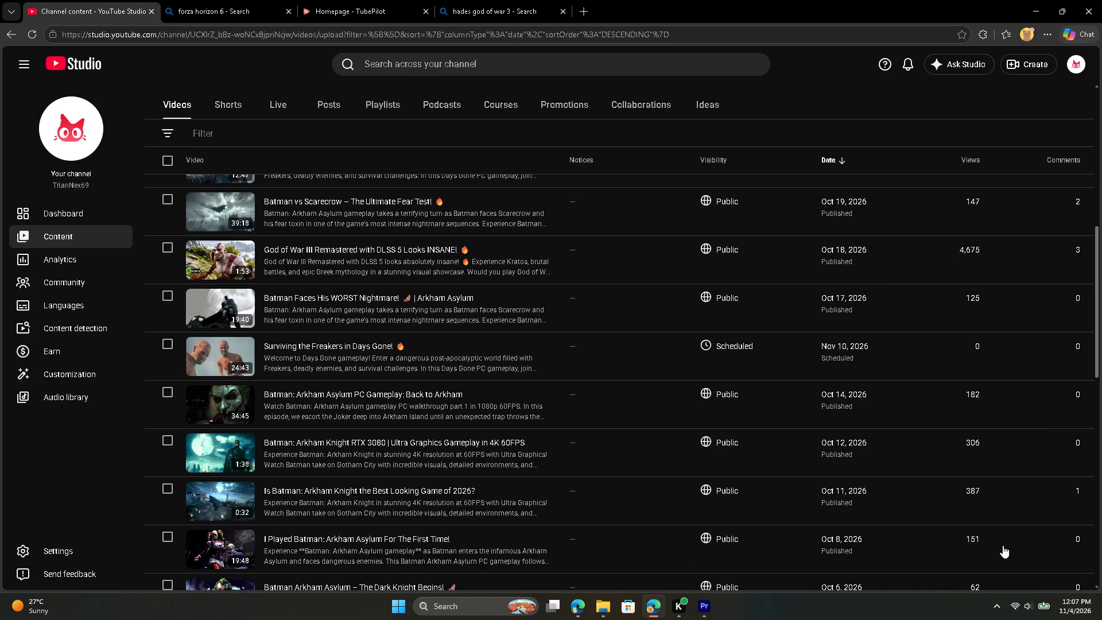
Look through the rest of the channel's video list, checking each video's visibility status.
scroll(676, 405, down, 4)
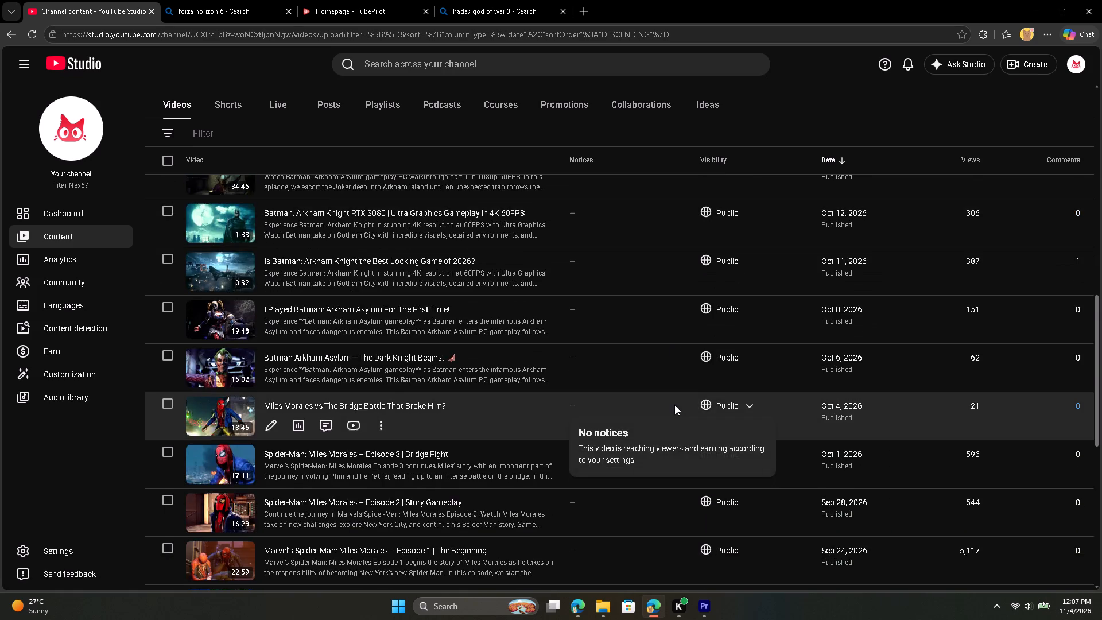
scroll(677, 402, down, 11)
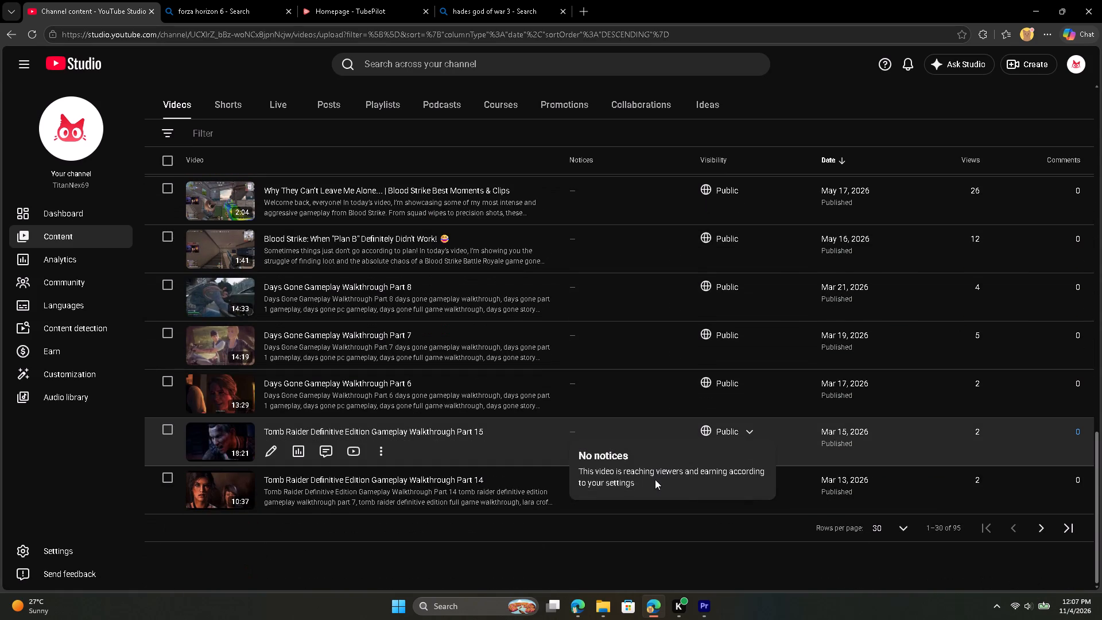
scroll(641, 480, up, 5)
scroll(690, 394, up, 14)
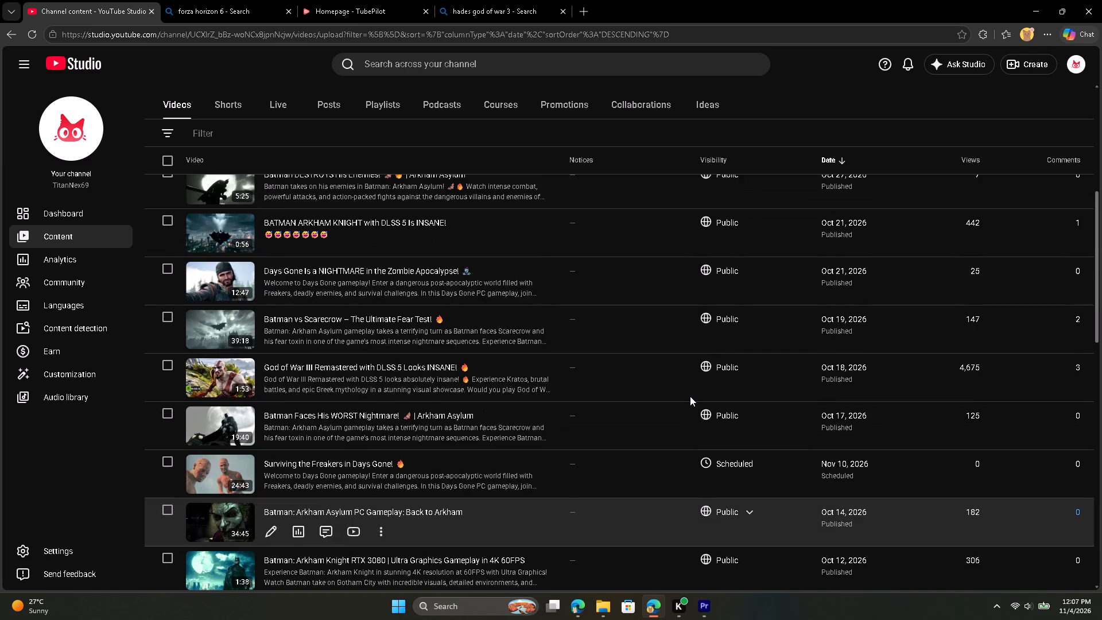
scroll(693, 488, down, 2)
scroll(695, 476, up, 2)
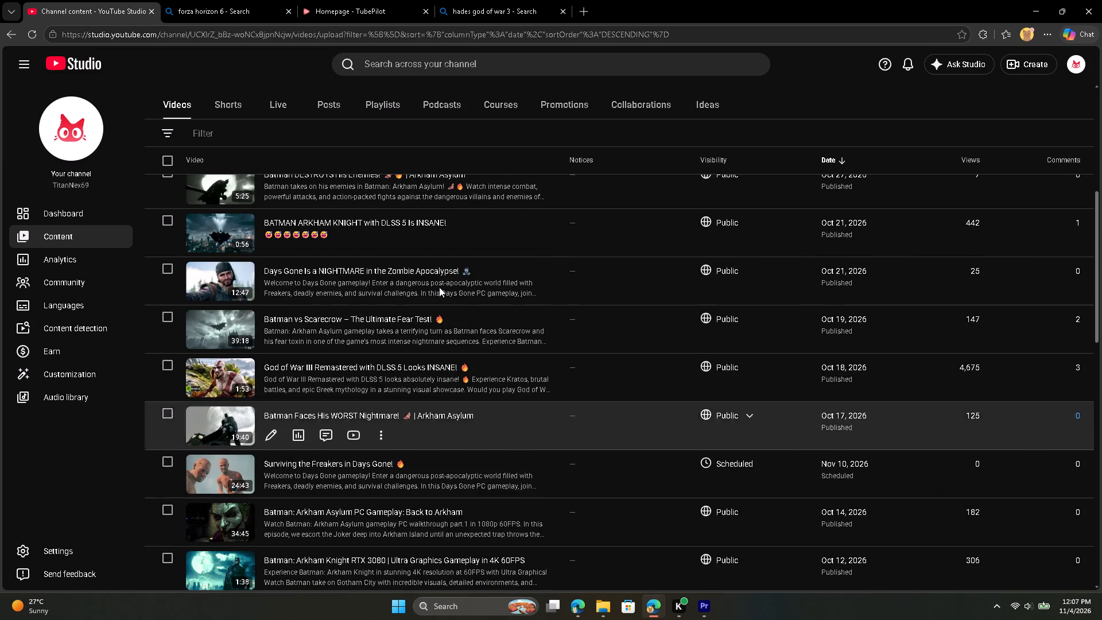
Reload the channel content list and review the scheduled and published videos by date.
click(28, 33)
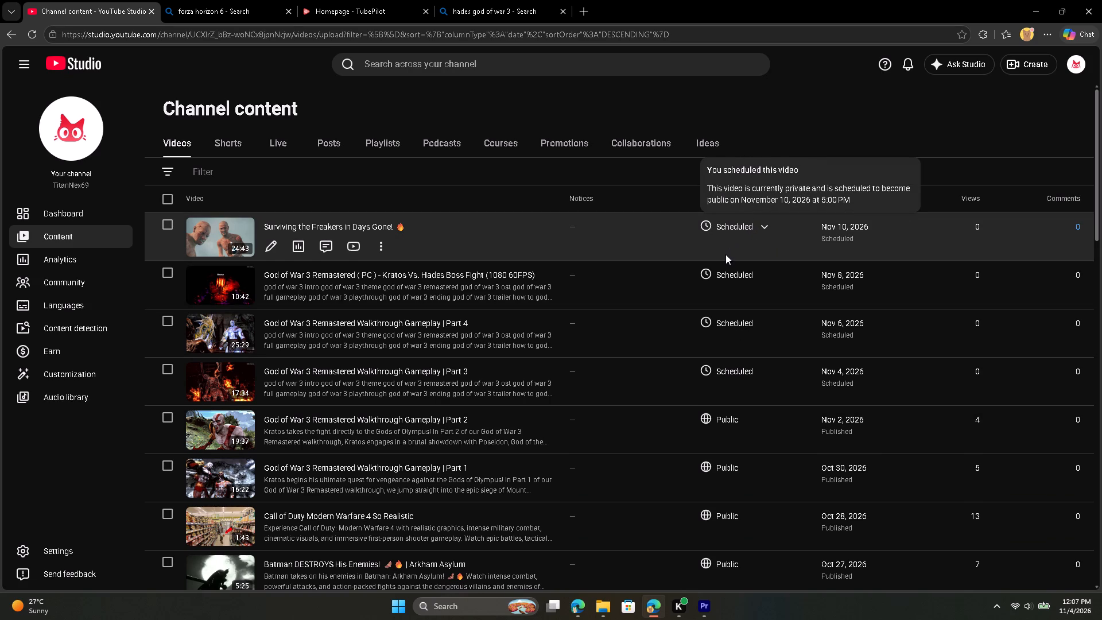
scroll(723, 373, down, 6)
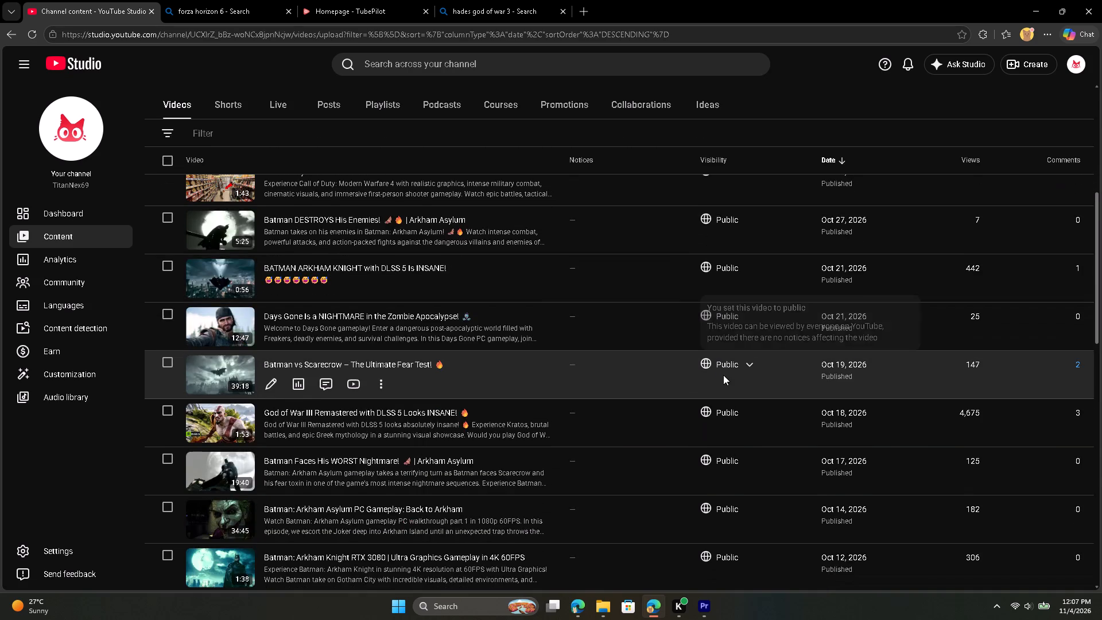
scroll(723, 375, down, 5)
scroll(676, 382, up, 6)
scroll(472, 320, up, 5)
scroll(543, 375, up, 4)
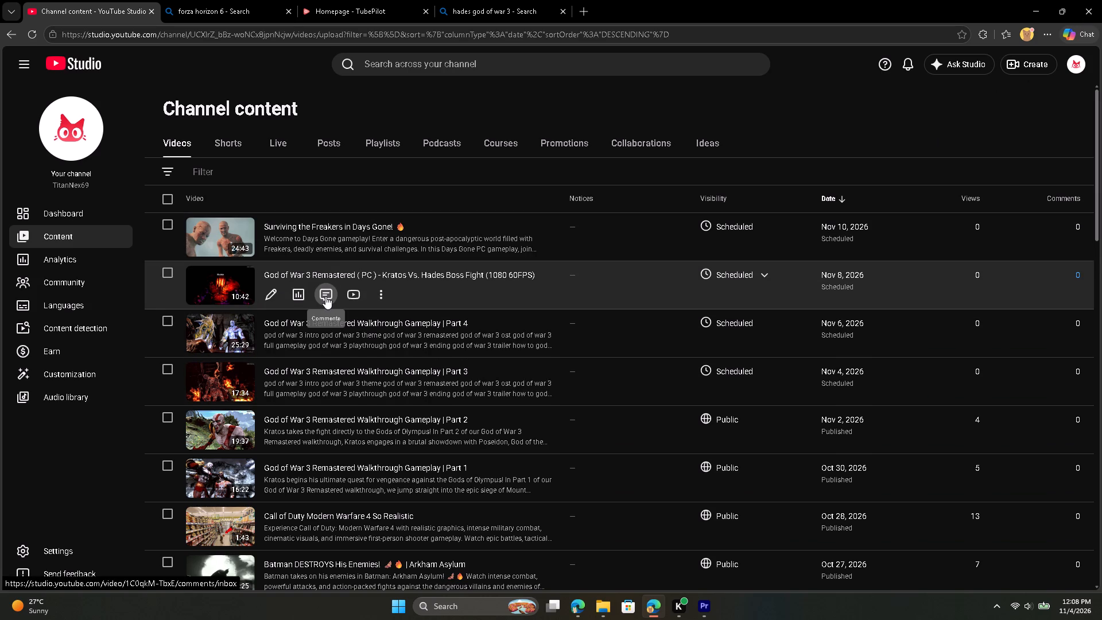
Start a new video upload with the "ganmeolay" file from the "premiar pro" folder on drive D.
click(1013, 61)
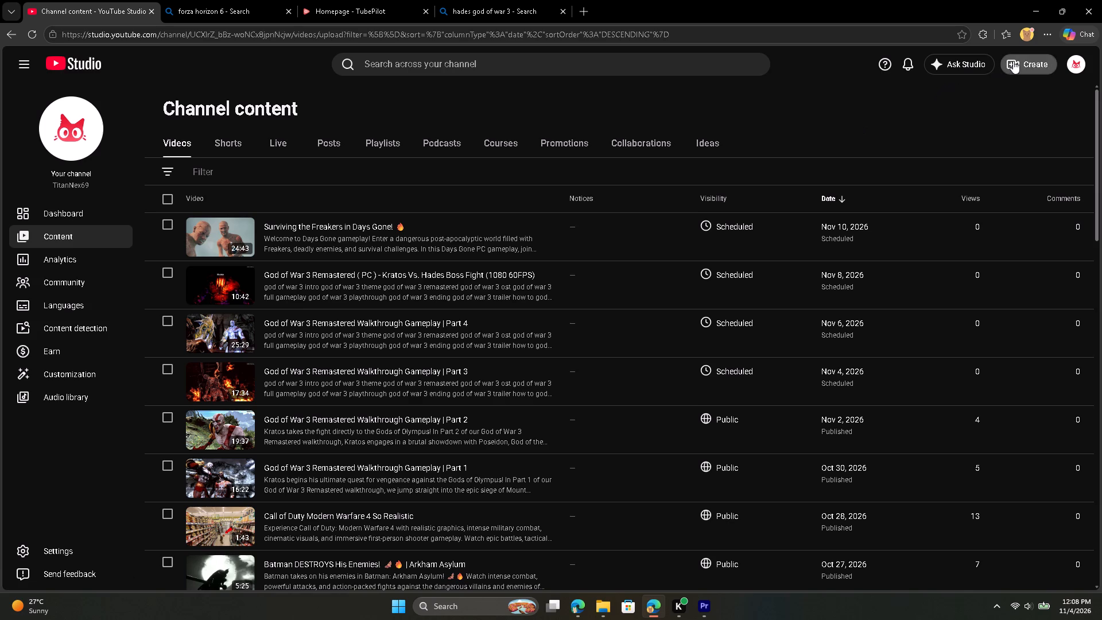
click(993, 88)
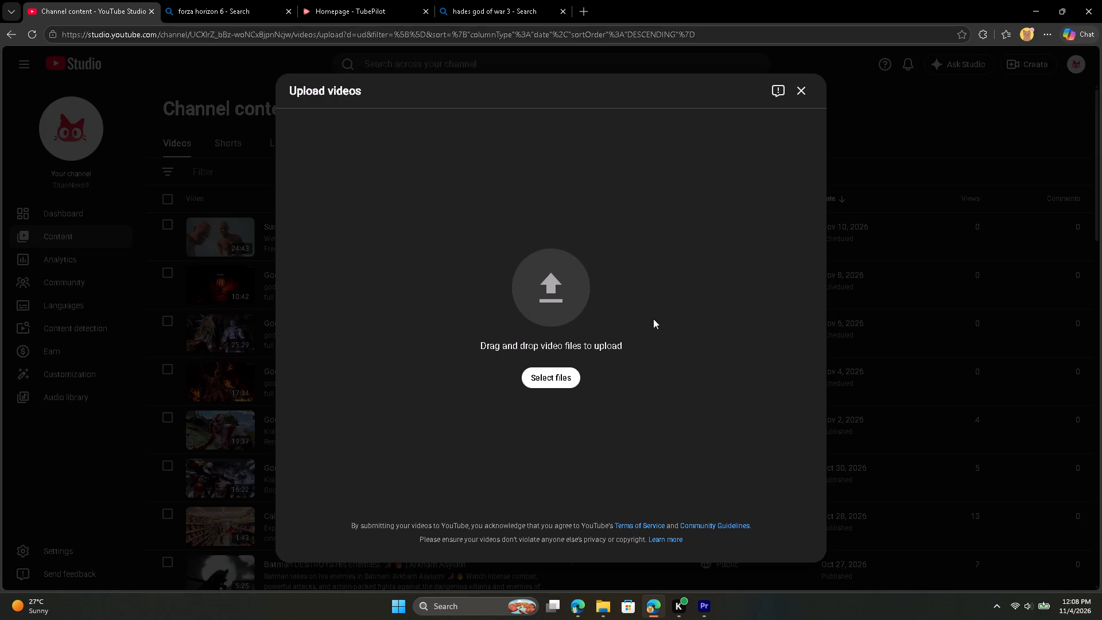
click(564, 375)
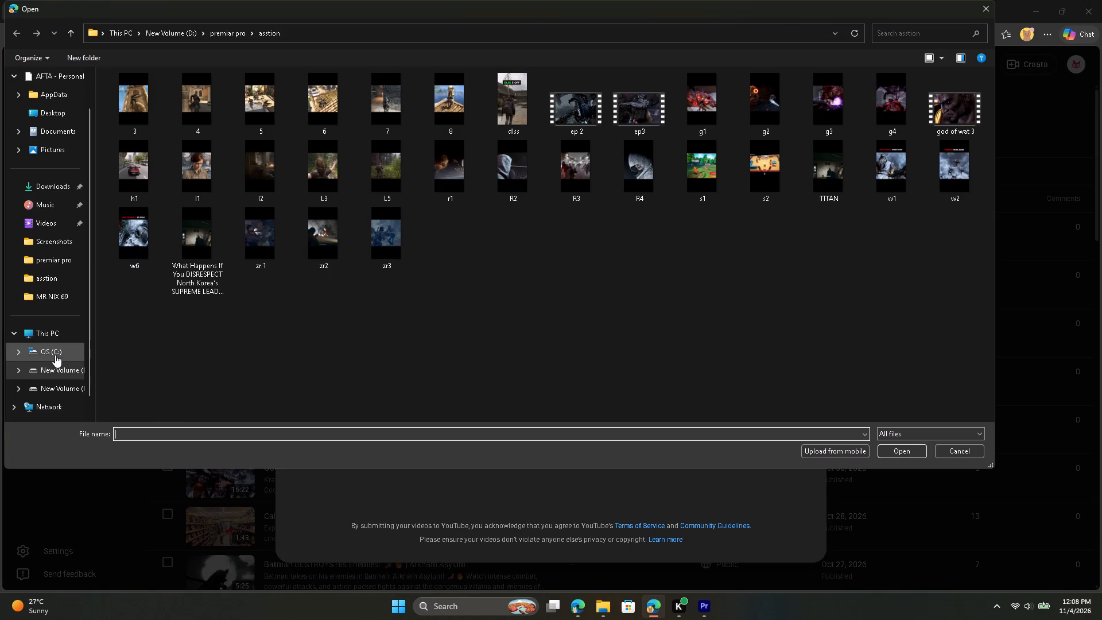
click(56, 370)
double_click(374, 100)
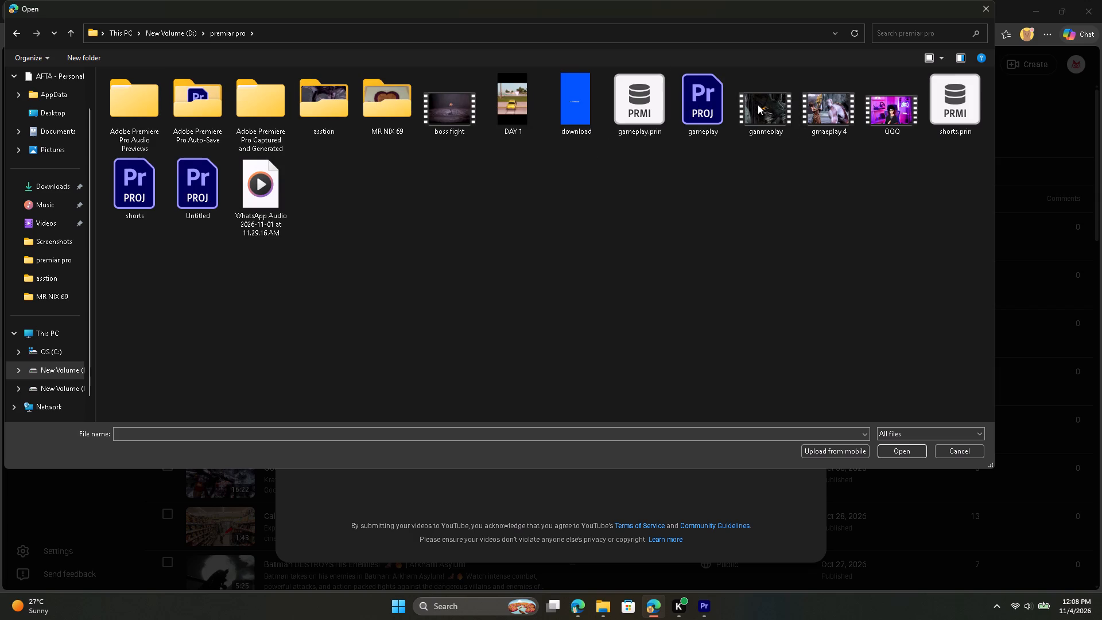
click(758, 104)
click(910, 450)
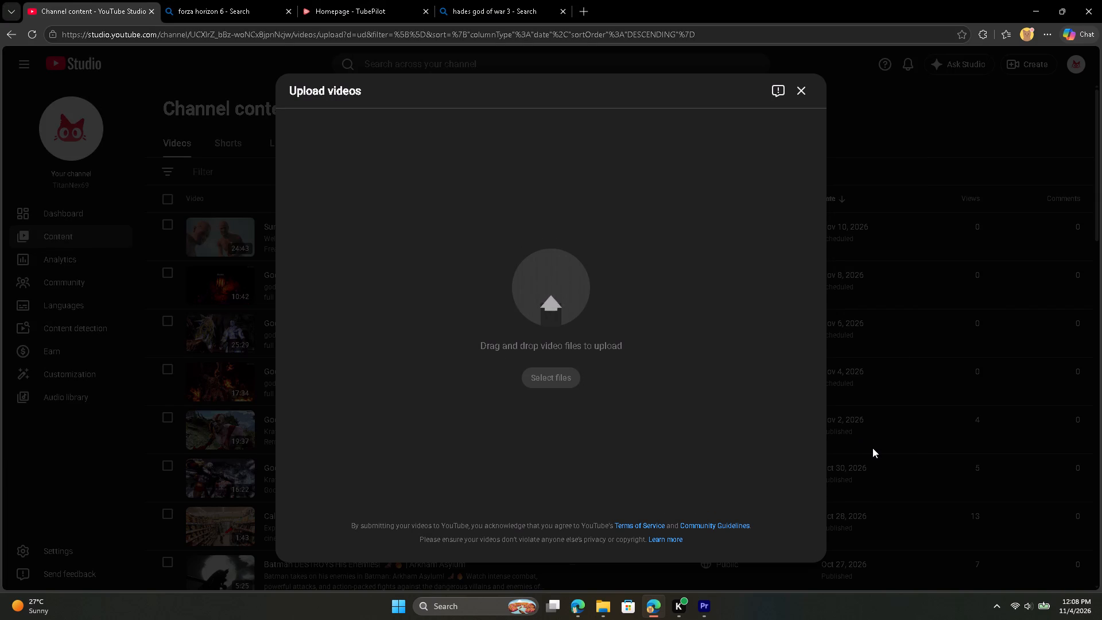
Switch to File Explorer and preview a late section of "ganmeolay" from the "premiar pro" folder in Media Player.
click(596, 619)
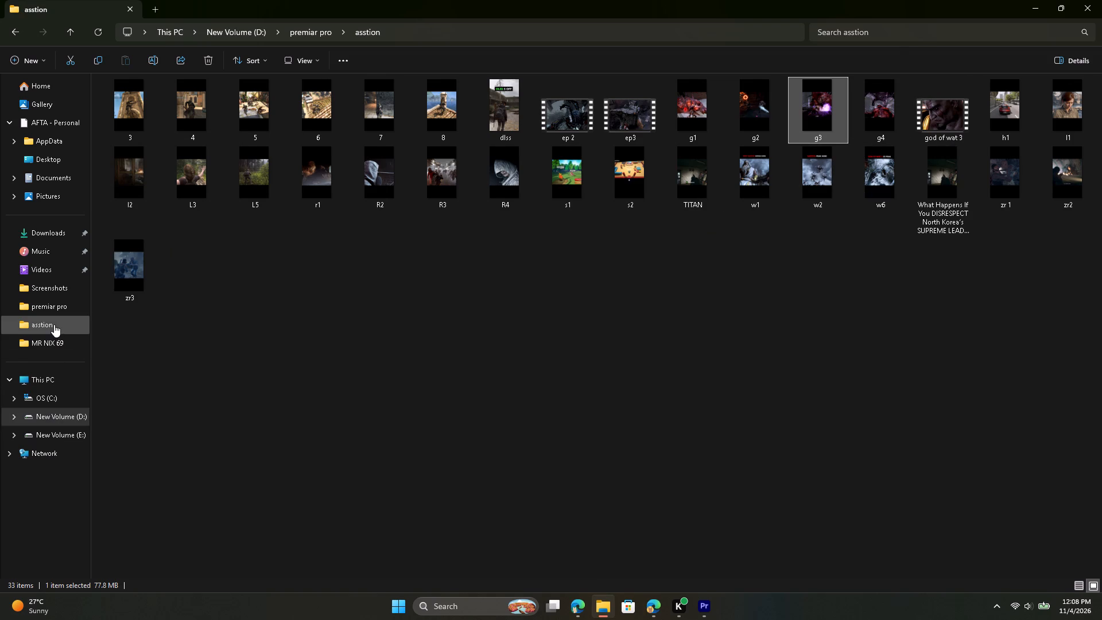
click(51, 300)
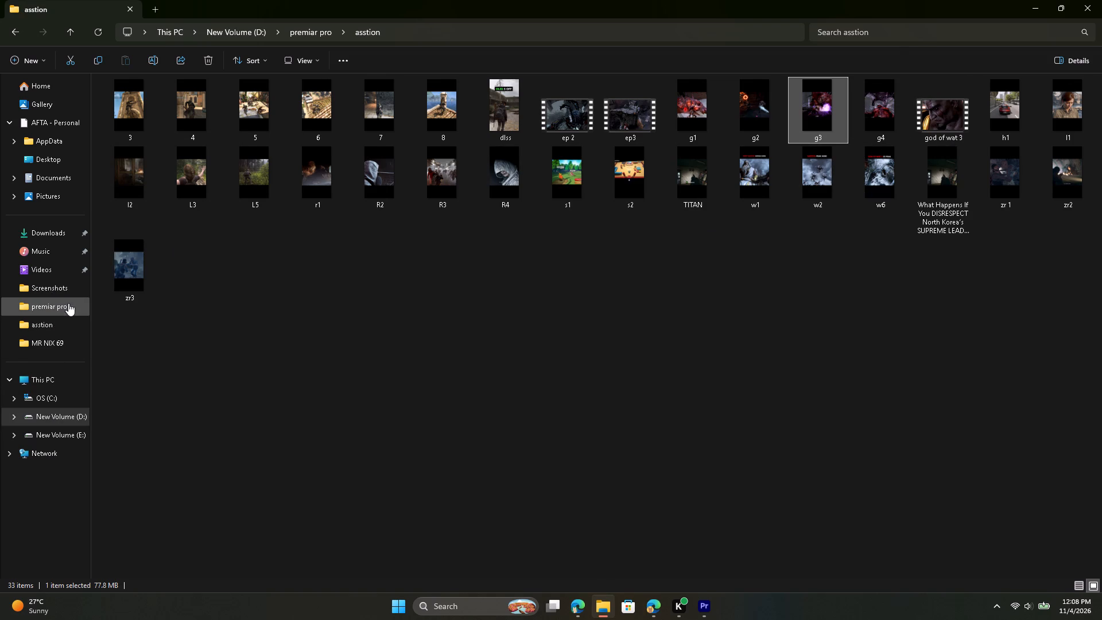
click(68, 304)
double_click(743, 118)
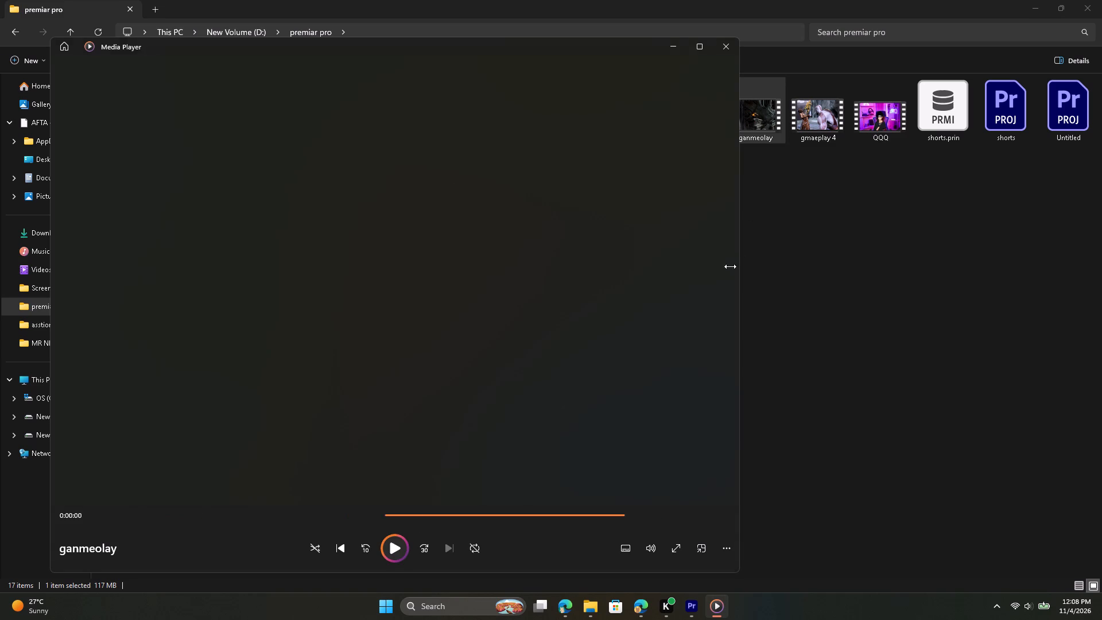
click(566, 514)
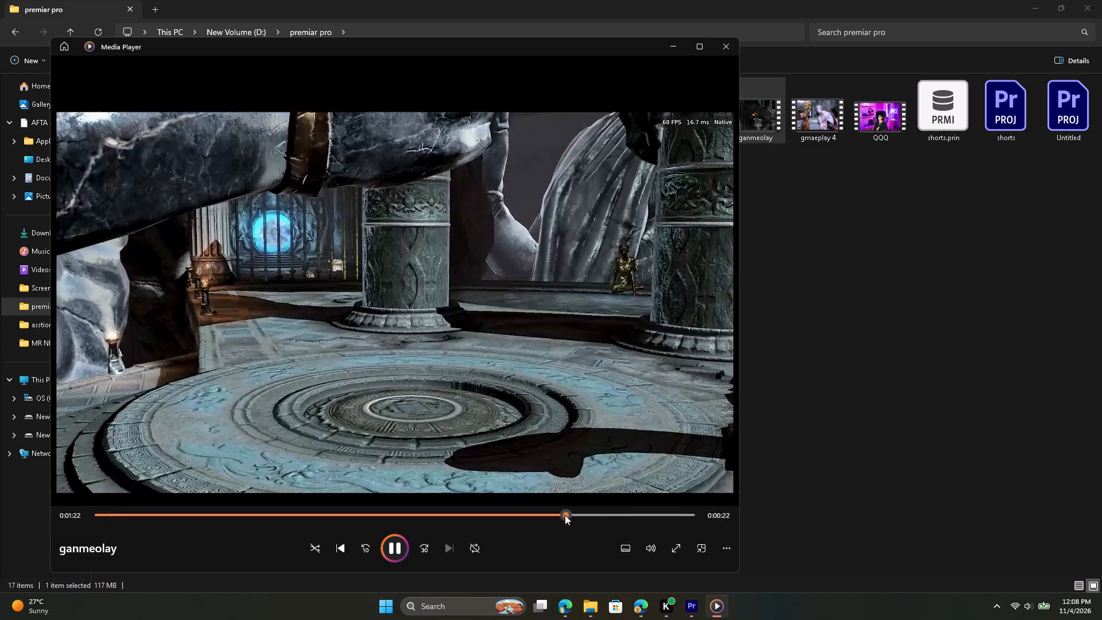
click(731, 51)
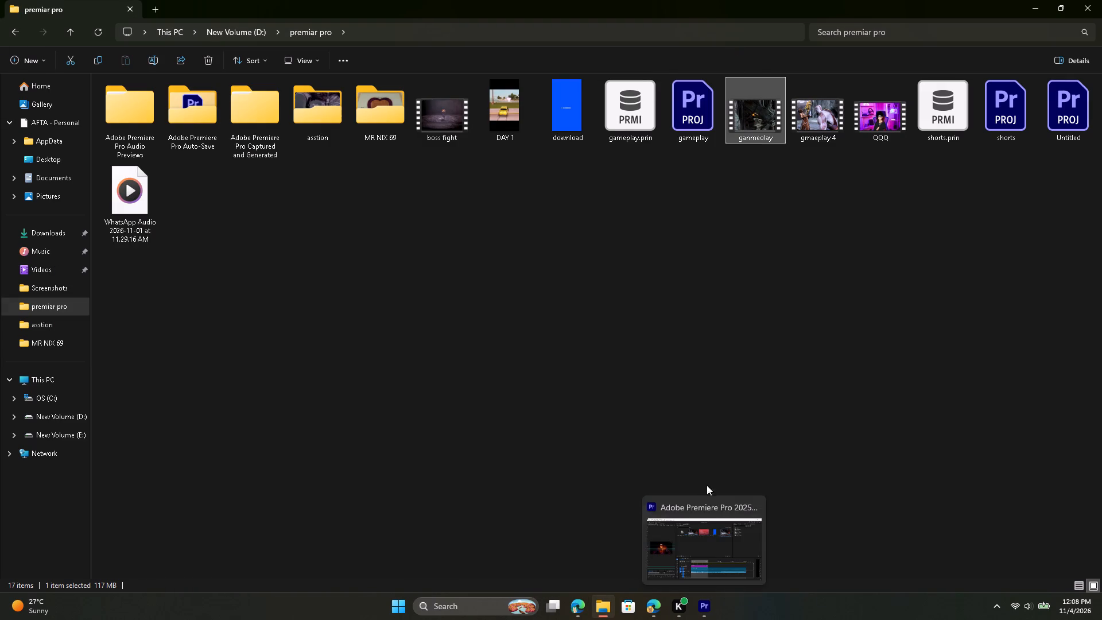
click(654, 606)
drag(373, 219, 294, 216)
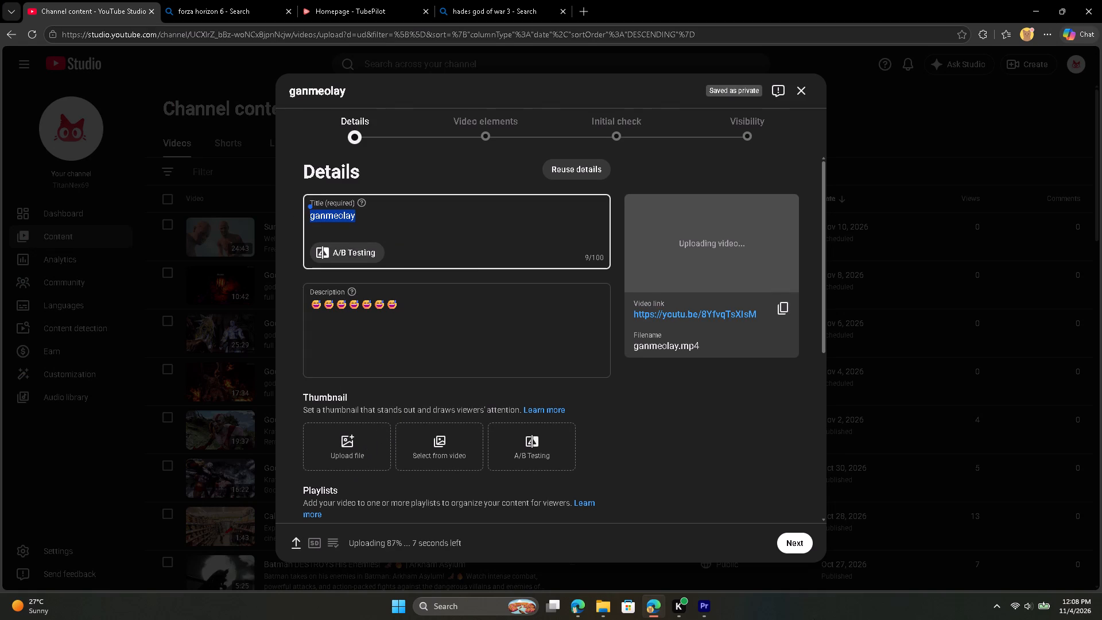
Switch to File Explorer, open "ganmeolay" in Media Player and skim its gameplay at several points from beginning to end.
click(606, 607)
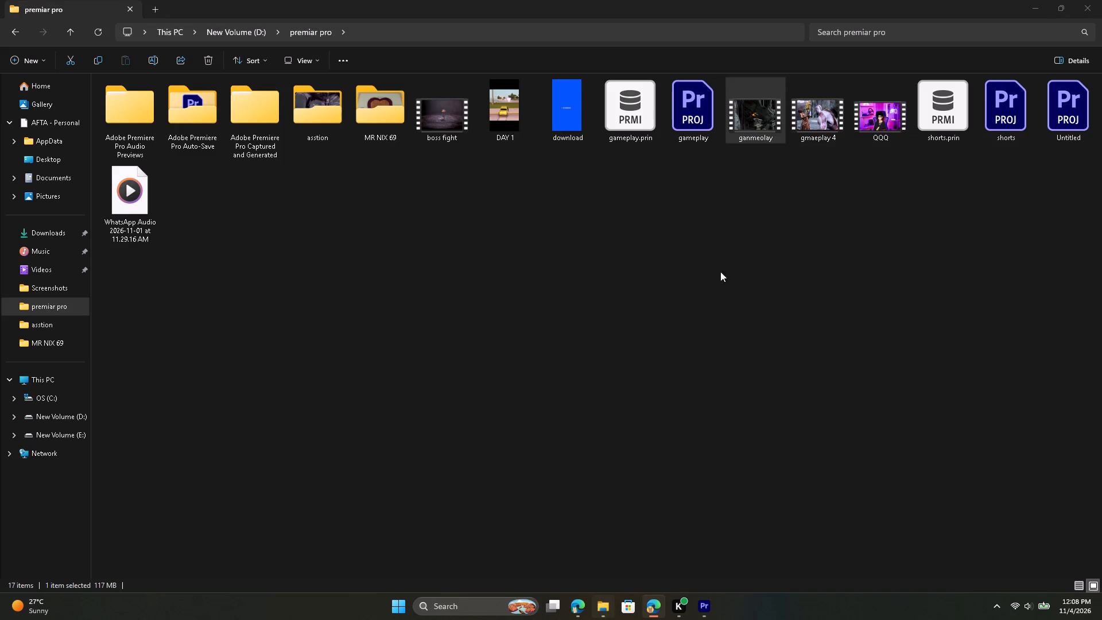
double_click(747, 110)
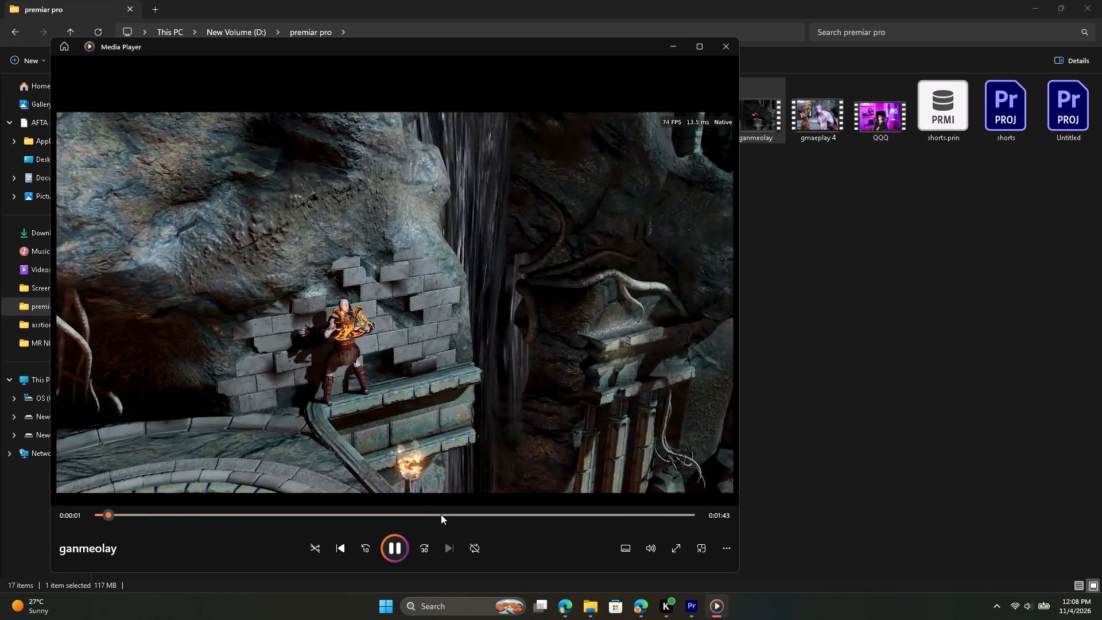
click(441, 514)
drag(469, 514, 613, 511)
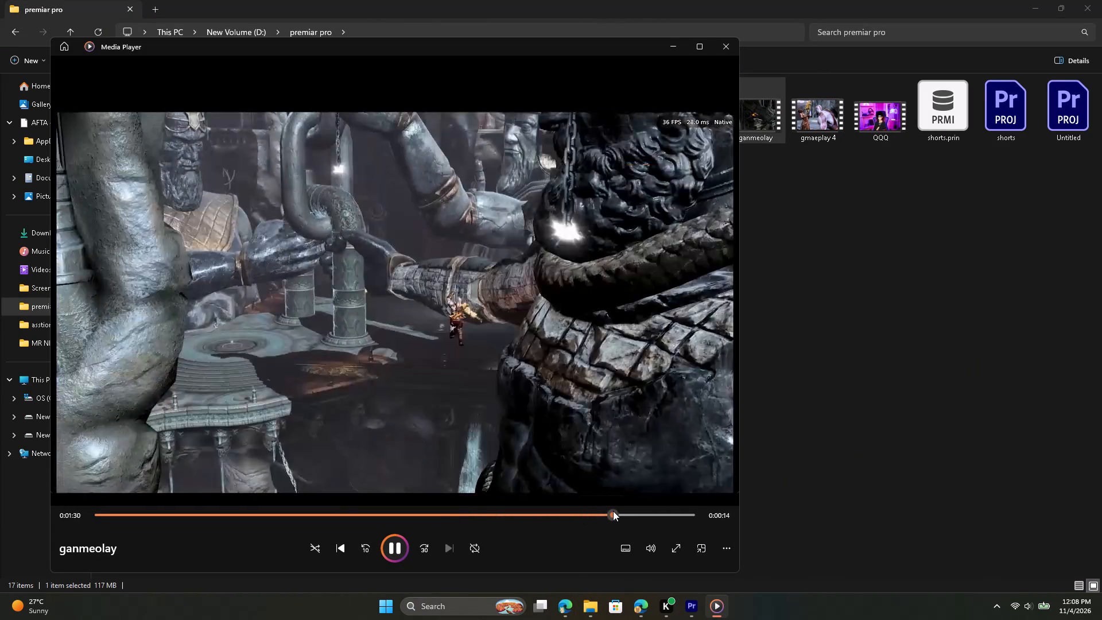
drag(613, 511, 210, 510)
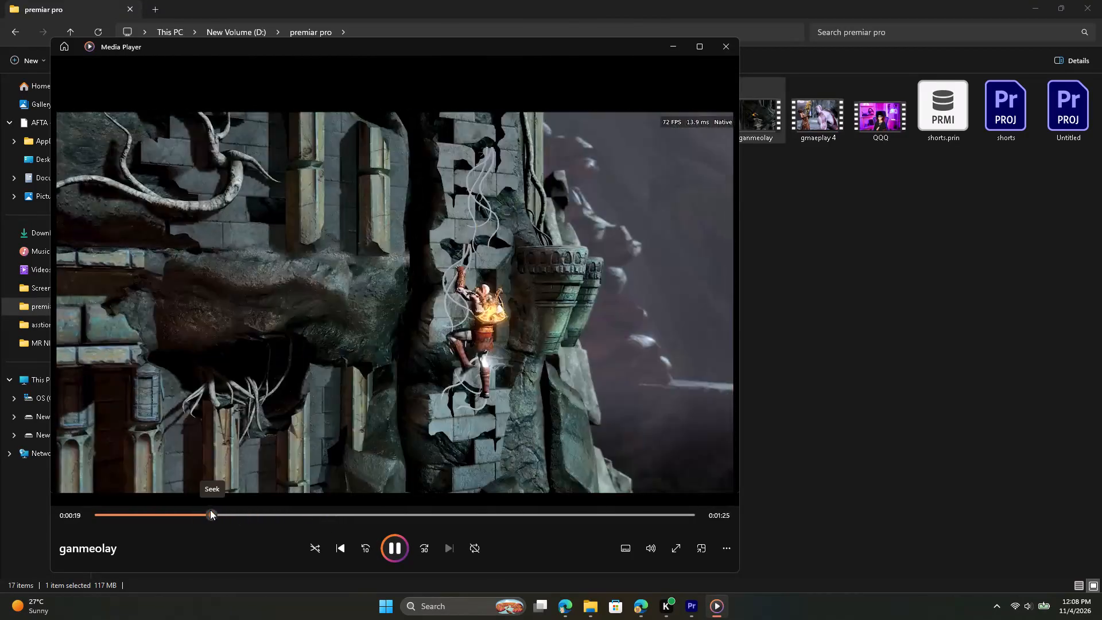
drag(210, 510, 42, 523)
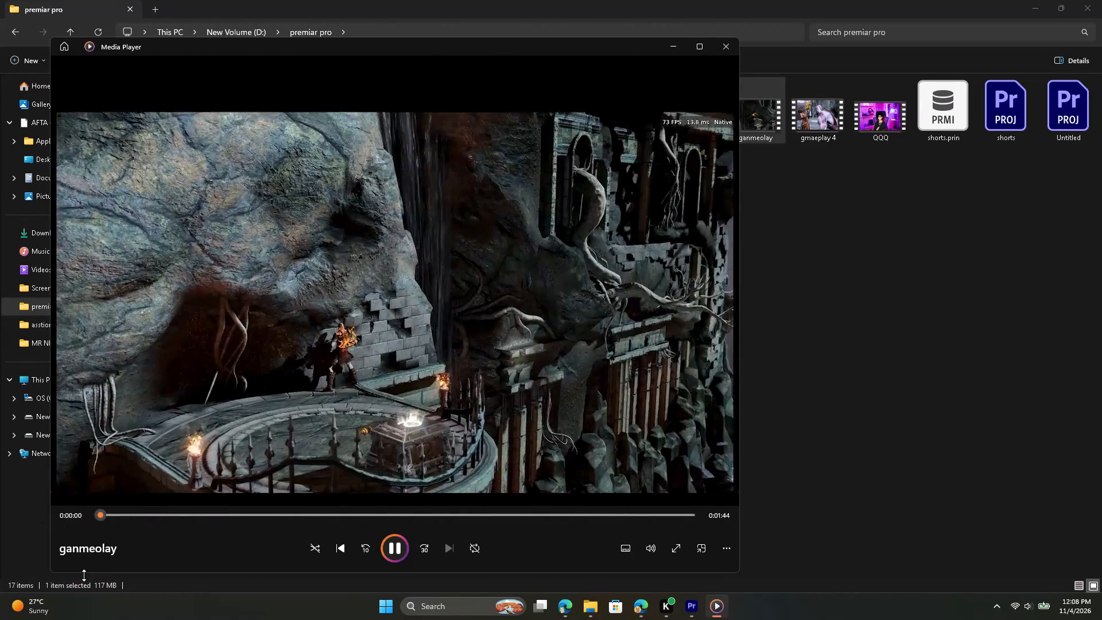
click(206, 511)
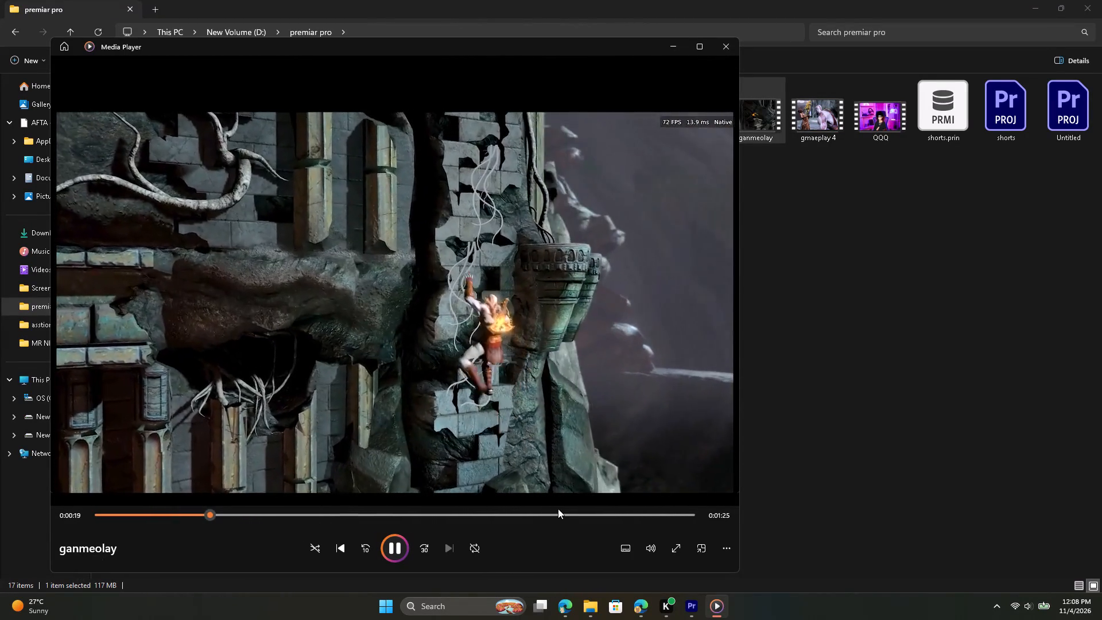
click(559, 509)
click(605, 516)
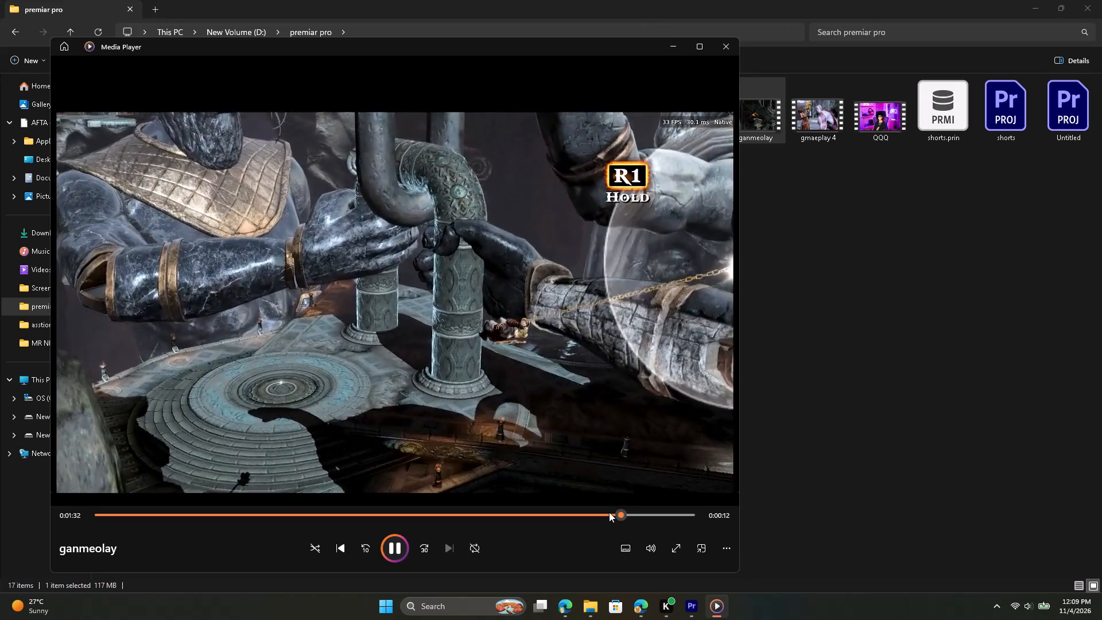
drag(609, 514, 586, 519)
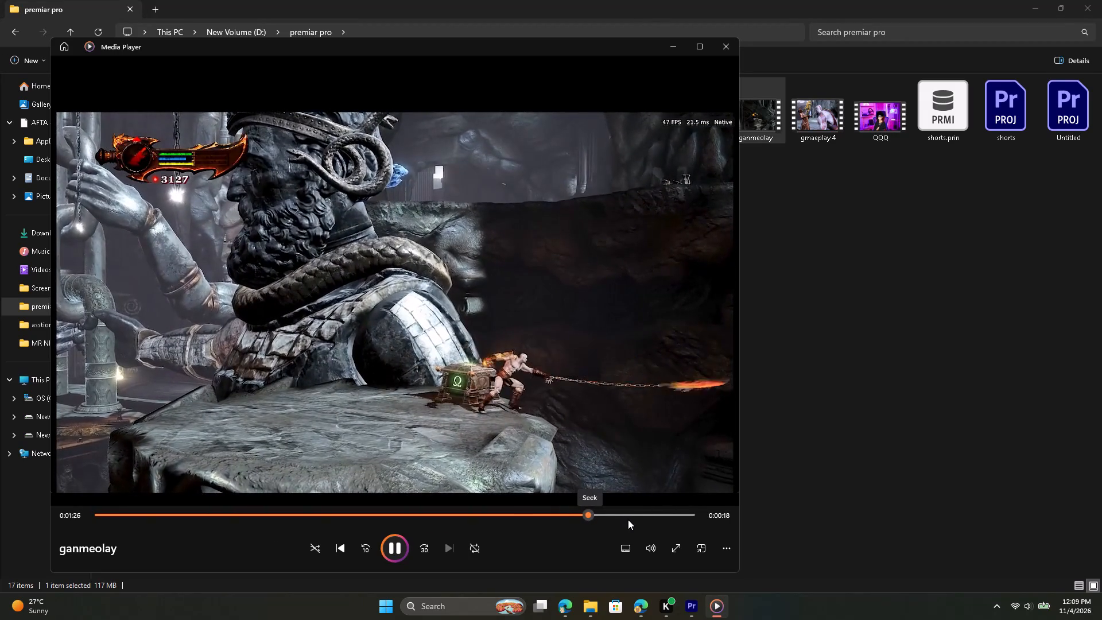
click(622, 514)
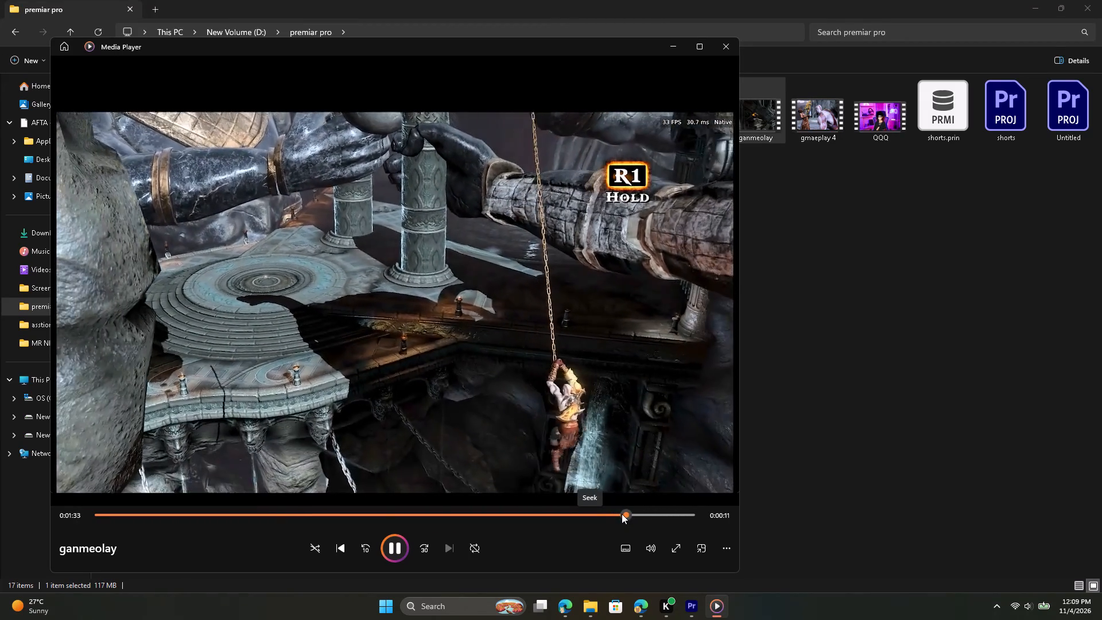
click(651, 514)
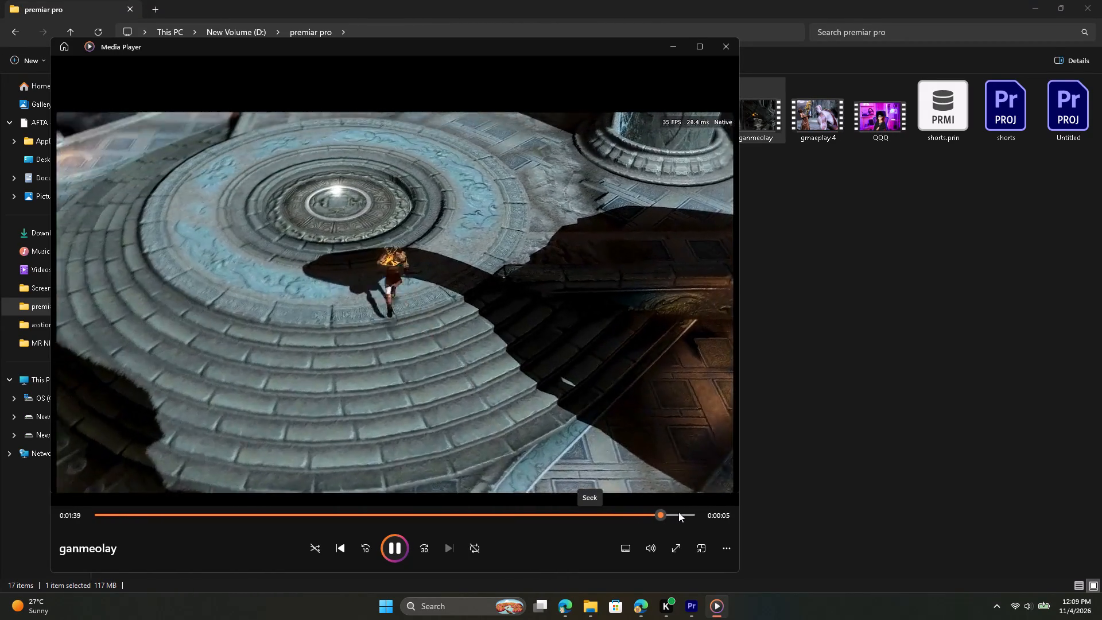
click(734, 45)
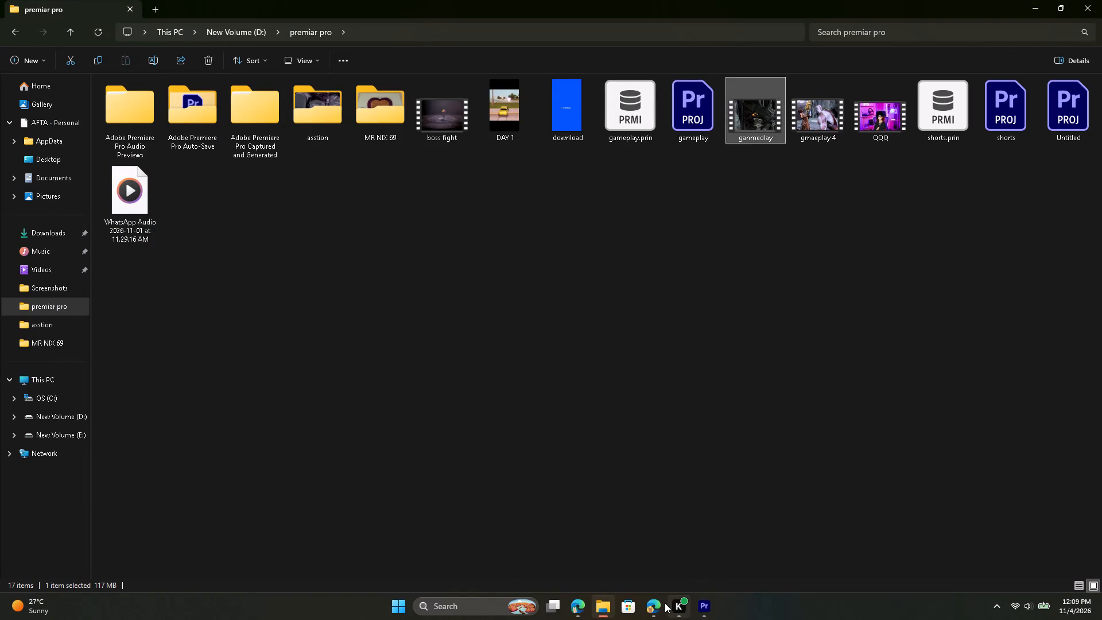
Switch back to the "ganmeolay" upload in Edge and advance from its details through the initial check to the visibility stage.
click(661, 603)
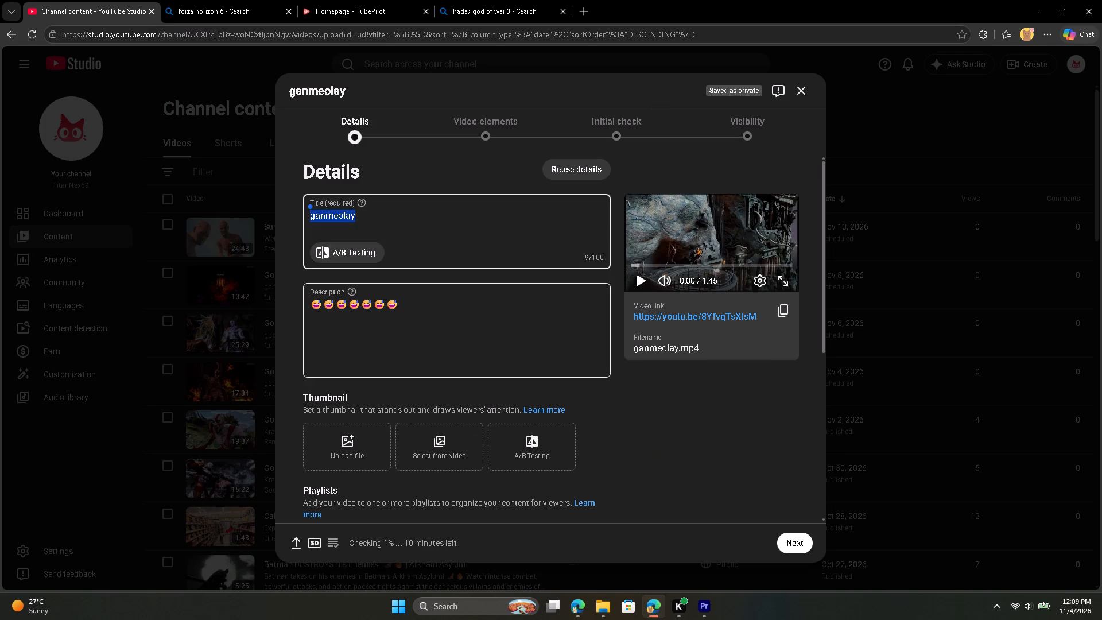
scroll(422, 361, down, 8)
scroll(409, 311, down, 6)
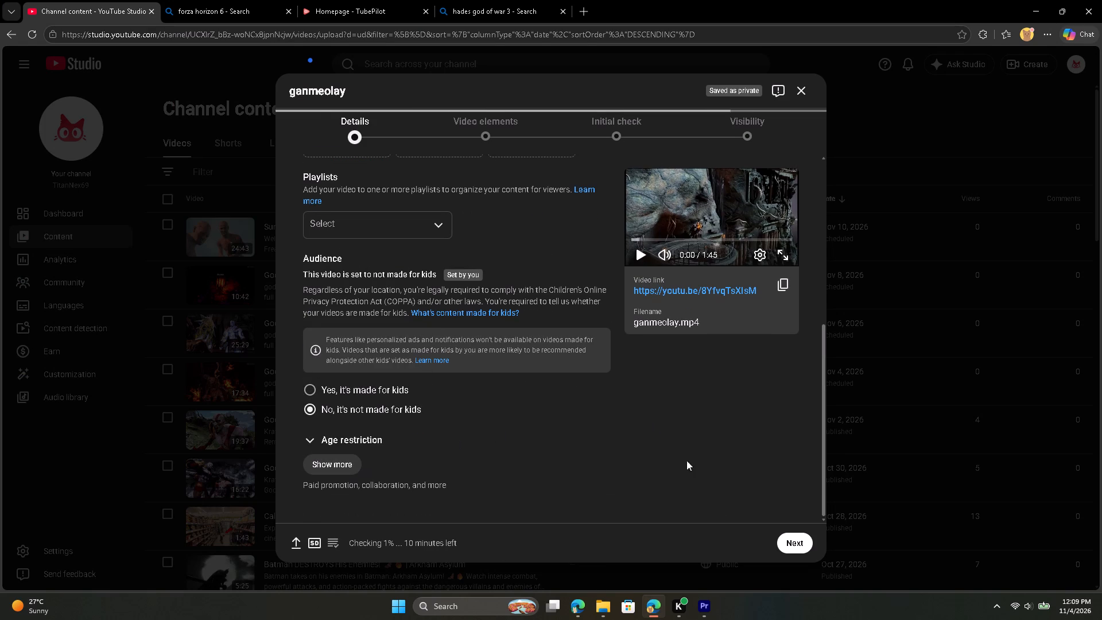
click(789, 542)
click(787, 539)
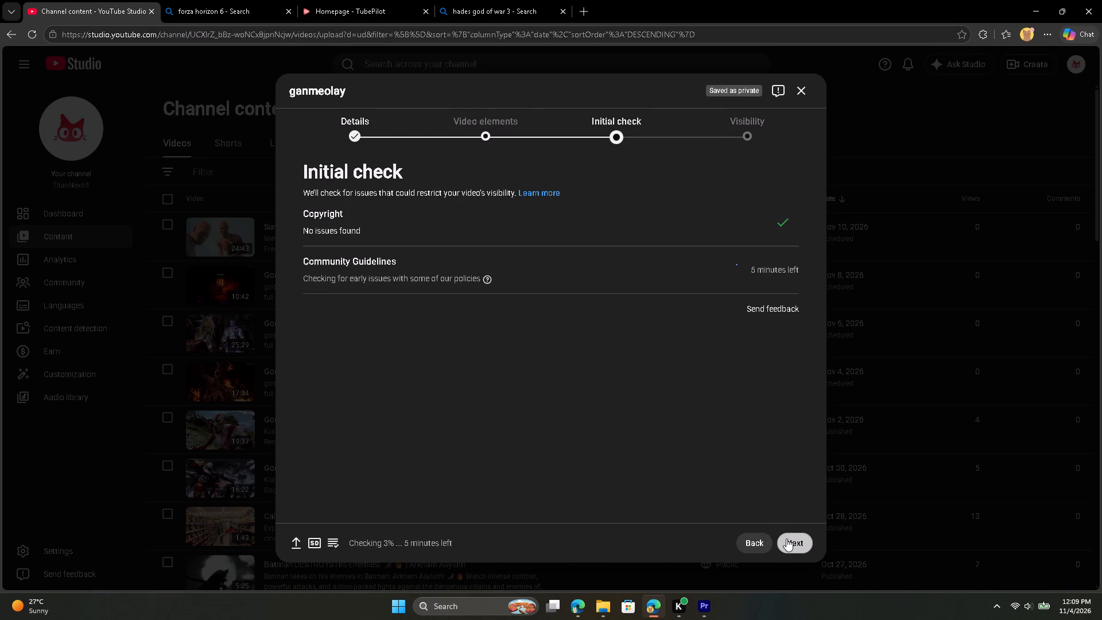
click(786, 538)
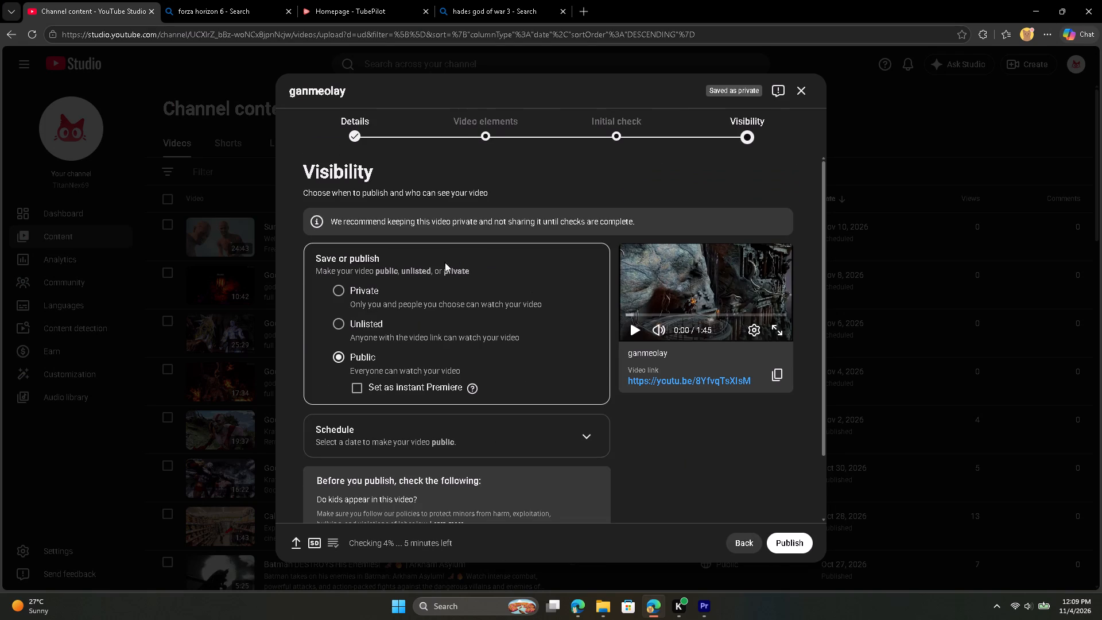
Schedule the "ganmeolay" video as public for Nov 12, 2026 at 5:00 PM and close the scheduling summary.
click(384, 435)
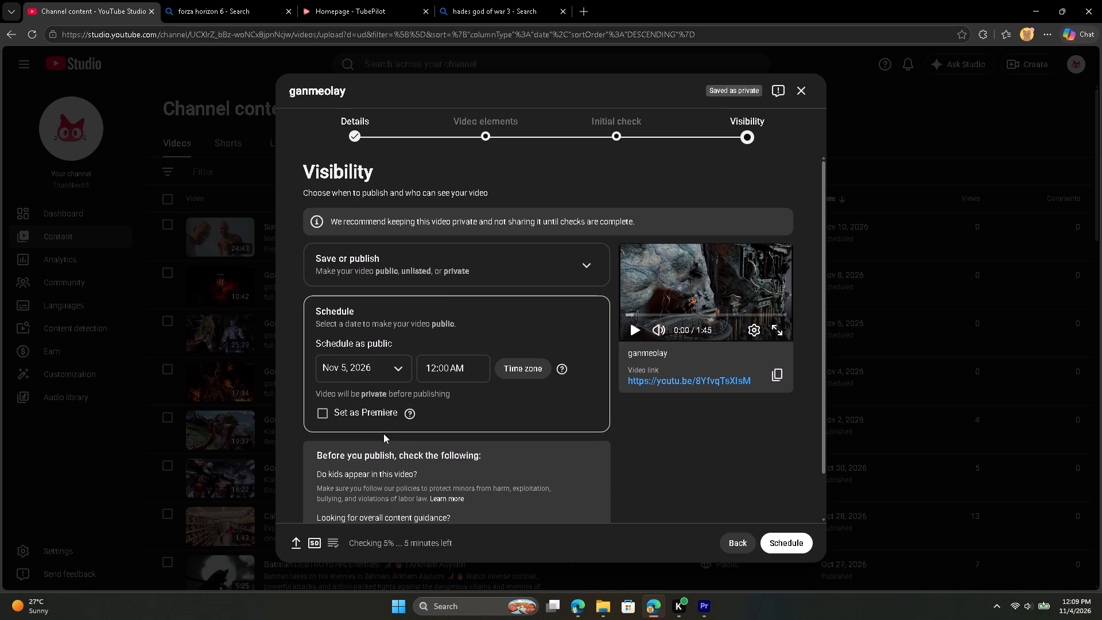
click(386, 370)
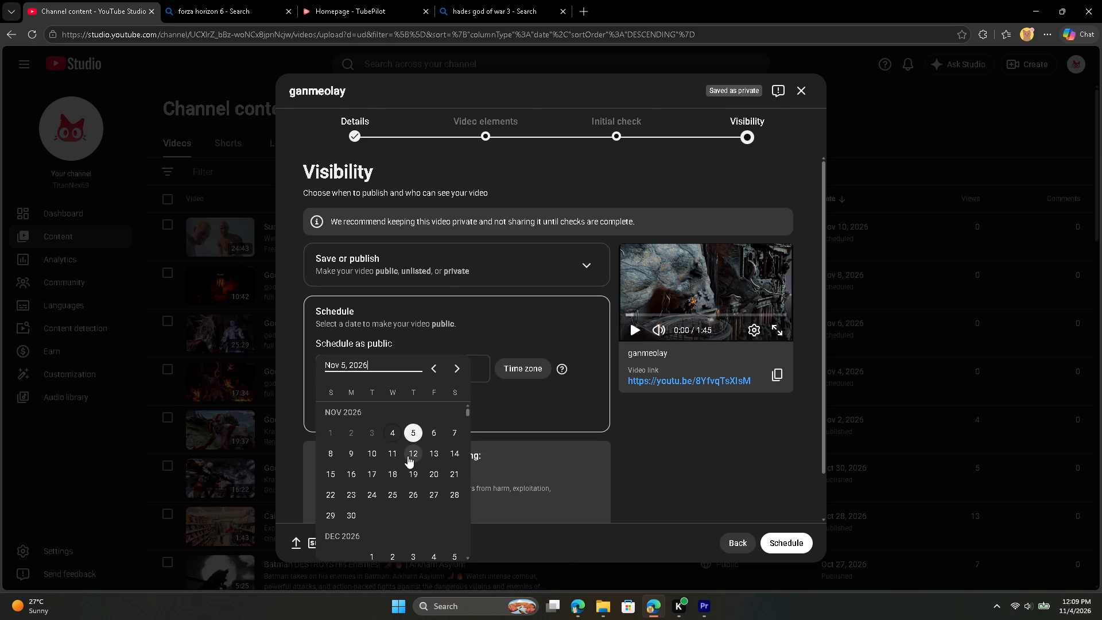
click(410, 455)
click(451, 362)
scroll(464, 396, down, 13)
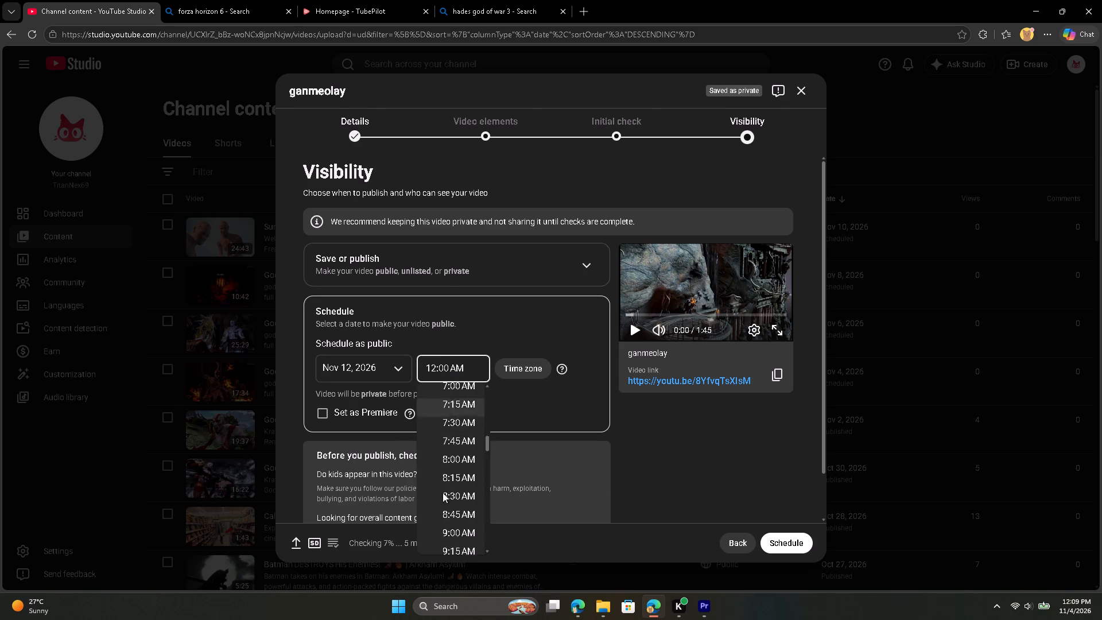
scroll(443, 493, down, 9)
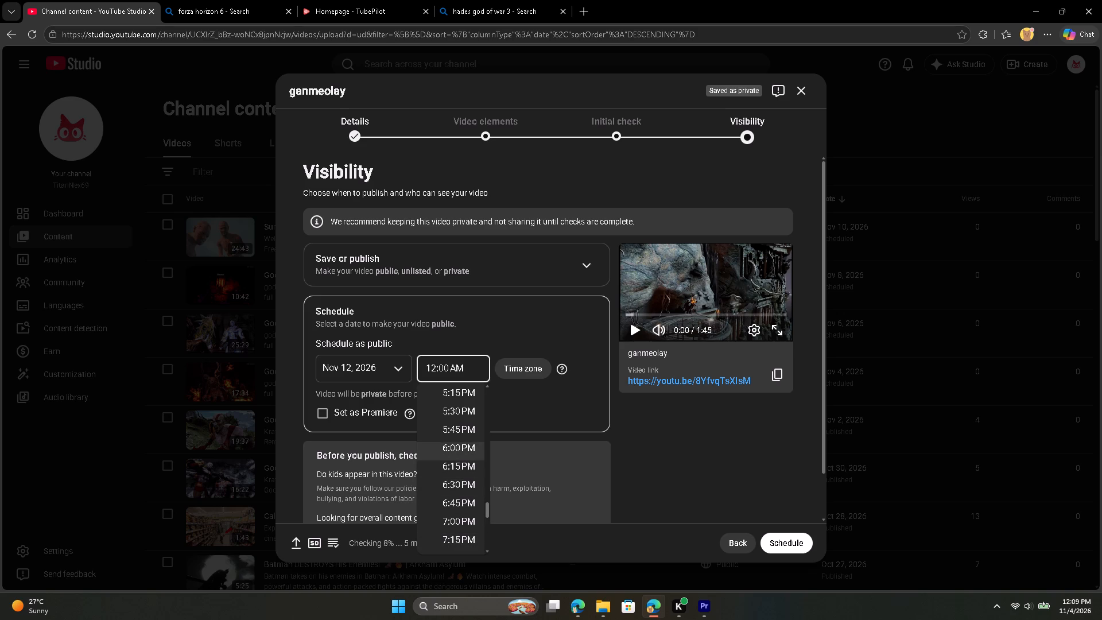
scroll(460, 404, up, 1)
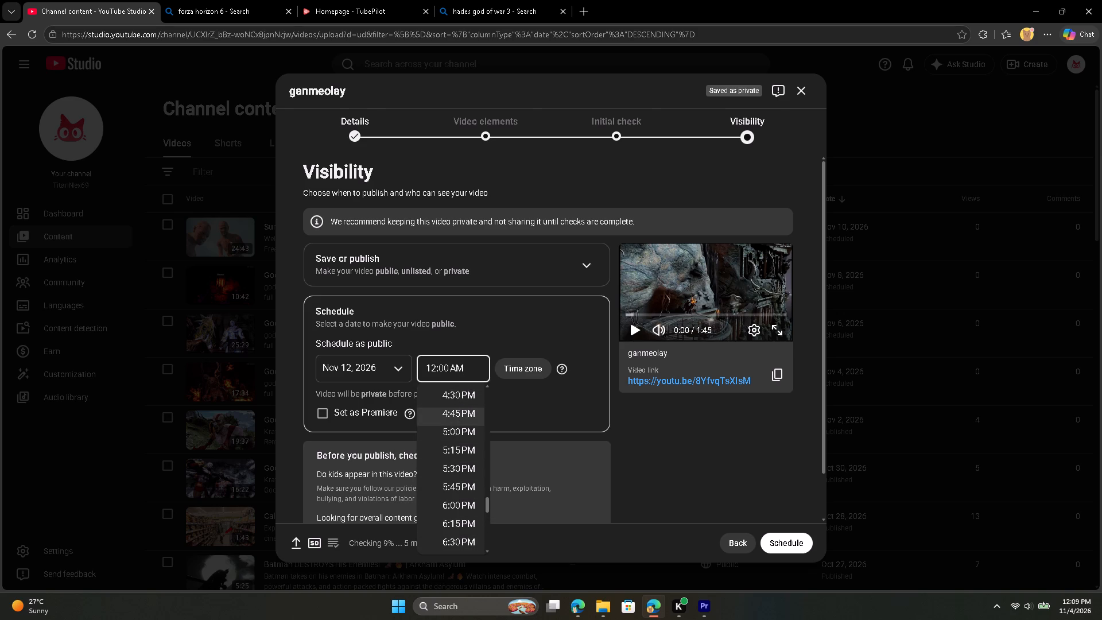
click(459, 433)
scroll(475, 413, down, 6)
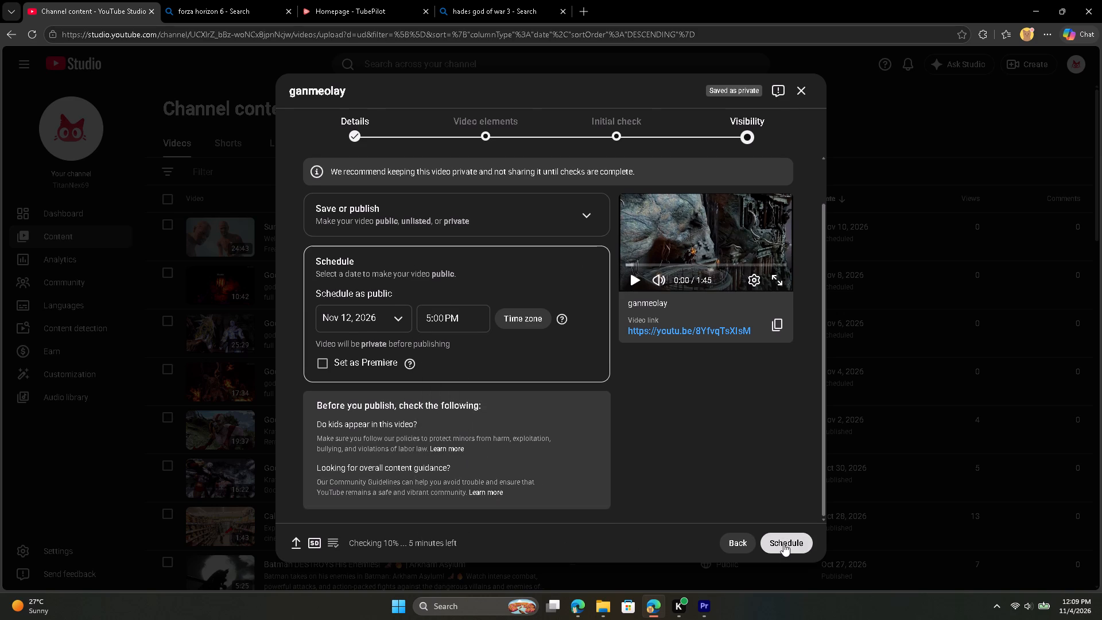
click(783, 544)
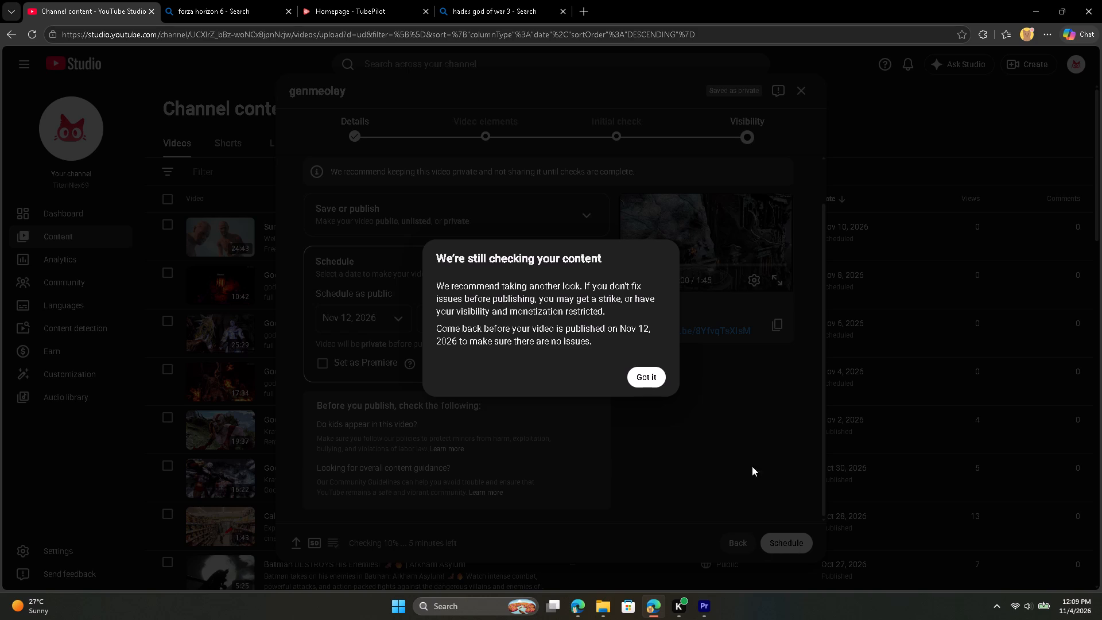
click(656, 372)
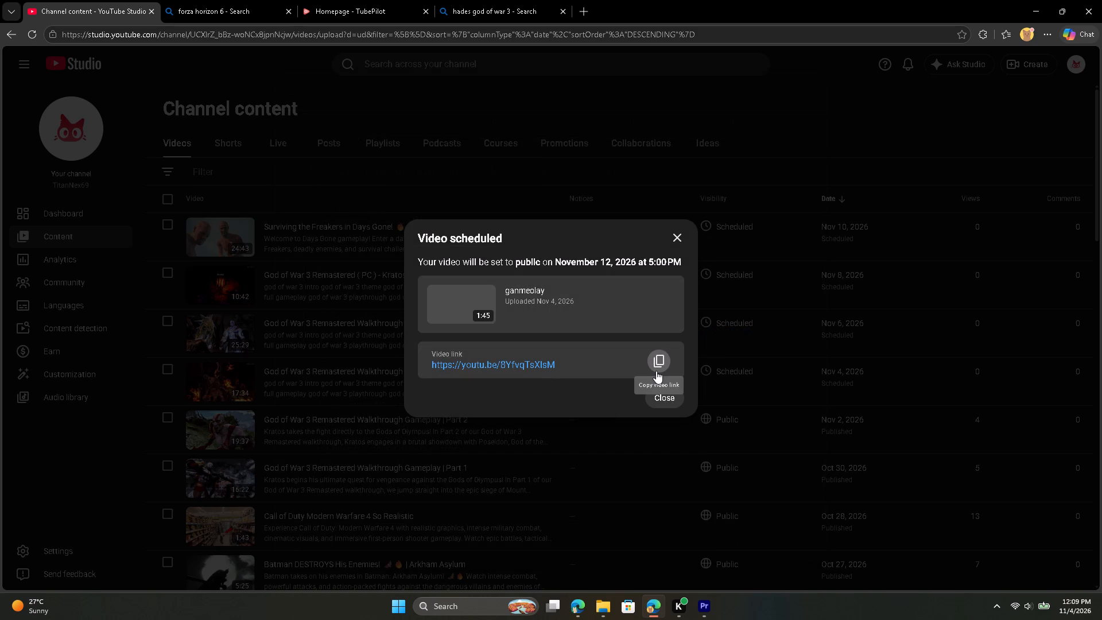
click(665, 394)
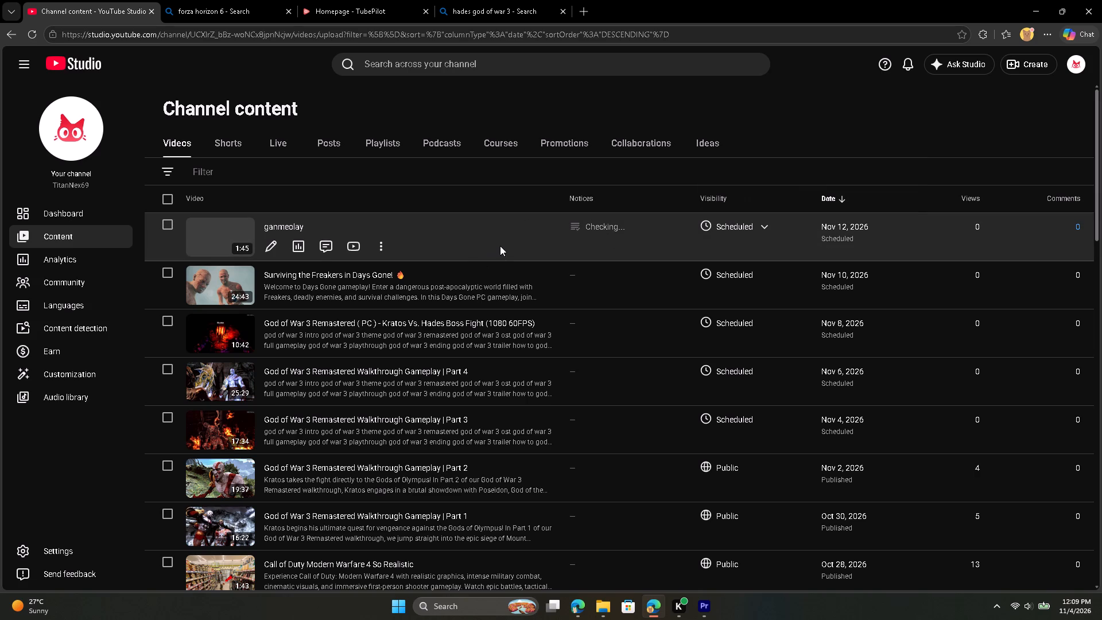
Close the forza horizon 6 search, TubePilot homepage and hades god of war 3 search pages, leaving YouTube Studio open.
click(285, 11)
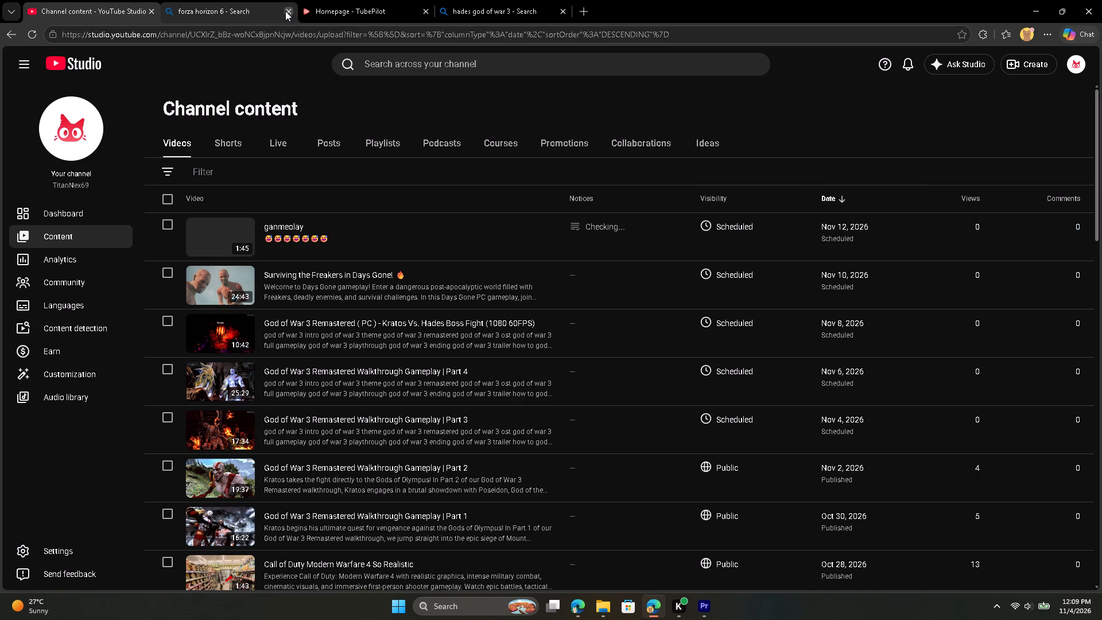
click(285, 11)
click(286, 11)
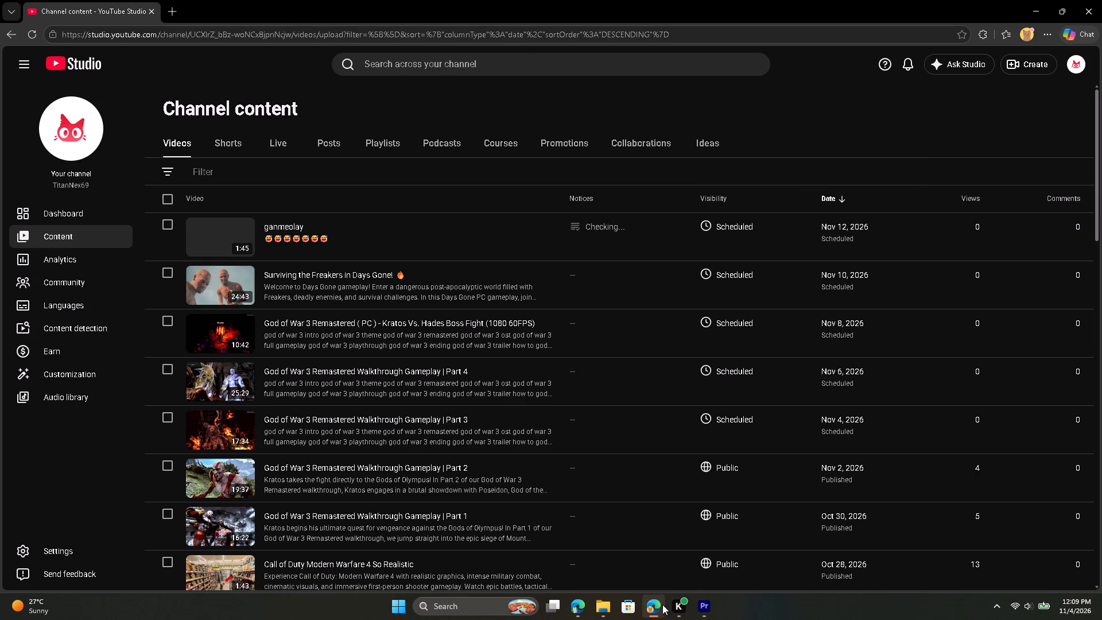